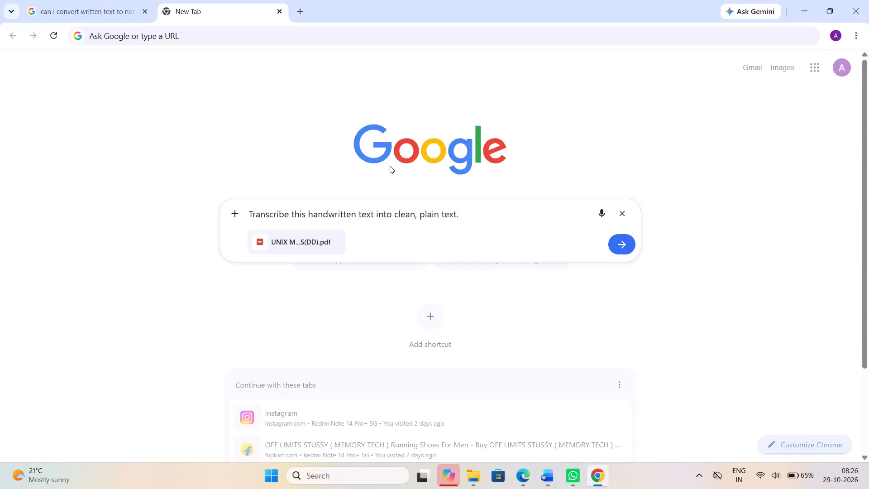
Submit the attached UNIX PDF with the prompt to transcribe its handwritten text into clean, plain text.
click(627, 244)
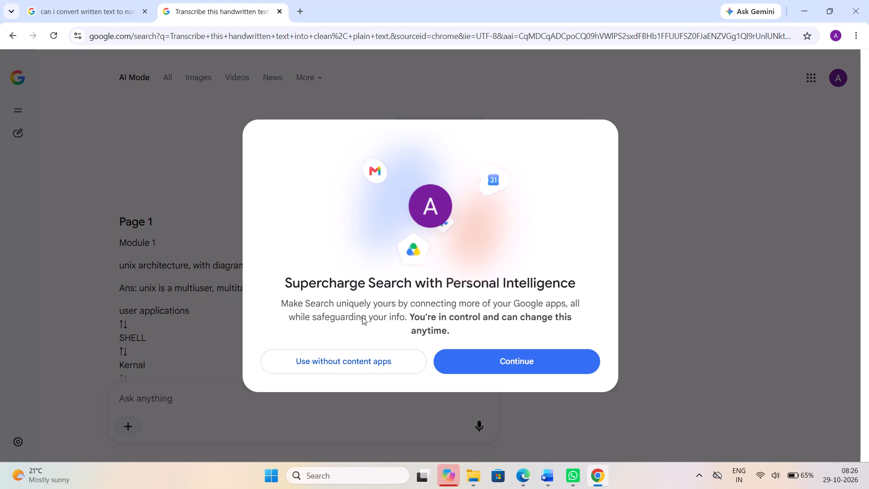
Review the Personal Intelligence terms and decline connecting Google content apps to Search services.
click(480, 364)
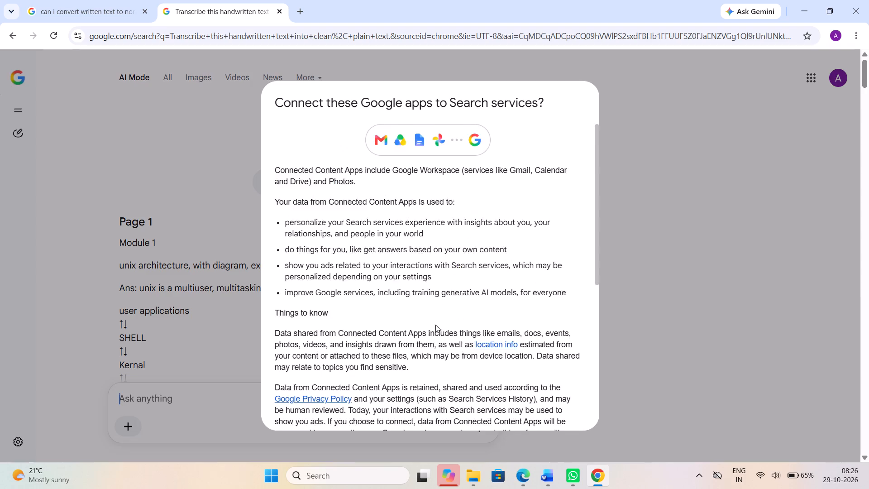
scroll(429, 321, down, 2)
scroll(479, 202, down, 10)
click(672, 139)
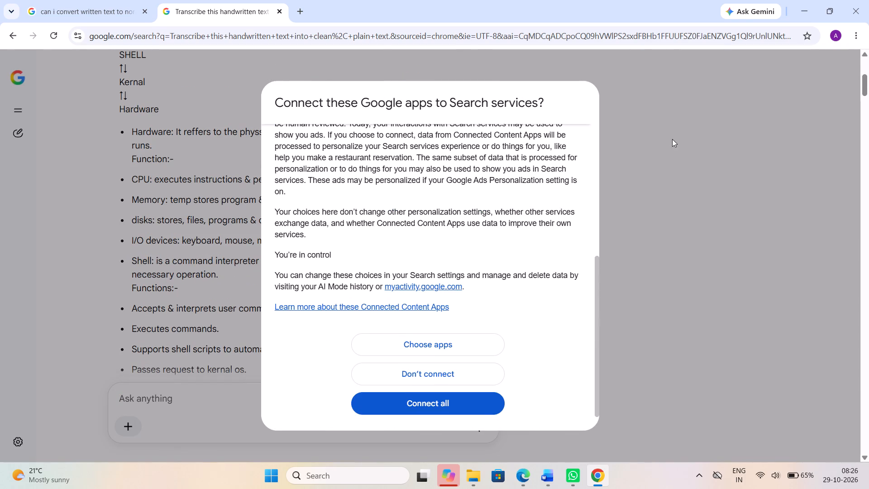
scroll(423, 292, up, 2)
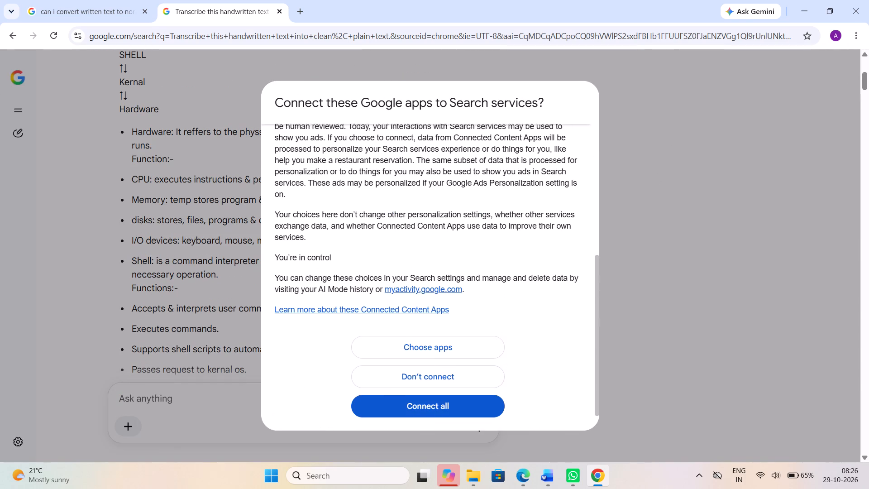
scroll(423, 288, up, 12)
scroll(420, 273, down, 16)
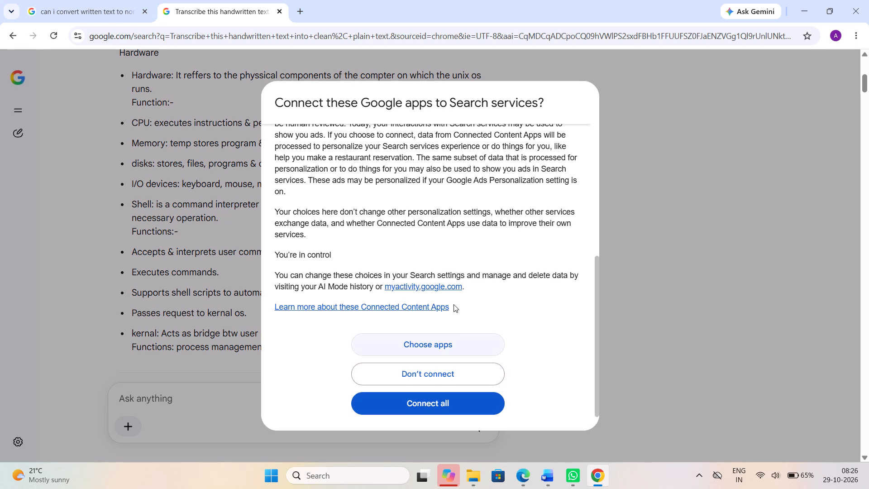
scroll(450, 273, up, 11)
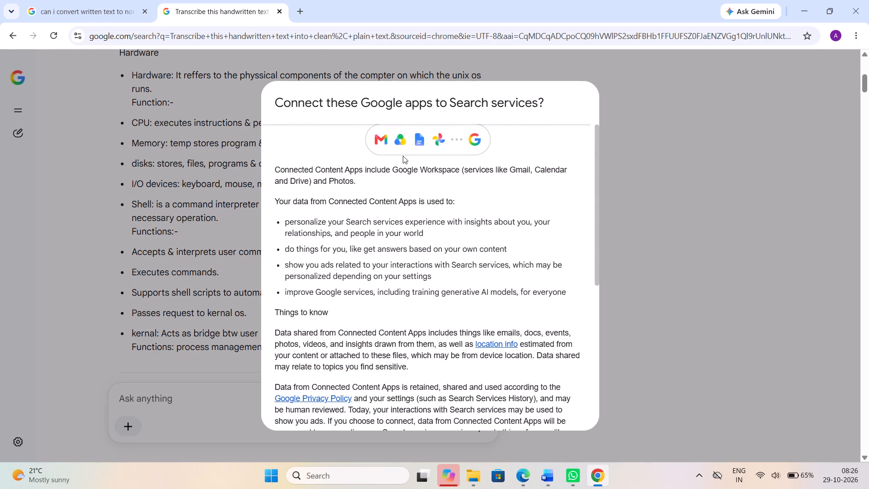
scroll(402, 182, down, 10)
click(446, 369)
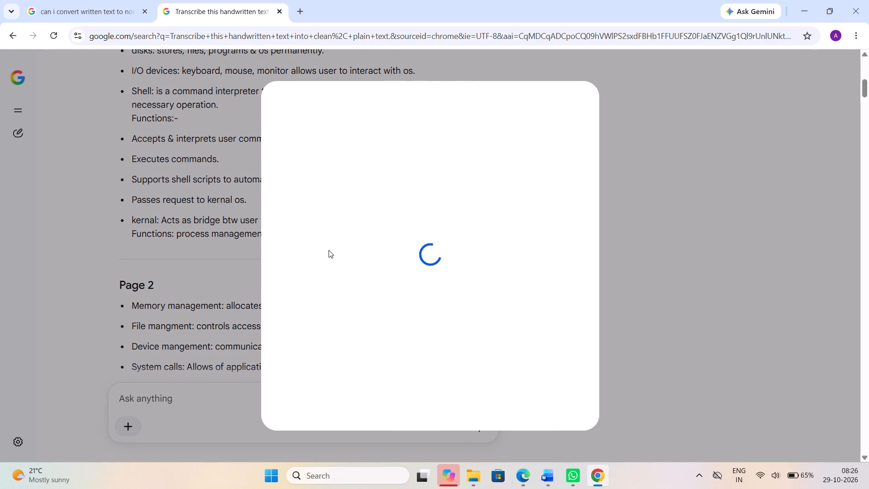
click(726, 155)
Read through the transcribed UNIX notes from Page 1 to the end of the response.
scroll(449, 254, up, 8)
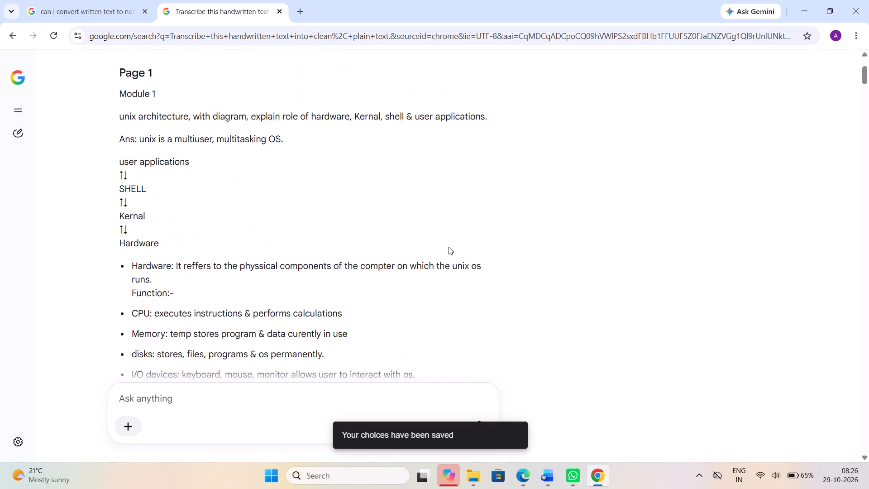
scroll(449, 247, down, 16)
scroll(449, 247, down, 5)
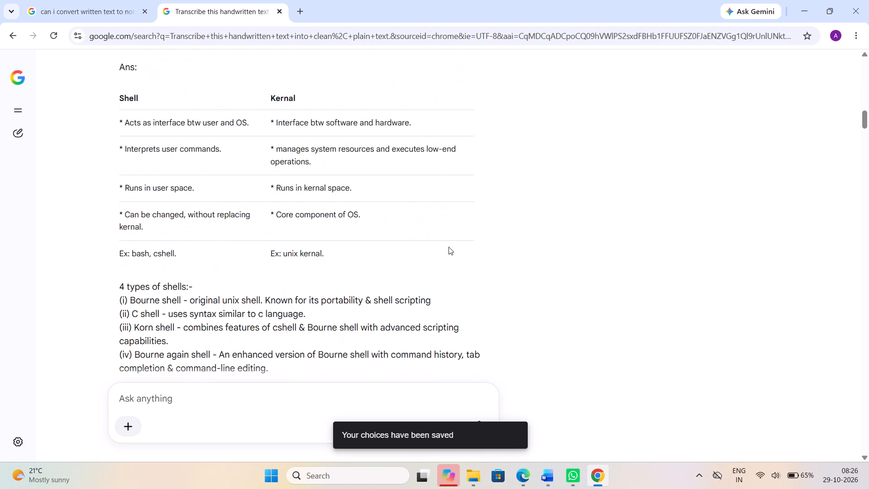
scroll(454, 237, down, 20)
scroll(454, 237, down, 2)
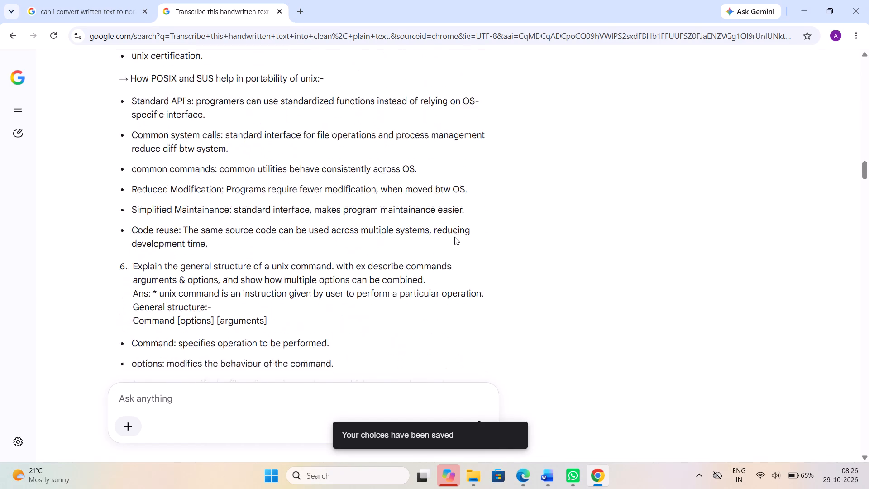
scroll(454, 237, down, 20)
scroll(357, 277, up, 9)
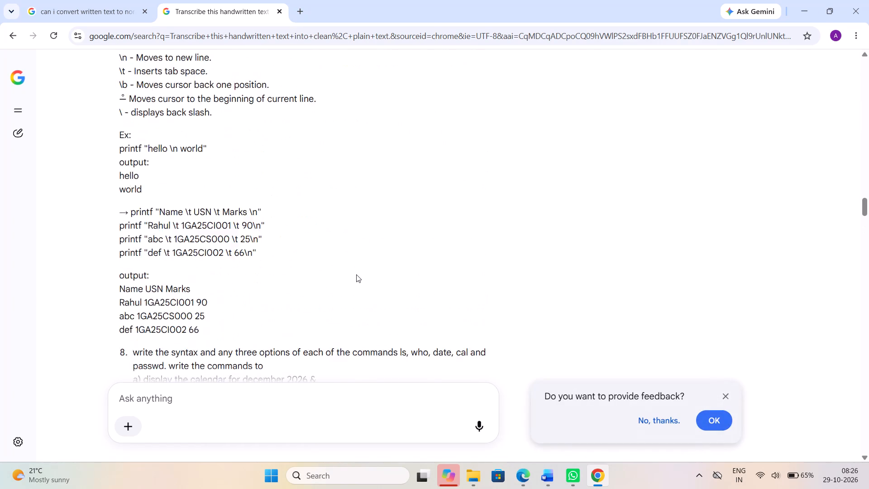
scroll(356, 274, down, 5)
scroll(117, 158, down, 2)
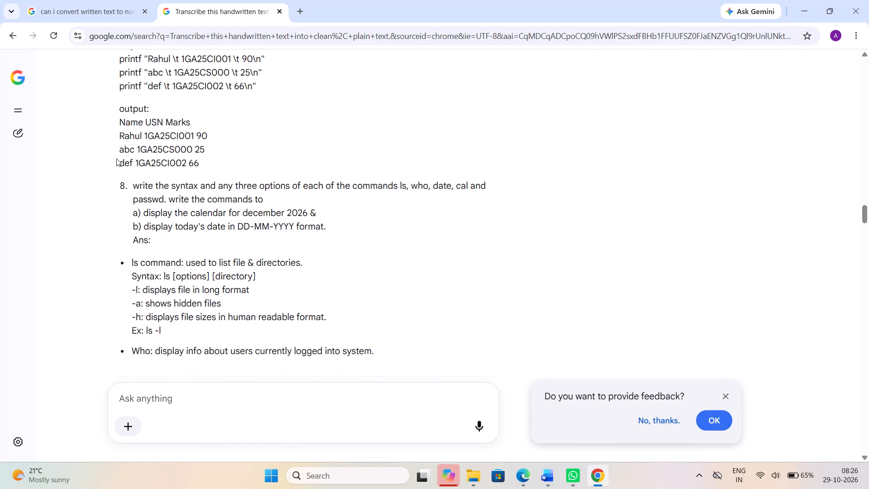
scroll(116, 158, down, 4)
scroll(204, 162, down, 20)
scroll(204, 162, down, 6)
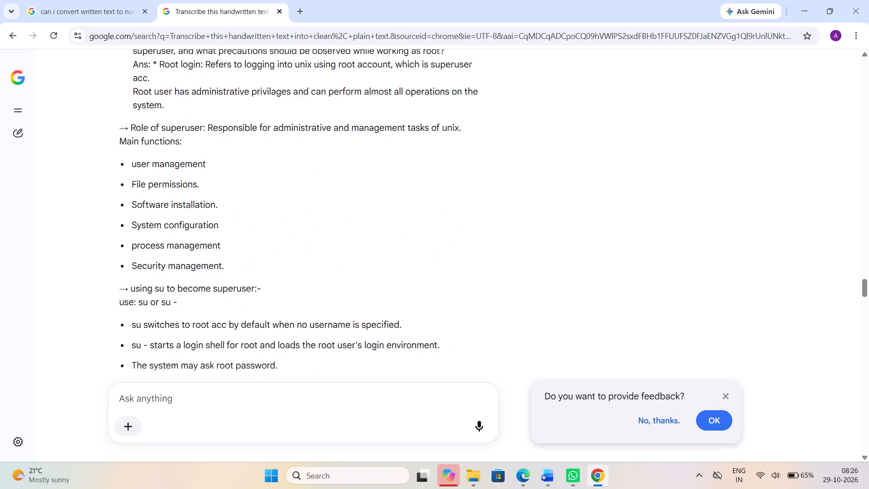
scroll(199, 169, down, 20)
scroll(199, 169, down, 15)
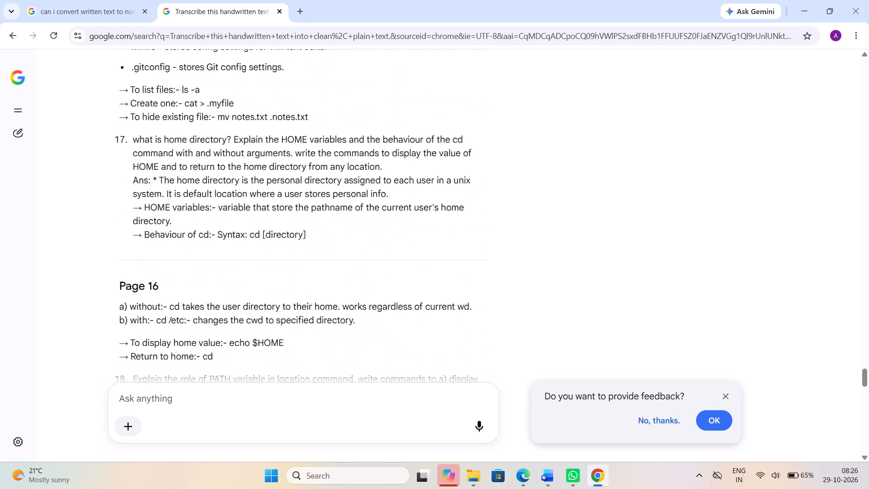
scroll(197, 163, down, 20)
scroll(197, 163, down, 15)
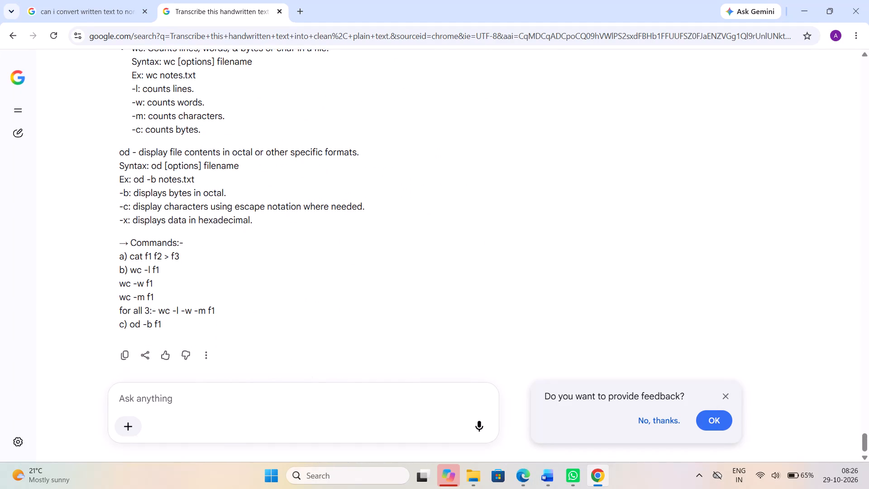
scroll(197, 163, down, 1)
scroll(181, 161, up, 6)
scroll(179, 158, down, 7)
scroll(179, 158, up, 4)
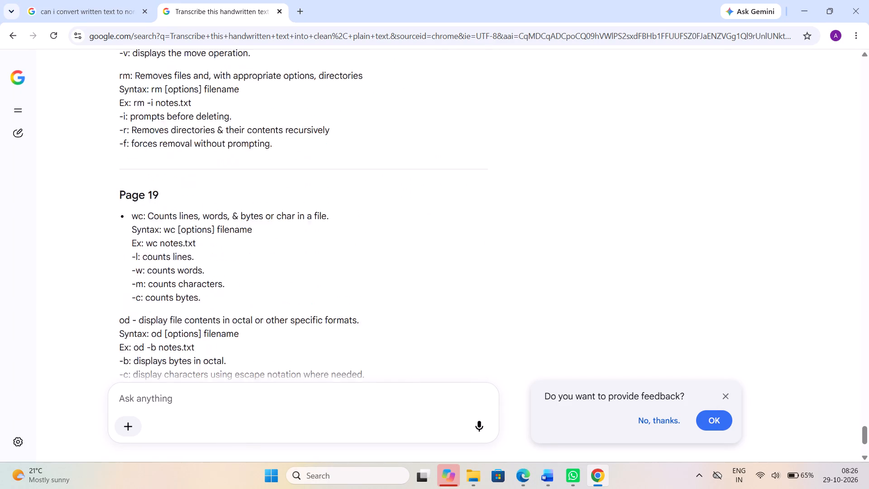
scroll(179, 158, down, 6)
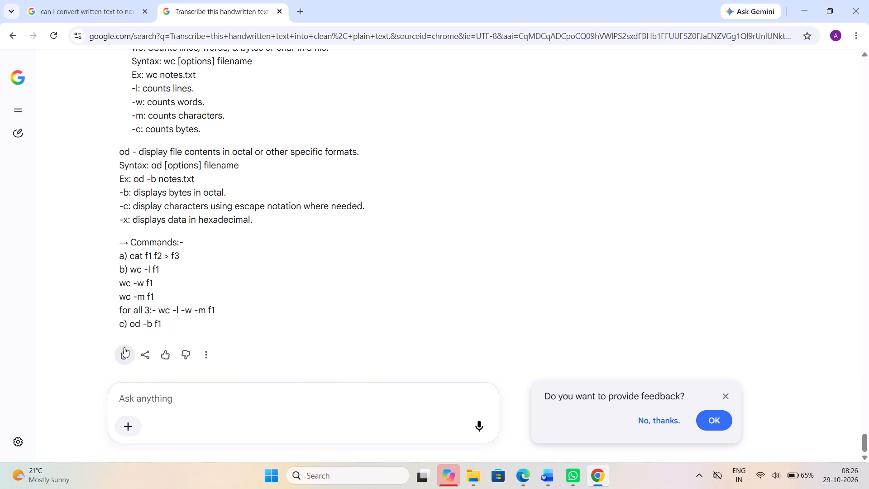
Copy the full transcription and paste it into a new blank Word document.
click(122, 353)
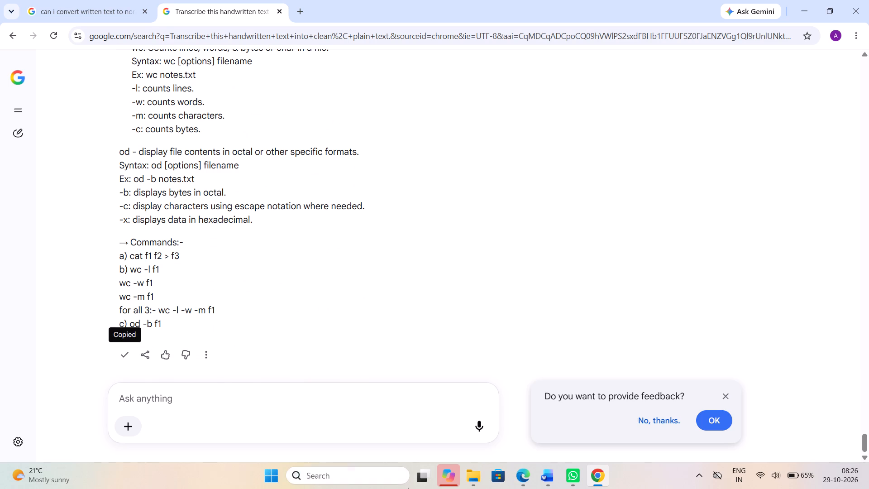
click(543, 485)
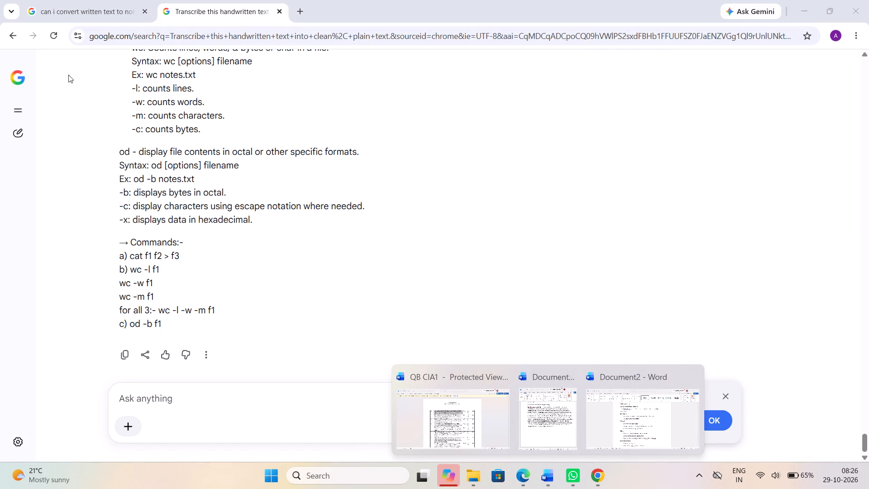
click(548, 420)
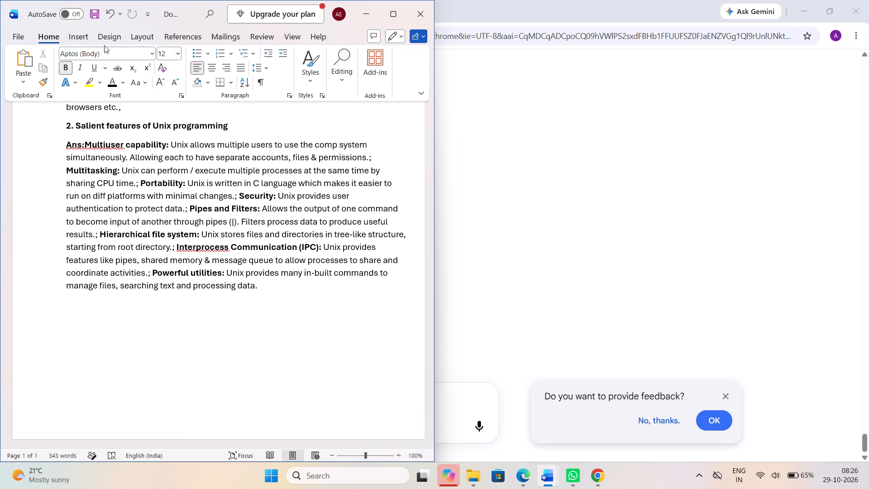
click(397, 21)
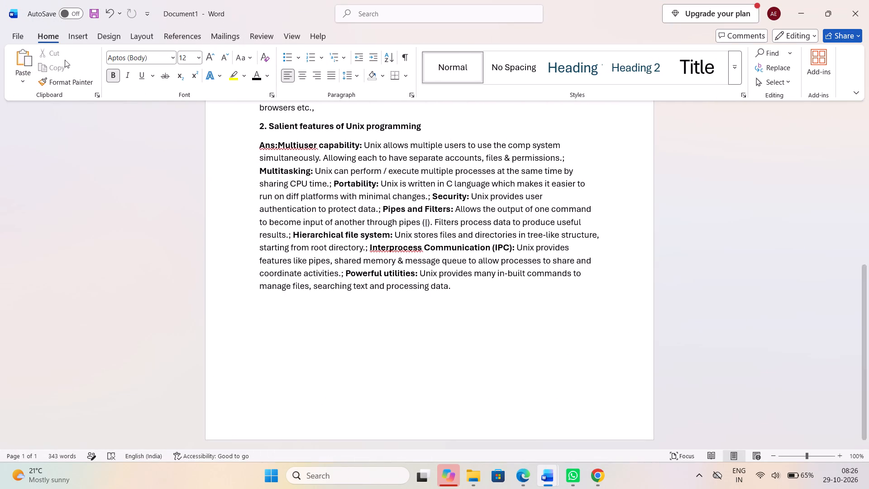
click(19, 40)
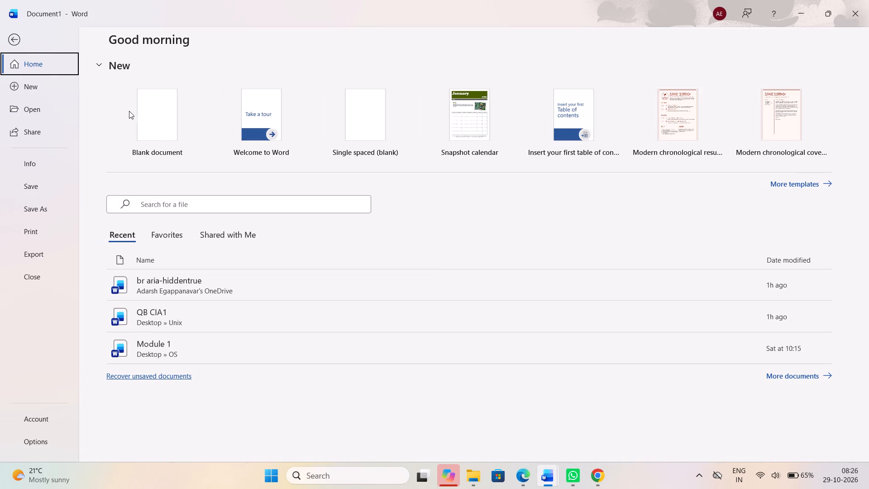
click(143, 108)
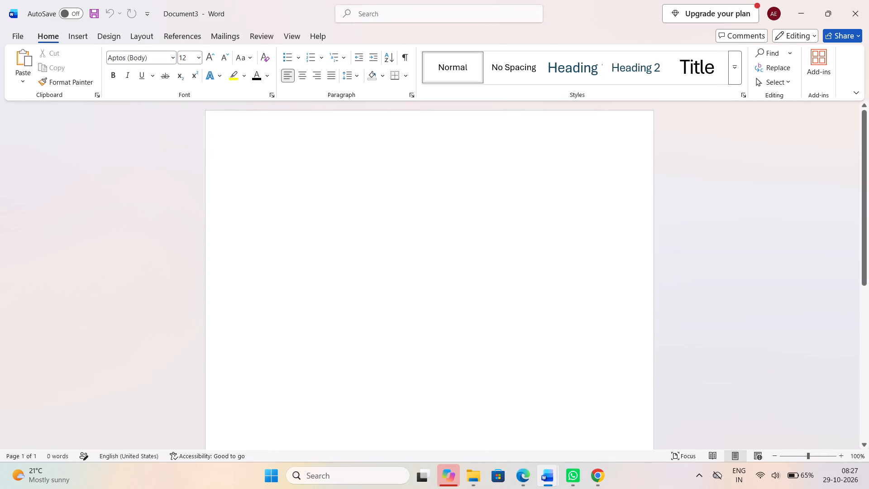
key(ctrl+v)
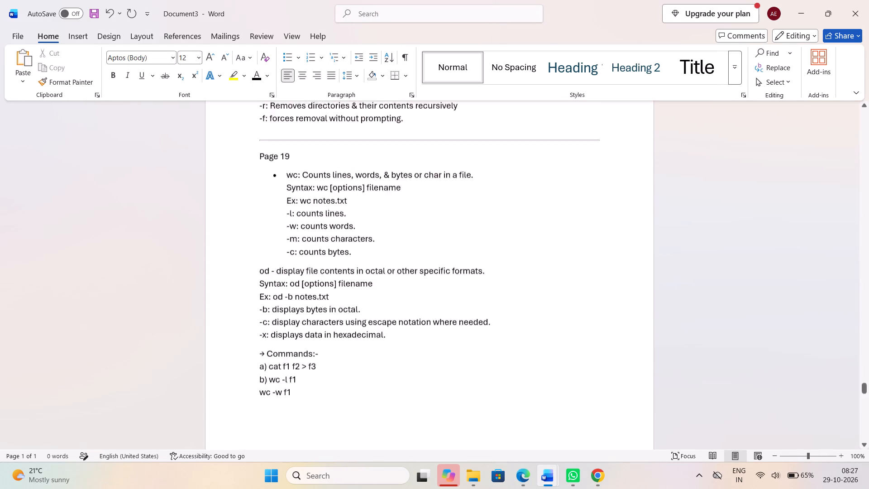
Delete the "Page 1" and "Module 1" lines at the beginning of the pasted notes.
scroll(320, 195, up, 20)
scroll(320, 195, up, 5)
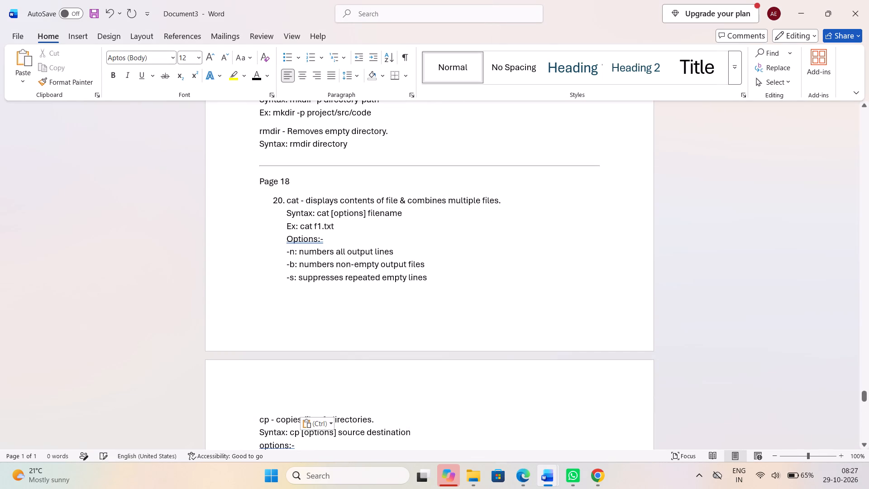
drag(862, 400, 748, 93)
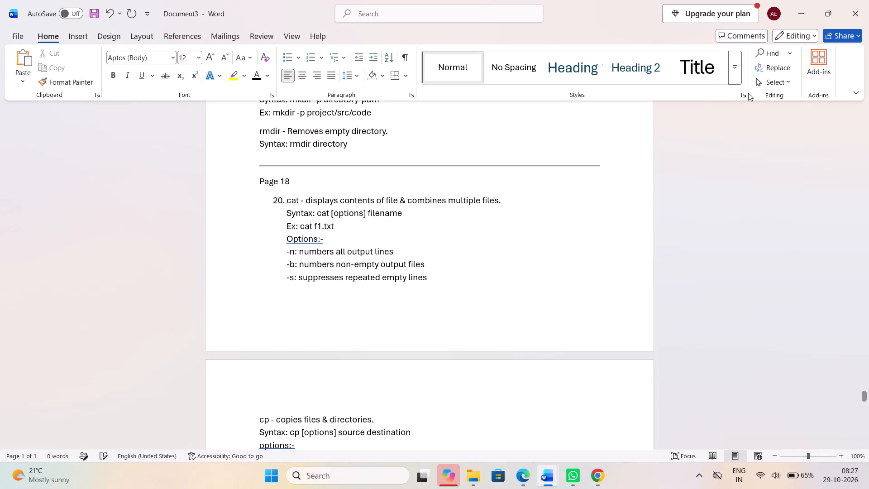
drag(865, 394, 811, 175)
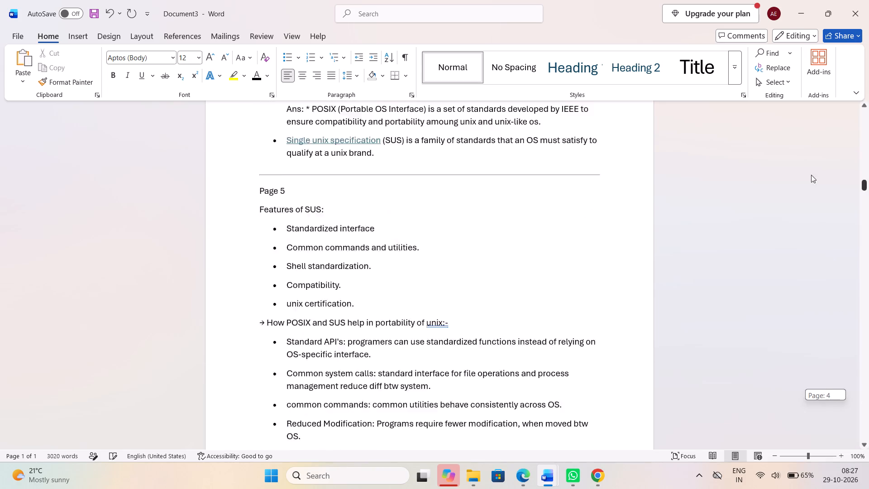
drag(811, 175, 798, 113)
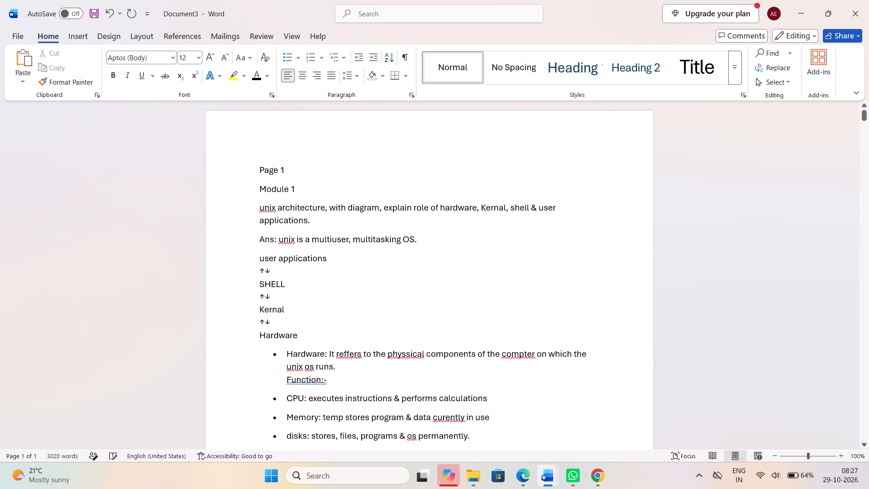
drag(316, 167, 218, 171)
key(BackSpace)
key(BackSpace)
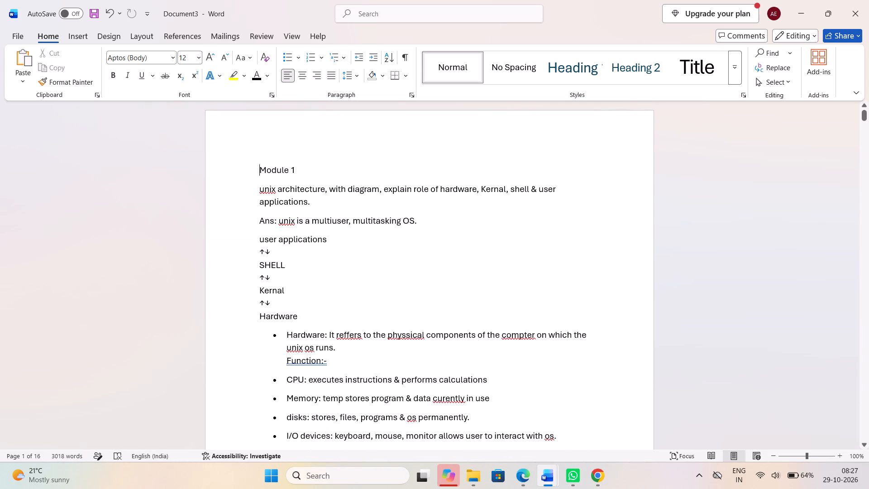
key(shift+Down)
key(BackSpace)
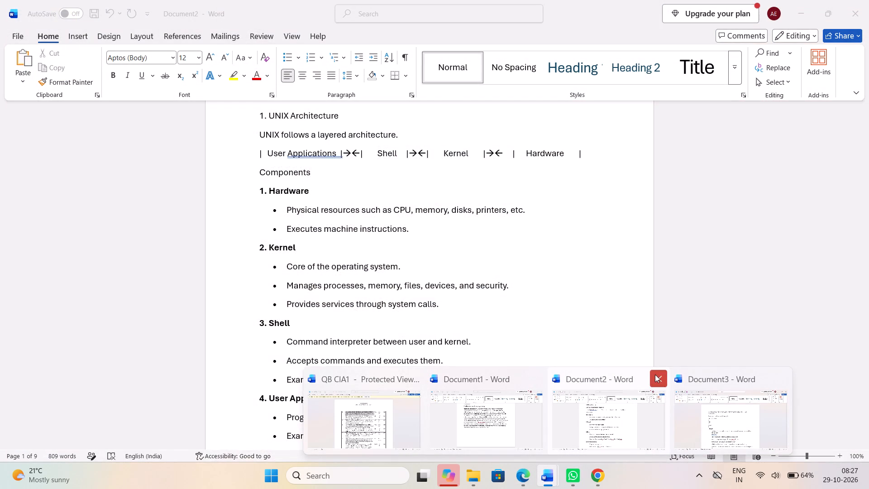
Look over the open Word documents and close Document2, the UNIX architecture notes, without saving it.
click(655, 374)
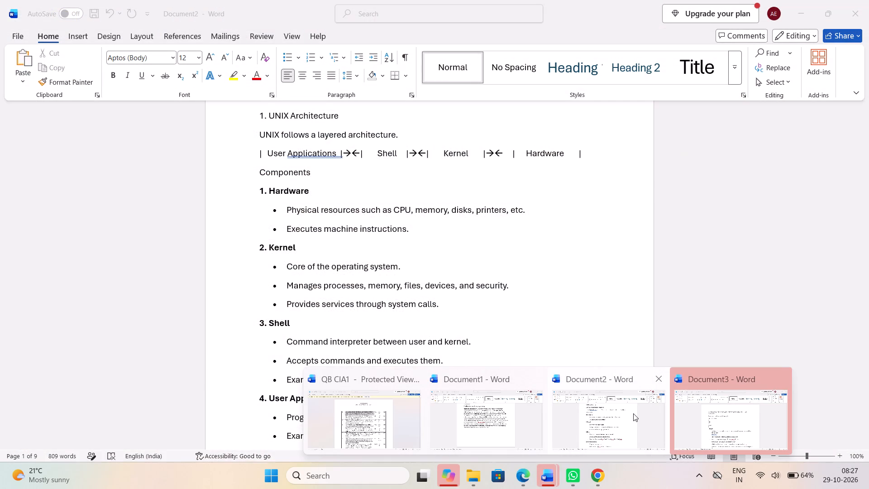
click(655, 382)
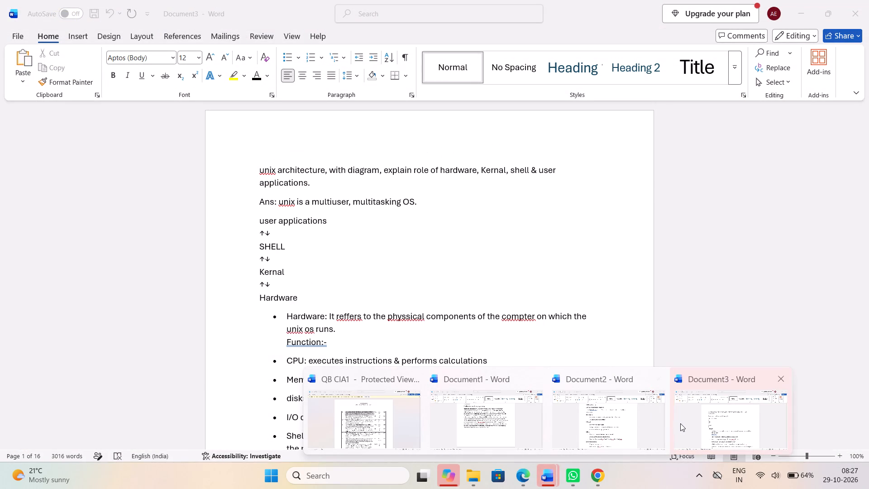
click(376, 314)
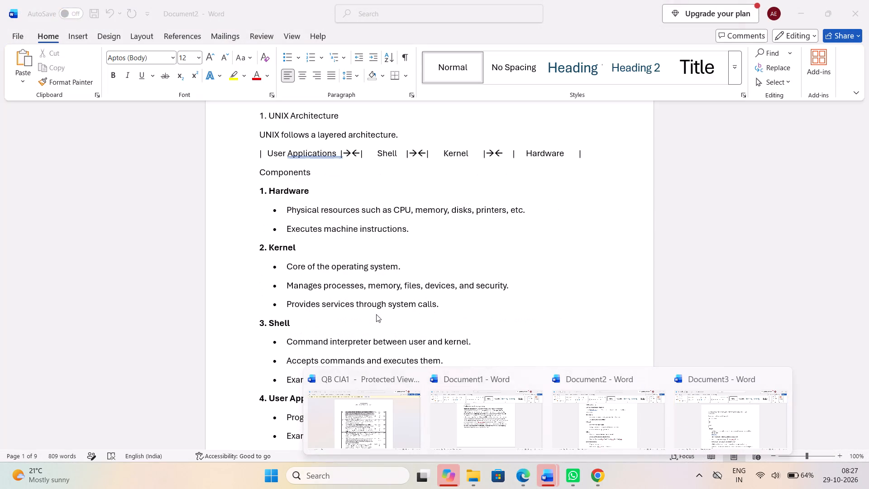
click(550, 153)
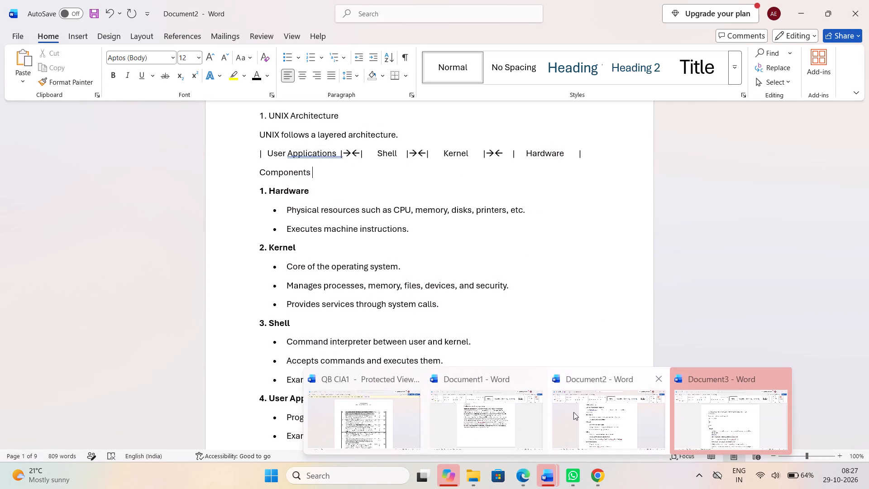
click(573, 412)
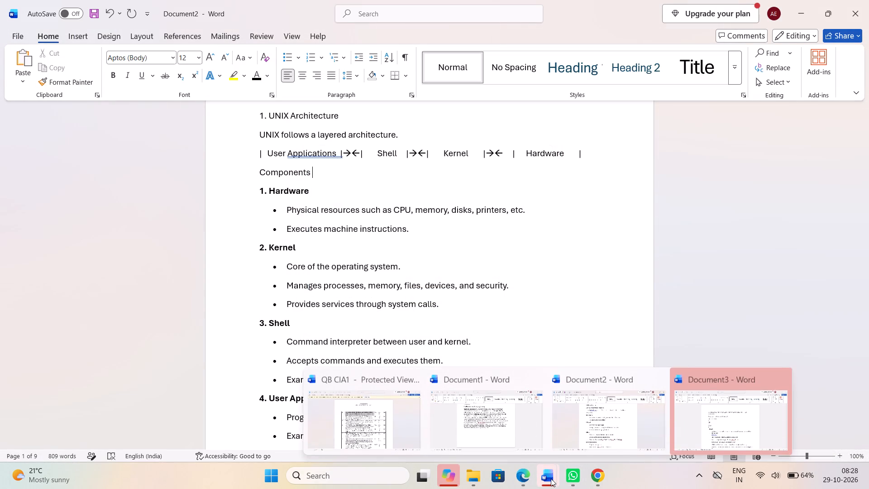
click(602, 422)
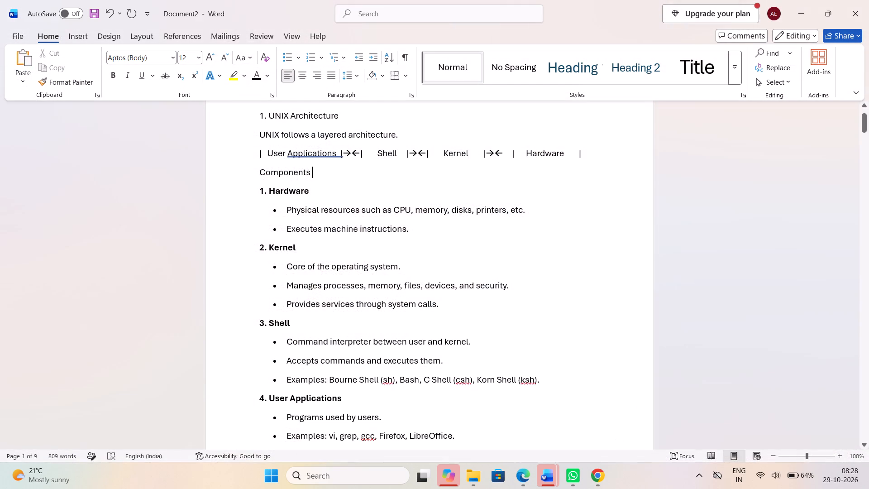
scroll(583, 390, up, 10)
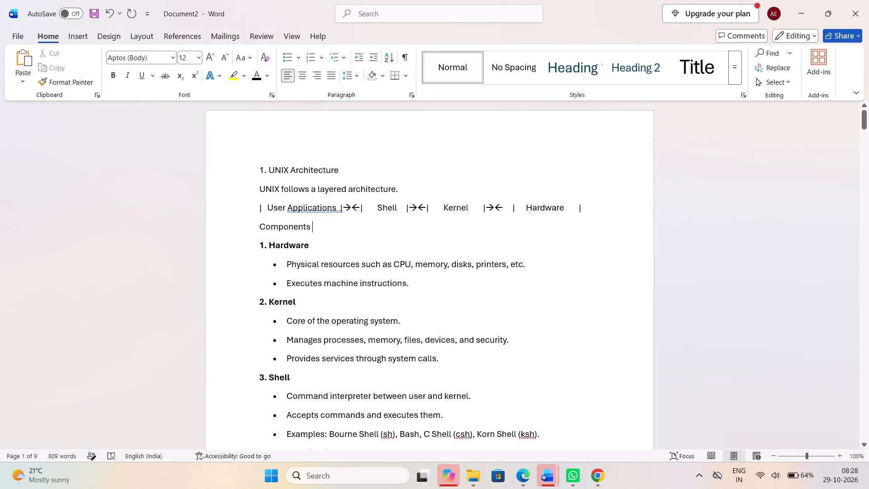
scroll(451, 318, down, 6)
scroll(451, 318, up, 7)
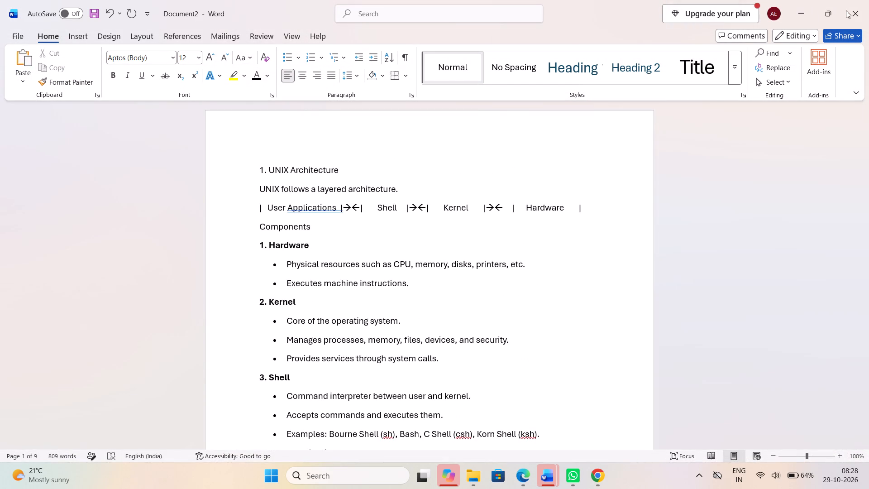
click(846, 10)
click(463, 301)
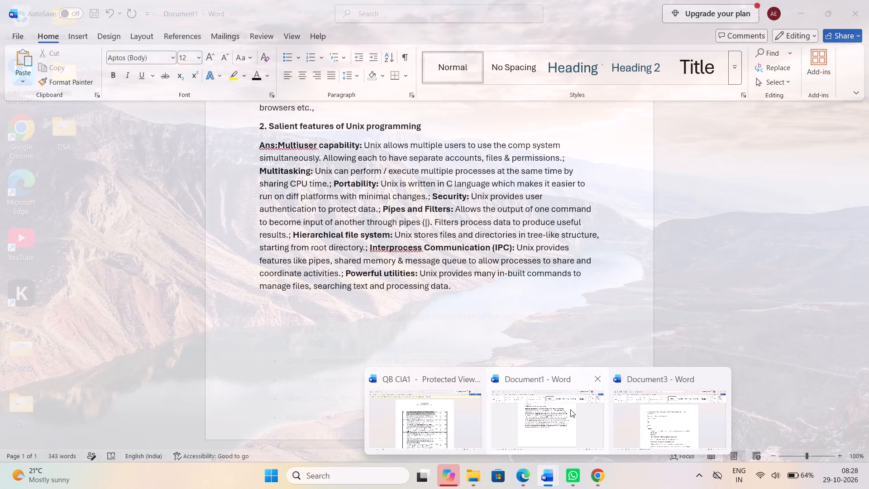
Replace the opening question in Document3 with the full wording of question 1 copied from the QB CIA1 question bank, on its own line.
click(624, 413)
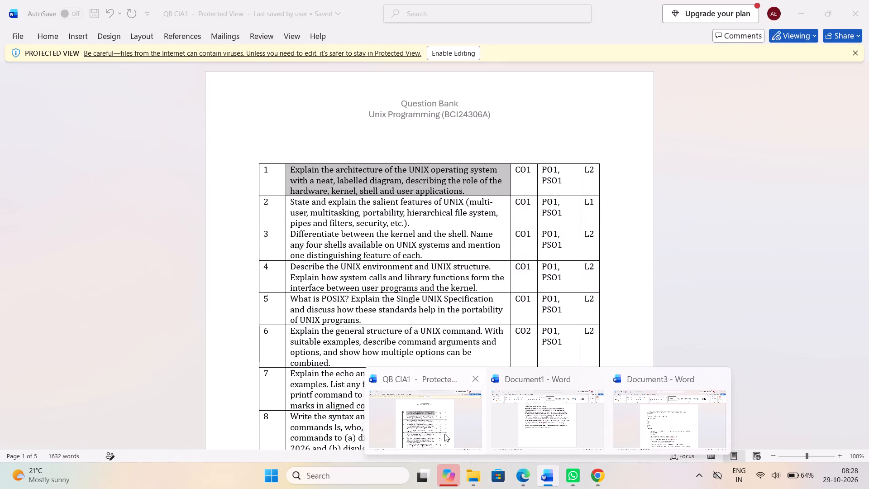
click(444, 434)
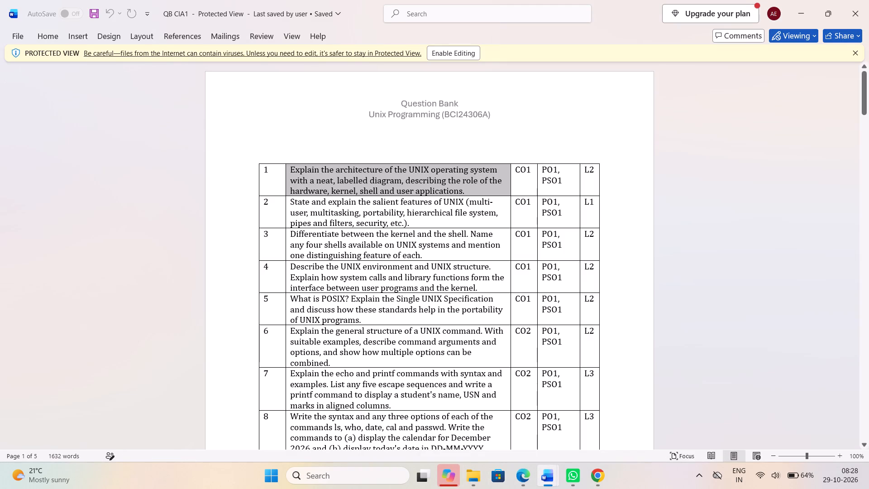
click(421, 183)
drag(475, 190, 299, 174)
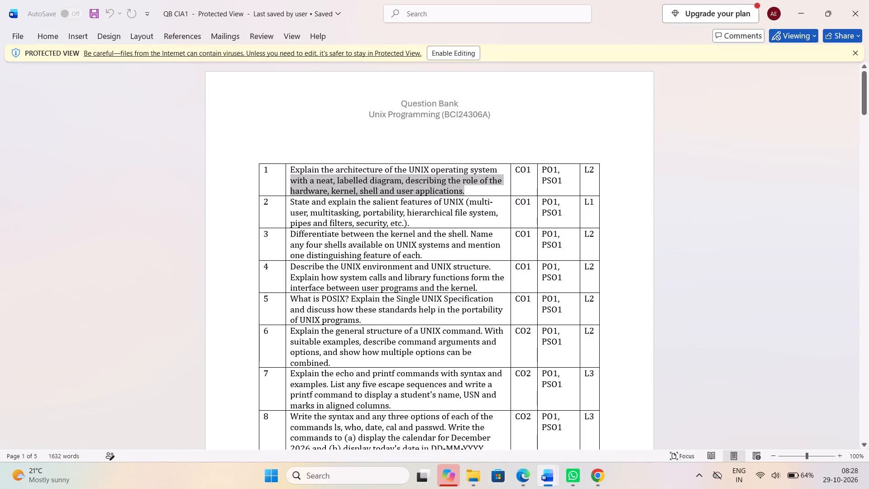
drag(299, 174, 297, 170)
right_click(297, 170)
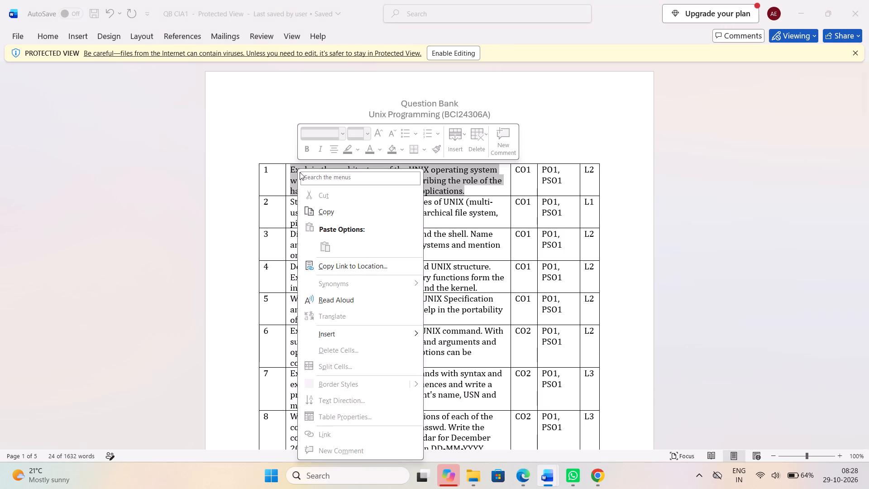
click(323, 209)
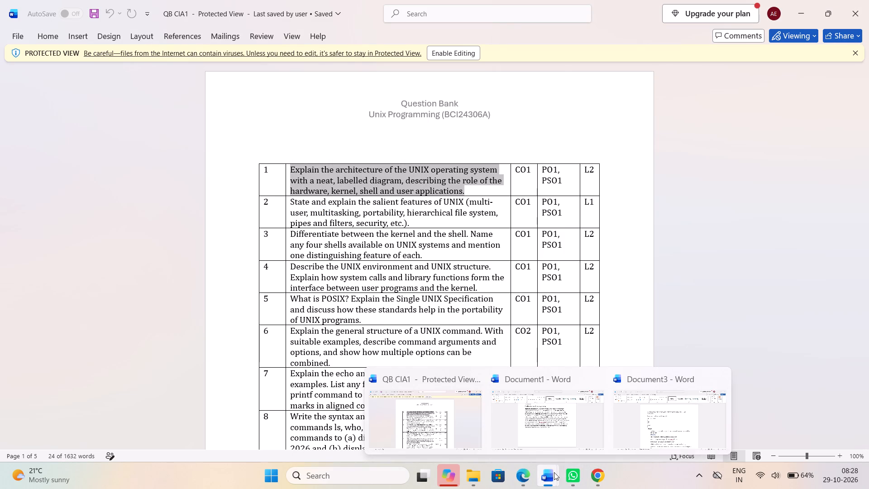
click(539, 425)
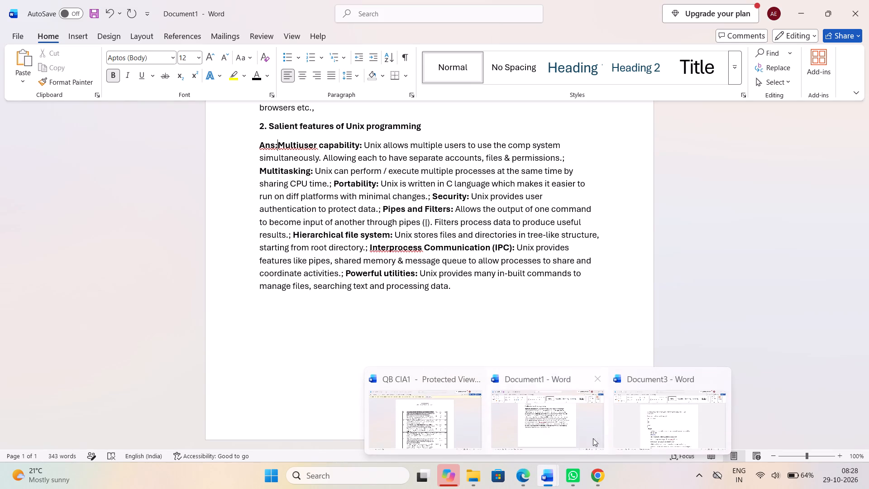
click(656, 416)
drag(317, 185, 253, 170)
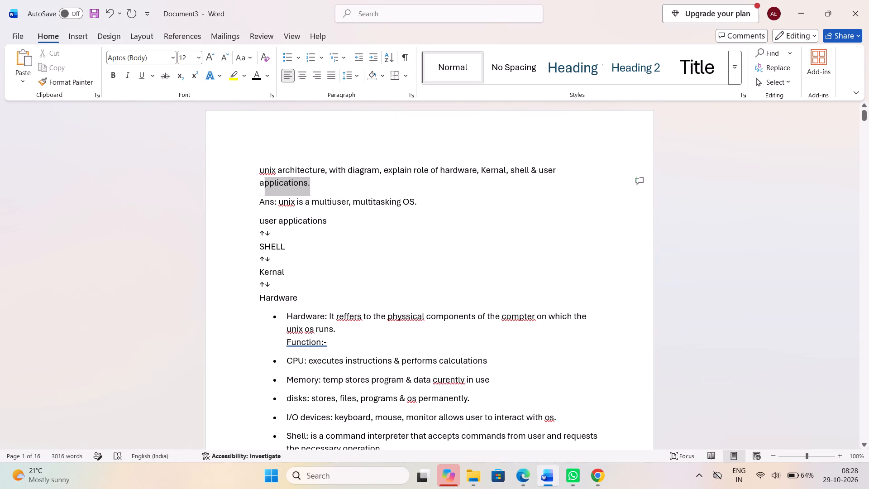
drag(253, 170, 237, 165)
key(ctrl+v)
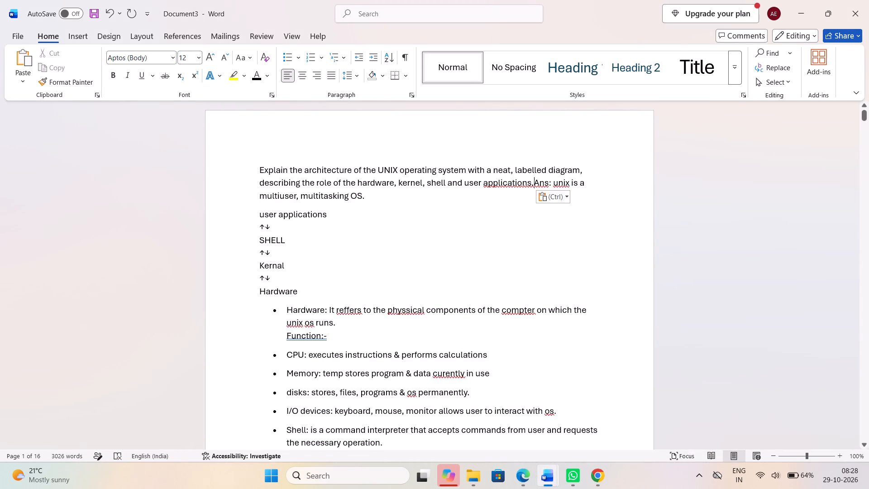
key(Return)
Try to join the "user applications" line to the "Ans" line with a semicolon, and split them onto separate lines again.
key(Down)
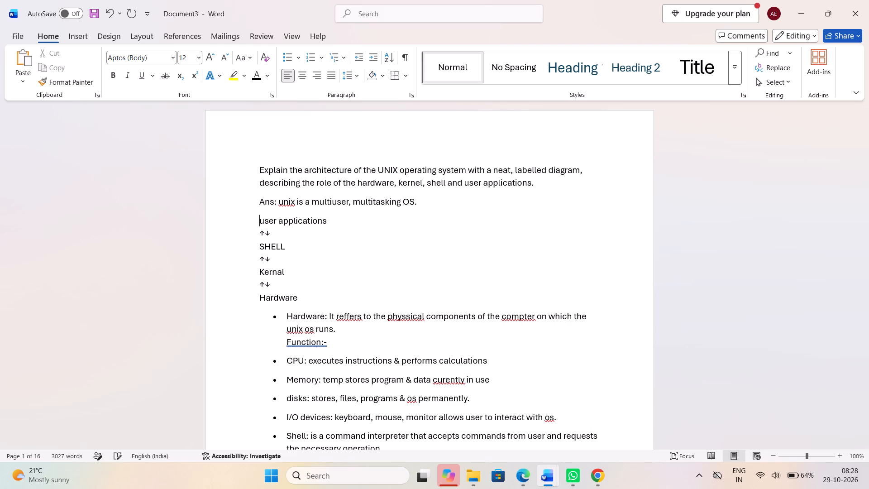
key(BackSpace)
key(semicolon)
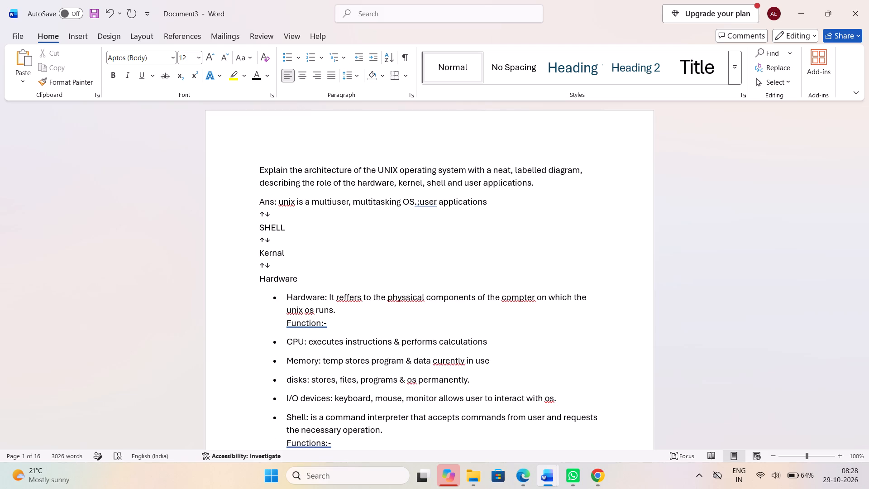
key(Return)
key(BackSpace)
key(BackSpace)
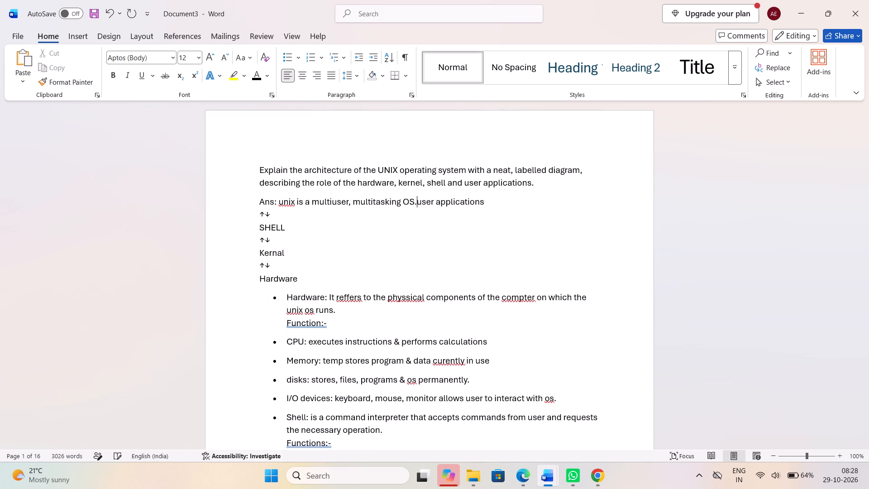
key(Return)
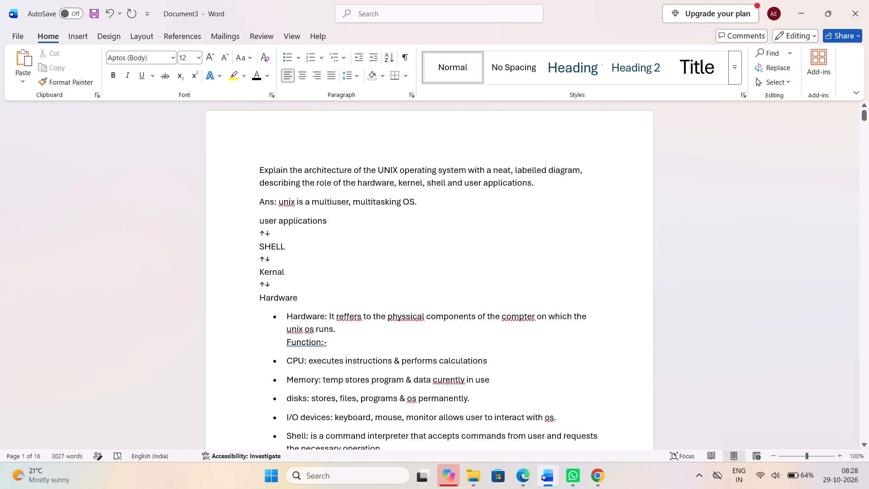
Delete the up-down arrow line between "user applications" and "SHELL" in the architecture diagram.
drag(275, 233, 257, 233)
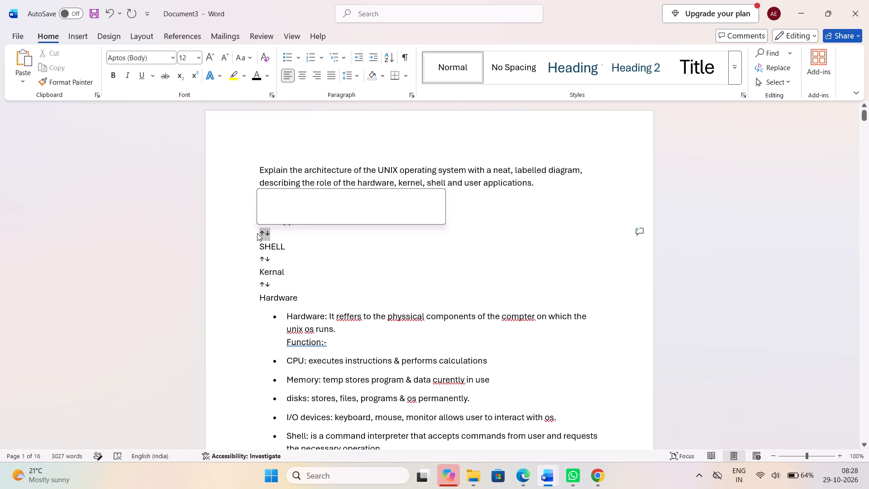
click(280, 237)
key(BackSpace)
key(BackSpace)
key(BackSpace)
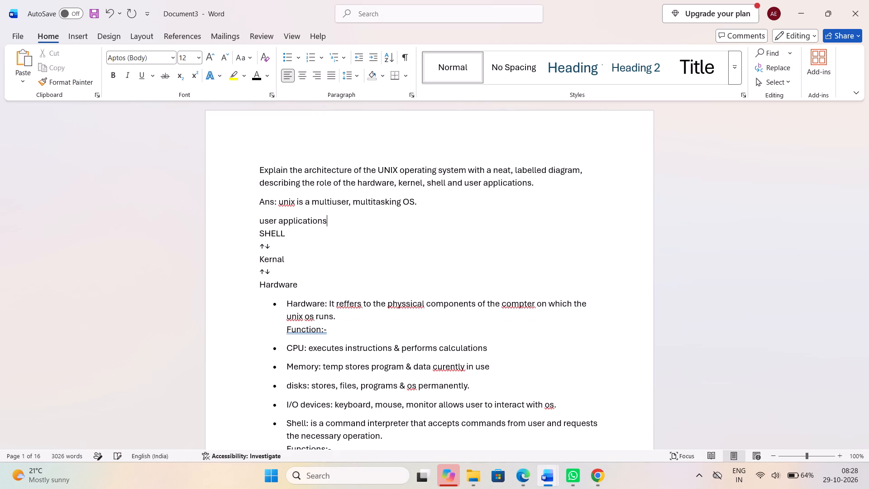
Copy the entire contents of Document1, covering the answers on UNIX architecture and salient features.
click(554, 475)
click(546, 425)
scroll(473, 375, up, 6)
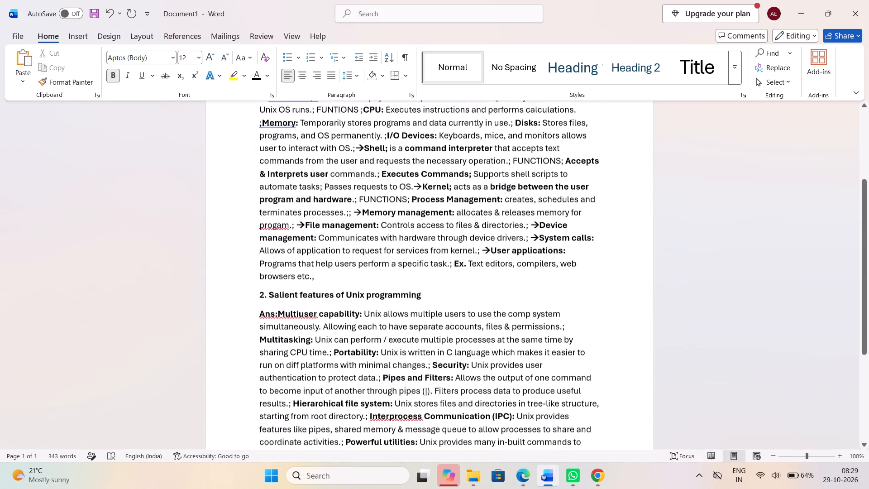
scroll(472, 371, up, 2)
scroll(473, 275, up, 5)
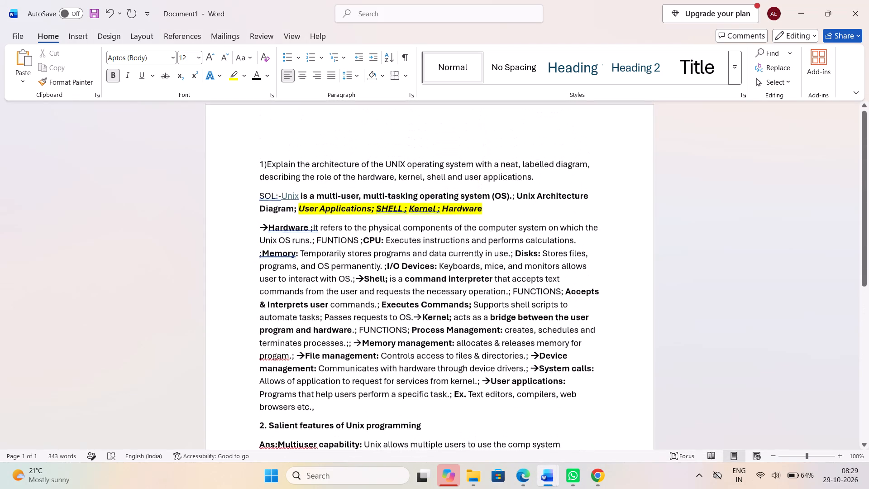
drag(258, 168, 313, 270)
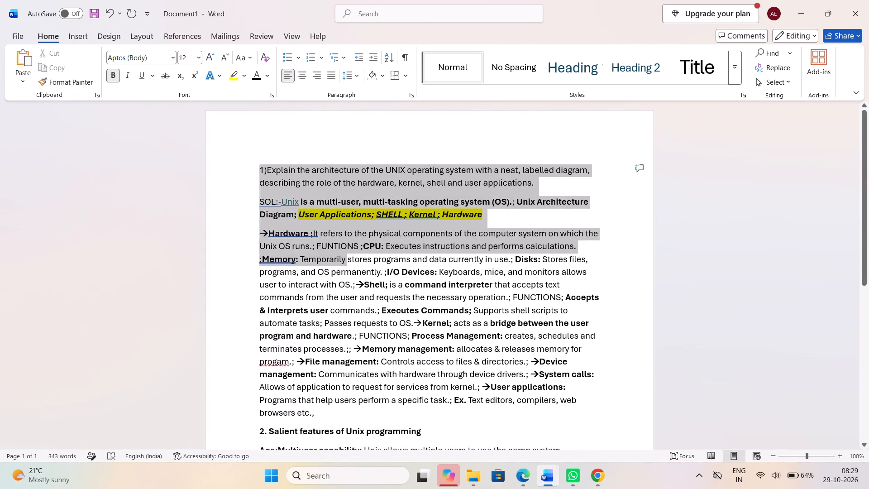
drag(313, 270, 472, 364)
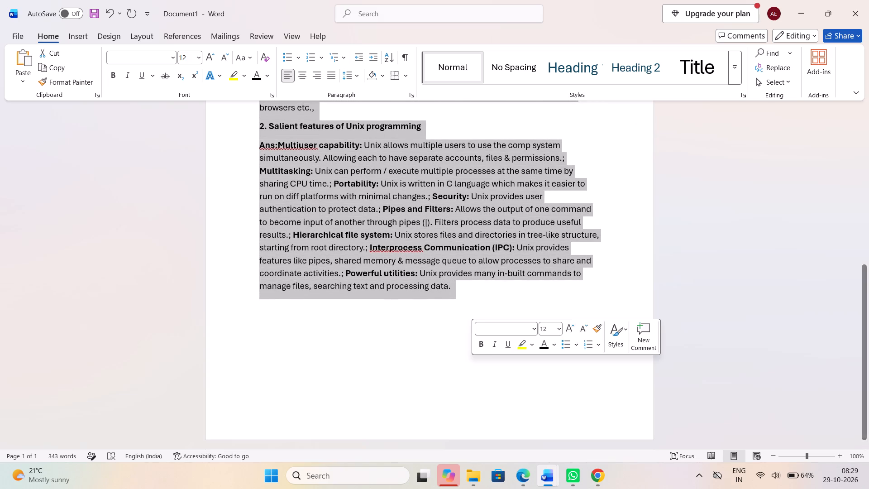
right_click(451, 279)
click(490, 48)
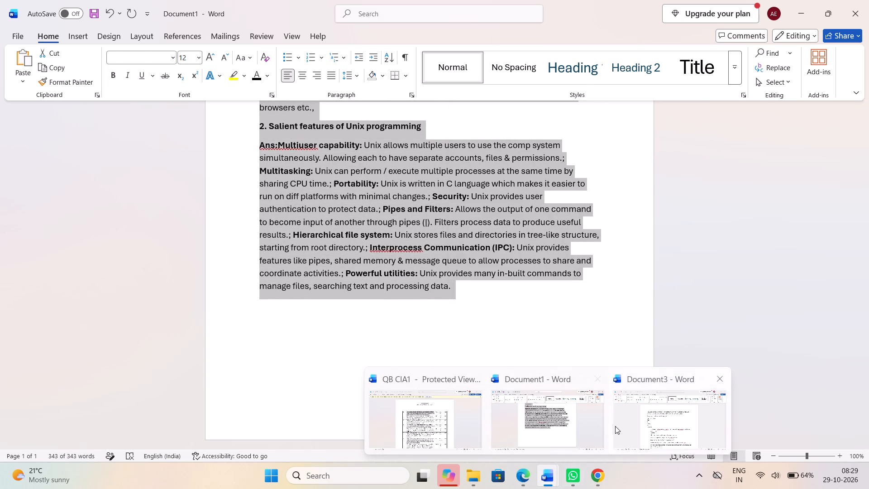
Replace Document3's first two questions and answers, down to the line above "Page 3", with the copied Document1 text and check the result.
click(617, 425)
scroll(336, 324, up, 3)
scroll(336, 324, down, 6)
scroll(336, 324, up, 7)
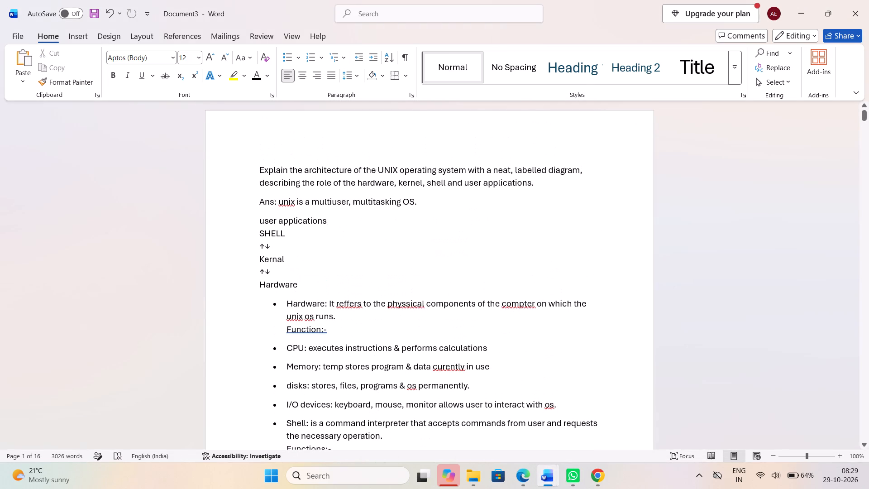
drag(258, 165, 409, 485)
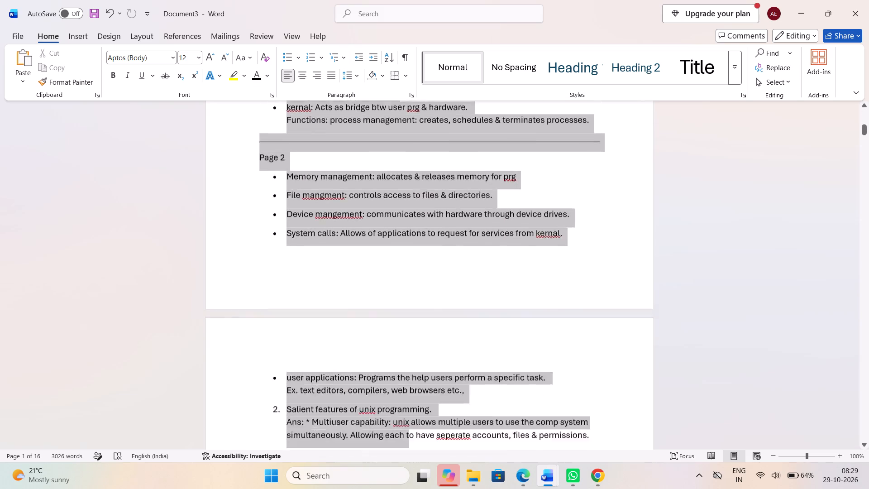
drag(409, 485, 451, 450)
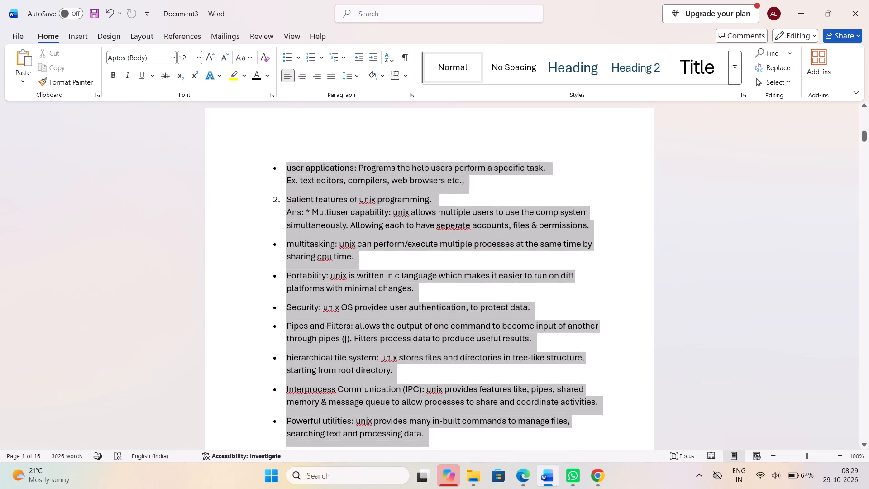
drag(451, 450, 435, 366)
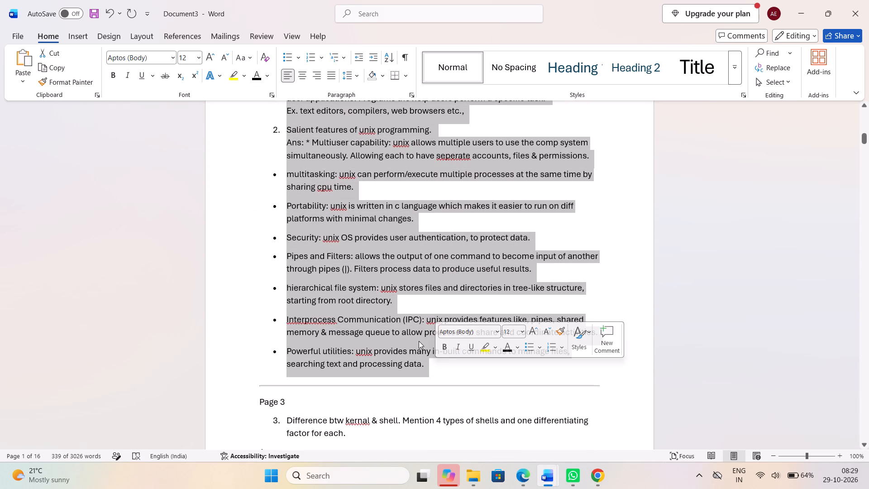
key(ctrl+v)
scroll(418, 339, up, 1)
scroll(418, 339, down, 2)
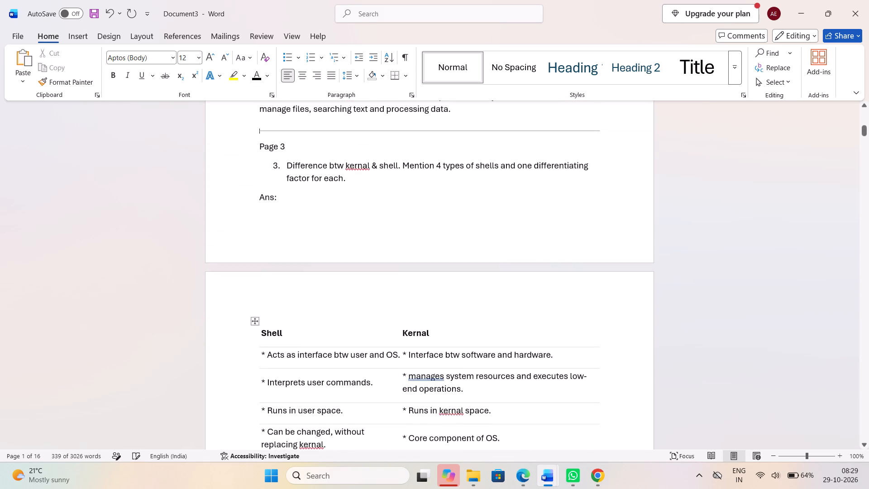
scroll(418, 339, down, 4)
scroll(418, 339, up, 20)
scroll(418, 339, up, 5)
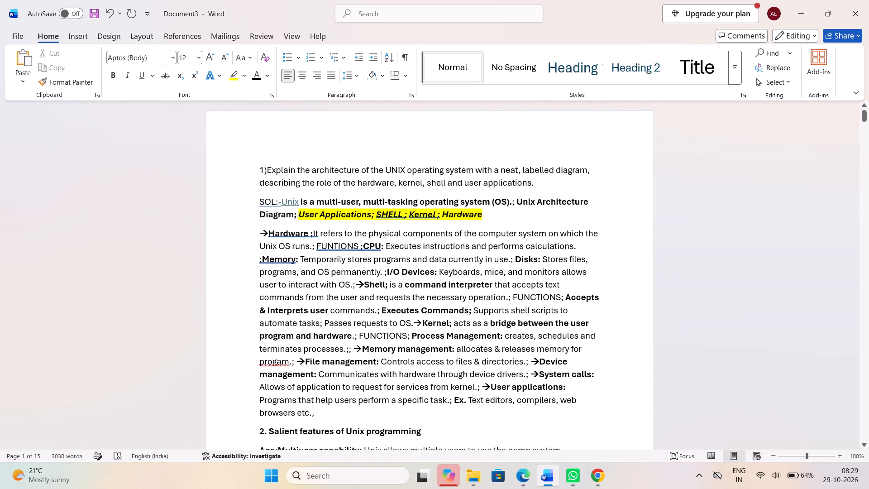
scroll(506, 229, down, 11)
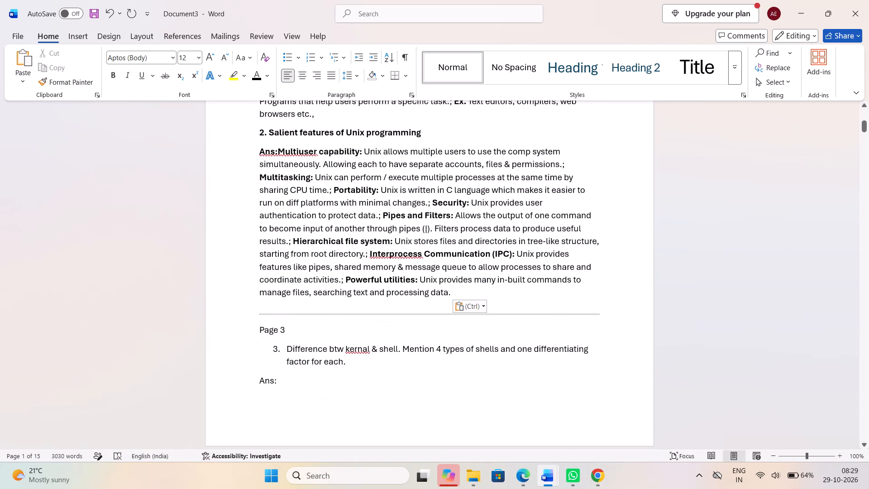
Delete the horizontal divider and the "Page 3" line between the salient features answer and question 3.
drag(291, 329, 238, 316)
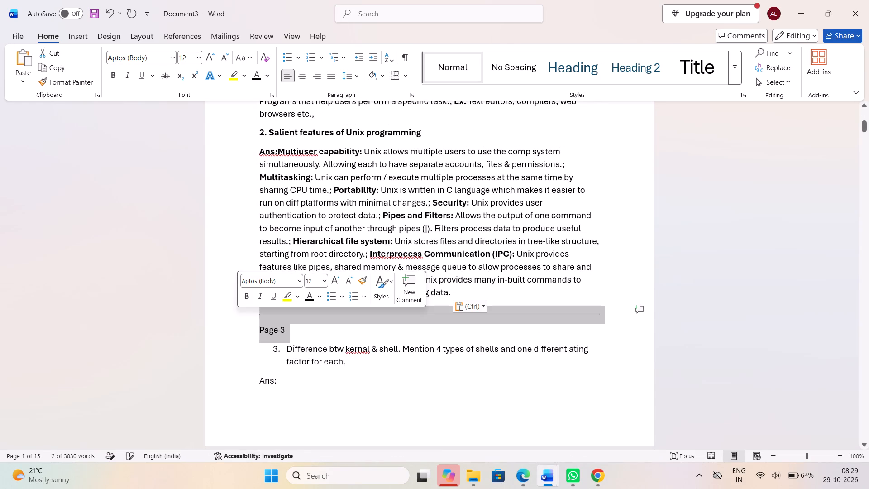
key(BackSpace)
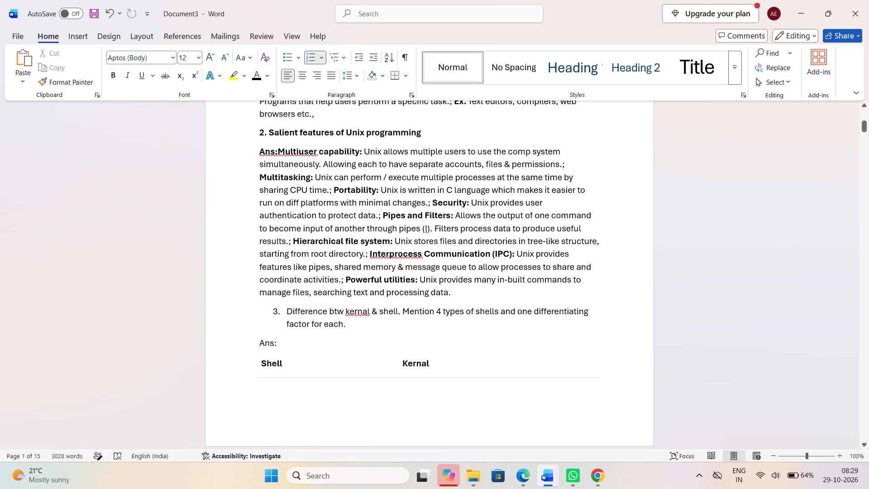
Replace the automatic list numbering of the kernel and shell question with a plain "3." at the start of its text.
key(Left)
key(Left)
key(Left)
key(Right)
key(Down)
key(Left)
key(Left)
key(Up)
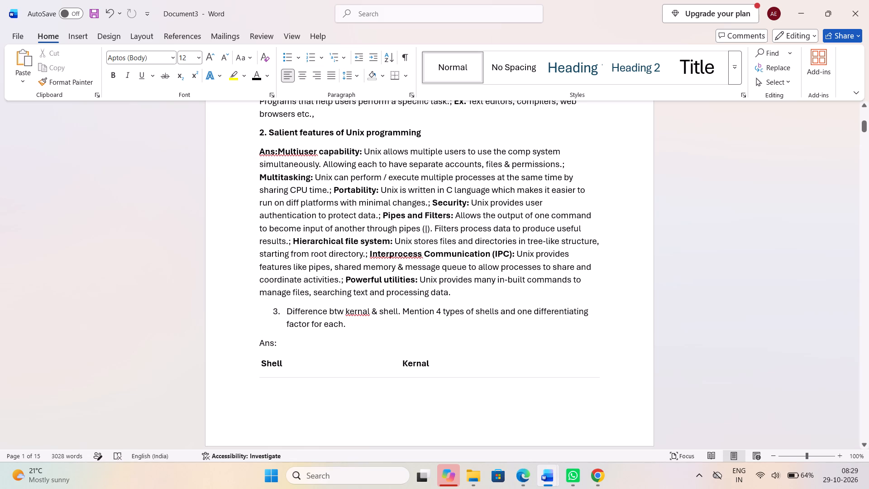
click(273, 312)
key(BackSpace)
key(BackSpace)
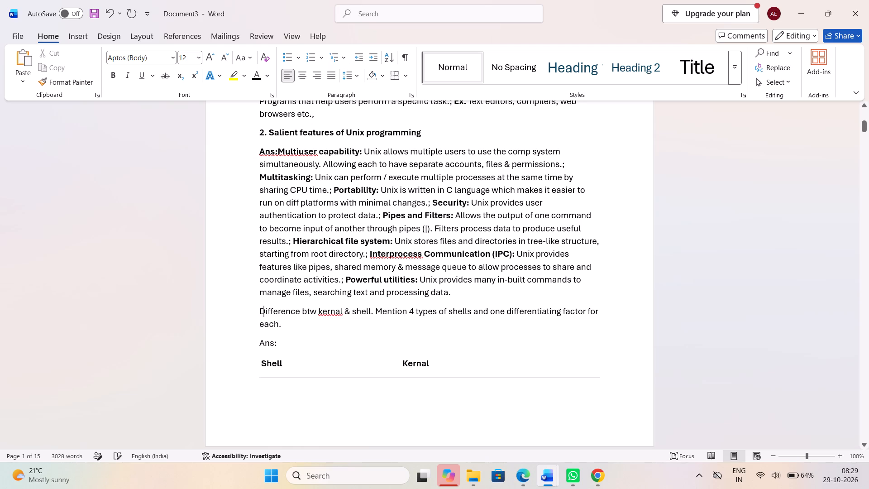
text(3.)
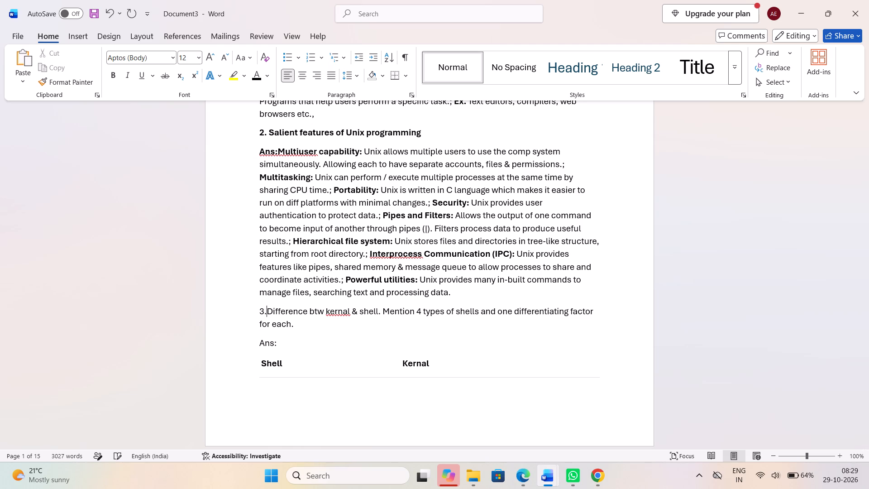
scroll(302, 326, up, 2)
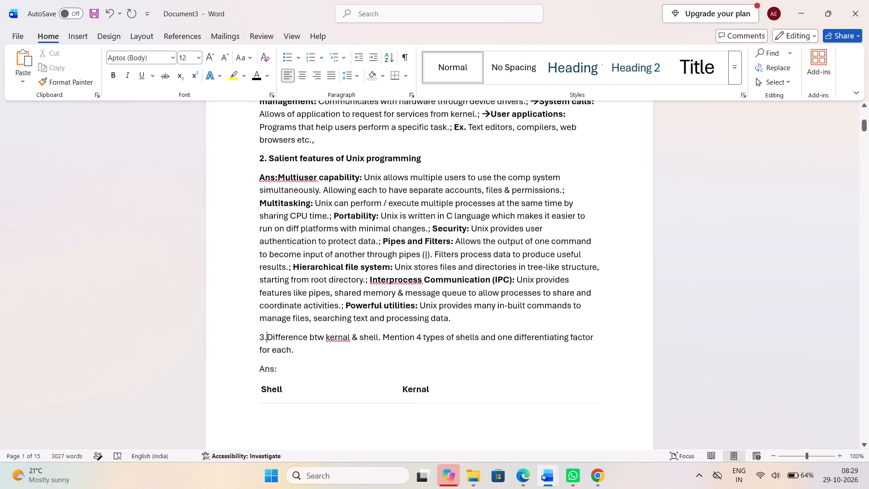
Close the UNIX MODULE 1 NOTES PDF in Edge and the OneDrive File Explorer window.
click(521, 475)
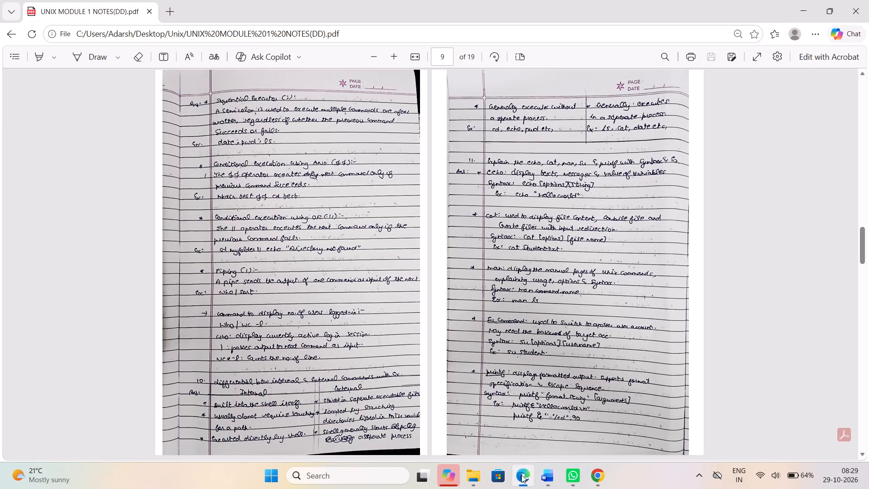
click(521, 475)
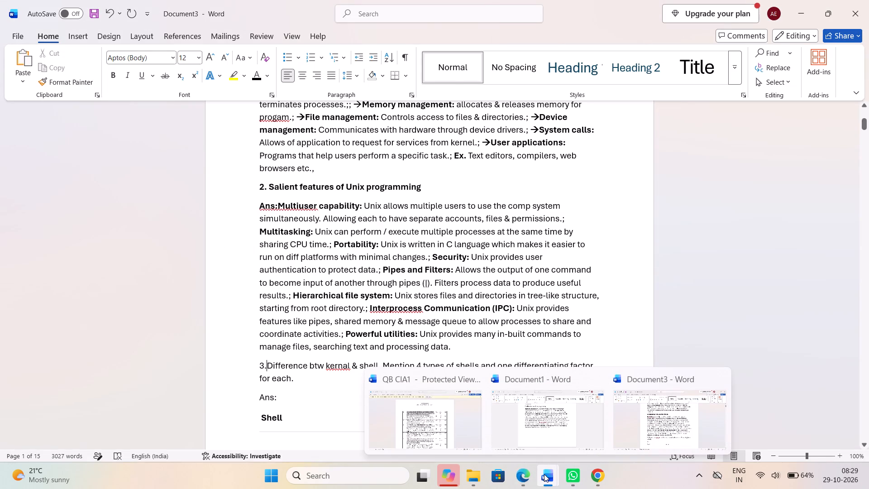
click(525, 484)
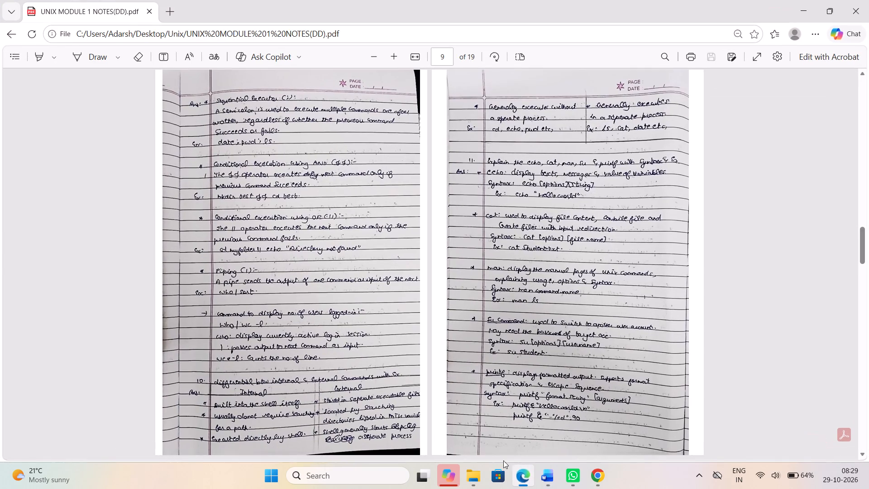
click(856, 12)
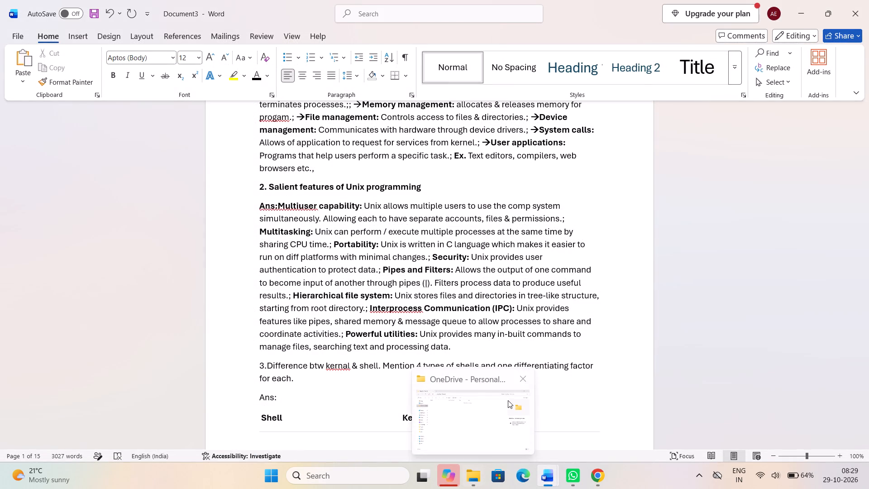
click(521, 384)
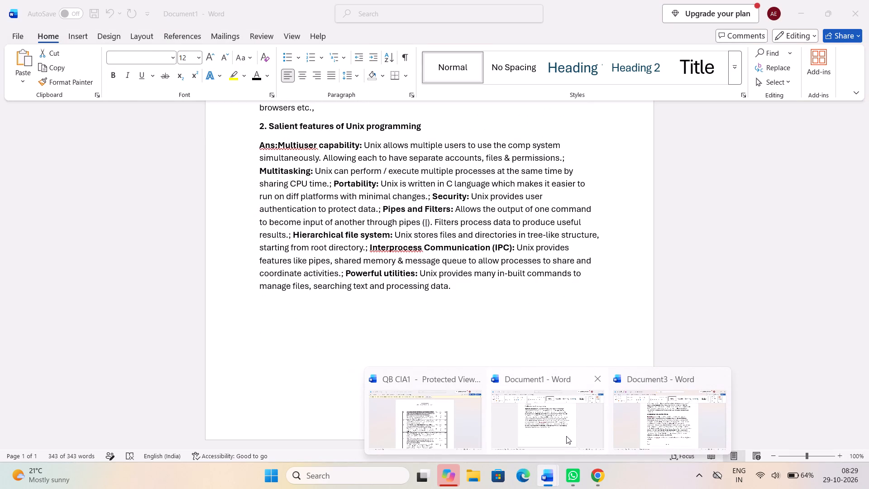
Close Document1, saving it as 1.docx in the OneDrive Documents folder.
click(597, 377)
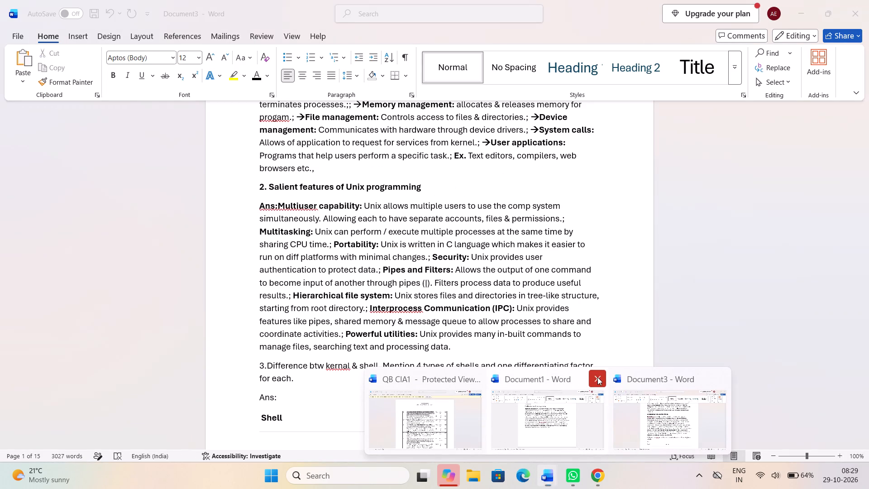
click(584, 411)
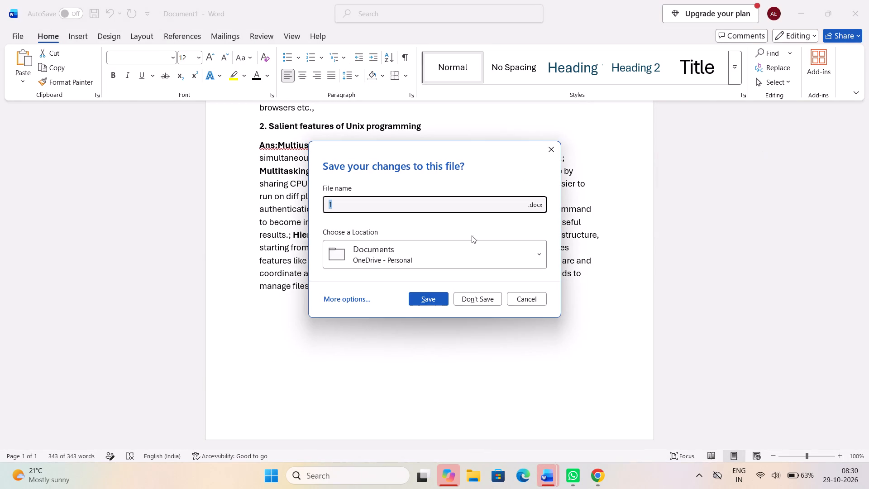
click(410, 201)
click(429, 296)
click(859, 14)
click(855, 14)
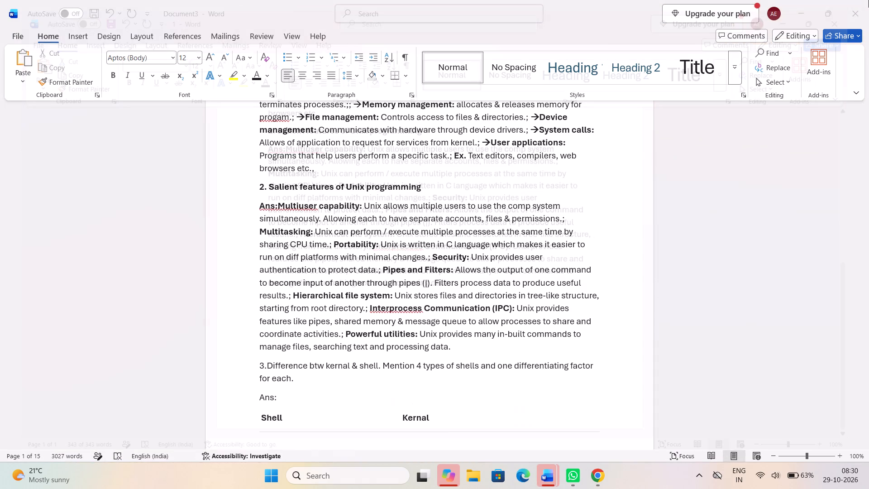
Arrange Document3 and the QB CIA1 question bank side by side, with Document3 in the first half.
scroll(448, 270, down, 3)
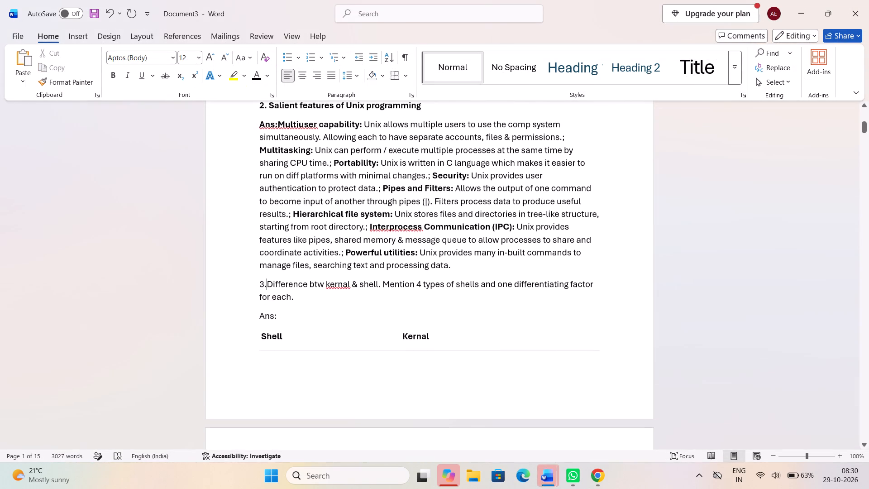
click(506, 428)
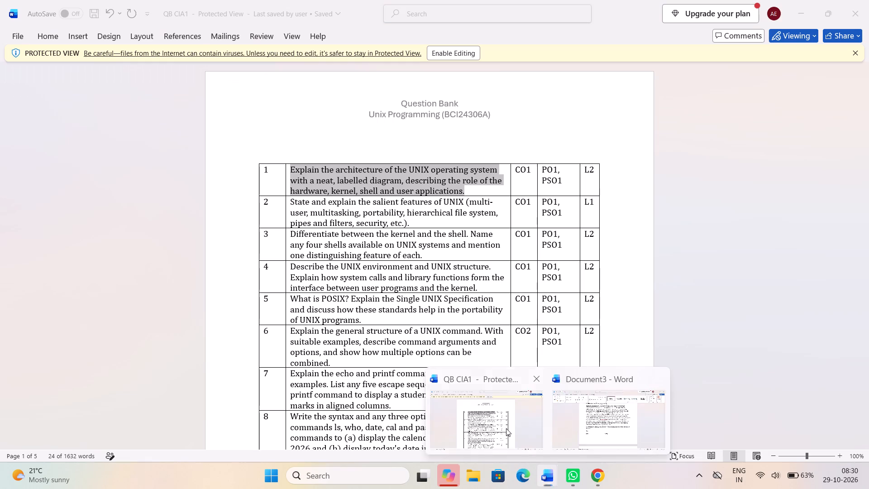
click(818, 3)
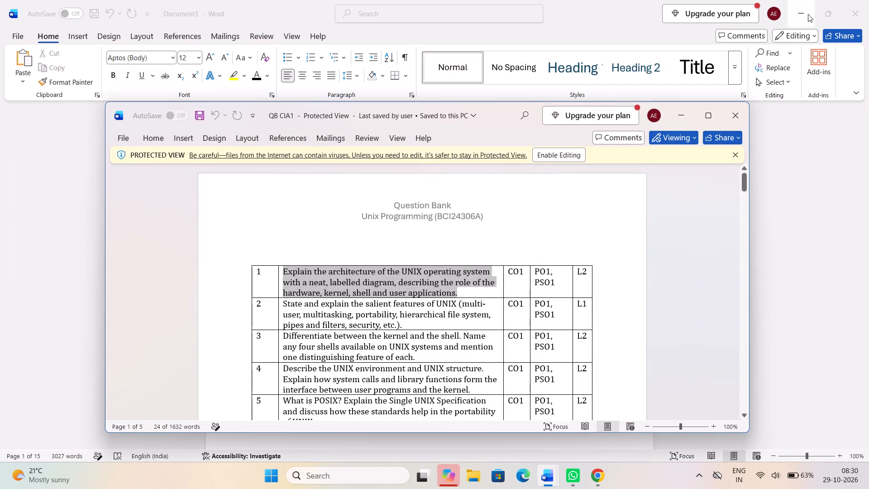
click(823, 10)
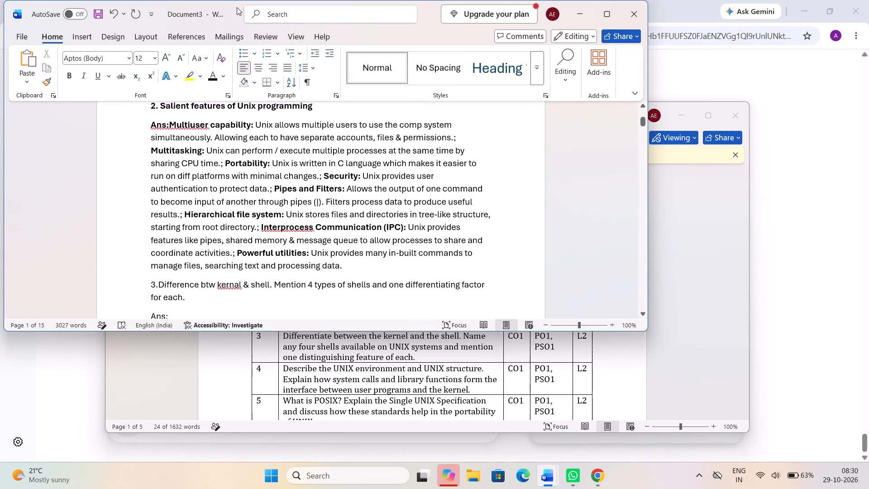
drag(228, 3, 329, 34)
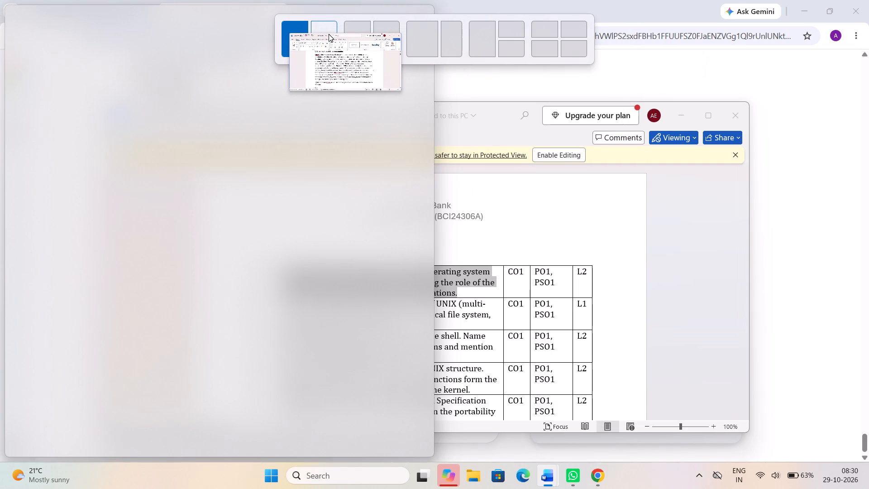
drag(329, 34, 300, 34)
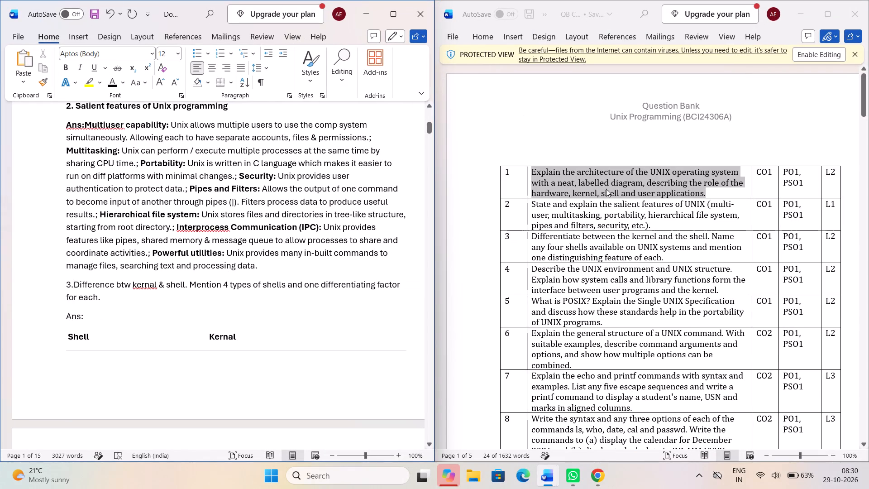
Replace the wording of question 3 in Document3 with question 3's full text copied from the QB CIA1 table.
scroll(614, 190, down, 1)
scroll(333, 170, down, 1)
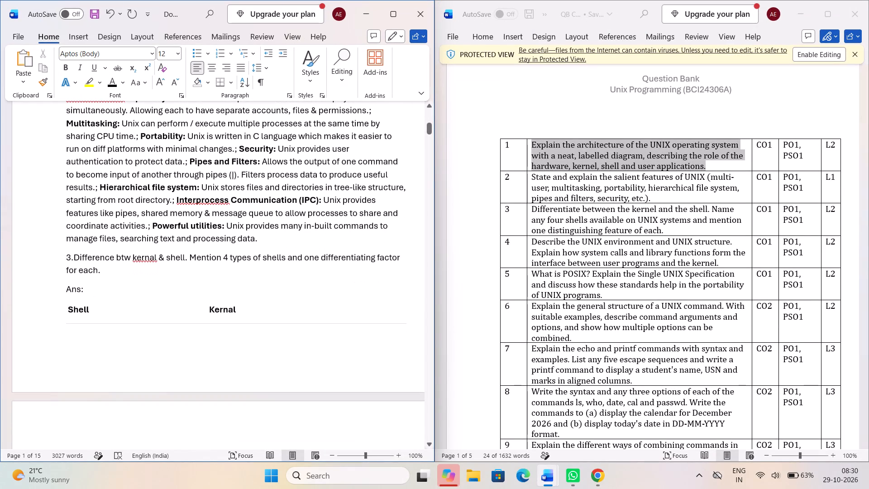
click(530, 207)
click(530, 207)
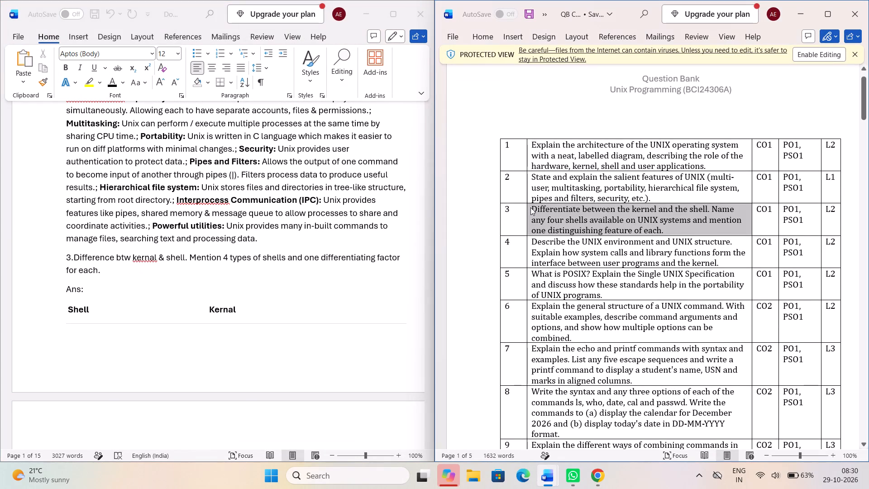
click(533, 207)
drag(666, 233, 554, 213)
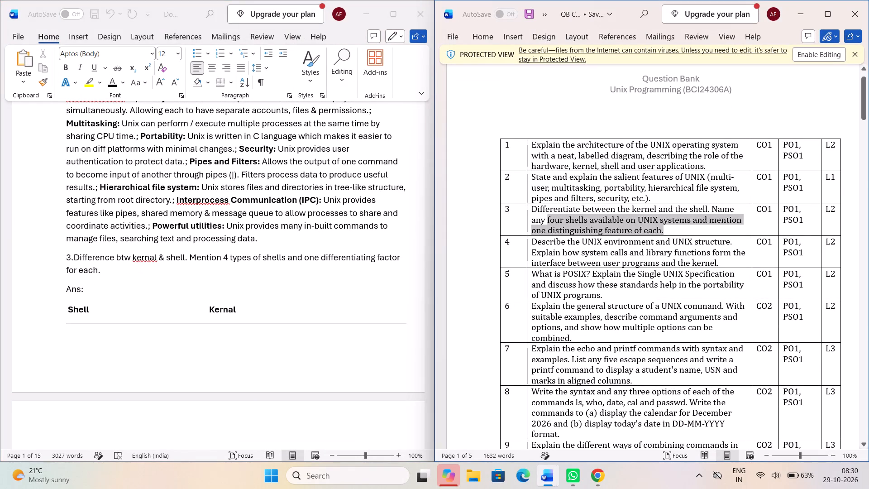
drag(554, 213, 539, 207)
right_click(544, 208)
click(558, 208)
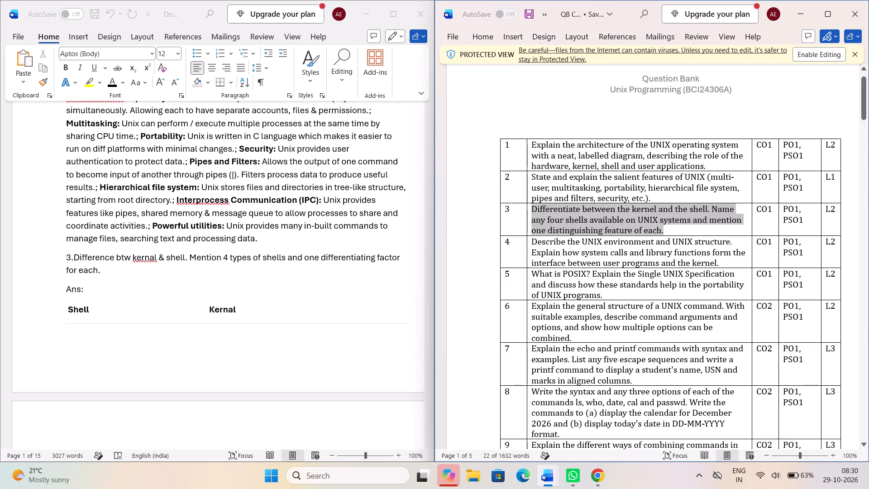
drag(104, 272, 72, 261)
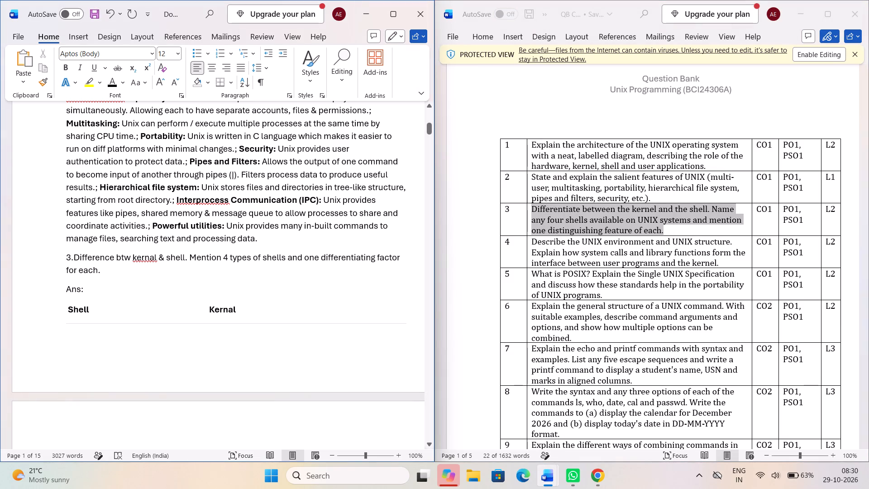
drag(72, 261, 69, 261)
drag(100, 274, 81, 259)
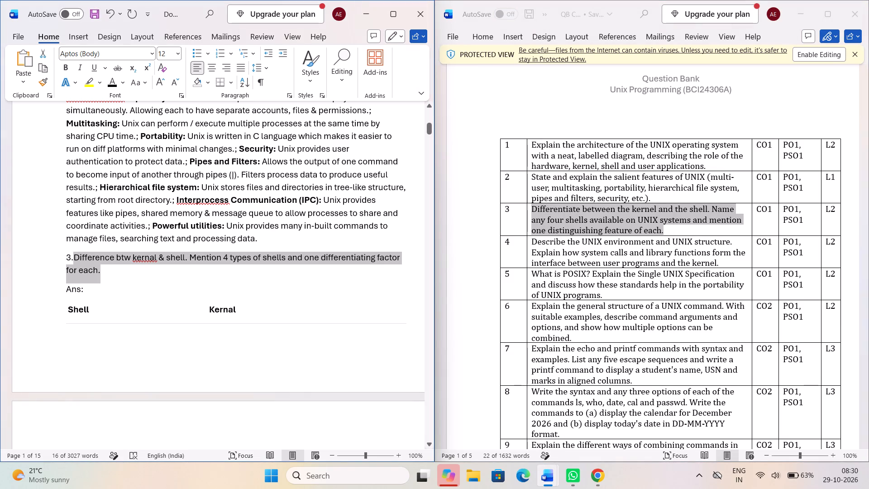
key(ctrl+v)
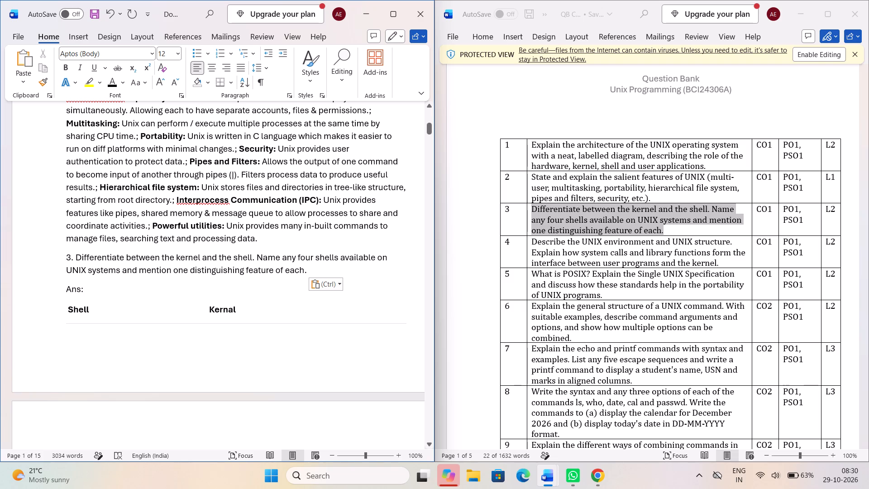
Add ".;" to the end of the Bourne shell line under "4 types of shells" in answer 3.
click(158, 290)
scroll(167, 296, down, 8)
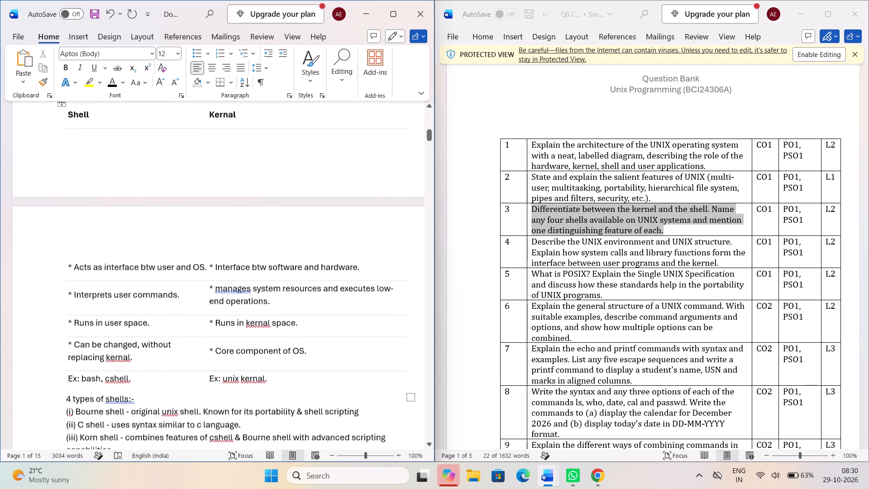
scroll(204, 253, down, 1)
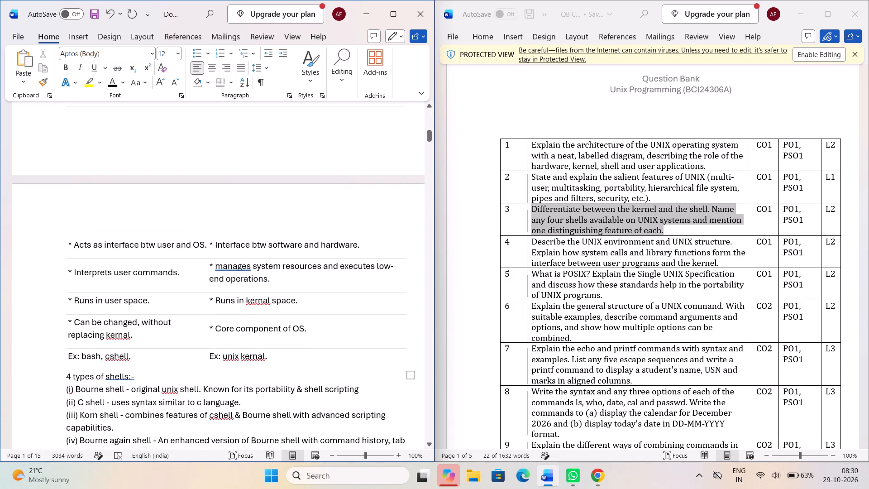
scroll(204, 253, down, 4)
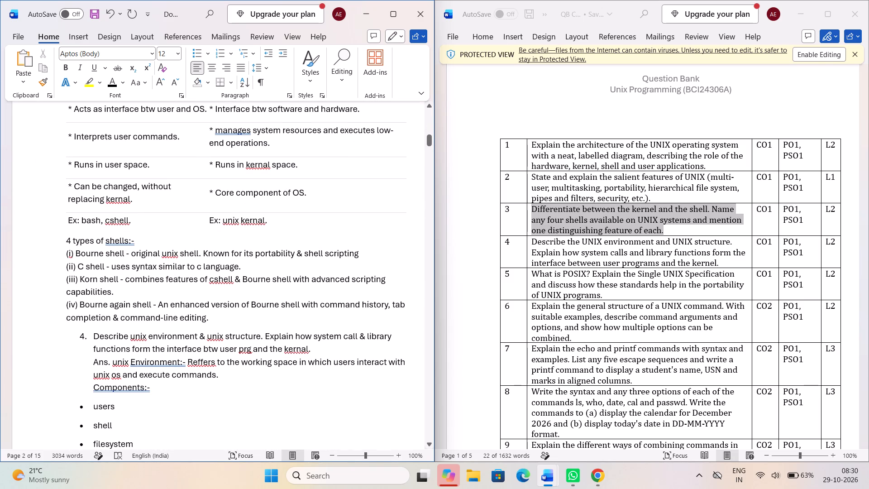
click(361, 253)
text(.;)
Merge shell entries (i) to (iv) in answer 3 into one continuous paragraph, adding a semicolon after the C shell and Korn shell entries.
key(Delete)
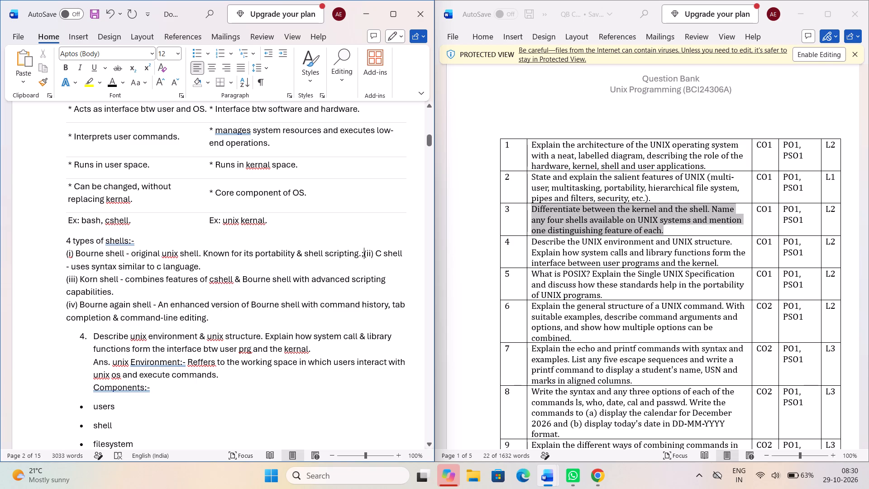
click(329, 263)
key(semicolon)
key(Delete)
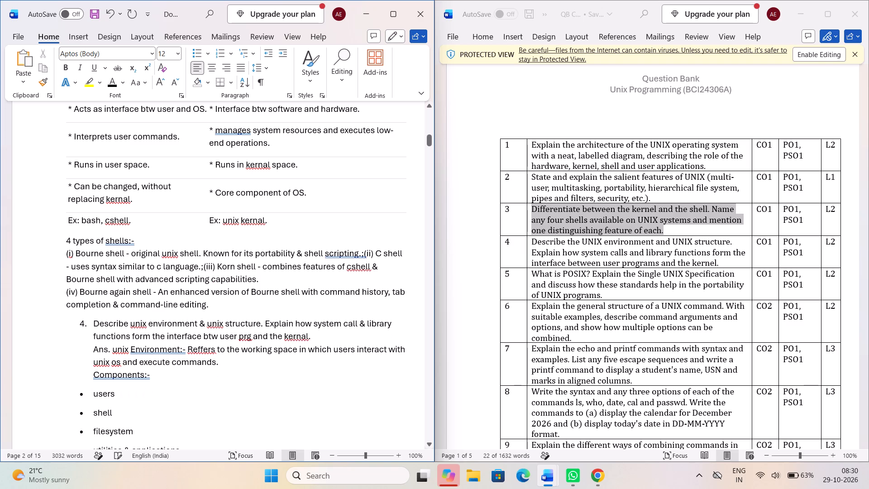
click(302, 277)
key(semicolon)
key(Delete)
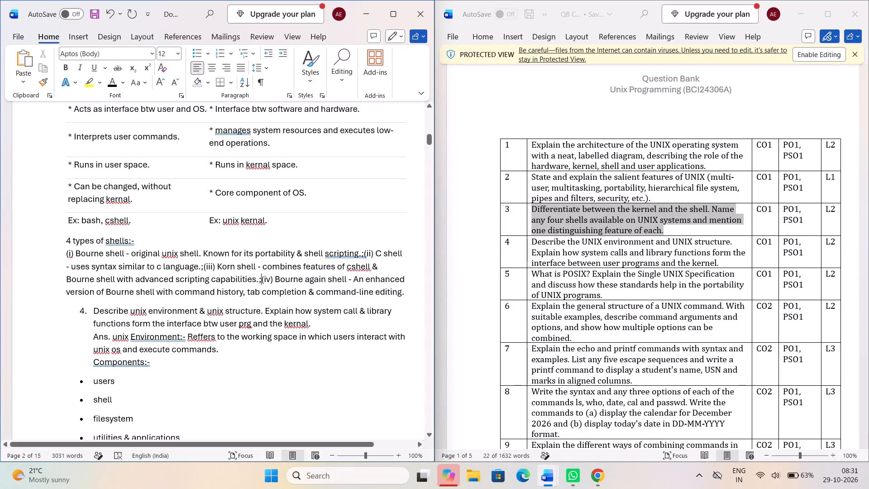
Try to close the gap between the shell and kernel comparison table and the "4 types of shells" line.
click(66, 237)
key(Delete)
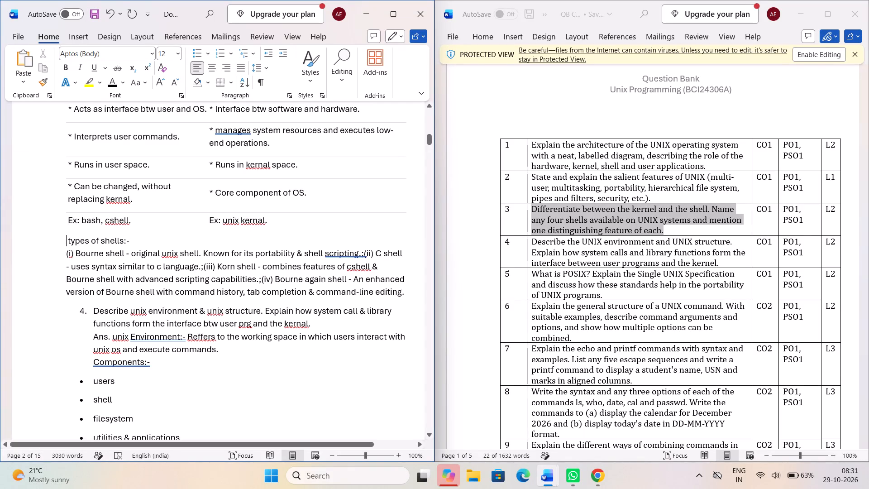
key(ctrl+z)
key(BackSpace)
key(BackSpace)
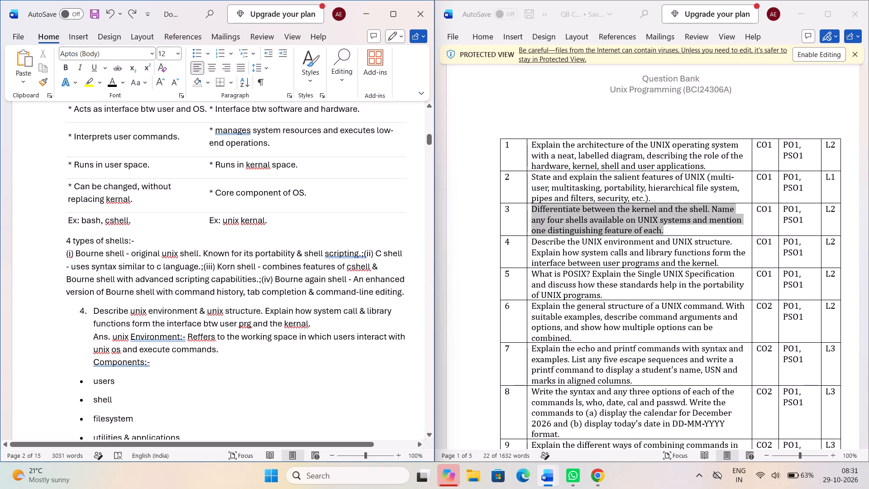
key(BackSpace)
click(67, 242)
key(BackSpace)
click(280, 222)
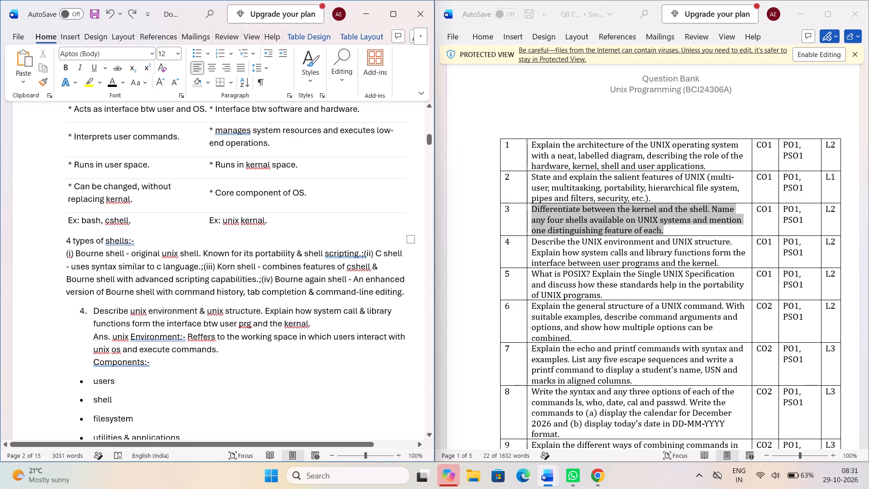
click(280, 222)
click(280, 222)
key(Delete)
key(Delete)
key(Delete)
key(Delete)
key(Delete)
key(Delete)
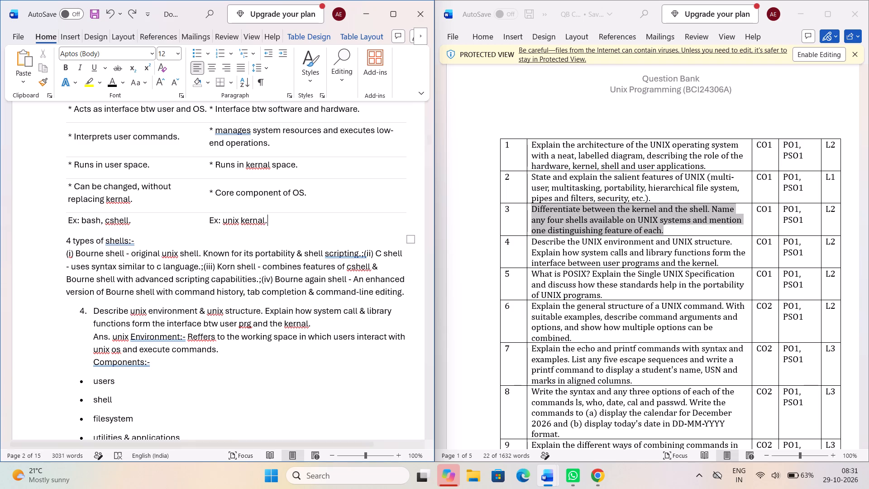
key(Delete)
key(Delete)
Shrink the shell and kernel comparison table in answer 3 so it is narrower than the text width.
click(372, 240)
scroll(371, 237, up, 2)
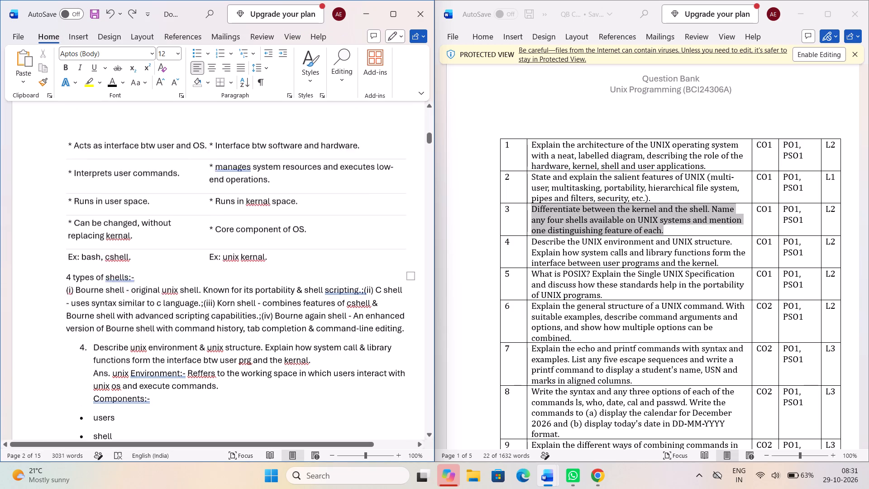
scroll(371, 237, up, 2)
click(85, 193)
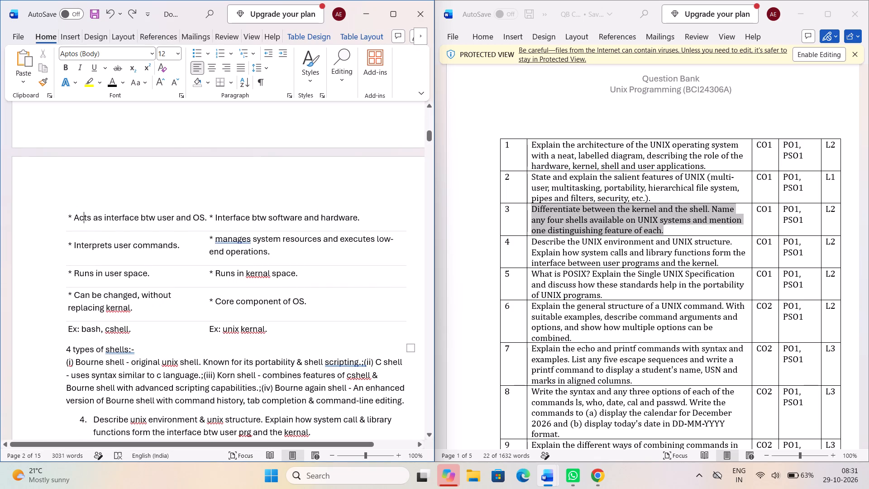
click(108, 212)
drag(68, 201, 301, 324)
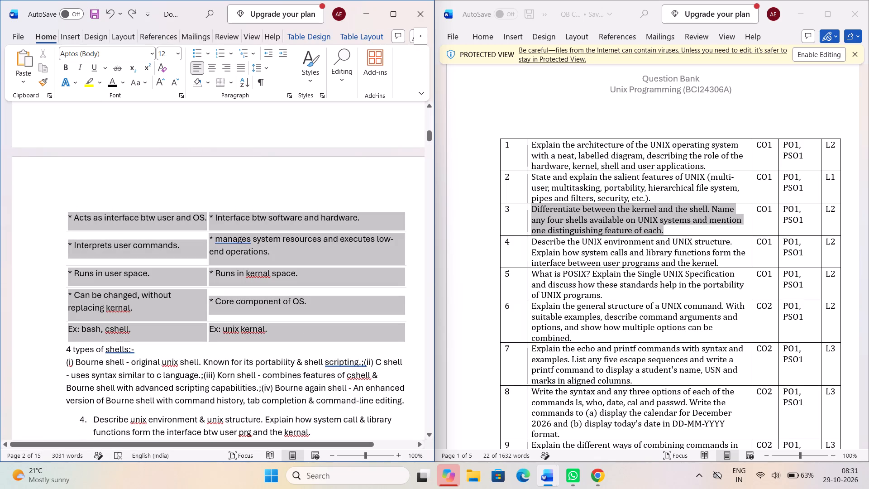
drag(301, 324, 300, 326)
click(291, 172)
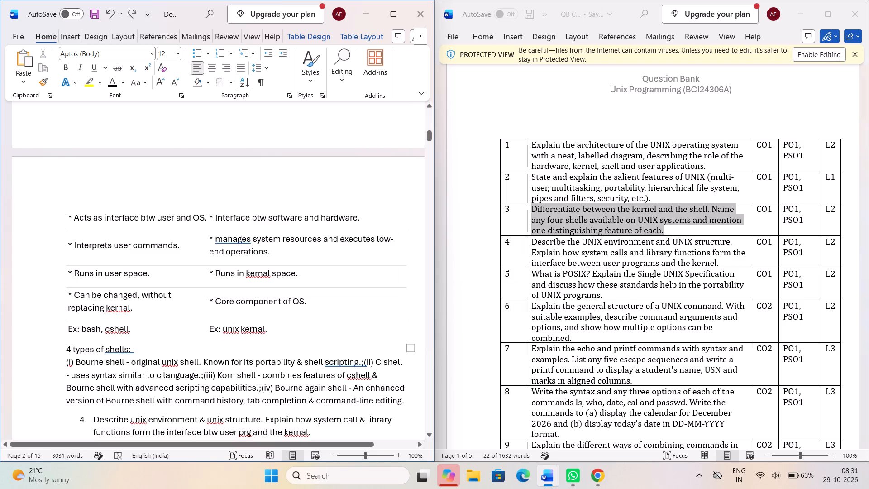
drag(409, 346, 357, 309)
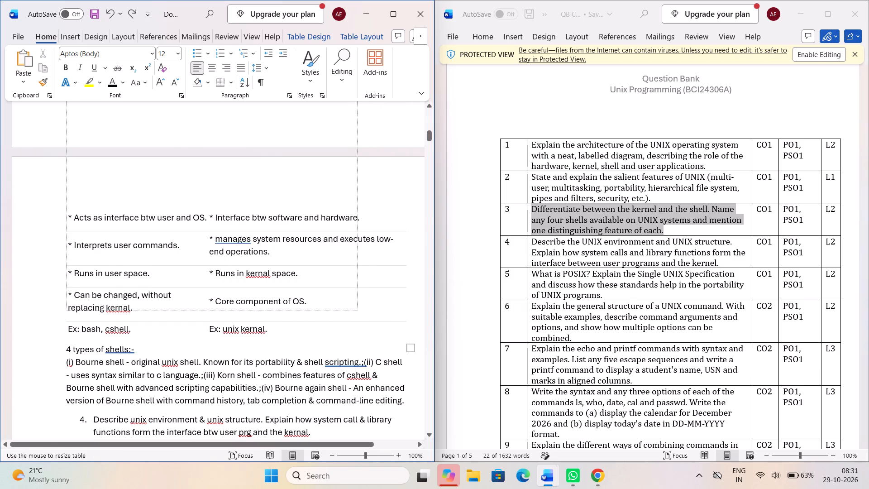
drag(357, 309, 353, 306)
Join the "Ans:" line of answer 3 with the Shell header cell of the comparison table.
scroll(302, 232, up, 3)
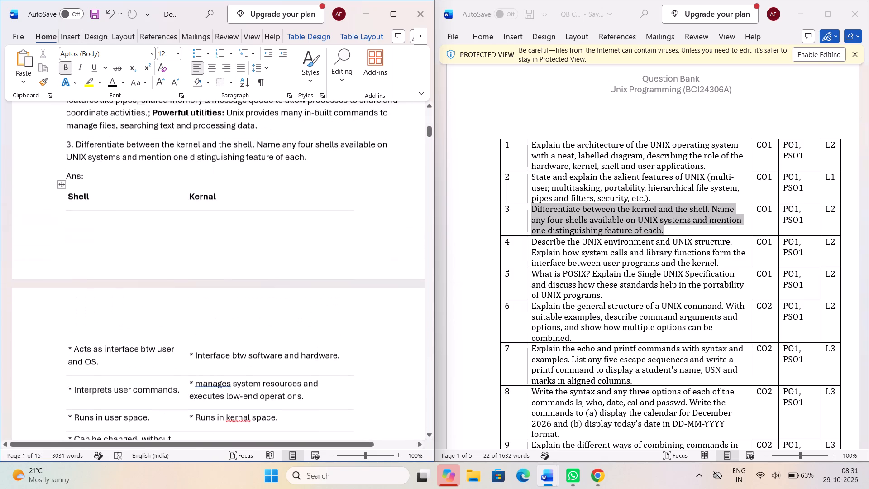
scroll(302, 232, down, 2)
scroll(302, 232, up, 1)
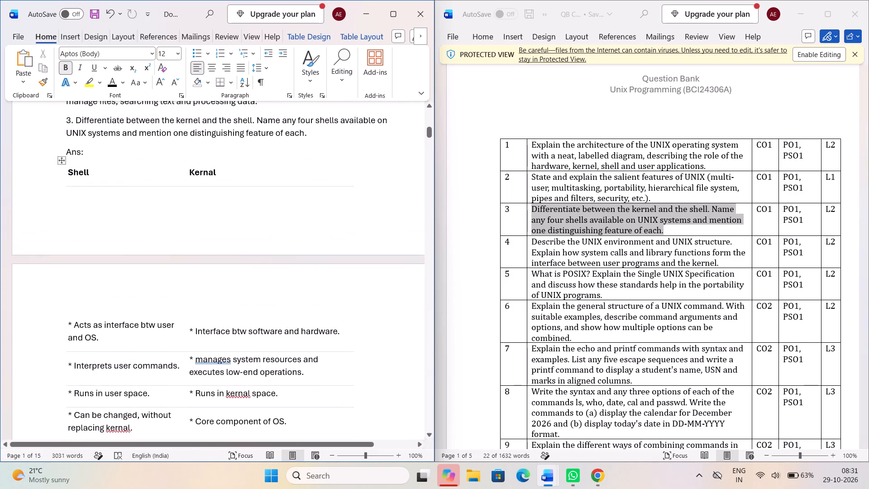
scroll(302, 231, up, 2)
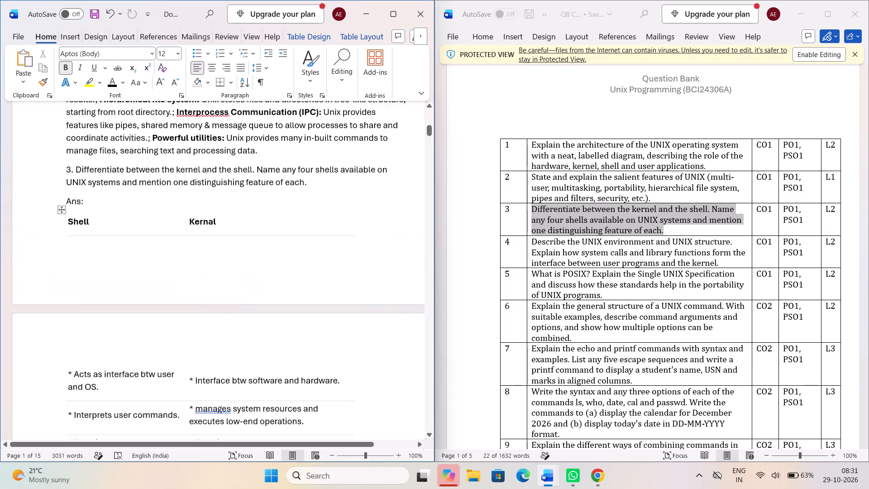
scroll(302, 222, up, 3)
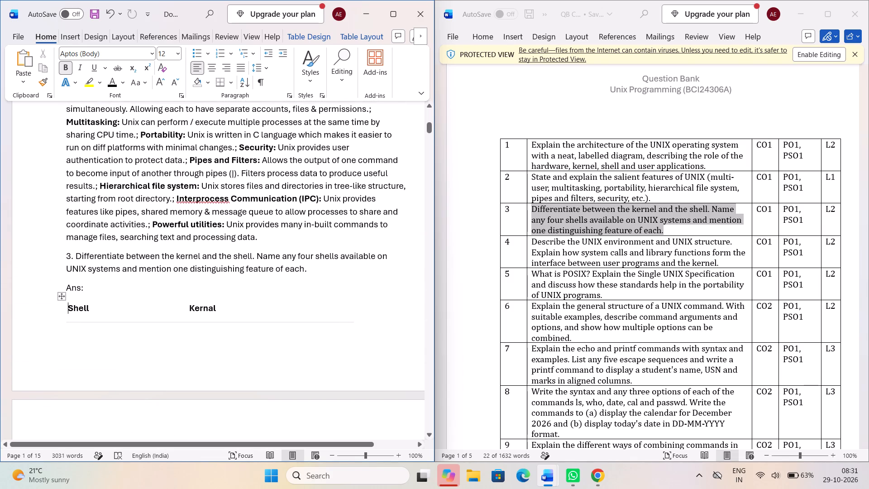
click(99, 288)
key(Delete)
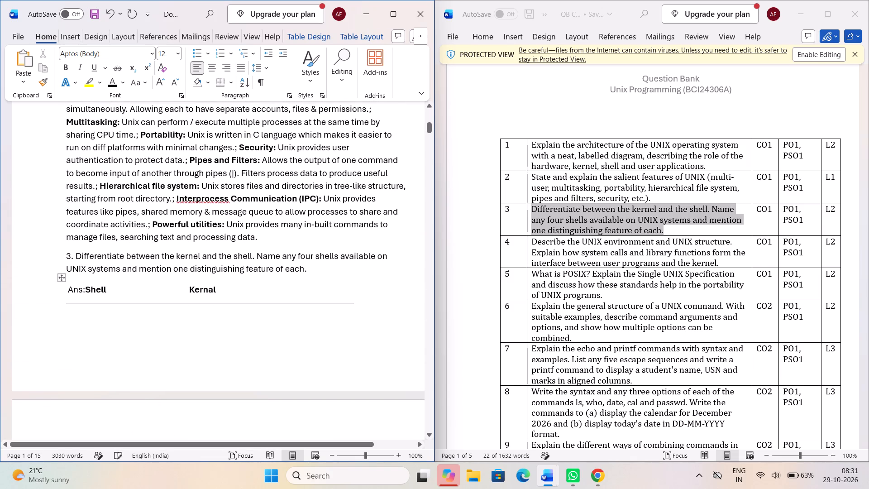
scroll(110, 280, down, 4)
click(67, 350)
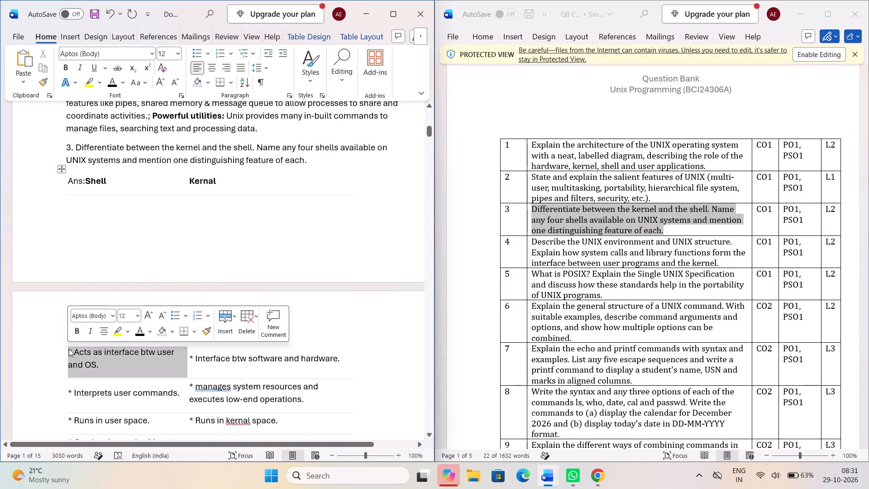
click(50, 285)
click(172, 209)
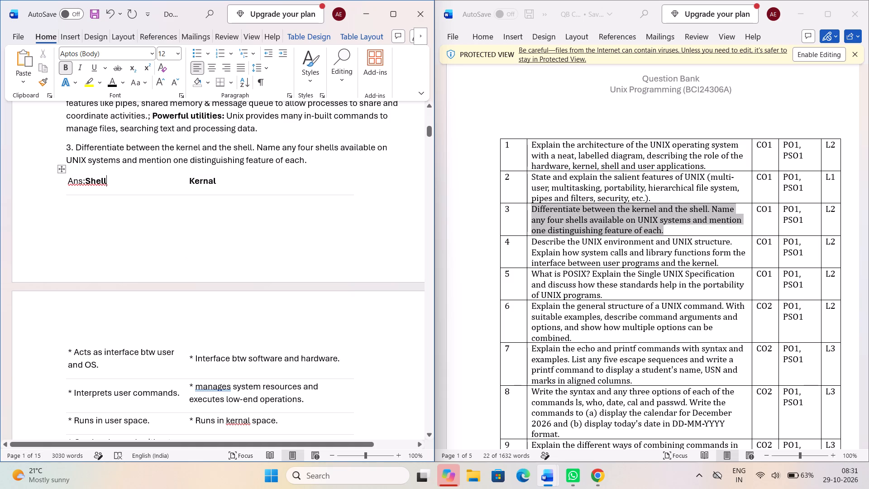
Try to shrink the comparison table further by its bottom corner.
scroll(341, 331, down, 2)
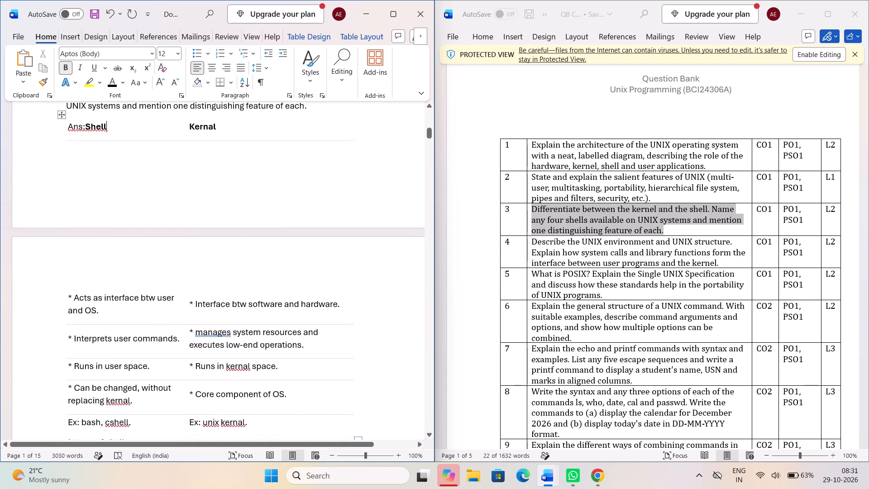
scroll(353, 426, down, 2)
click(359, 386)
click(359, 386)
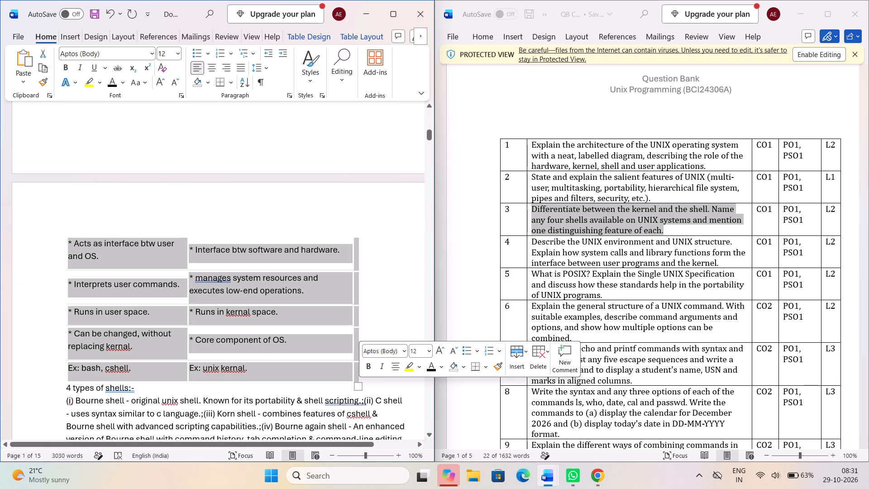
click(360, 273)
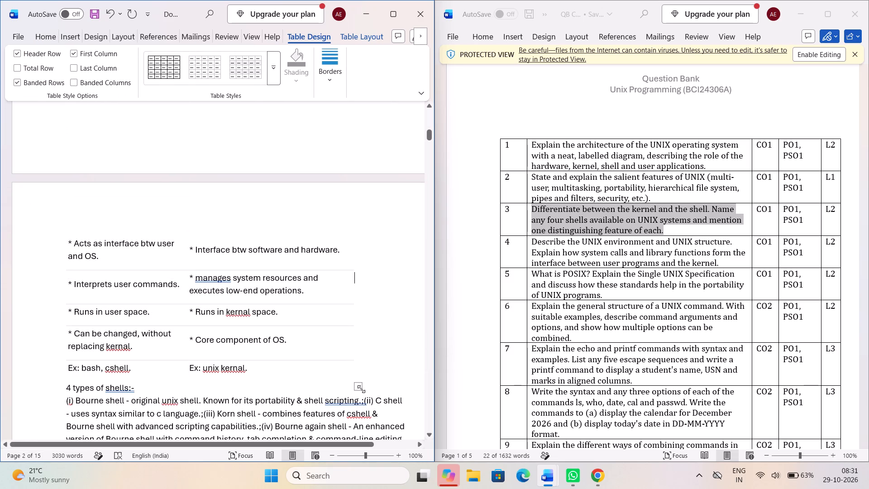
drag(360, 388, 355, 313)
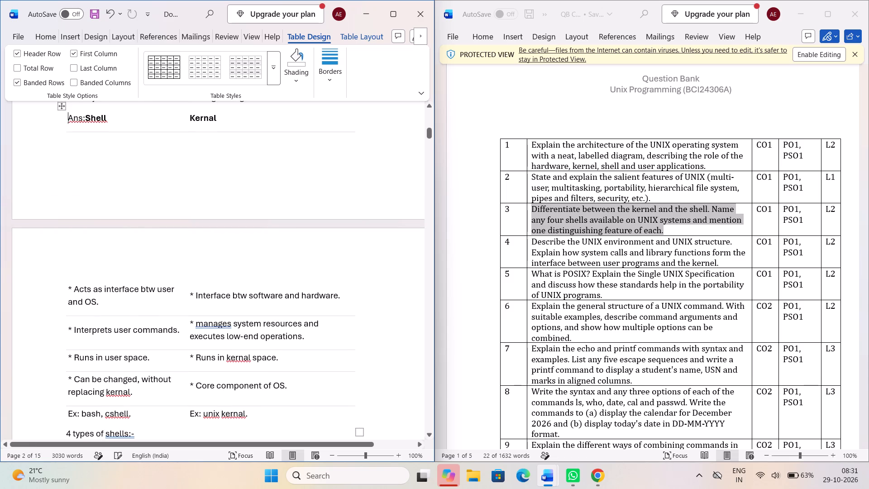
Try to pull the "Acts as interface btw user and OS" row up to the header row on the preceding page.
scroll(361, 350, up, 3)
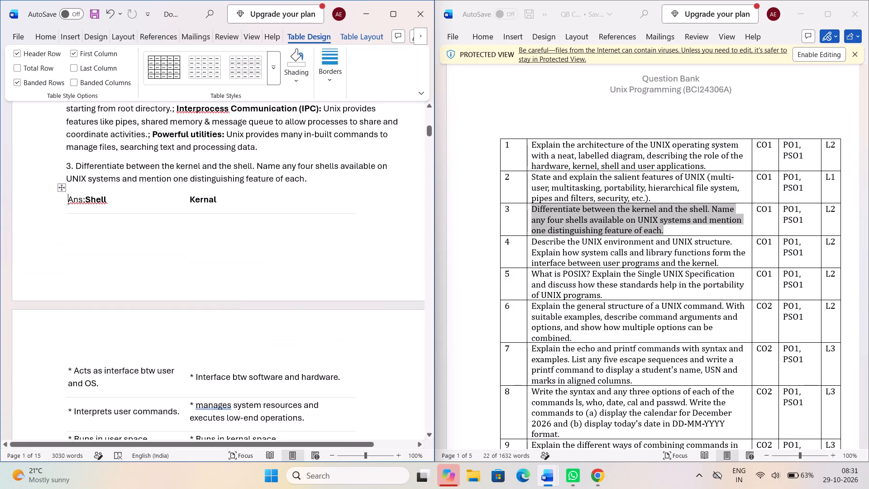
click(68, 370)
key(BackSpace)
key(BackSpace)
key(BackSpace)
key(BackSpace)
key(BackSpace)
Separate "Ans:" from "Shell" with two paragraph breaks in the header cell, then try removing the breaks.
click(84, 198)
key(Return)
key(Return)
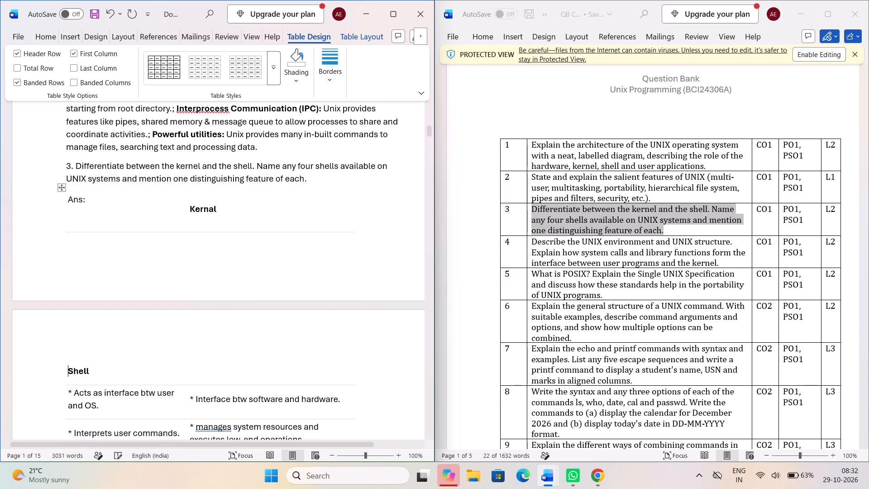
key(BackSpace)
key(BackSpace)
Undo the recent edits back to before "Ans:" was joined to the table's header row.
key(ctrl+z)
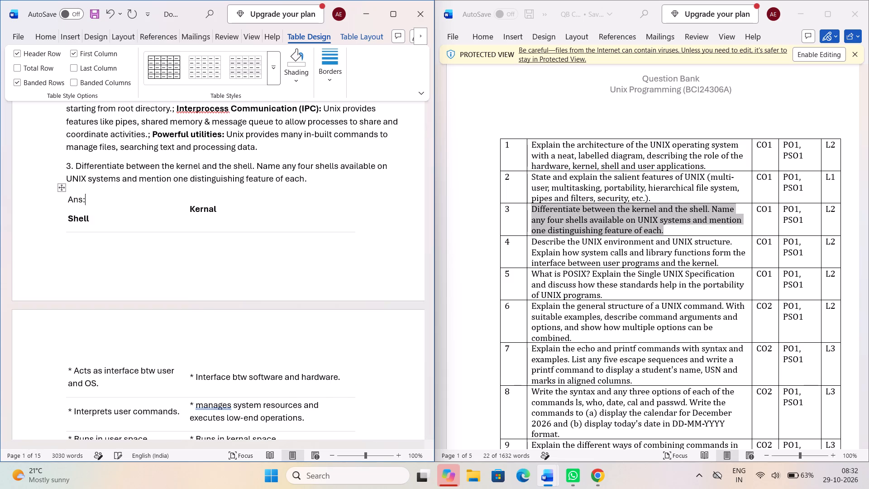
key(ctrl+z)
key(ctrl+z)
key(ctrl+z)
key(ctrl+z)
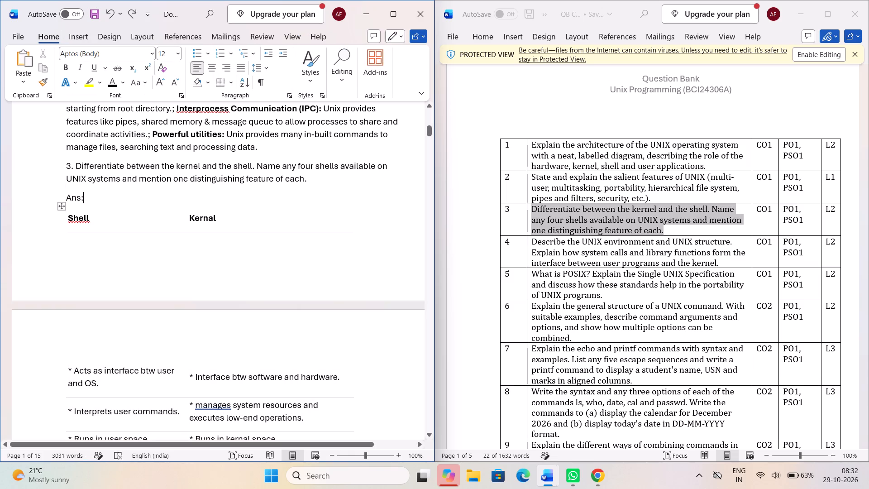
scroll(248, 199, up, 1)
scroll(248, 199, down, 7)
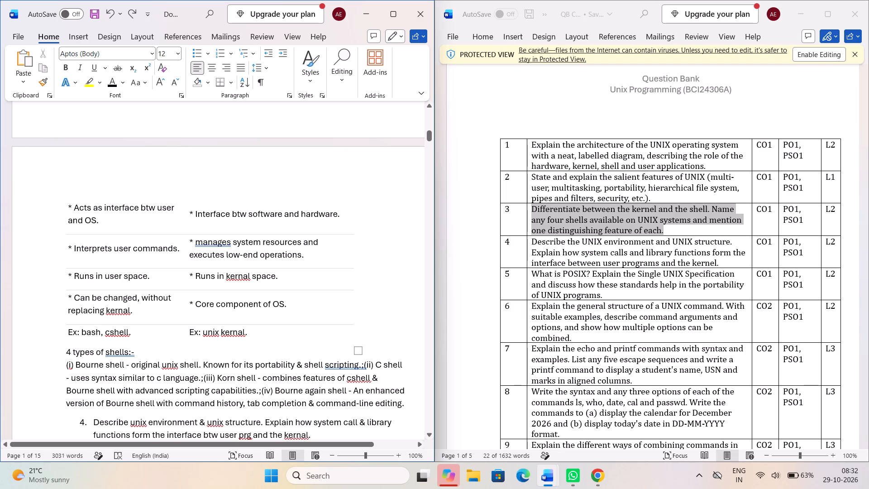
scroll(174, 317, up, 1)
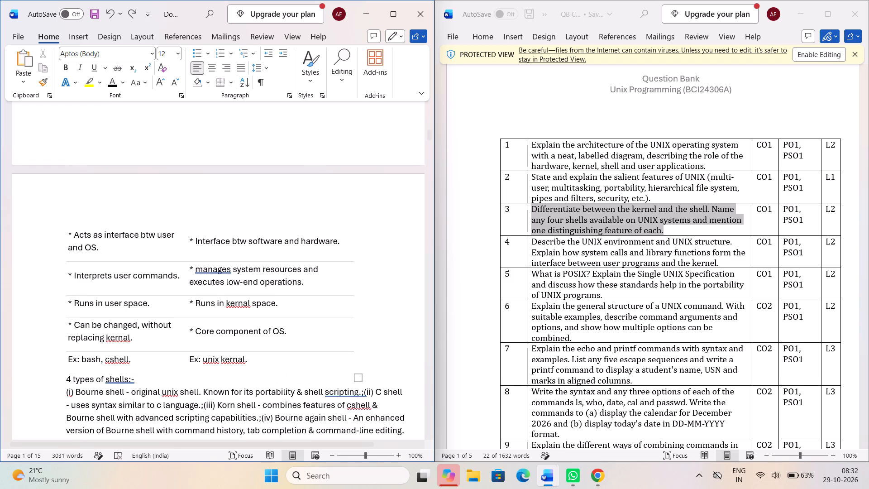
Replace the automatic list number of the "Describe unix environment & unix structure" question with a plain "4)" at the margin.
scroll(167, 314, down, 1)
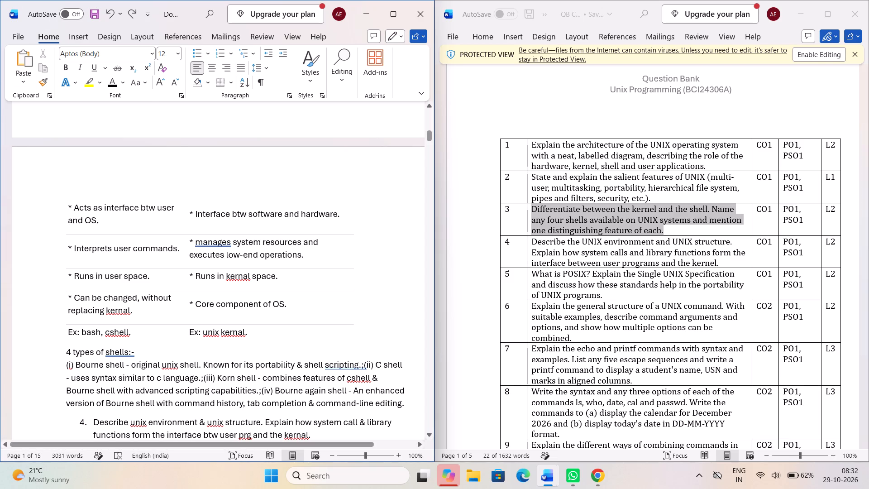
scroll(297, 216, down, 6)
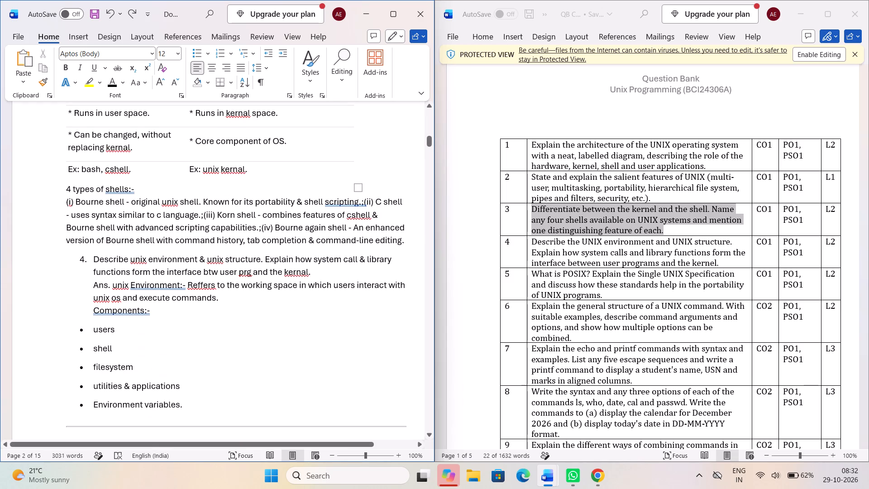
click(80, 261)
click(105, 267)
click(93, 261)
key(BackSpace)
key(BackSpace)
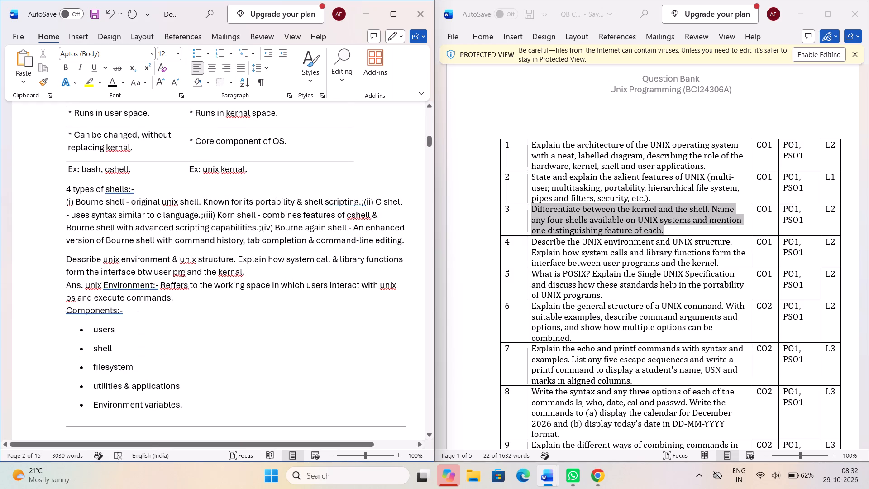
key(4)
key(shift+parenright)
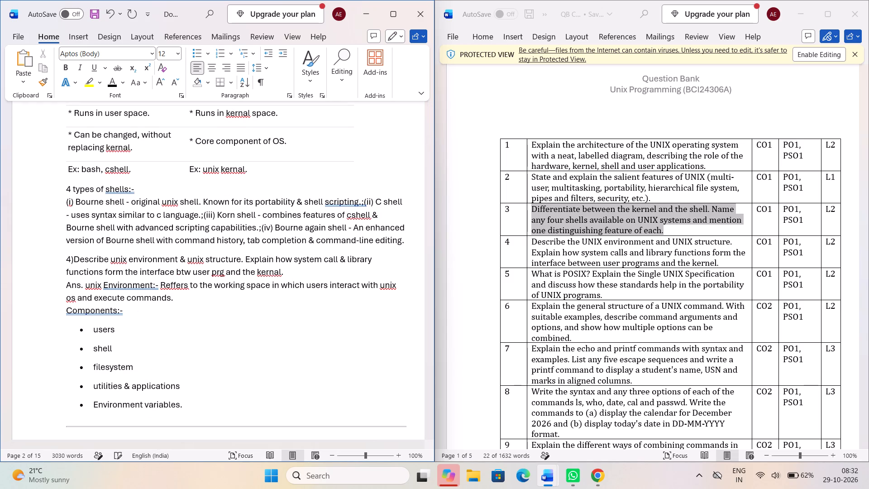
Make the question 3 text, "Differentiate between the kernel and the shell...", bold.
scroll(93, 260, up, 11)
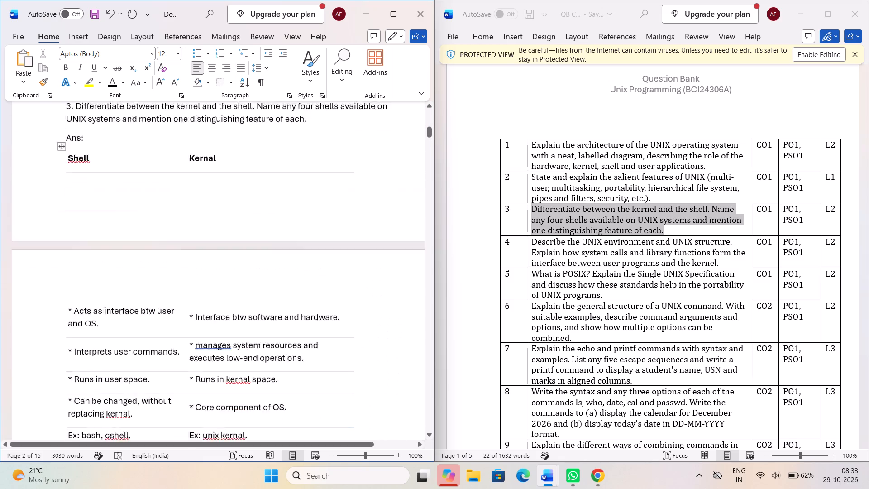
scroll(92, 260, up, 1)
scroll(76, 166, up, 4)
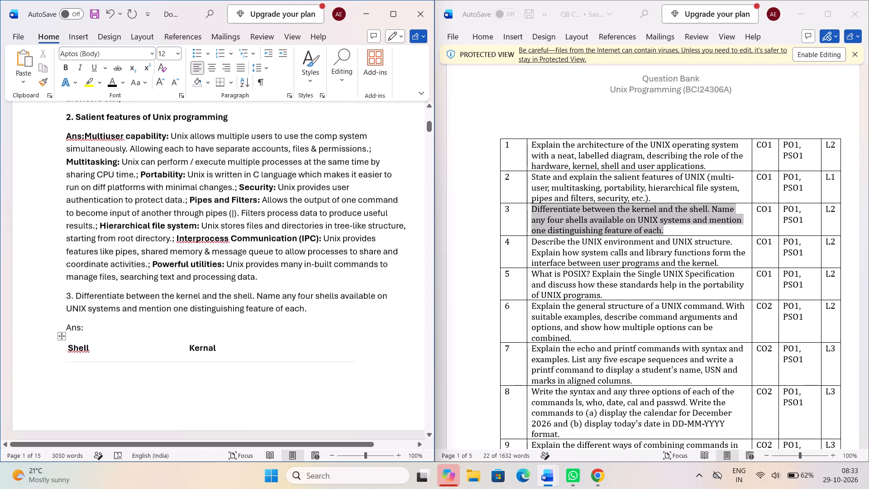
scroll(76, 166, up, 5)
scroll(79, 175, down, 4)
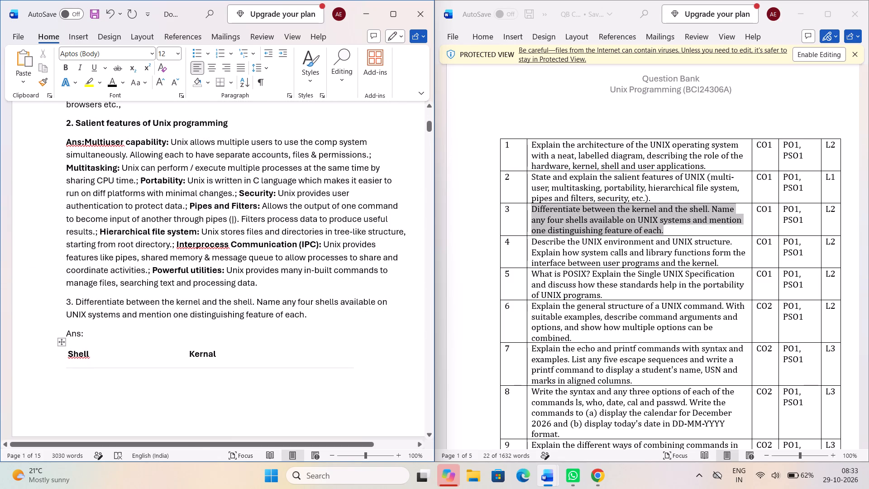
drag(66, 296, 324, 315)
click(324, 315)
drag(321, 317, 318, 317)
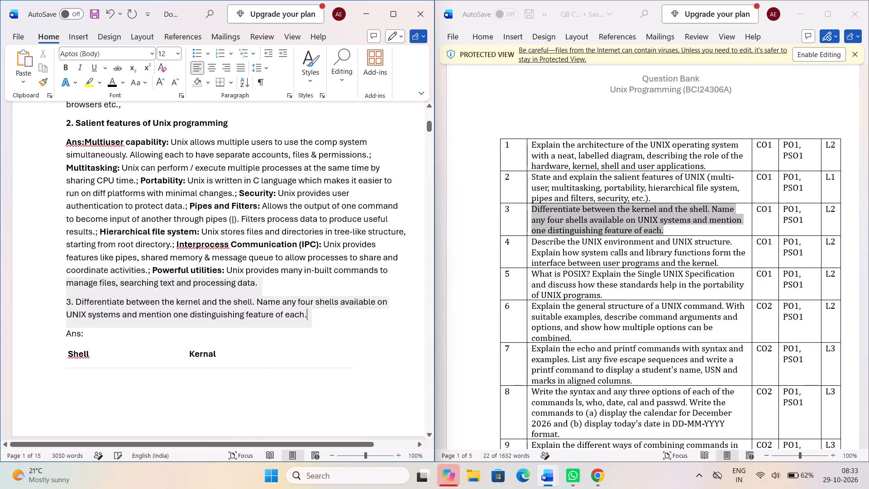
drag(318, 317, 65, 303)
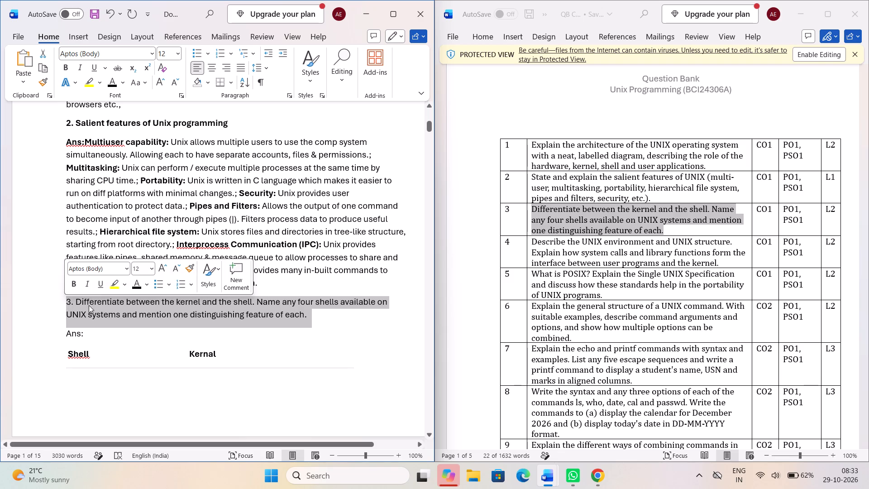
click(69, 284)
click(49, 288)
Make the question 4 text, "Describe unix environment & unix structure..." through "the kernal.", bold.
scroll(151, 331, down, 2)
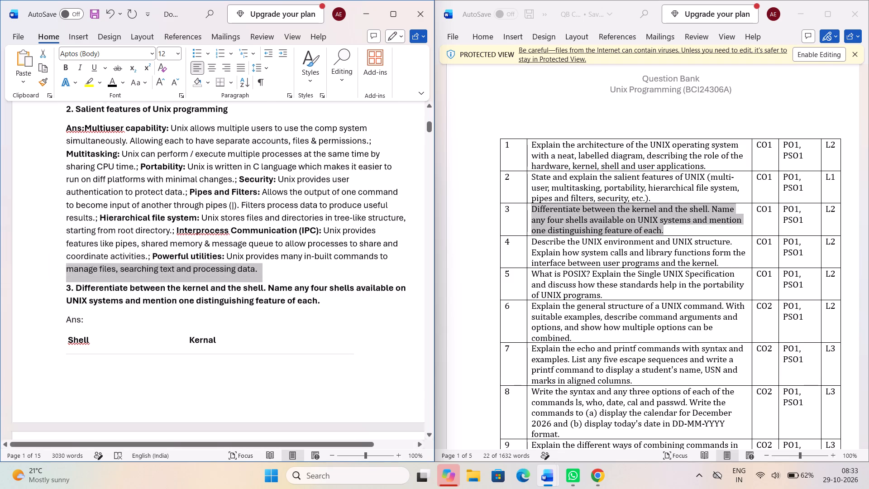
scroll(151, 331, down, 2)
click(132, 263)
scroll(146, 302, down, 11)
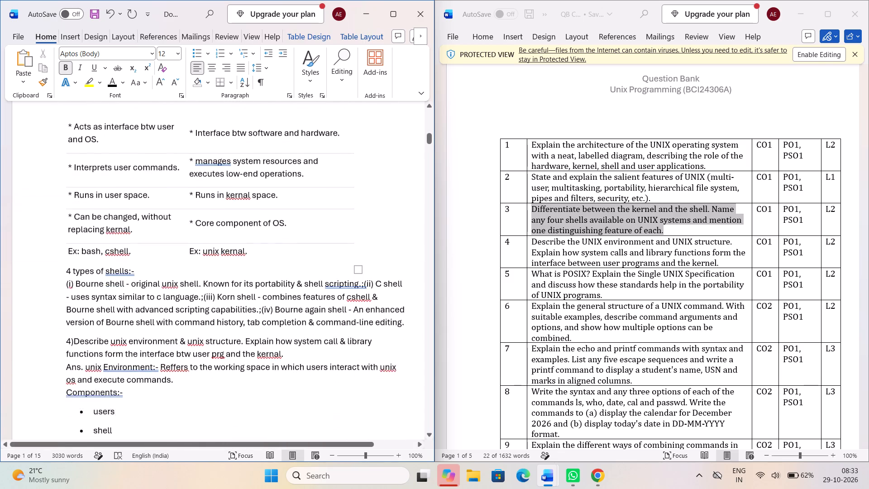
scroll(145, 302, down, 2)
drag(61, 257, 286, 282)
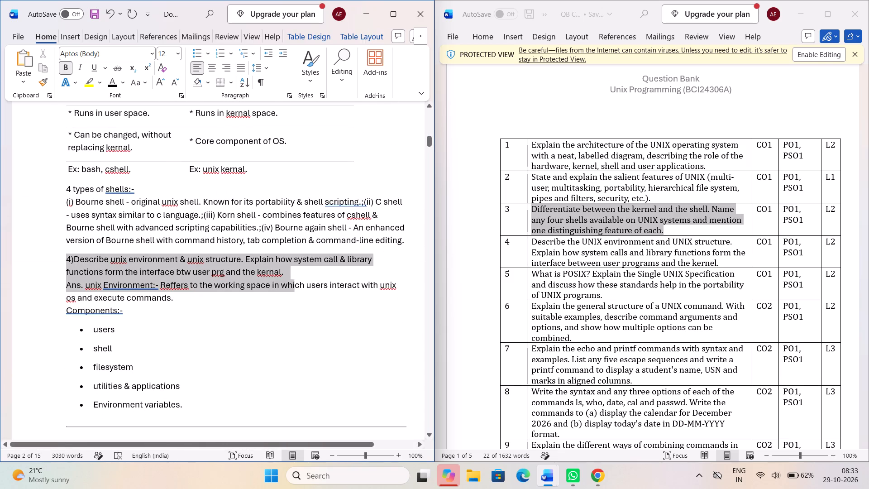
drag(286, 282, 284, 271)
click(295, 255)
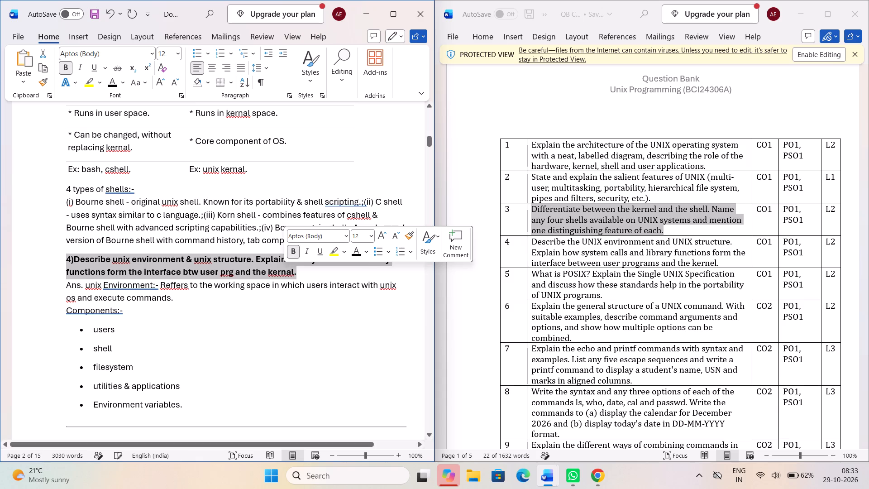
click(35, 288)
Correct the misspelled "Reffers" to "Refers" in the first line of answer 4.
scroll(239, 308, down, 1)
click(238, 310)
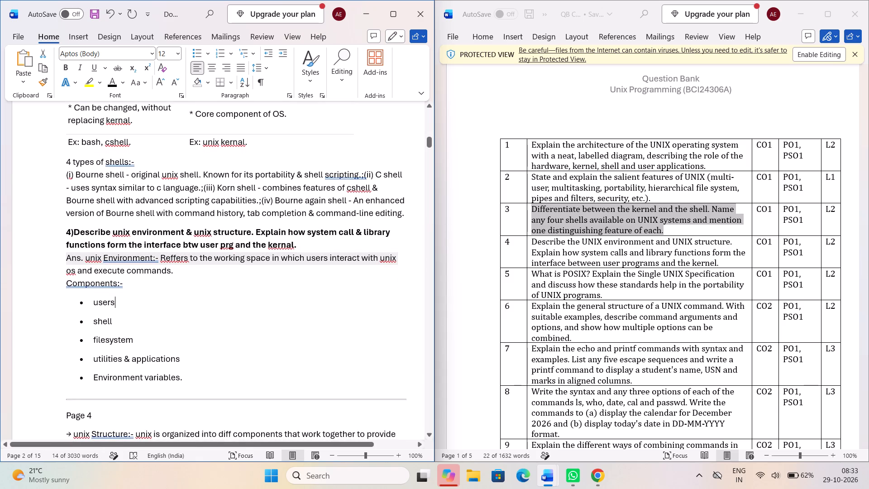
click(175, 259)
key(BackSpace)
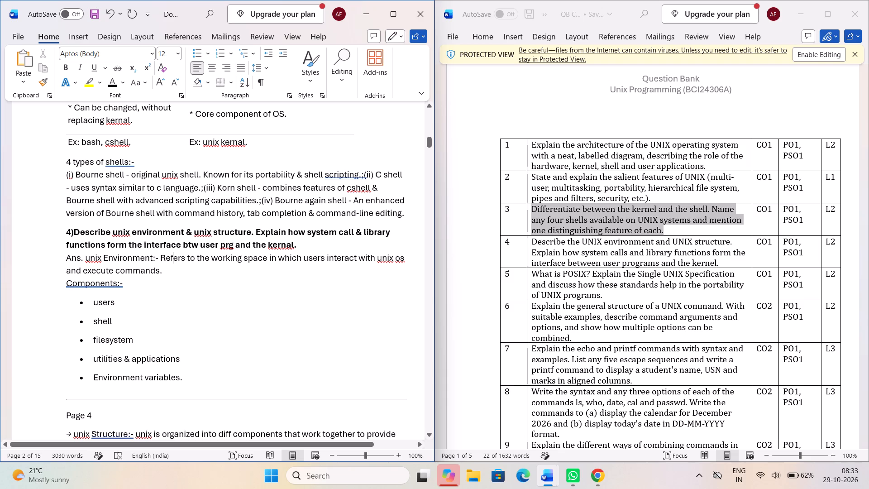
Run "Components:-" and the "users" bullet onto the line ending "commands." in answer 4, each preceded by a semicolon.
click(168, 271)
key(semicolon)
key(Delete)
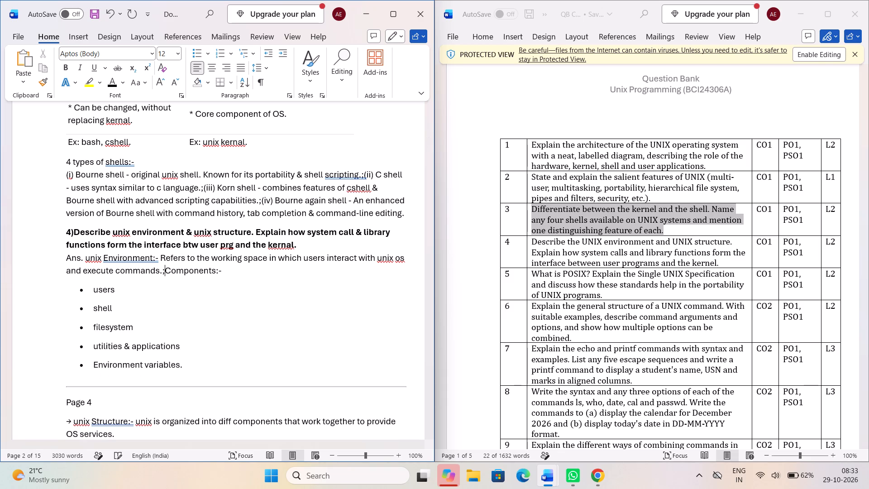
key(Down)
click(92, 292)
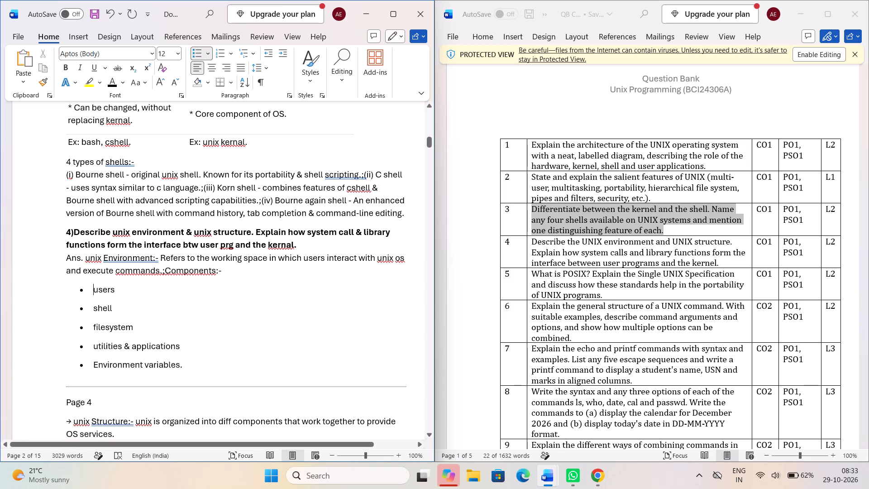
key(BackSpace)
key(BackSpace)
key(BackSpace)
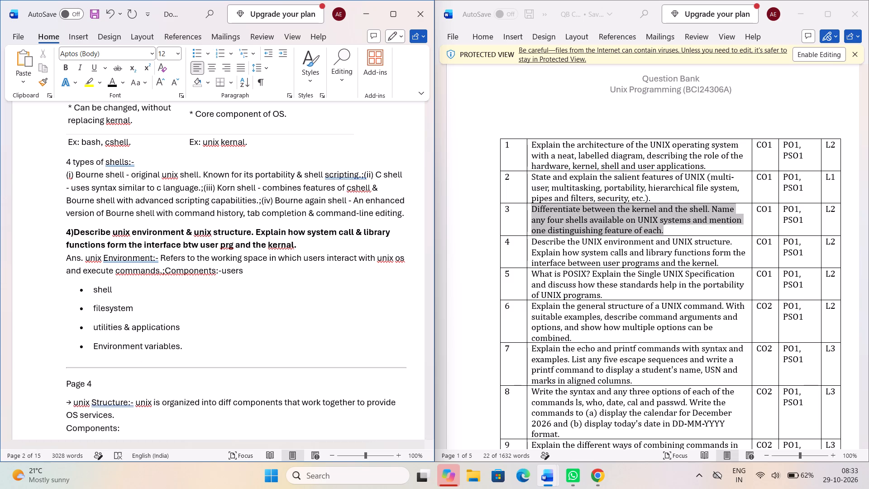
key(semicolon)
Append the "shell" and "filesystem" bullets after "users" on the same line, separated by semicolons.
key(Right)
key(Right)
key(Right)
key(Right)
key(Right)
key(semicolon)
key(BackSpace)
key(semicolon)
key(Delete)
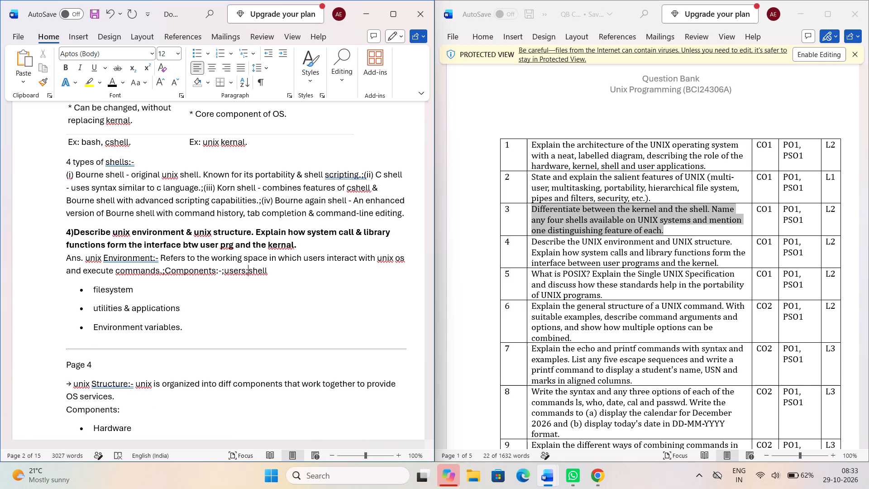
key(Right)
key(Right)
key(Right)
key(Right)
key(Right)
key(semicolon)
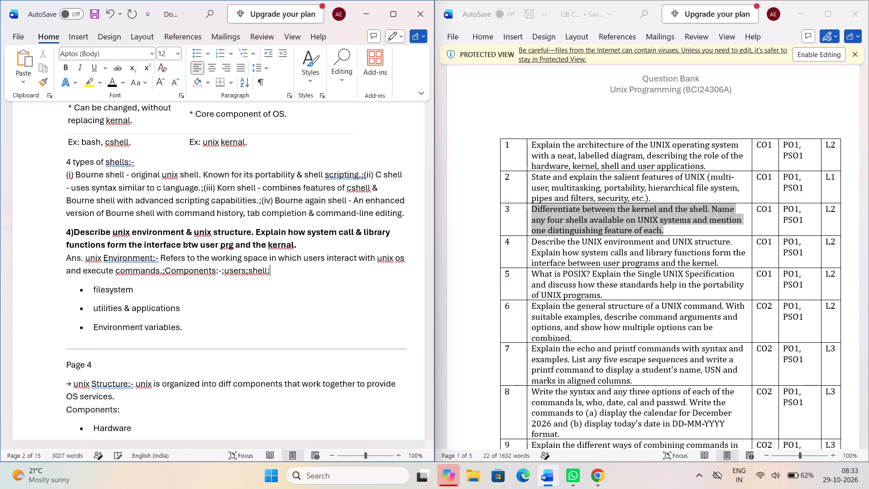
key(Delete)
Join the "utilities & applications" bullet to the line after "filesystem", separated by a semicolon.
key(Right)
key(Right)
key(Right)
key(Right)
key(Right)
key(Right)
key(Right)
key(Right)
key(Right)
key(Right)
key(Right)
key(Right)
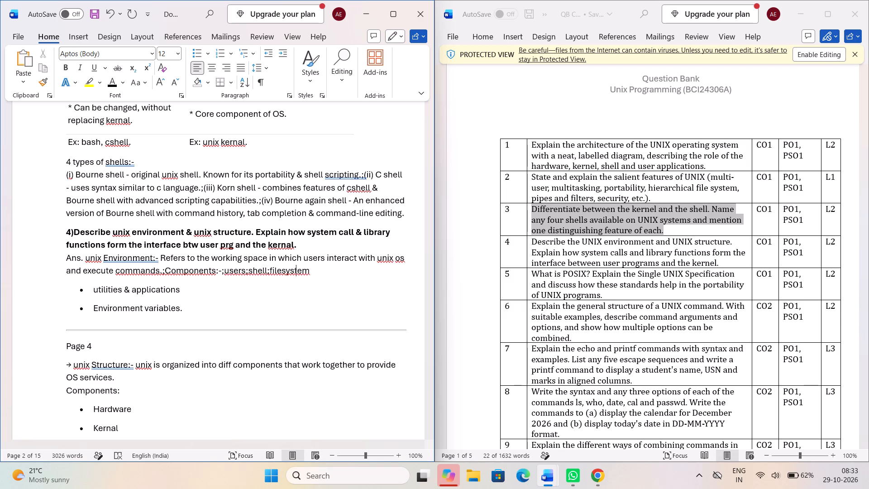
key(BackSpace)
key(BackSpace)
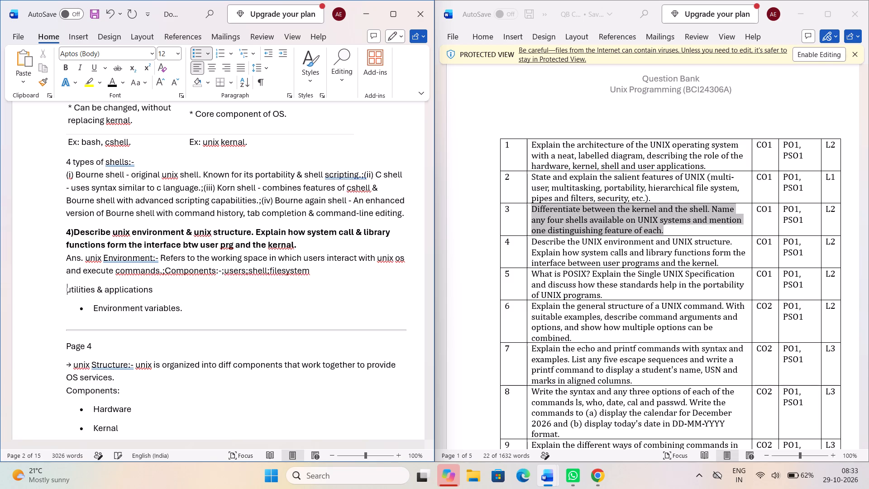
key(BackSpace)
key(semicolon)
Join the "Environment variables." bullet to the text after "applications", separated by a semicolon.
key(Down)
key(Left)
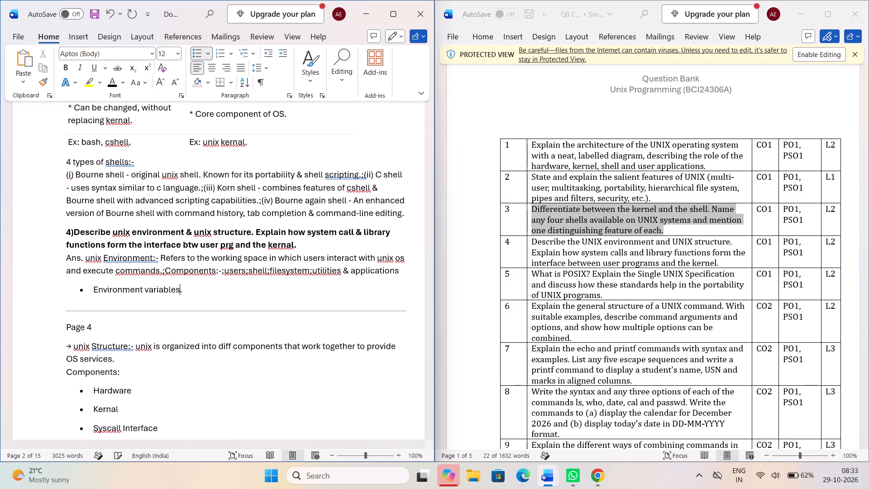
key(Left)
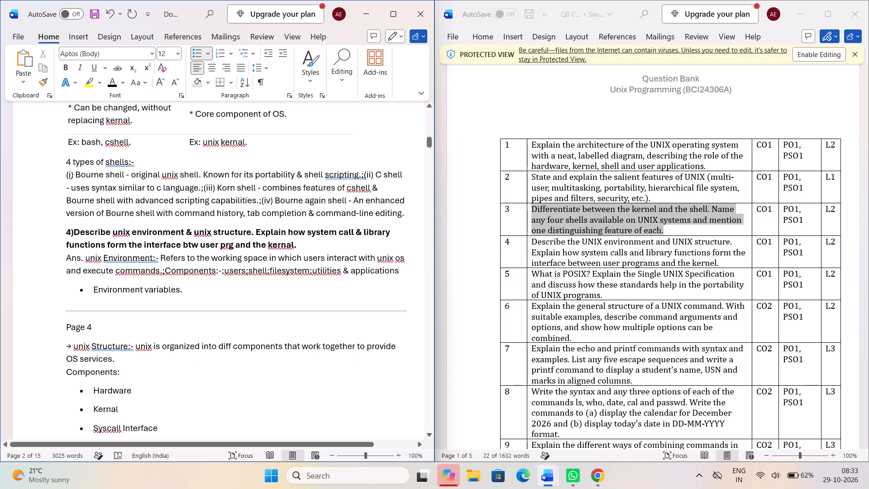
click(94, 289)
key(Delete)
key(ctrl+z)
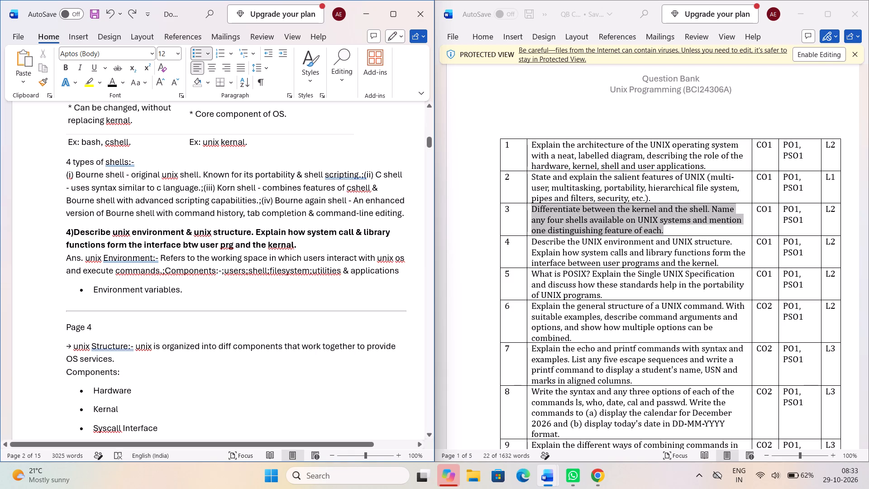
key(BackSpace)
key(BackSpace)
key(BackSpace)
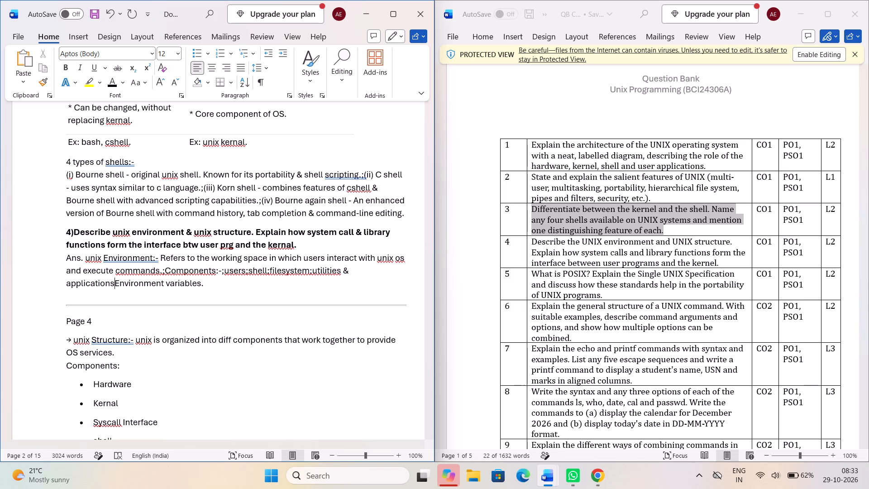
key(semicolon)
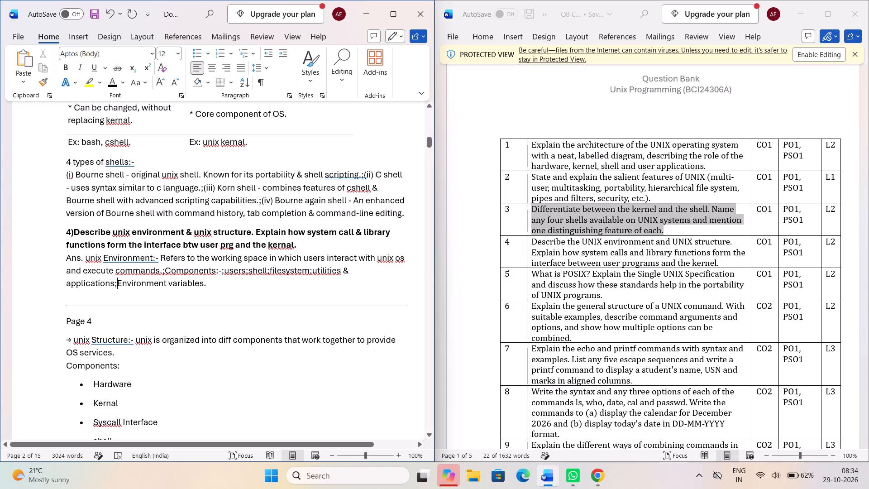
Join the "Ans." line of answer 4 to the end of its question, separated by a semicolon.
click(66, 257)
key(BackSpace)
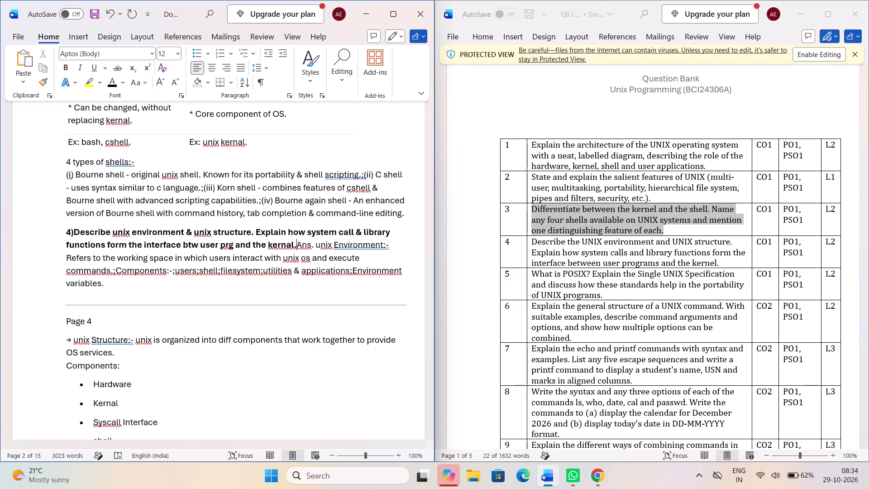
key(semicolon)
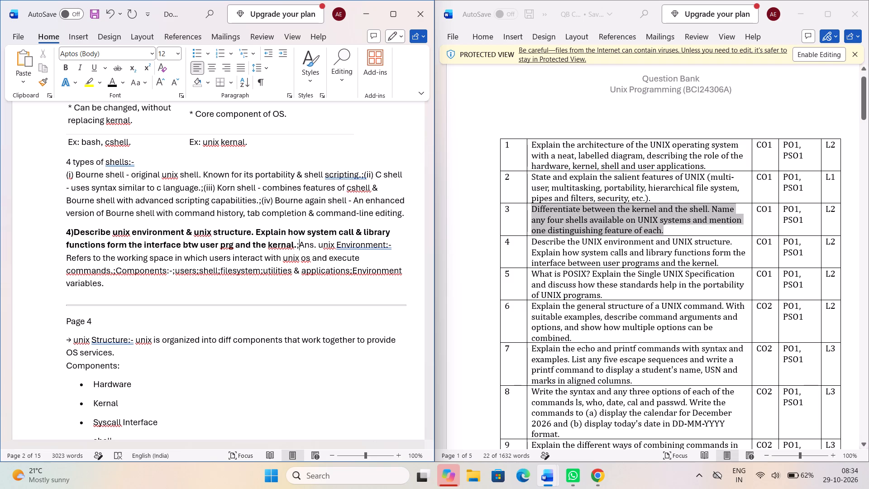
Delete the divider line and the "Page 4" heading above the "unix Structure" paragraph.
drag(125, 324, 73, 311)
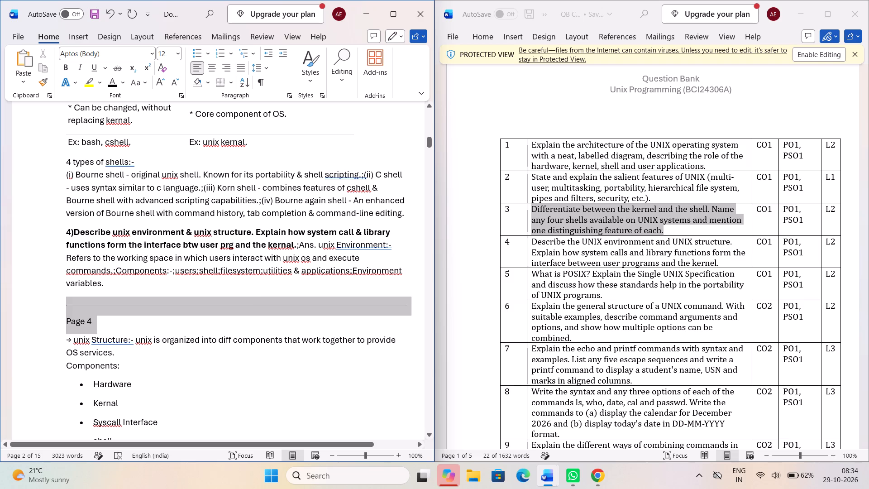
drag(73, 311, 66, 308)
key(BackSpace)
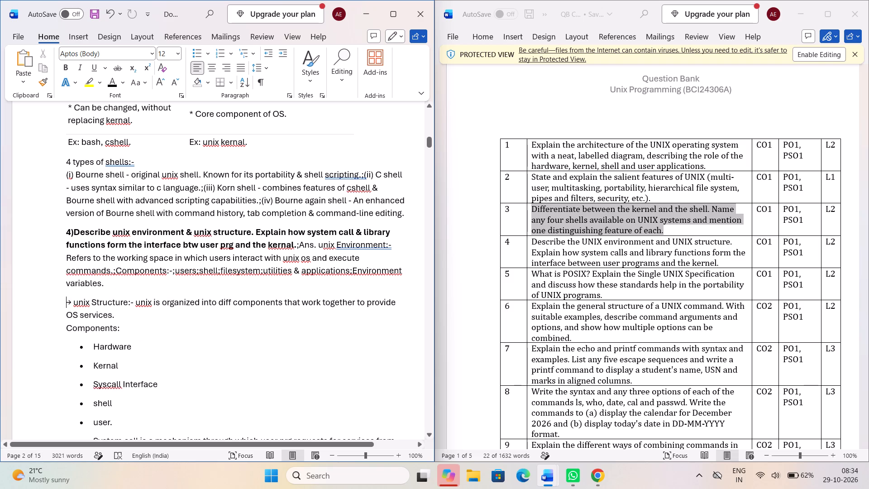
Join the "unix Structure:-" paragraph to the text after "Environment variables.", separated by four semicolons.
click(120, 316)
click(65, 300)
key(BackSpace)
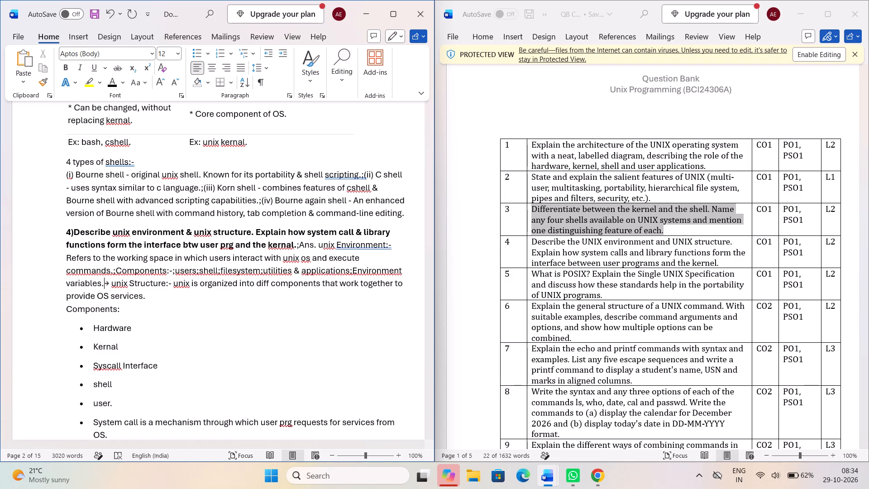
text(;;;;;;)
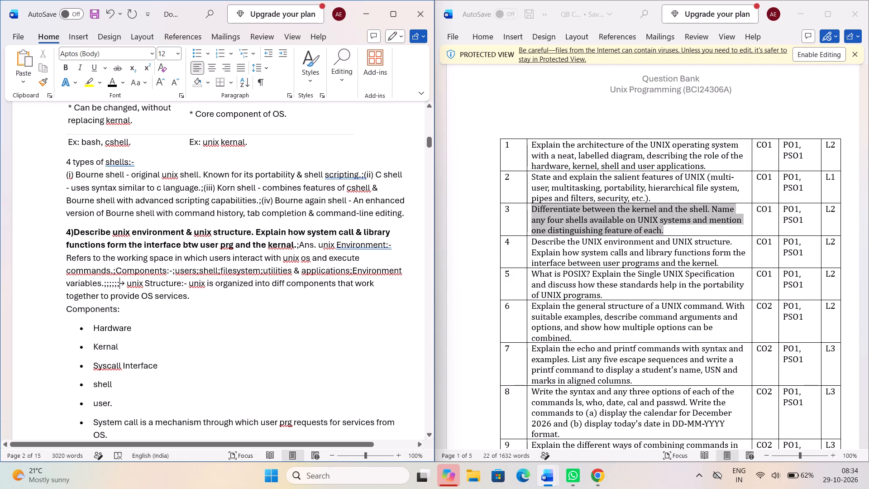
key(BackSpace)
key(BackSpace)
key(BackSpace)
key(BackSpace)
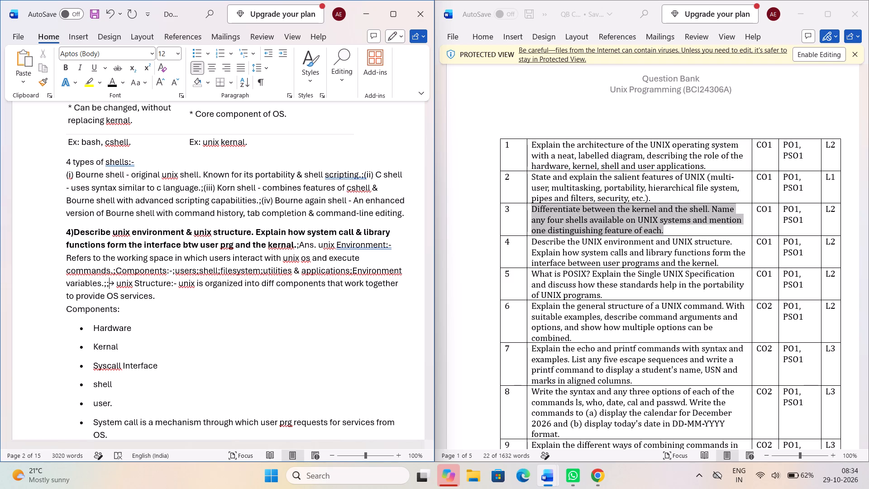
text(;;)
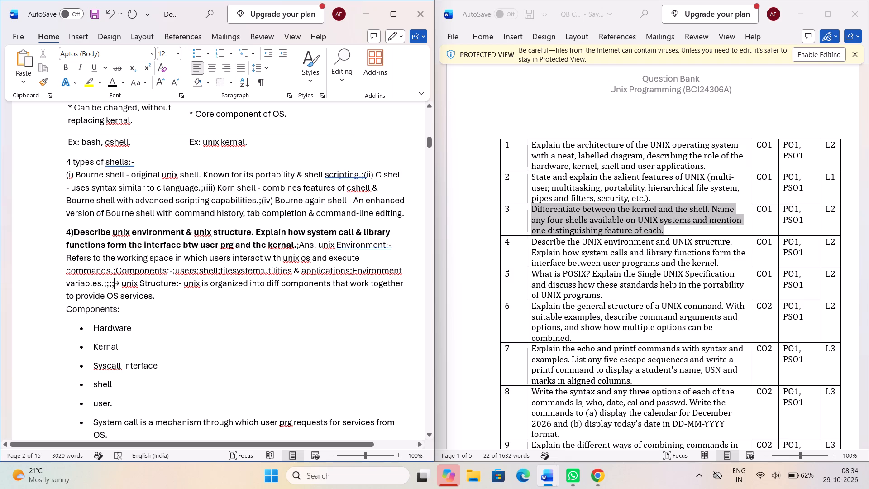
Join the "Components:" line to the text after "provide OS services.", separated by two semicolons.
click(162, 301)
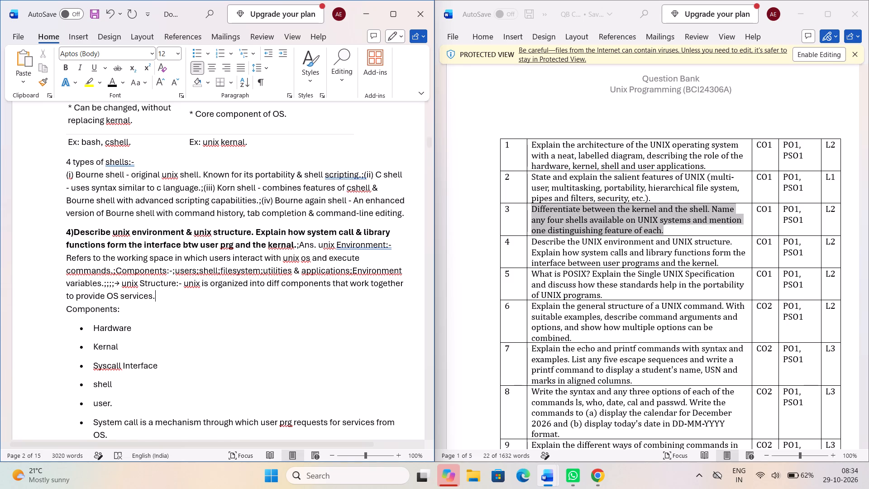
key(Delete)
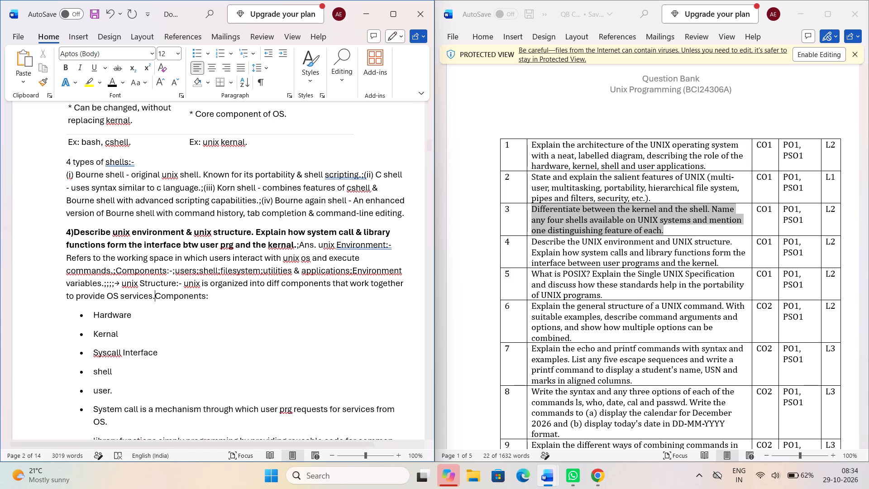
key(semicolon)
key(semicolon)
Join the "Hardware" bullet to the text after "Components:", separated by a space and a semicolon.
key(Right)
key(Right)
key(Right)
key(Right)
key(Right)
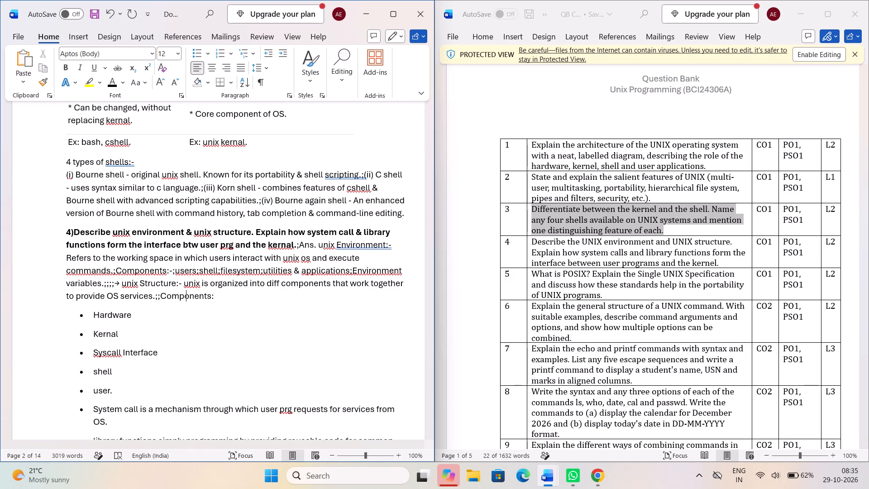
key(Right)
key(Right)
key(Right)
key(Right)
key(Right)
key(Right)
key(space)
text(;)
key(Delete)
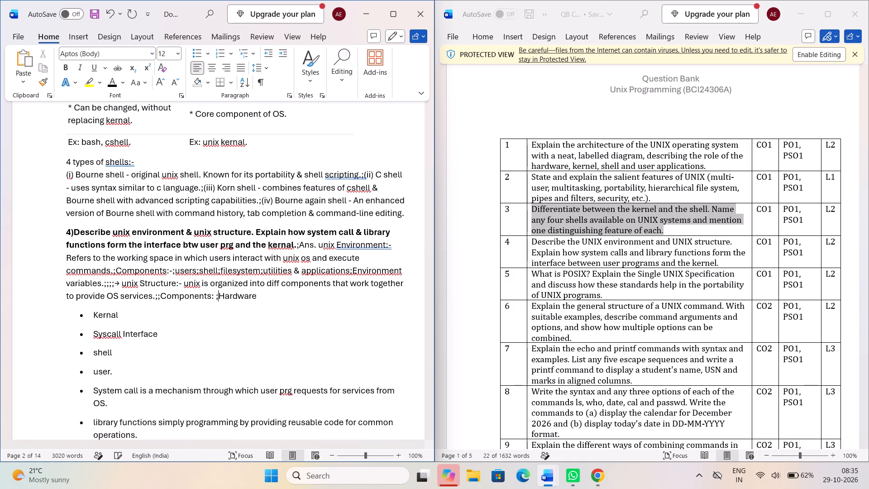
Append the "Kernal" and "Syscall Interface" bullets after "Hardware", each preceded by a space and a semicolon.
click(257, 294)
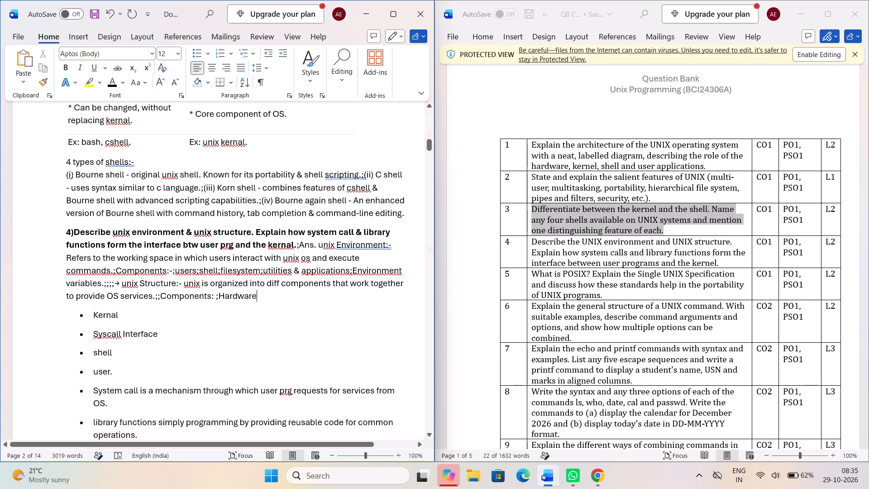
key(space)
key(semicolon)
key(Delete)
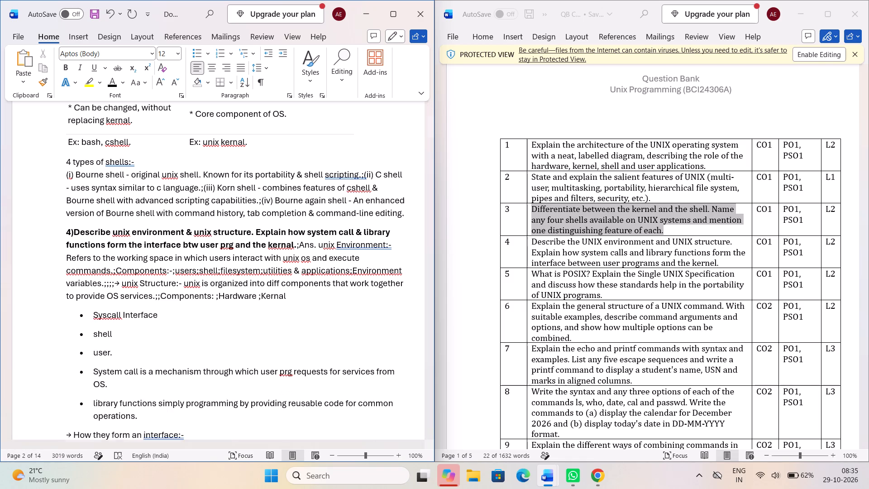
click(296, 296)
key(Delete)
key(semicolon)
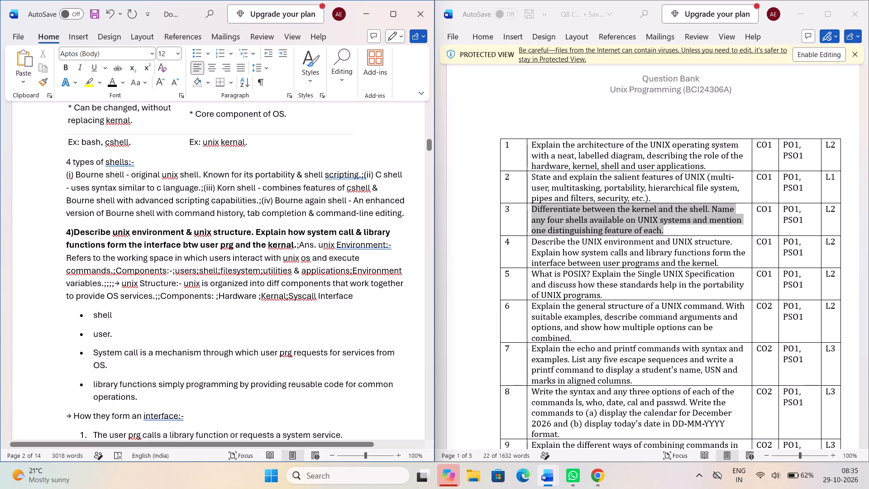
key(Left)
key(space)
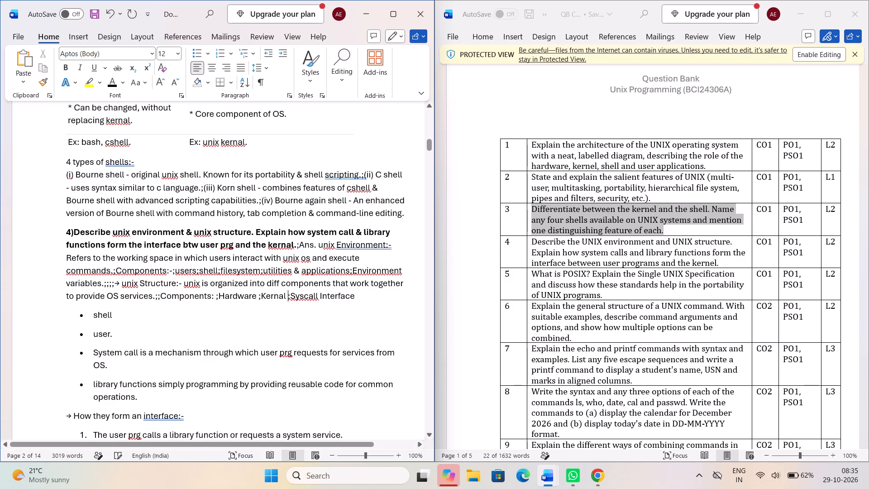
Append the "shell" and "user." bullets after "Syscall Interface", each preceded by a space and a semicolon.
click(364, 297)
click(306, 297)
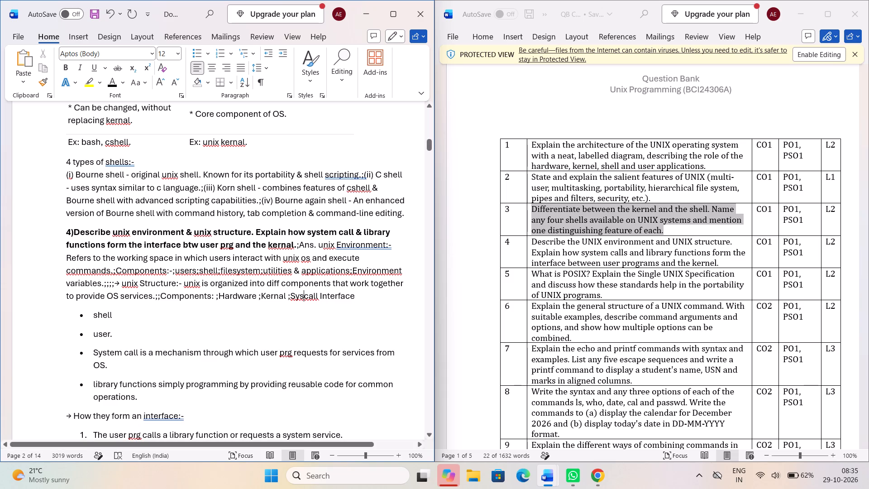
click(361, 292)
key(space)
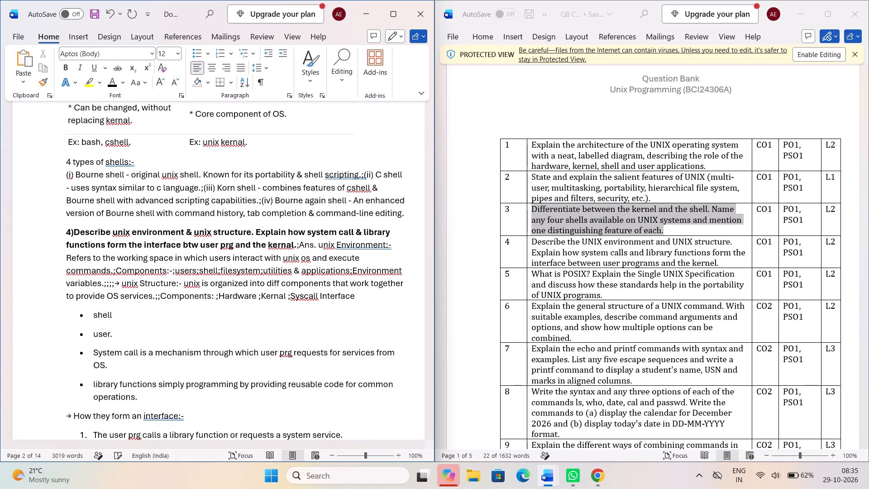
key(semicolon)
key(Delete)
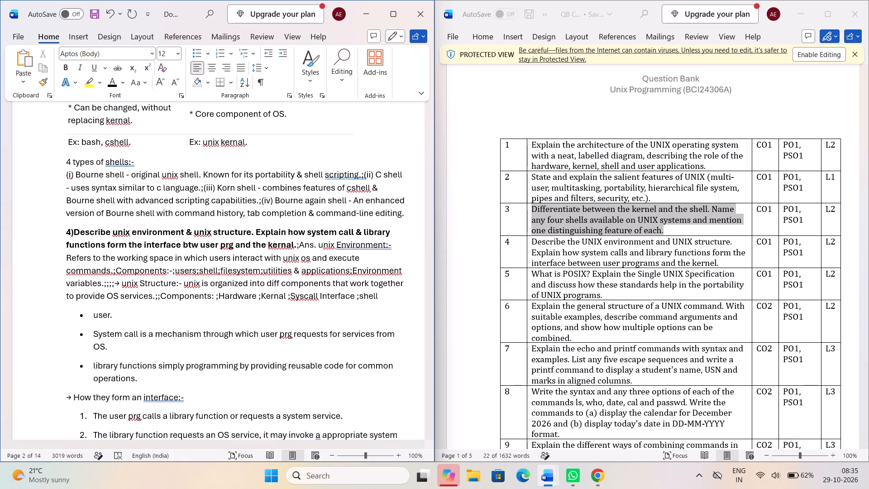
key(Right)
key(Right)
key(Right)
key(Right)
key(Right)
key(space)
key(Delete)
key(semicolon)
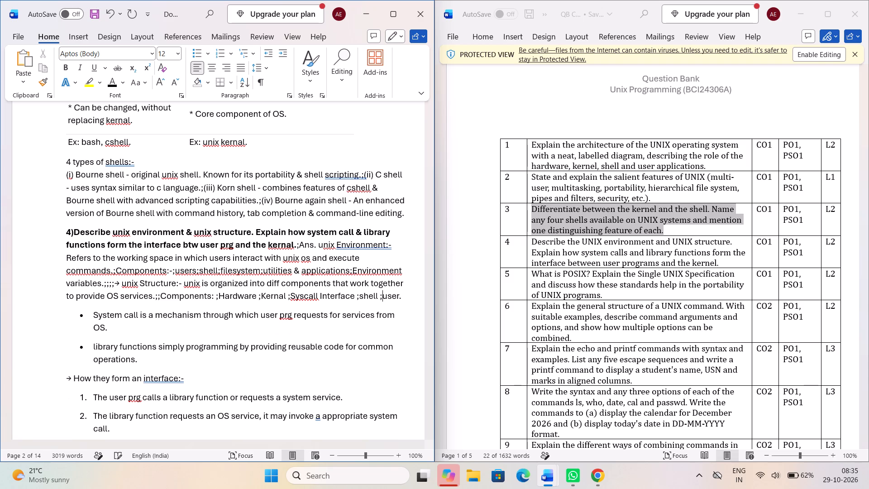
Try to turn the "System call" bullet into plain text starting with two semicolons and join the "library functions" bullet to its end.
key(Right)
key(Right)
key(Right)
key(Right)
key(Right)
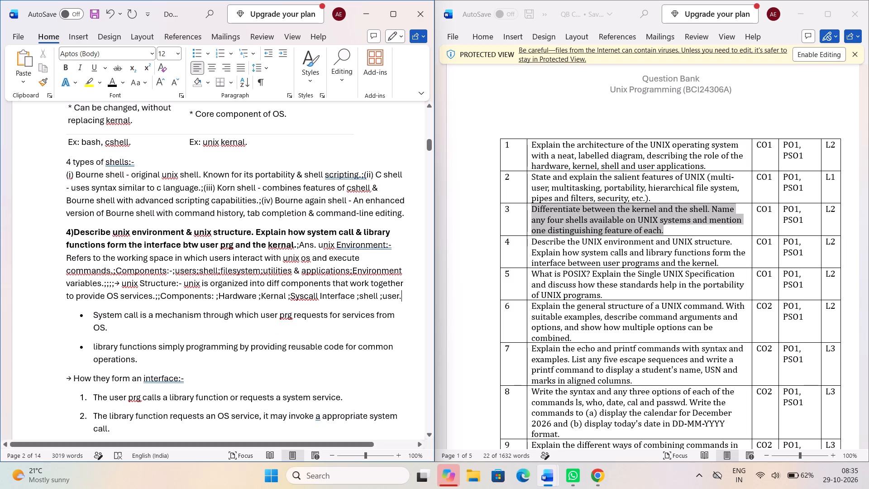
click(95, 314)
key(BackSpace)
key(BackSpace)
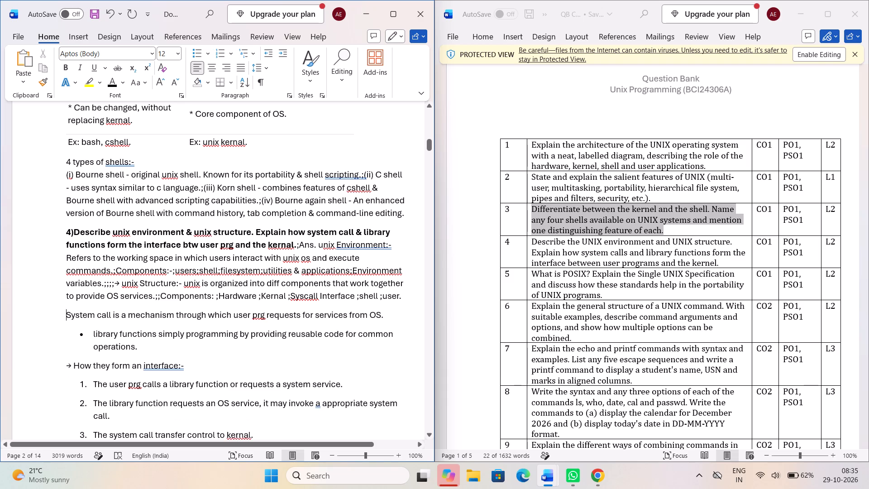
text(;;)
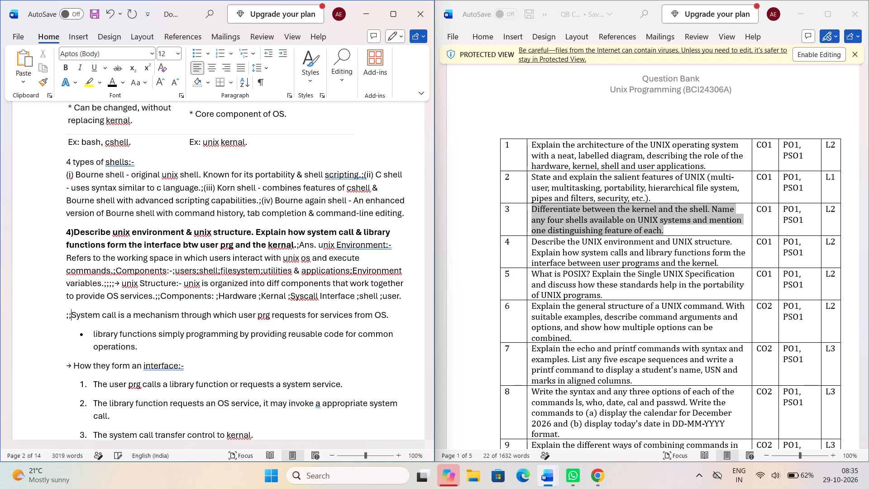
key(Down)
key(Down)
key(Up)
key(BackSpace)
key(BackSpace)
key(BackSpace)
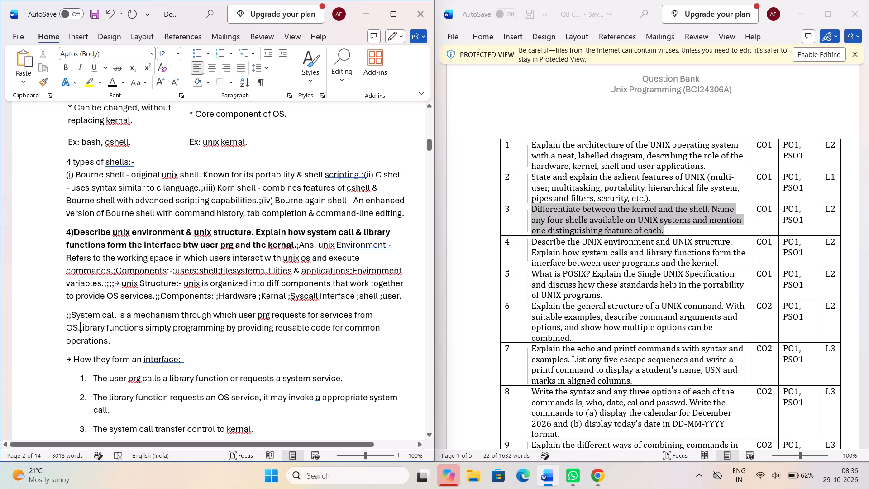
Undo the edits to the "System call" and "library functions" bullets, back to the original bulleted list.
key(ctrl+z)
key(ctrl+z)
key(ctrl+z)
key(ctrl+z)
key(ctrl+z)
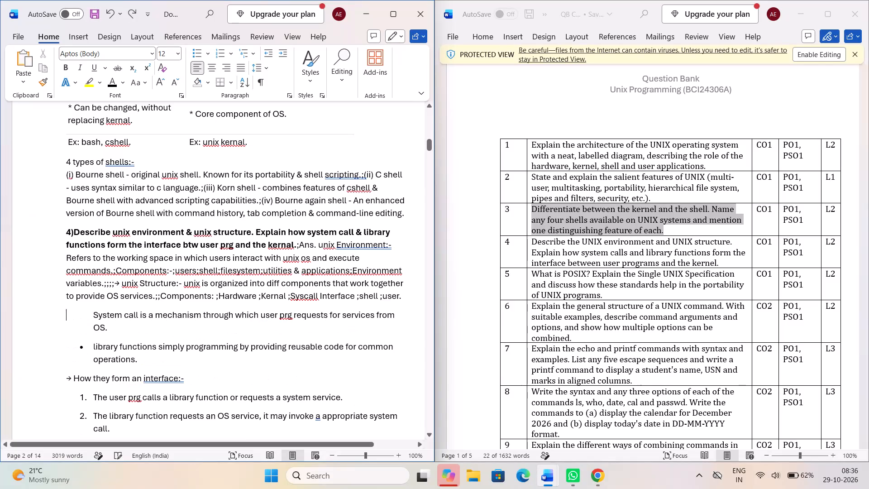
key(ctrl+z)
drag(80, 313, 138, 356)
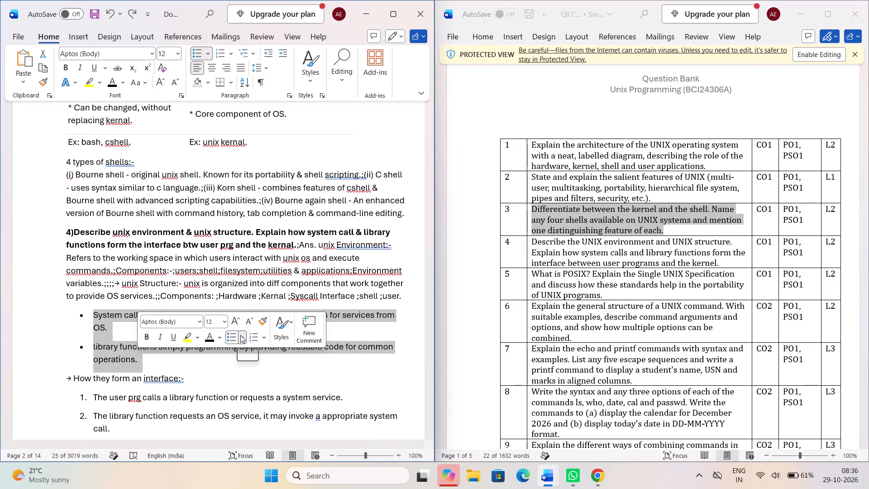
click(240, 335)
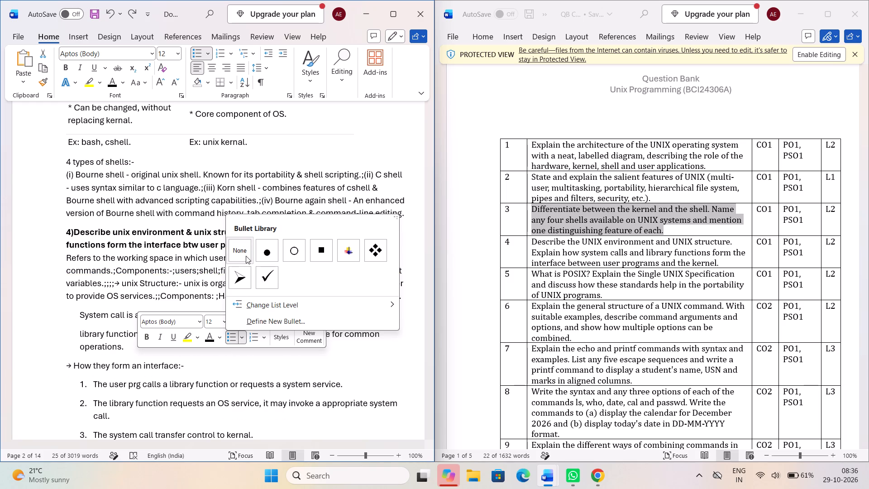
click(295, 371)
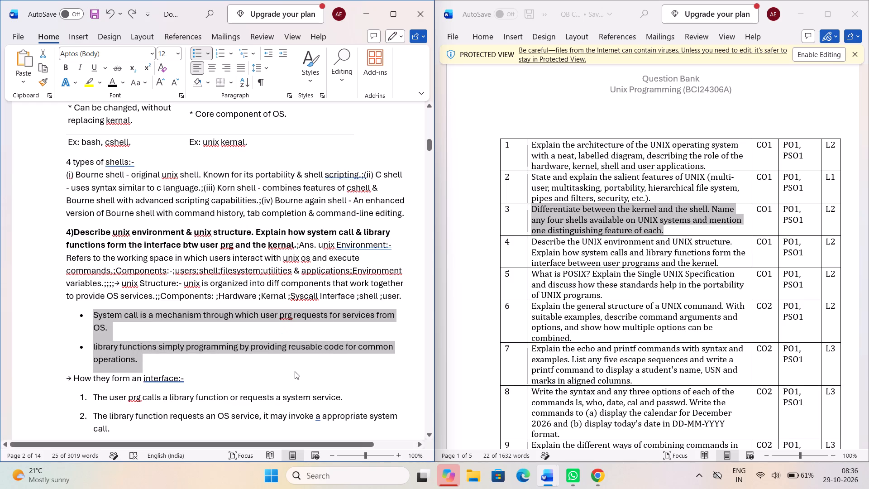
Join the "library functions" bullet to the end of the "System call" bullet, separated by four semicolons.
click(215, 355)
click(123, 331)
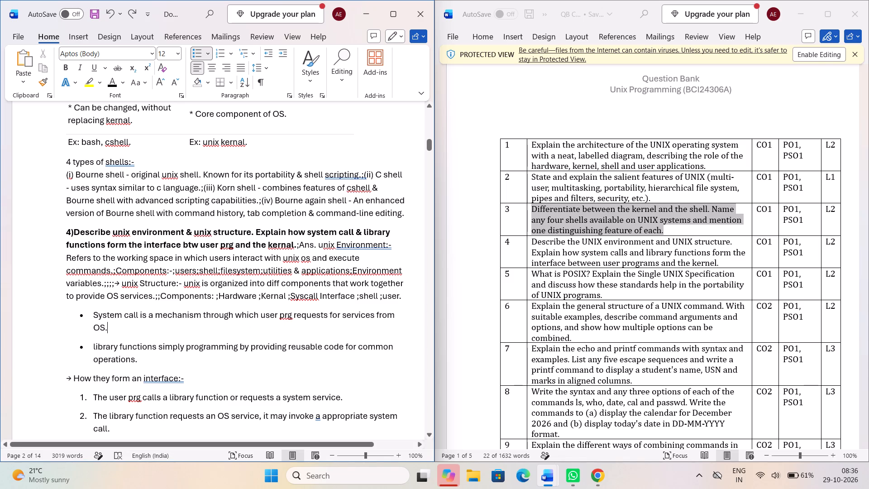
text(;;;;)
key(Delete)
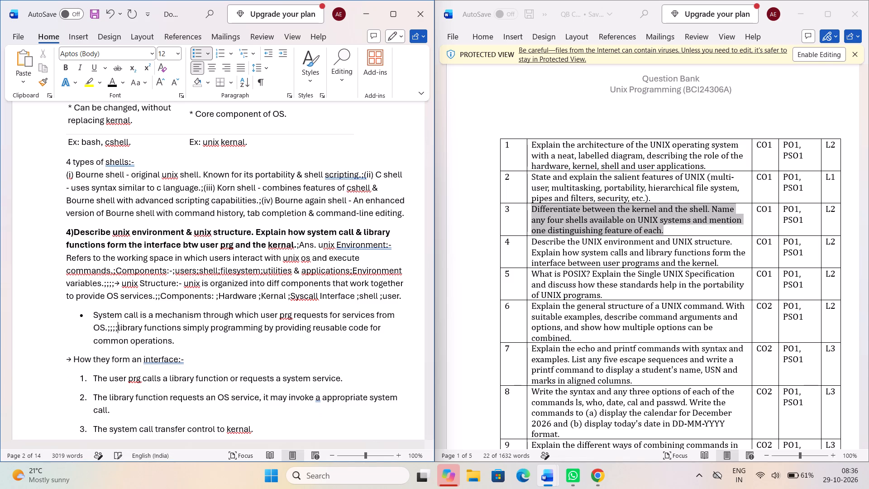
key(Delete)
key(l)
Insert the marker "*)" directly before "library functions" in the merged bullet.
key(Left)
key(shift+greater)
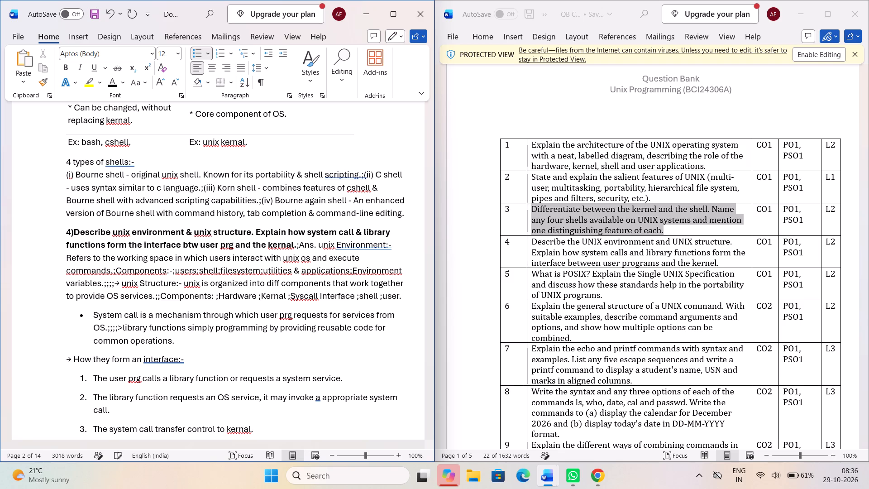
key(BackSpace)
key(period)
key(BackSpace)
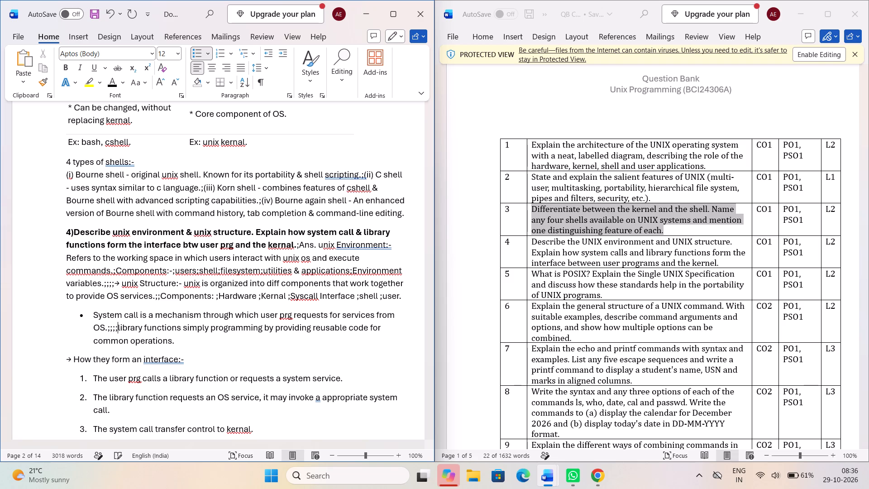
key(asterisk)
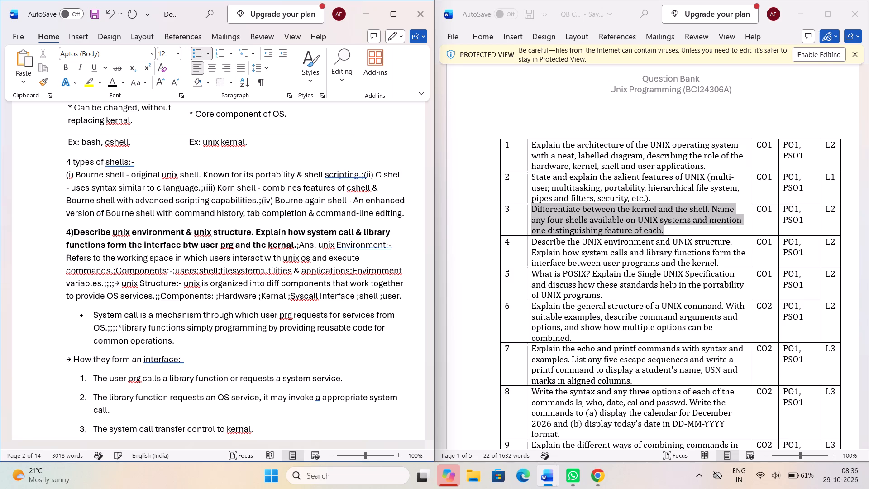
key(shift+parenright)
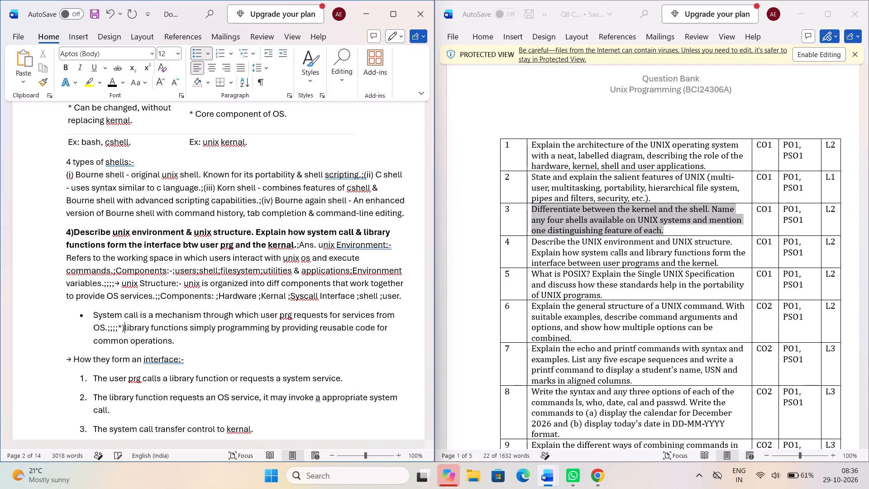
Turn the merged "System call" bullet into an unindented plain paragraph starting with the marker "*)".
key(Left)
key(Left)
key(Left)
key(Left)
key(Left)
key(Left)
key(Left)
key(Left)
key(Left)
key(Up)
key(BackSpace)
key(BackSpace)
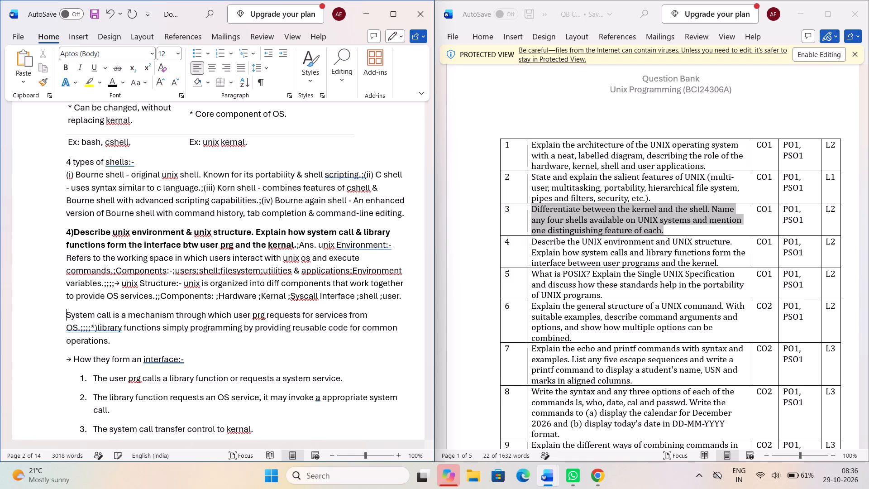
key(asterisk)
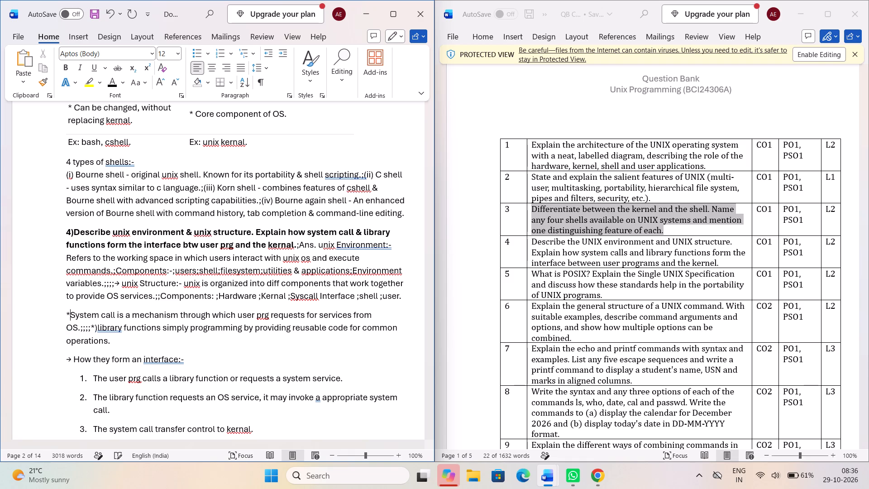
key(shift+parenright)
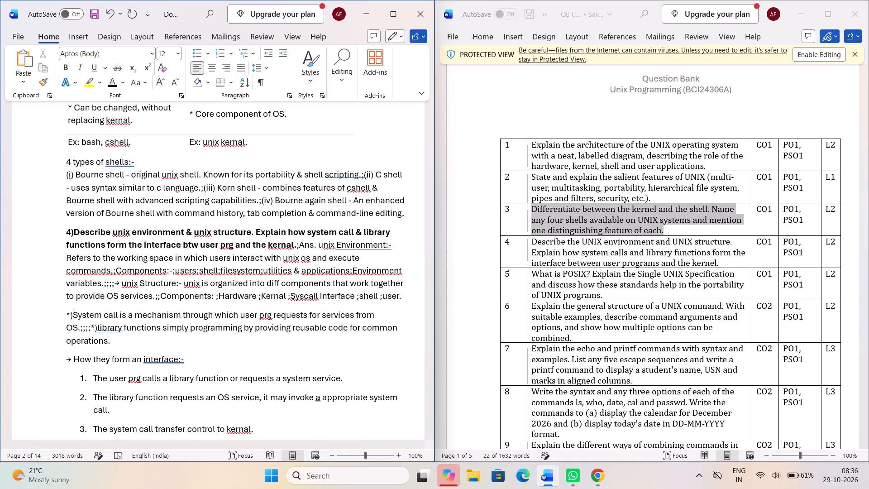
Remove the closing parenthesis from the markers before "System call" and "library functions", leaving only asterisks.
key(BackSpace)
key(Down)
key(Right)
key(Right)
key(Right)
key(Right)
key(Right)
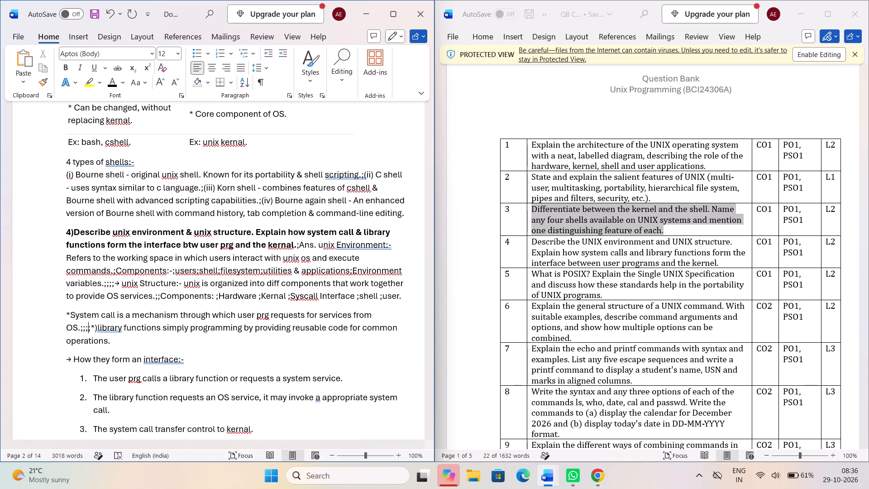
key(Right)
key(Right)
key(Right)
key(BackSpace)
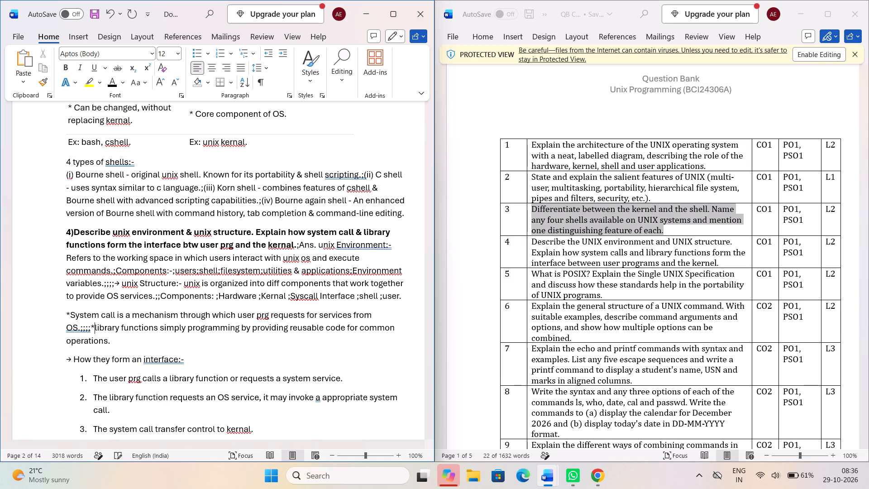
Join the "How they form an interface:-" line to the end of the library functions text, separated by six semicolons.
click(134, 338)
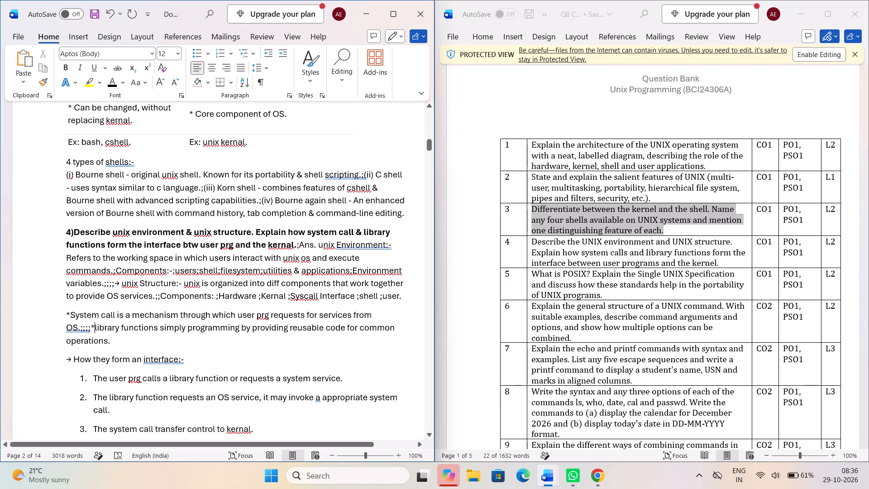
scroll(136, 367, down, 4)
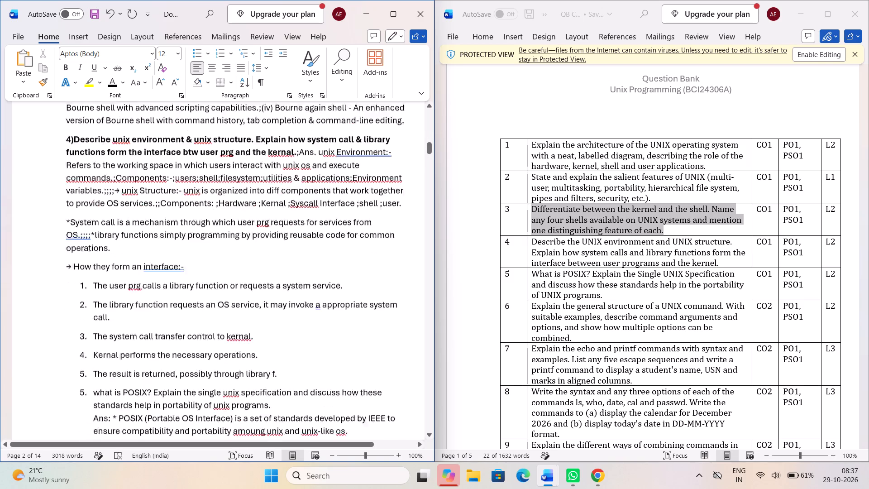
scroll(136, 367, down, 1)
click(62, 221)
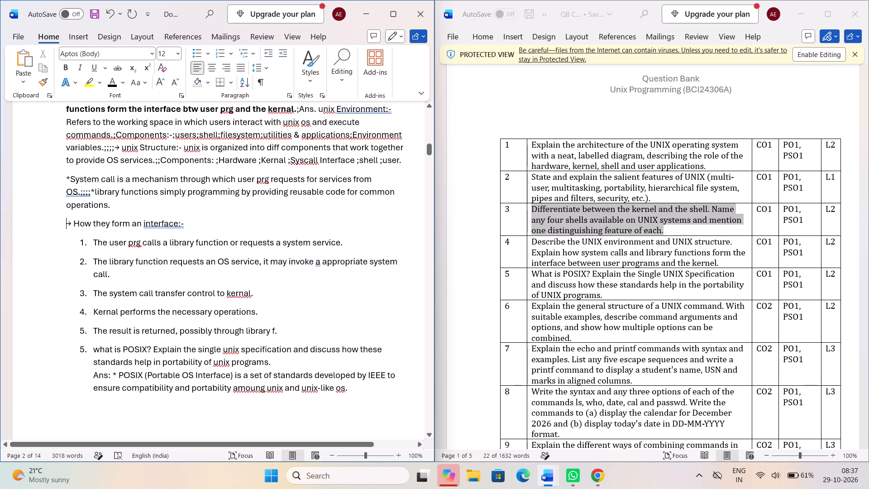
key(BackSpace)
text(;;;;;;)
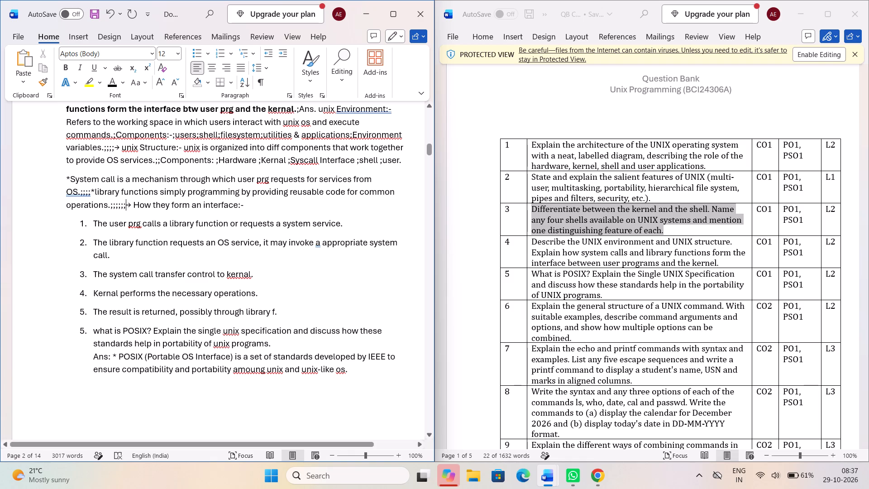
Append the first numbered item, "The user prg calls a library function", after "interface:-", preceded by ";;1)".
click(249, 208)
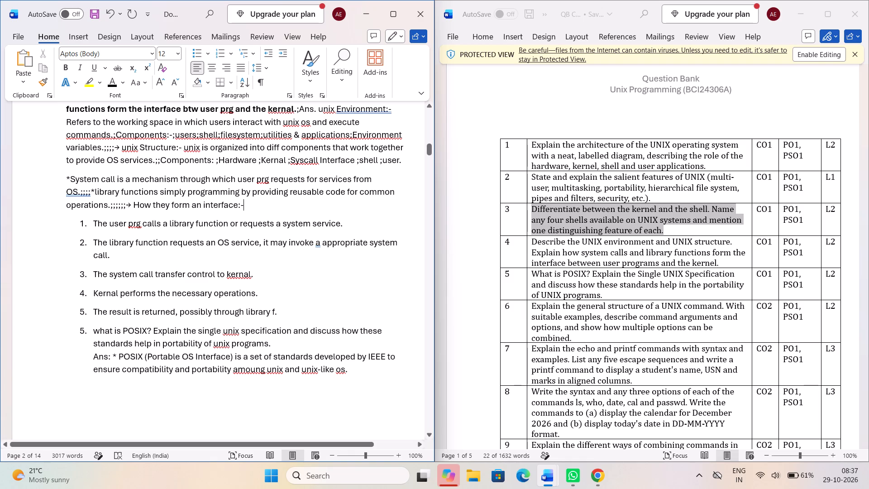
key(Delete)
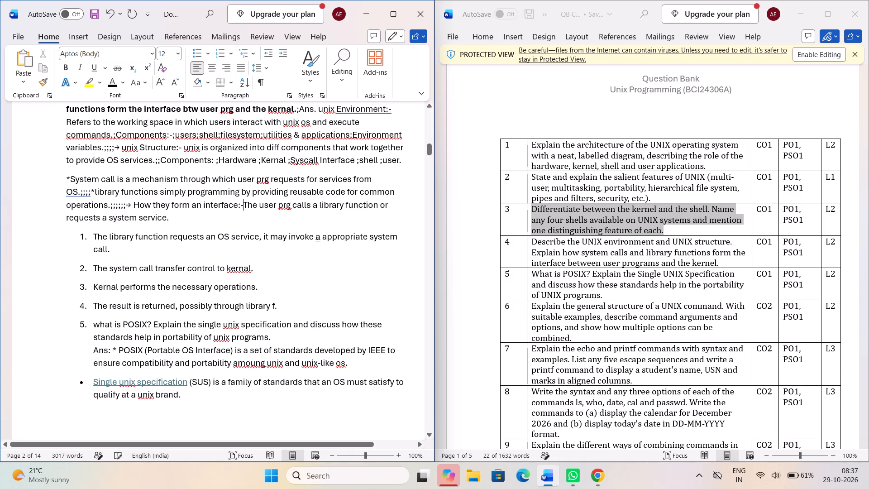
key(1)
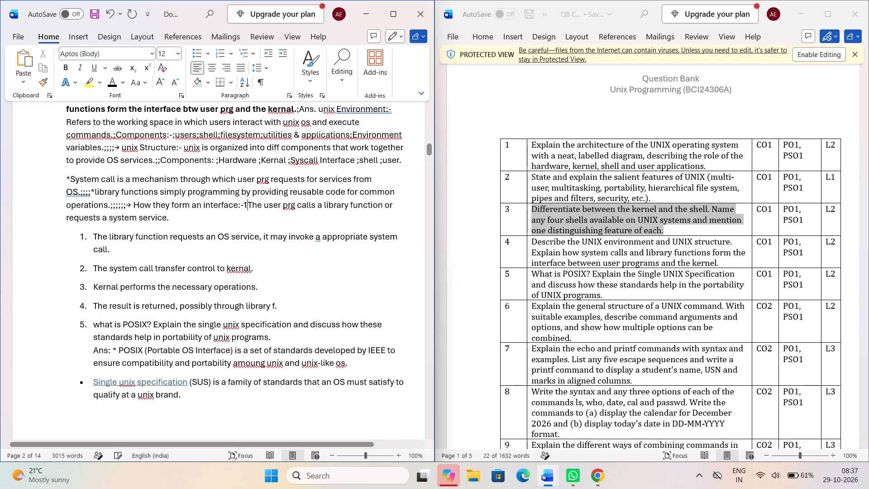
key(shift+parenright)
key(Left)
key(Left)
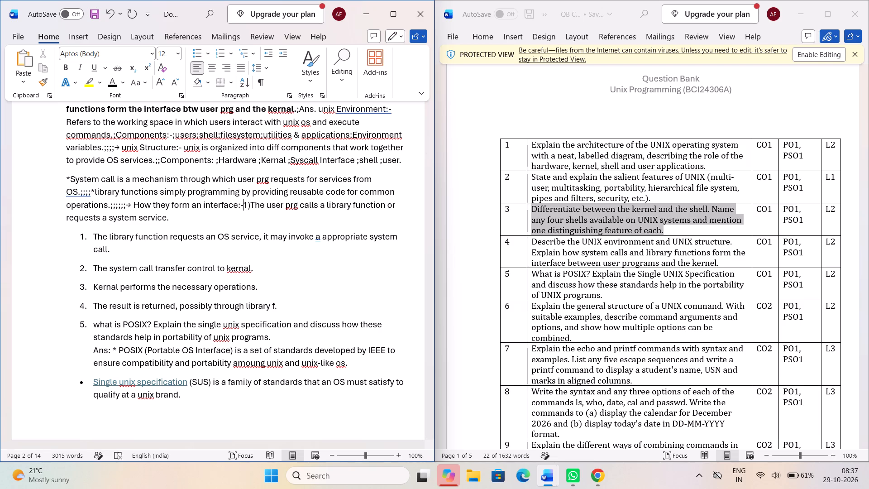
text(;;)
Append the "The library function requests an OS service" item after "system service.", preceded by ";; 2)".
key(Down)
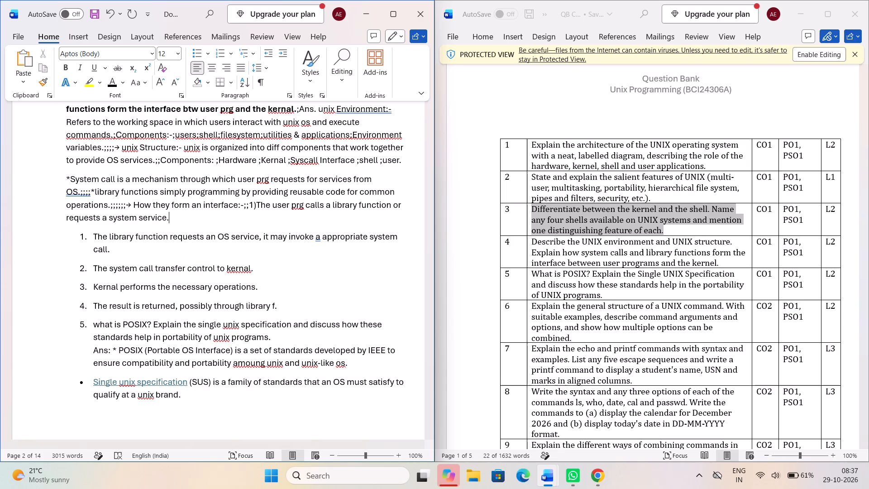
key(2)
key(BackSpace)
text(;;)
key(space)
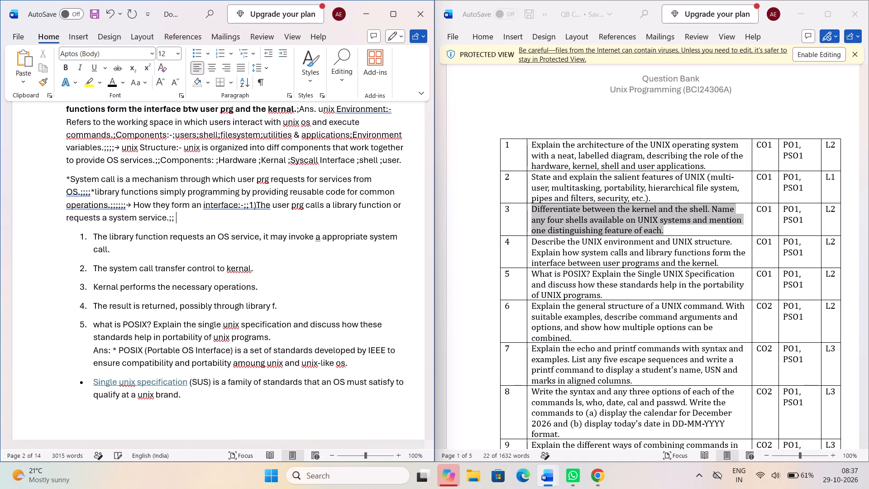
text(2)
key(shift+parenright)
key(BackSpace)
key(shift+parenright)
key(Delete)
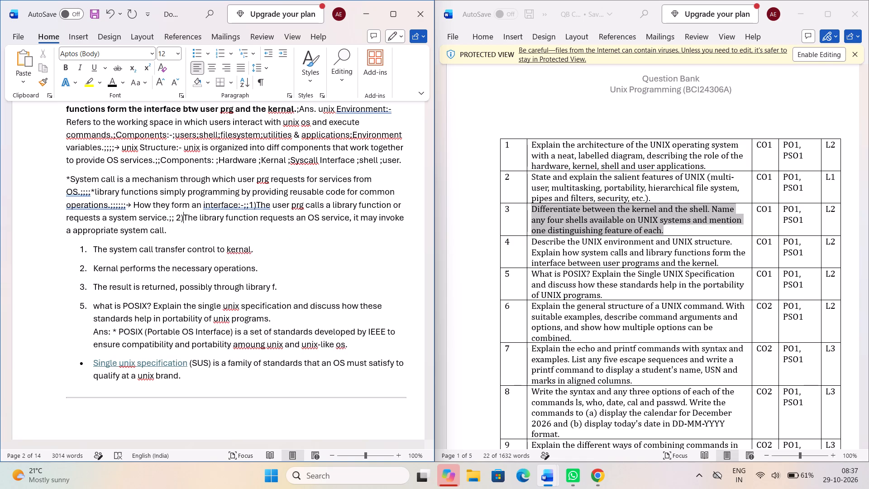
Append the "The system call transfer control to kernal" item to the paragraph's end, preceded by ";; 3)".
key(Down)
key(Down)
click(92, 247)
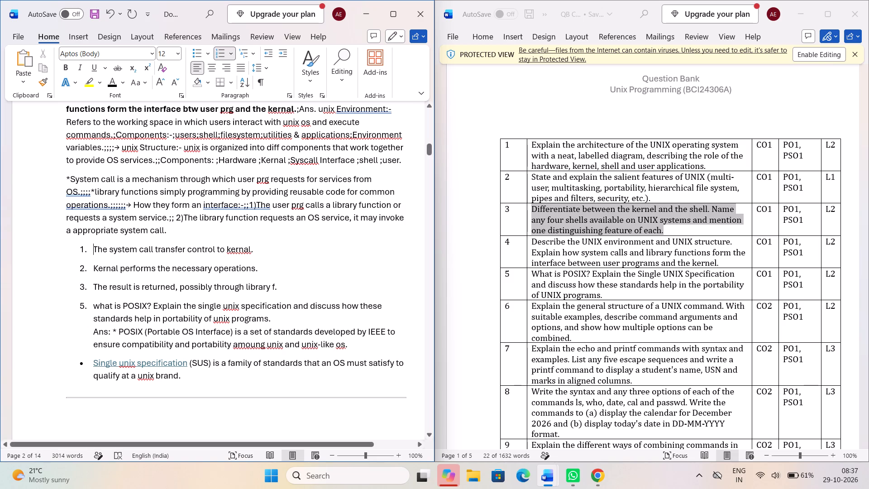
key(BackSpace)
key(BackSpace)
key(BackSpace)
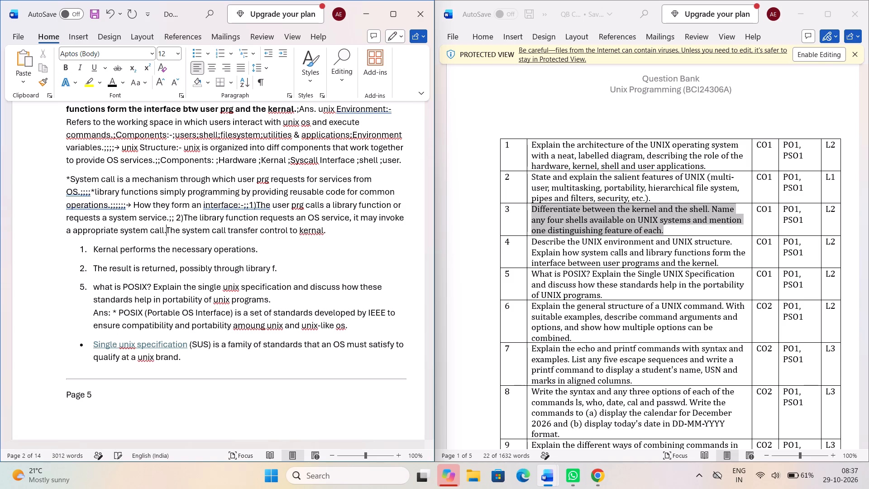
text(;; 3)
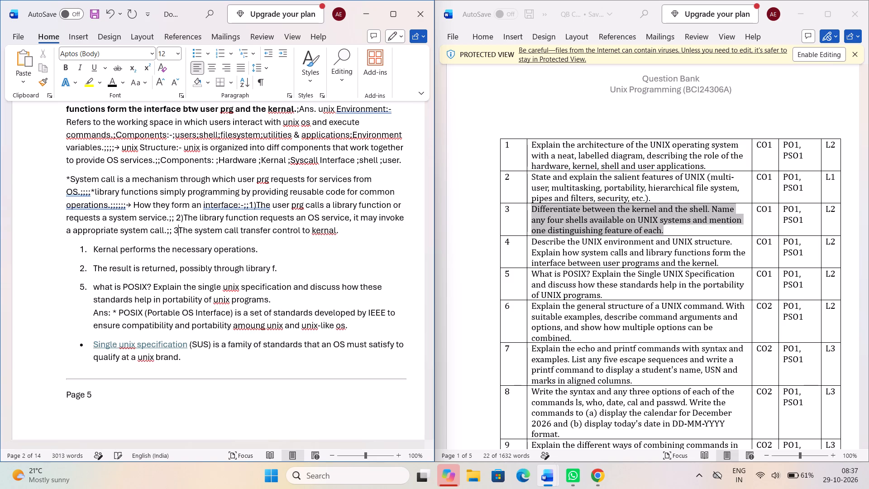
key(shift+parenright)
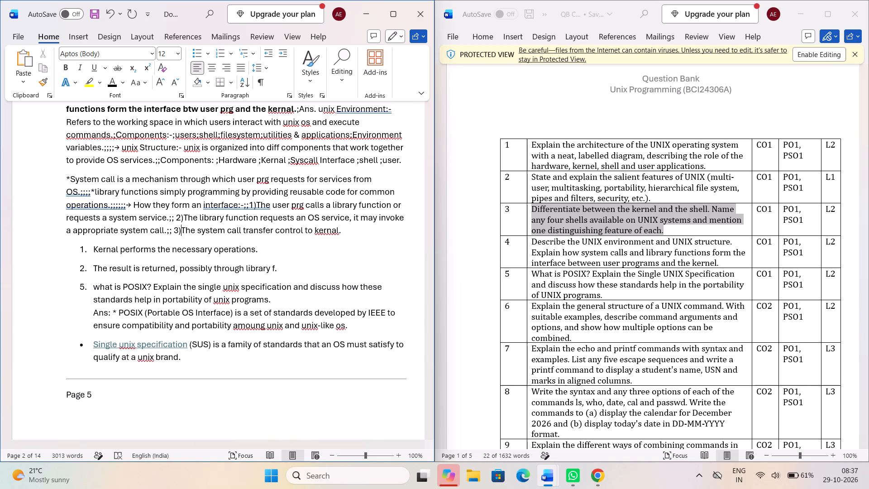
Append the "Kernal performs the necessary operations." item to the paragraph, preceded by ";;4)" and followed by ";;".
click(94, 256)
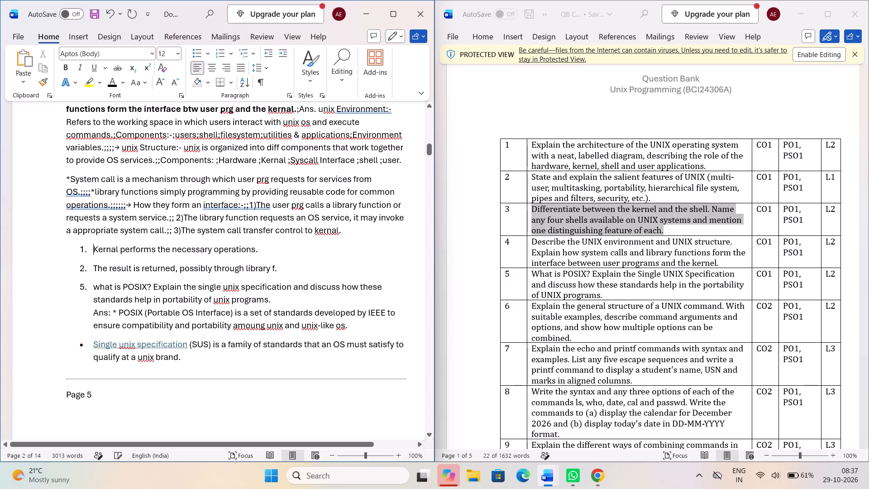
key(BackSpace)
key(BackSpace)
key(BackSpace)
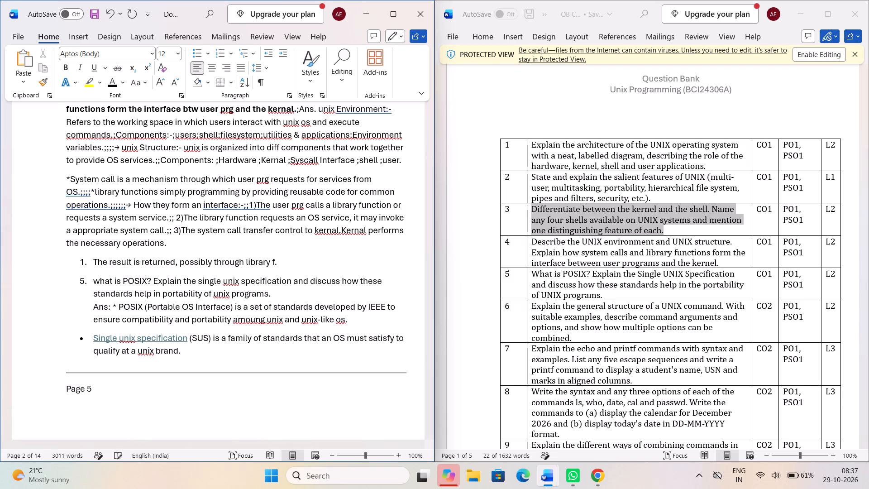
text(4))
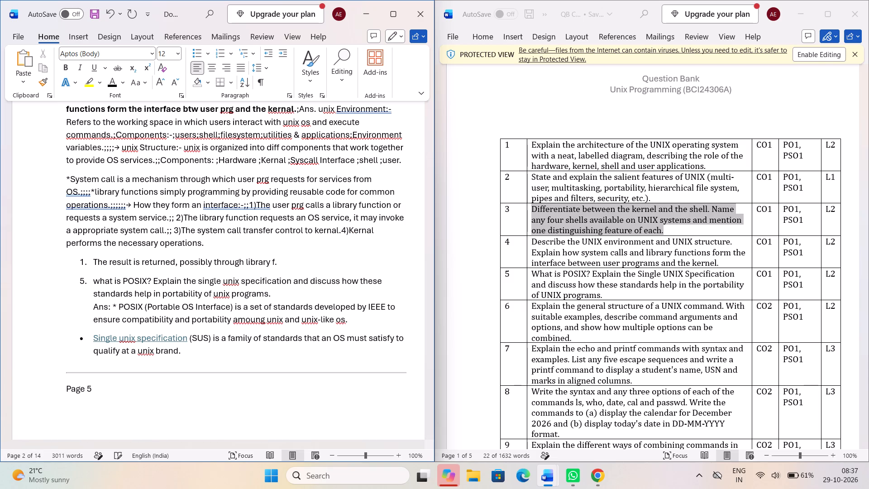
key(Left)
key(Left)
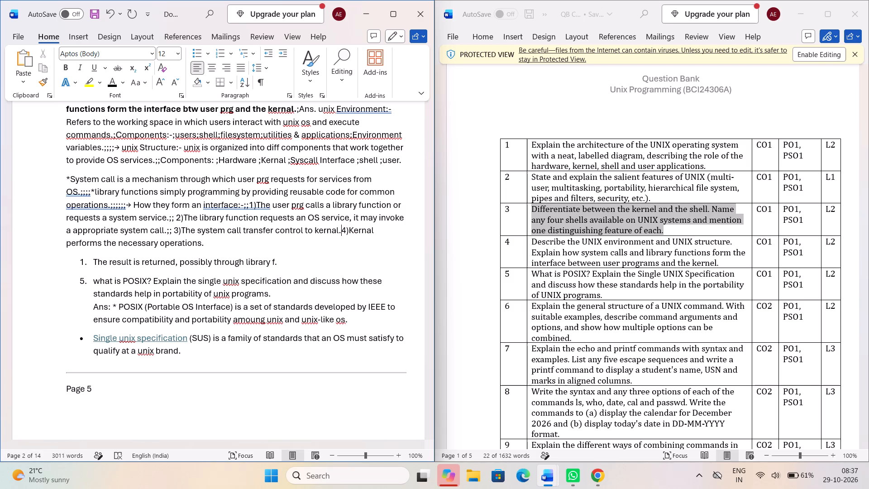
text(;;)
key(Down)
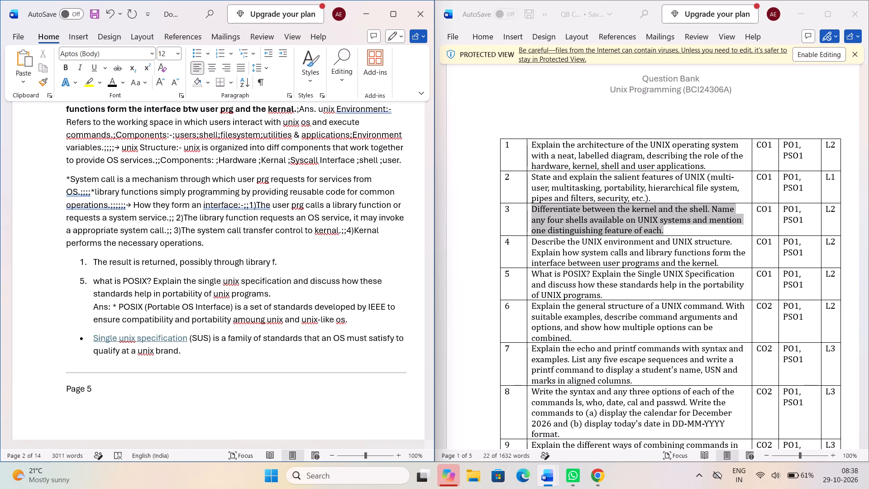
text(;;)
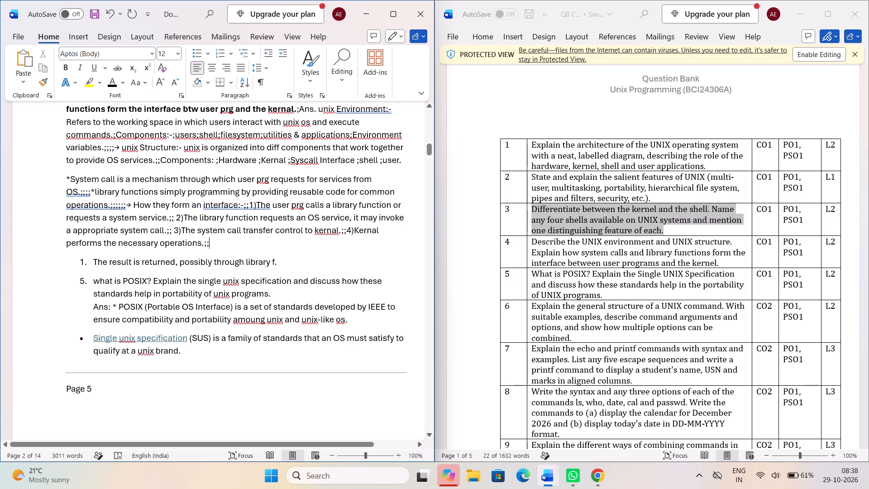
Add a space before and after the period that follows "kernal", ahead of ";;4)".
click(345, 231)
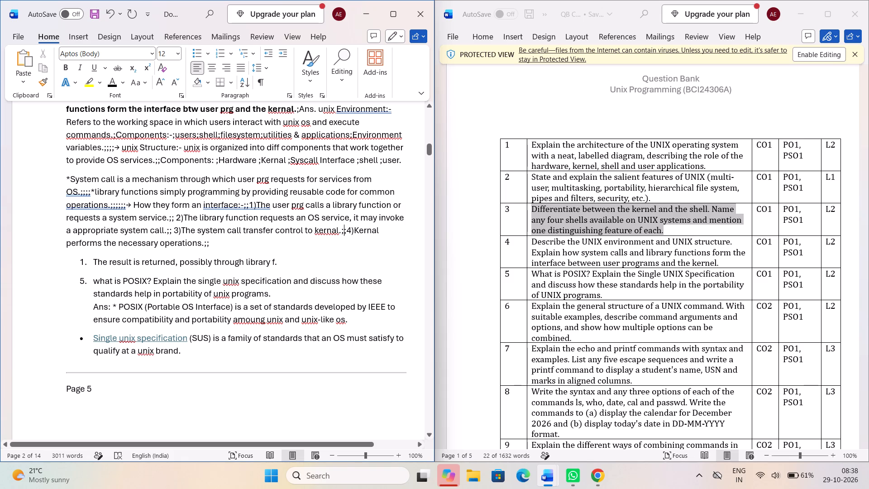
click(338, 230)
key(space)
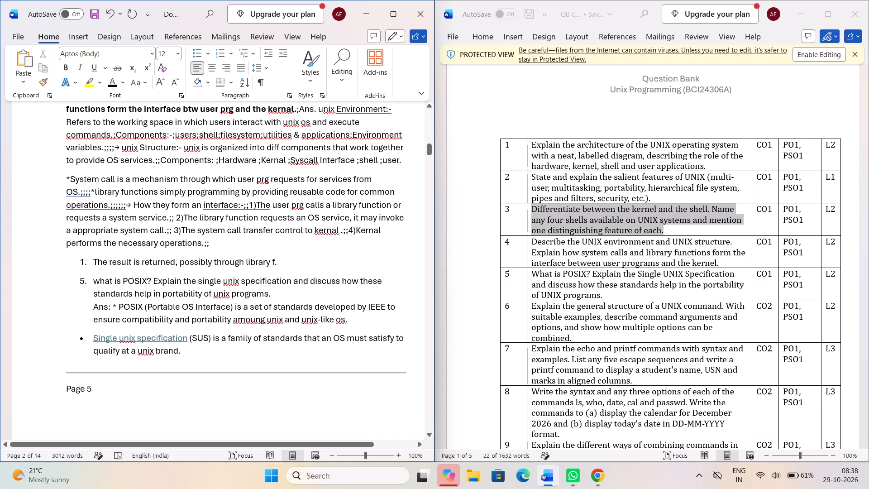
click(351, 231)
key(space)
key(BackSpace)
key(Left)
key(Left)
key(Left)
key(space)
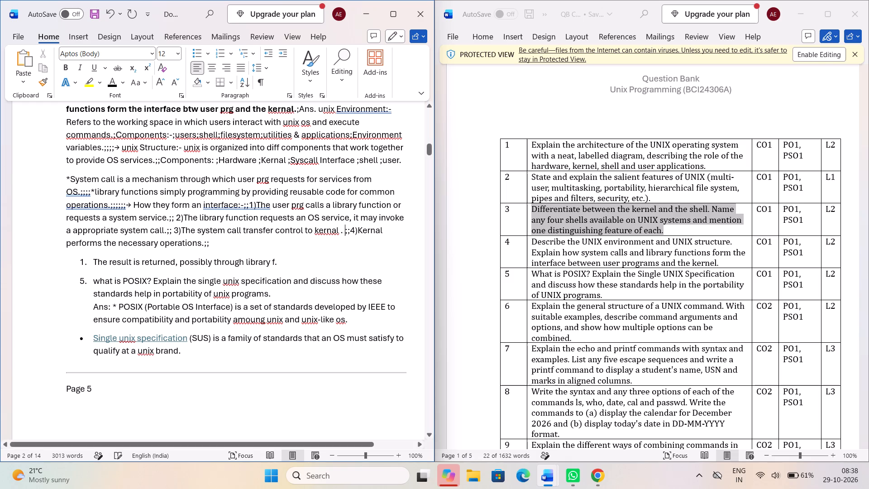
Append the "The result is returned, possibly through library f." item after "operations.;;", preceded by " 5)".
click(339, 251)
key(Delete)
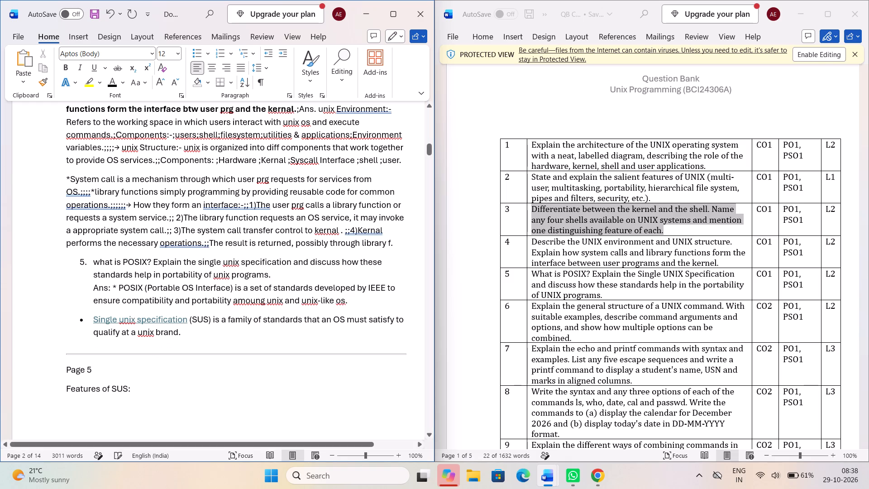
key(space)
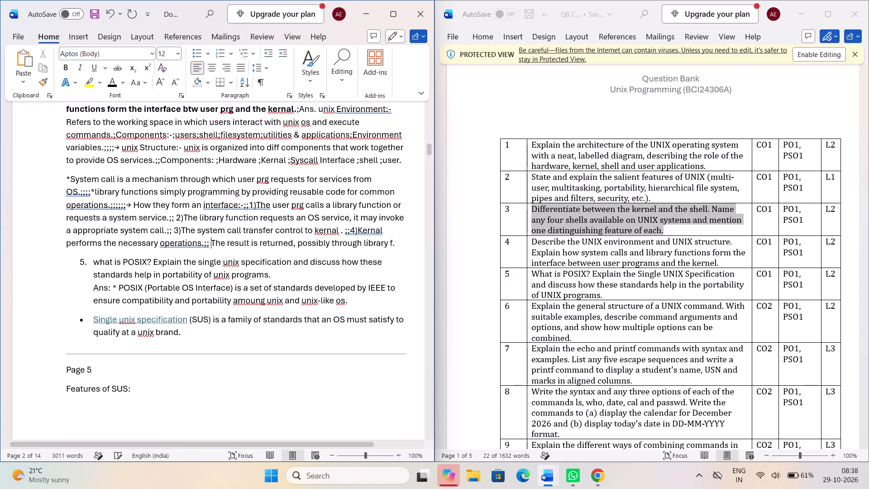
text(5)
key(shift+parenright)
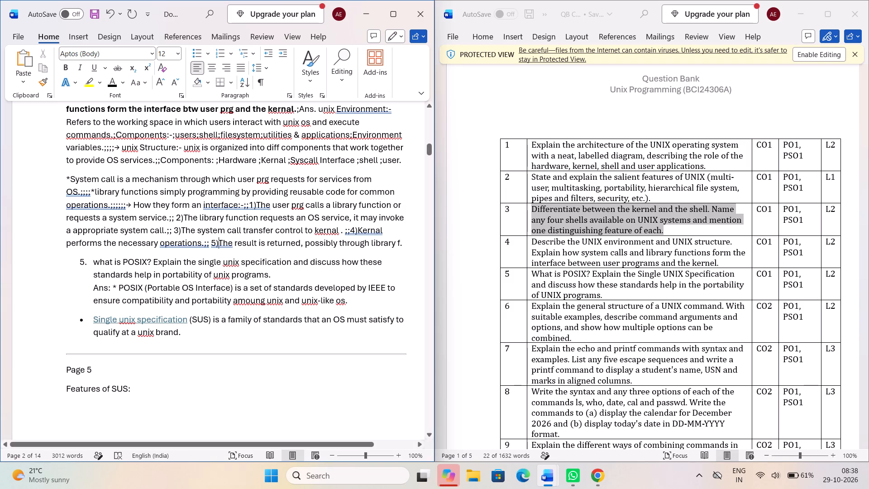
Capitalise the final "f" in "possibly through library f." to "F".
click(401, 245)
key(BackSpace)
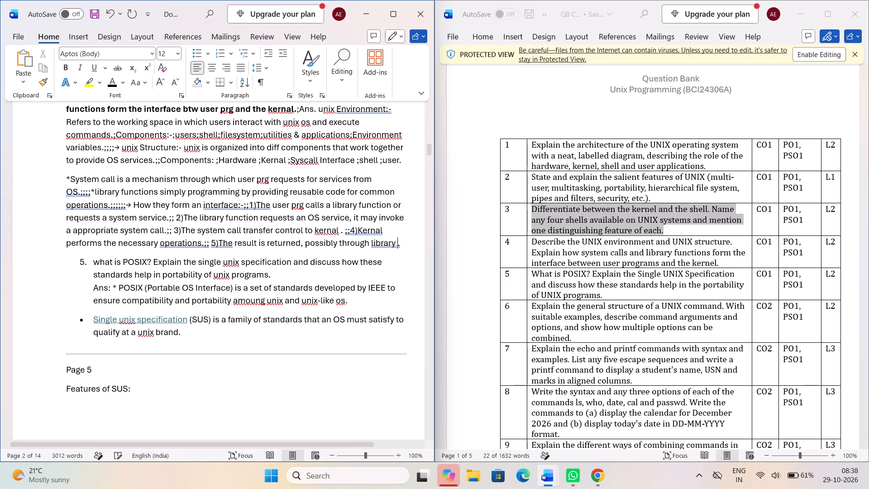
key(shift+f)
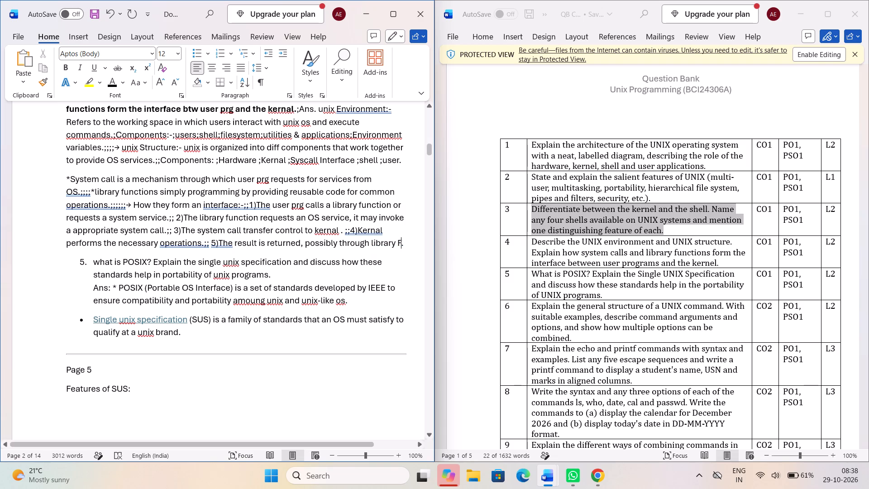
Replace the automatic list number of the POSIX question with a plain-text "5)" at the margin.
drag(94, 262, 78, 261)
key(BackSpace)
key(BackSpace)
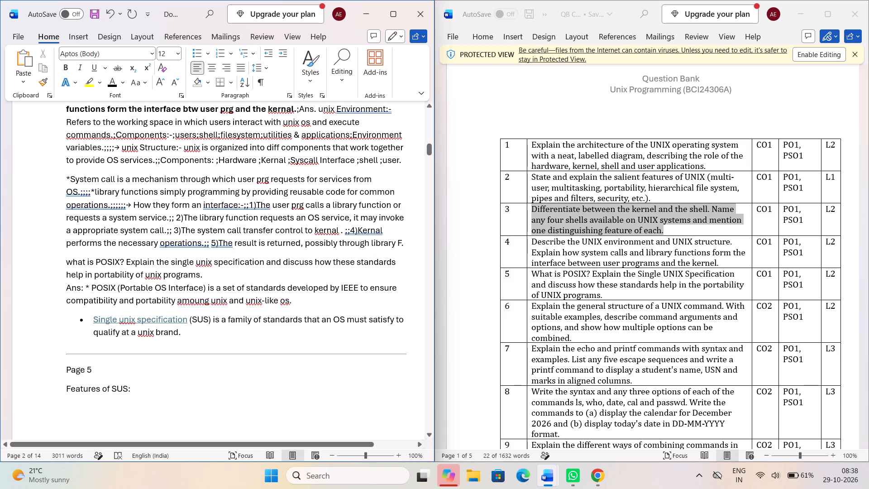
text(5))
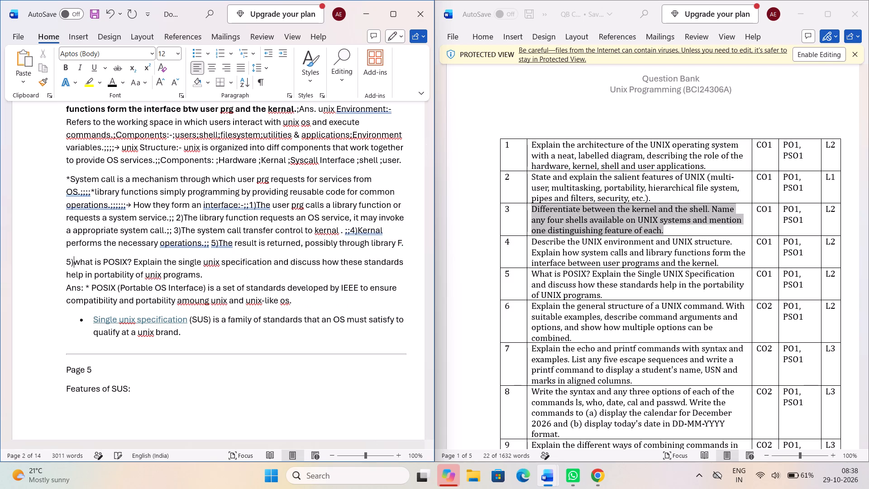
Replace the bold question 4 wording with the text copied from question 4 of the question bank, removing the surplus character at its end.
scroll(110, 244, up, 4)
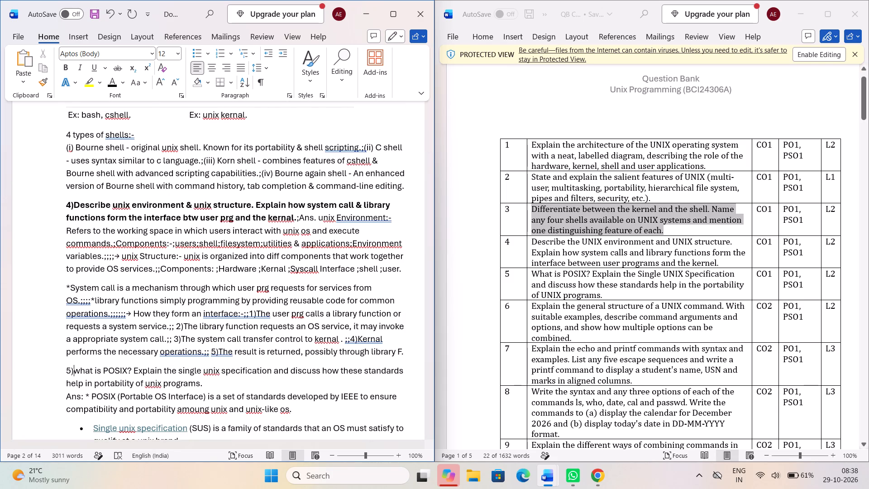
drag(721, 263, 549, 240)
right_click(554, 240)
click(591, 211)
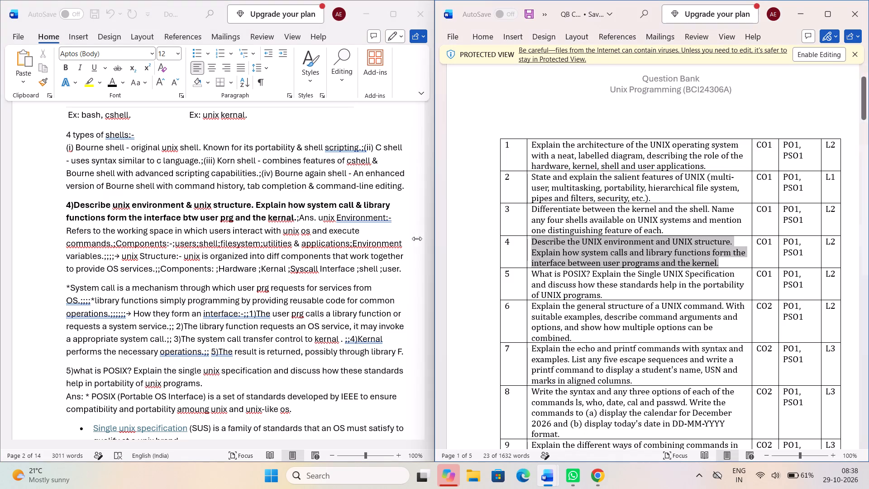
click(294, 216)
drag(294, 216, 203, 208)
click(205, 208)
drag(74, 203, 294, 217)
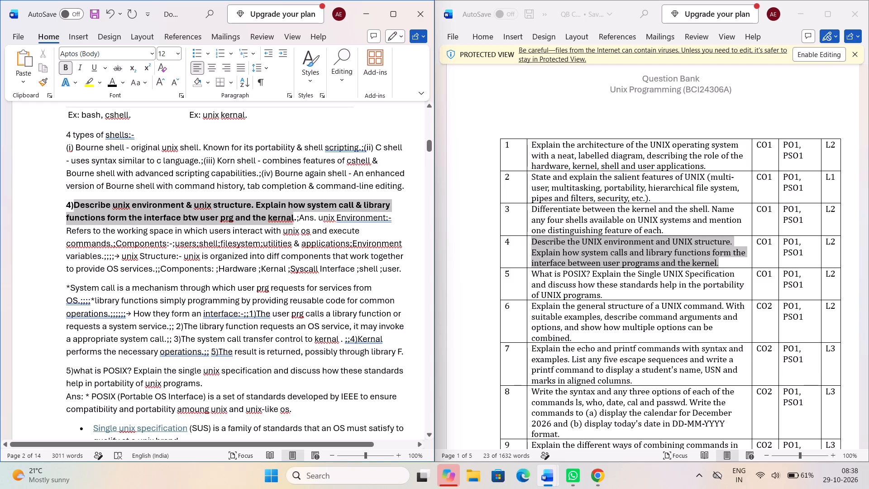
drag(294, 217, 294, 216)
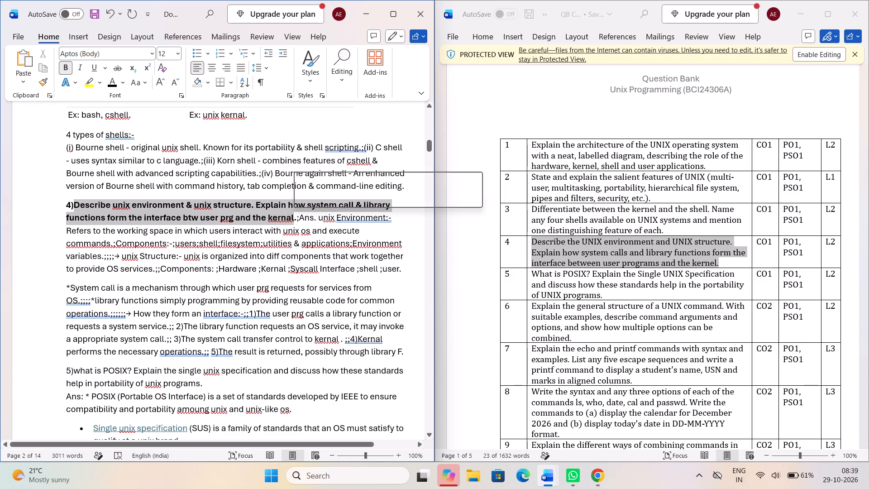
key(ctrl+v)
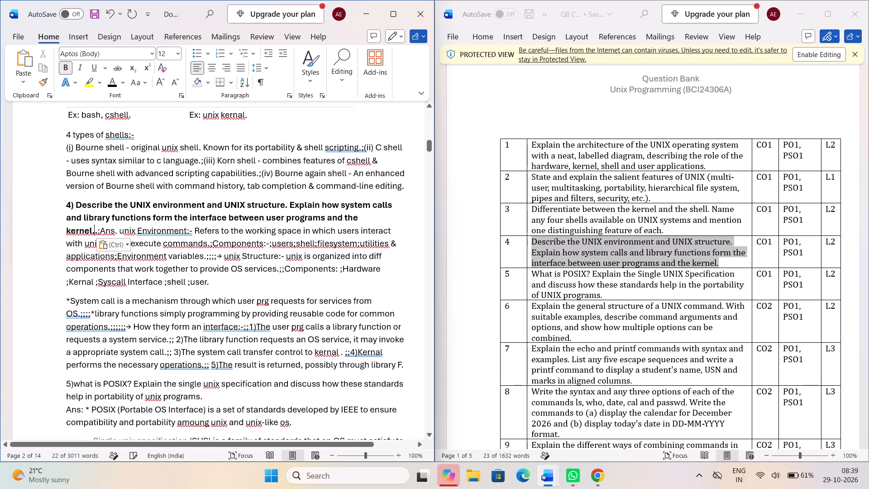
key(BackSpace)
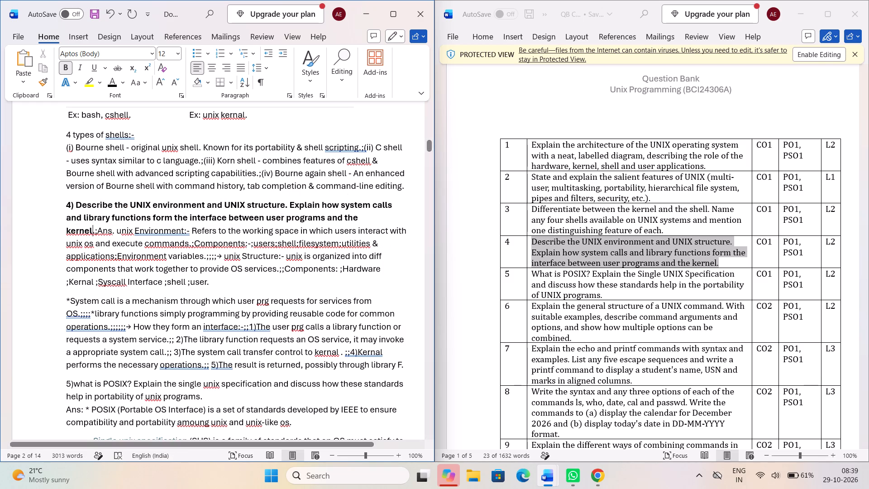
Replace the question 5 wording after "5)" with the POSIX question text copied from the question bank.
scroll(133, 227, up, 3)
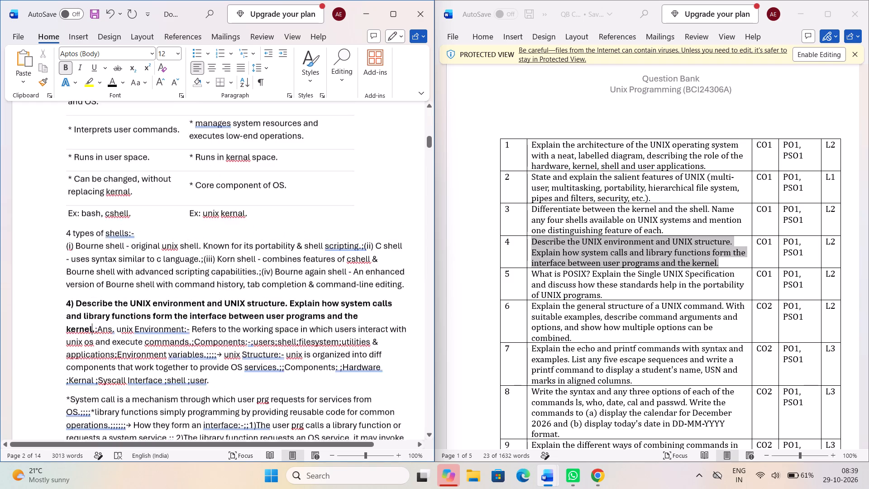
scroll(133, 227, up, 12)
scroll(133, 227, down, 16)
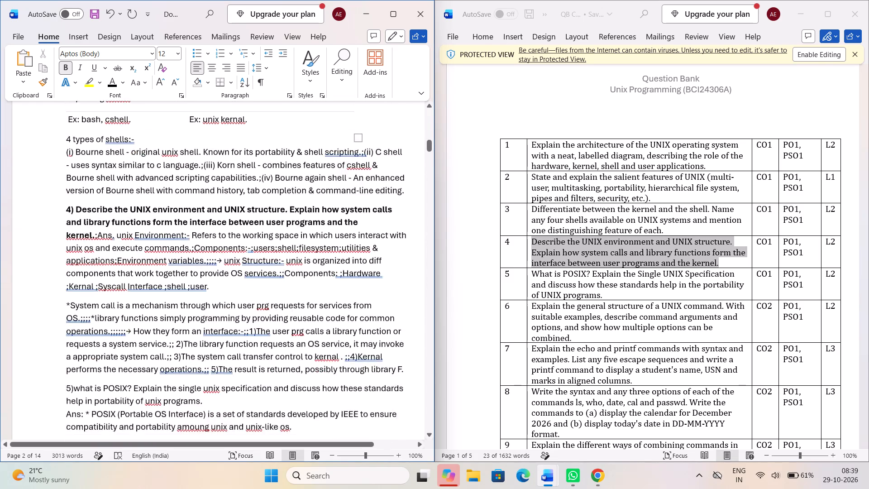
scroll(133, 227, down, 9)
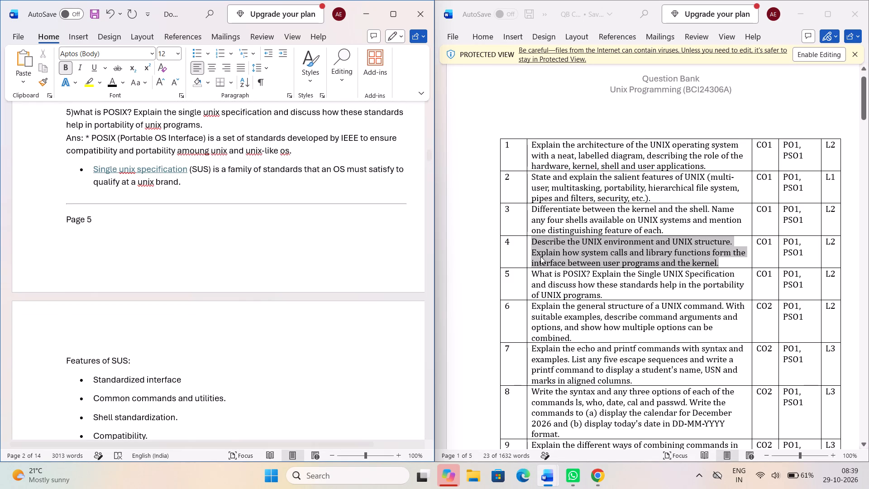
drag(533, 273, 601, 289)
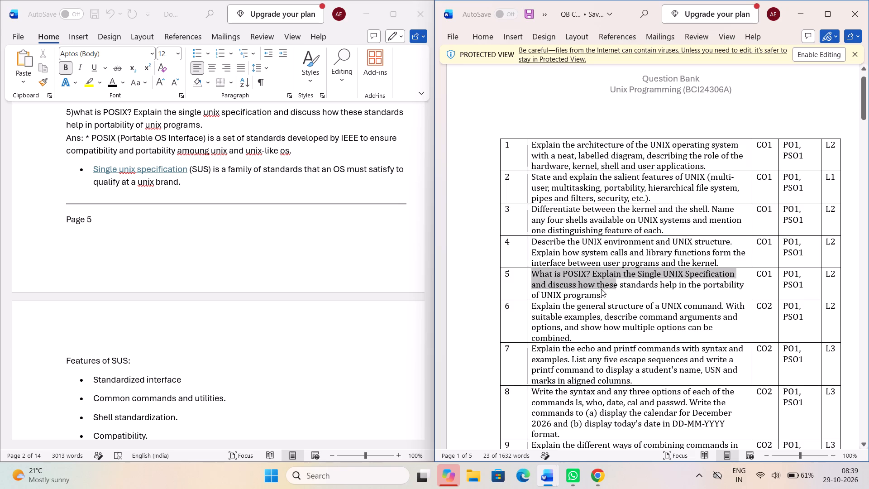
drag(601, 289, 604, 294)
right_click(598, 288)
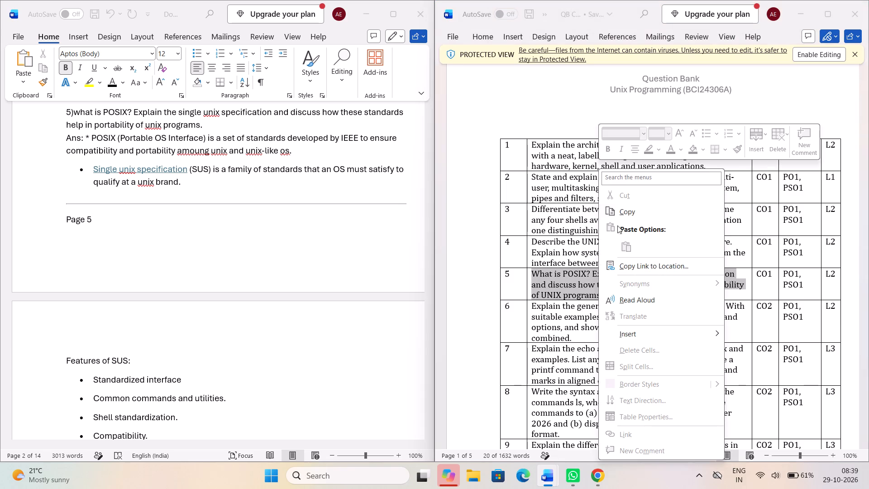
click(616, 215)
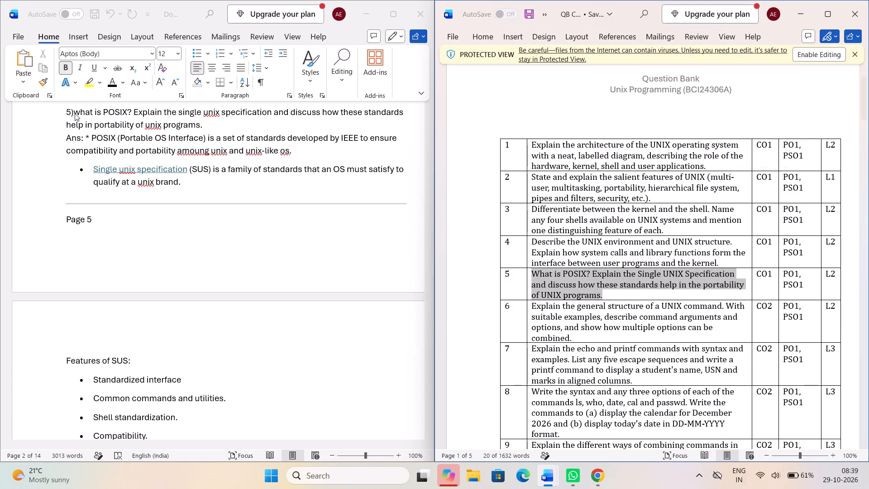
drag(75, 113, 134, 129)
drag(74, 112, 133, 122)
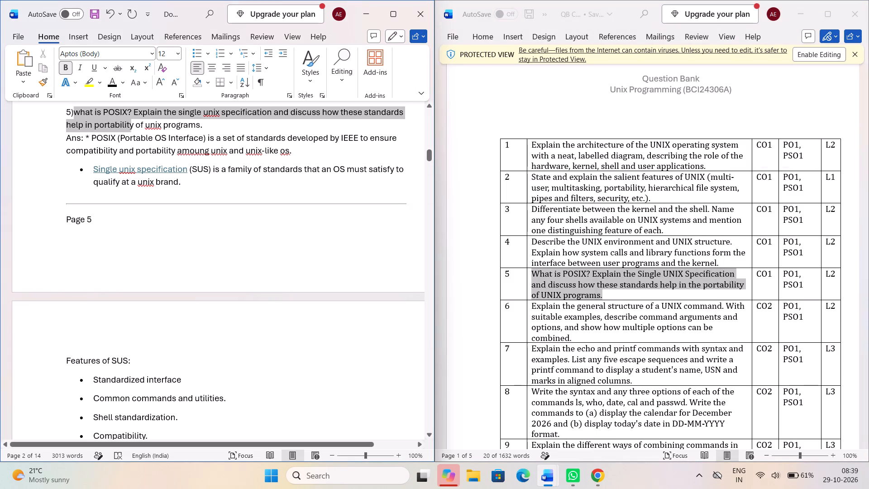
drag(133, 122, 205, 122)
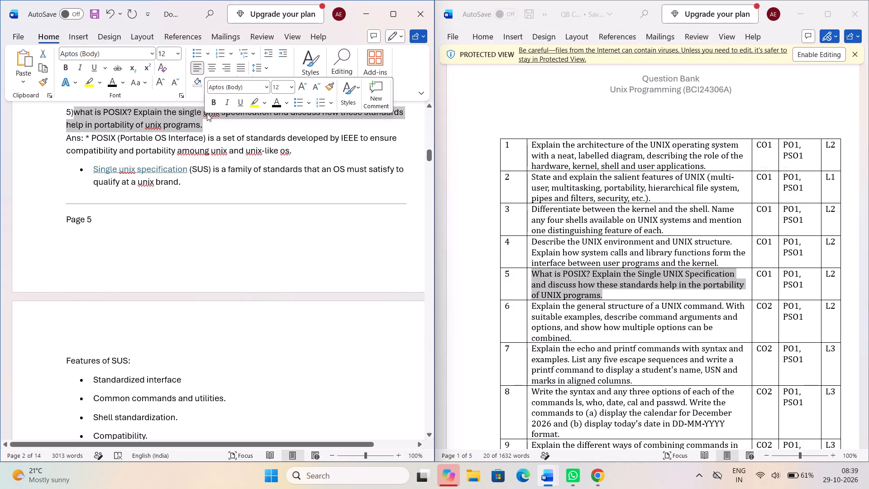
key(ctrl+v)
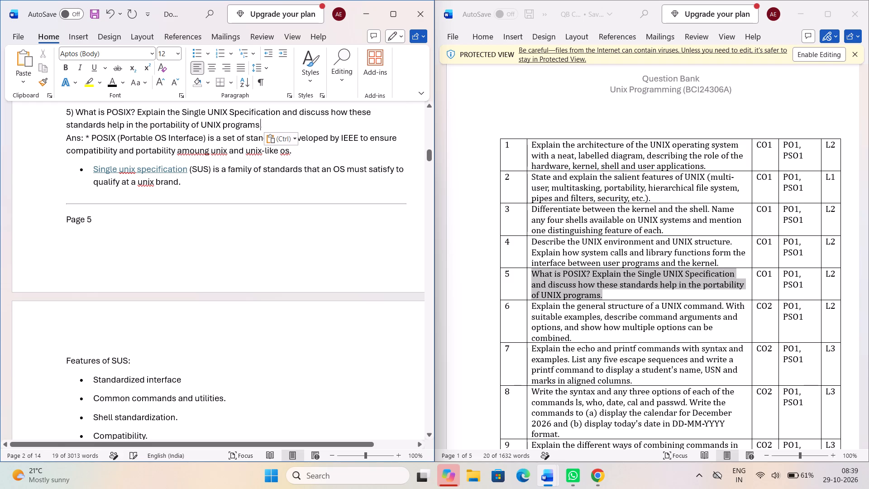
Make the whole question 5 heading bold, including its "5)" number.
drag(262, 122, 76, 102)
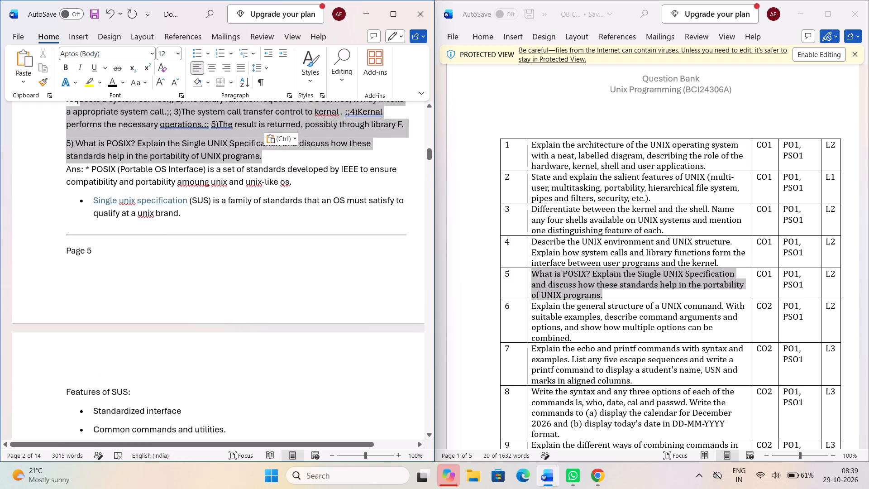
drag(76, 102, 66, 148)
click(74, 127)
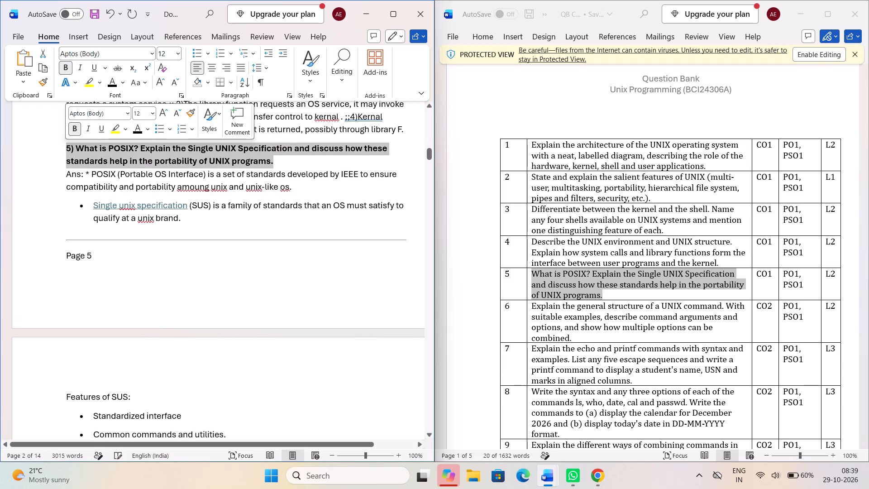
Delete the divider line and the "Page 5" marker between the Single UNIX Specification bullet and "Features of SUS:".
click(16, 197)
click(42, 216)
click(137, 278)
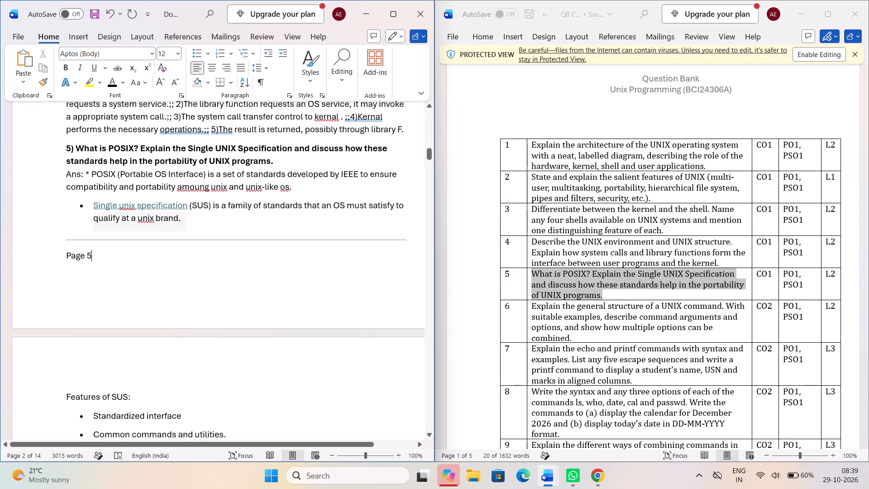
drag(62, 236, 93, 255)
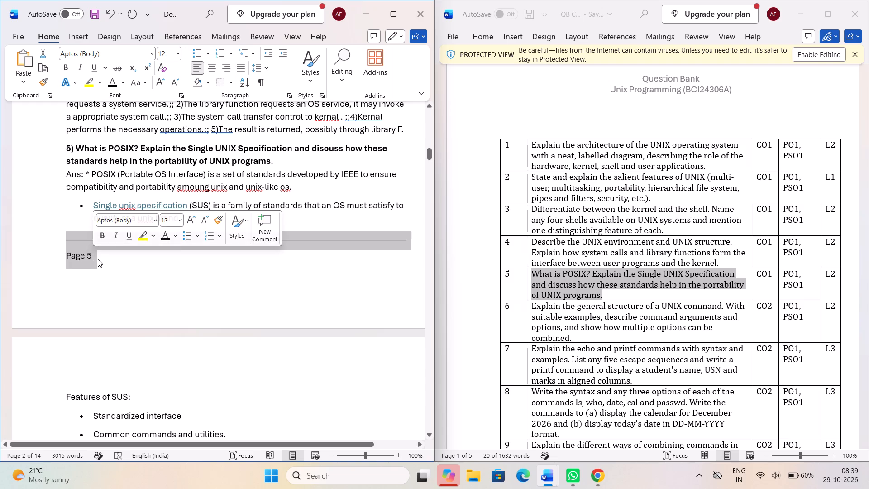
key(BackSpace)
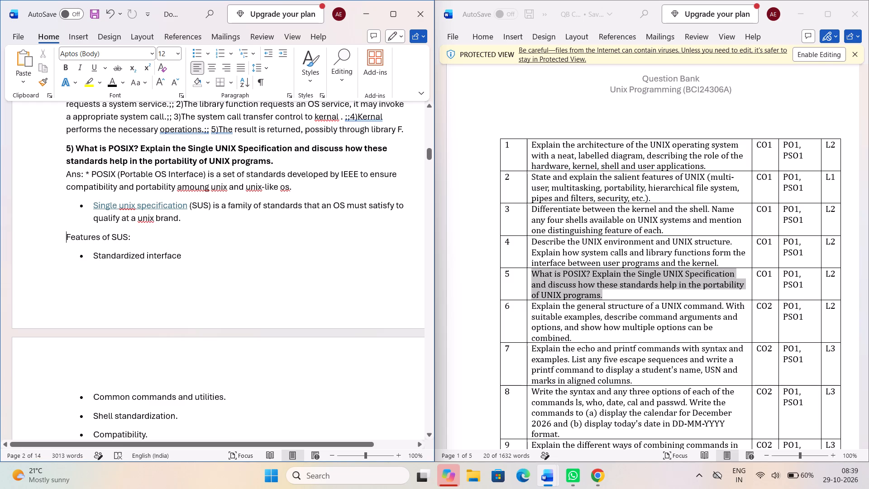
Merge the Single unix specification bullet into the end of the POSIX answer paragraph, separated by ";; *".
click(295, 191)
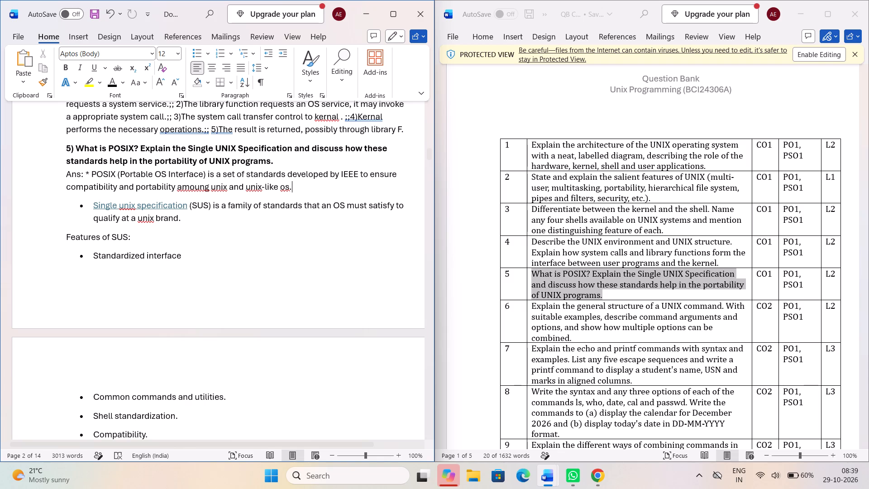
key(Delete)
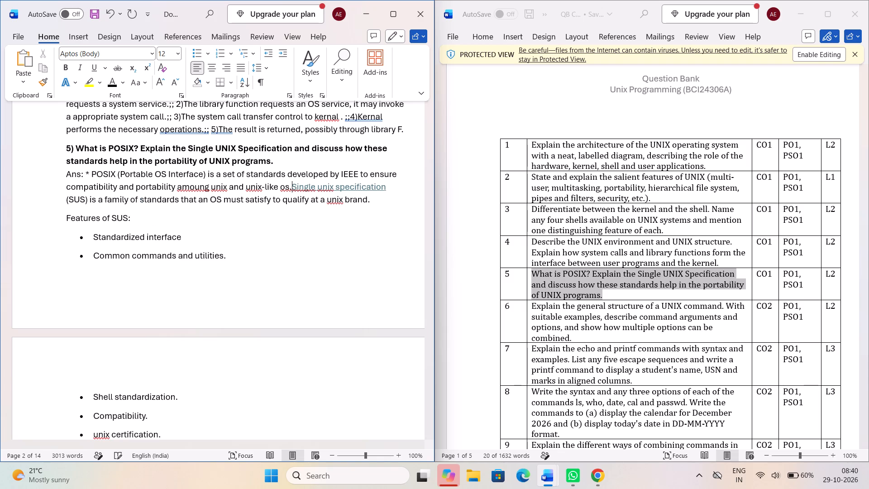
text(;;)
key(space)
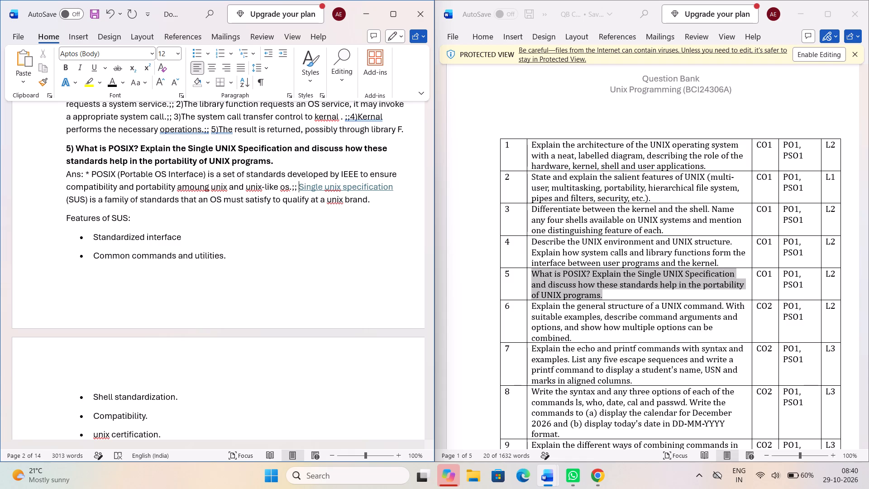
key(asterisk)
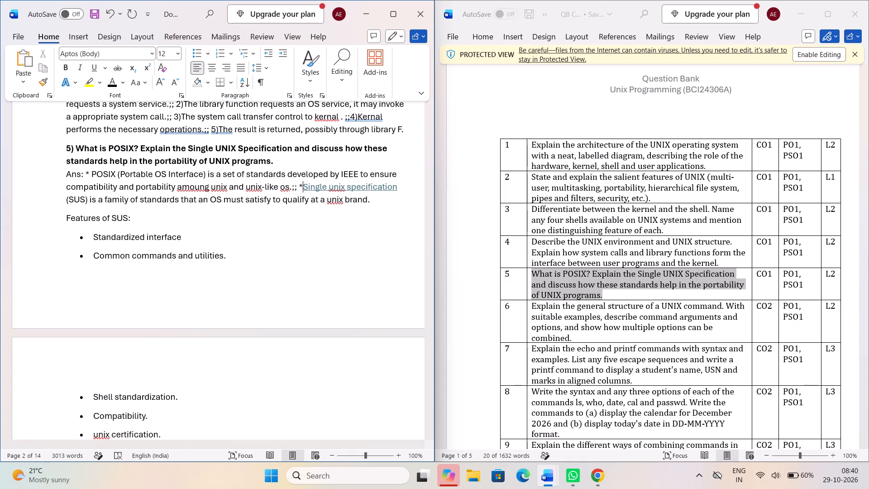
Join the "Features of SUS:" line to the end of the answer paragraph after "unix brand.", separated by a space and ";;".
click(396, 202)
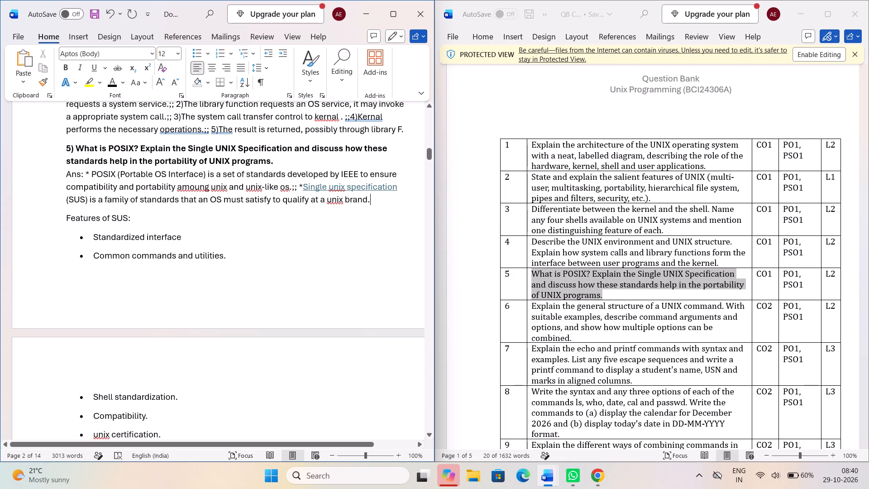
key(Delete)
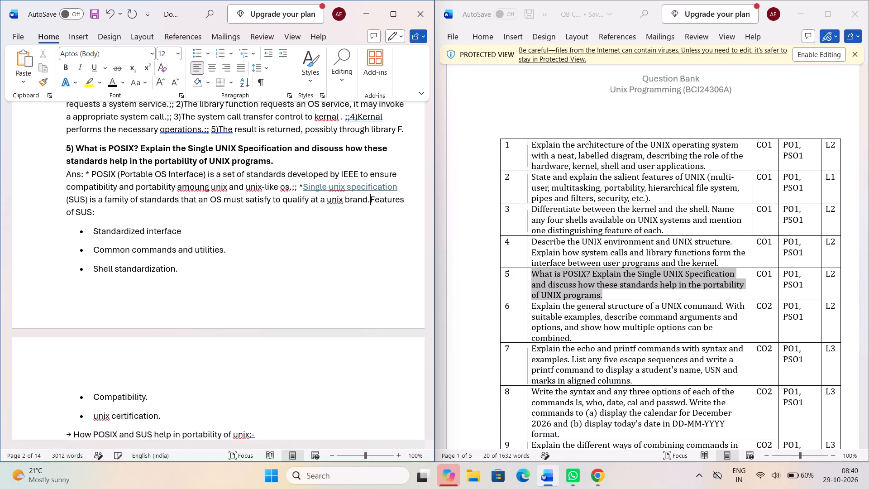
key(space)
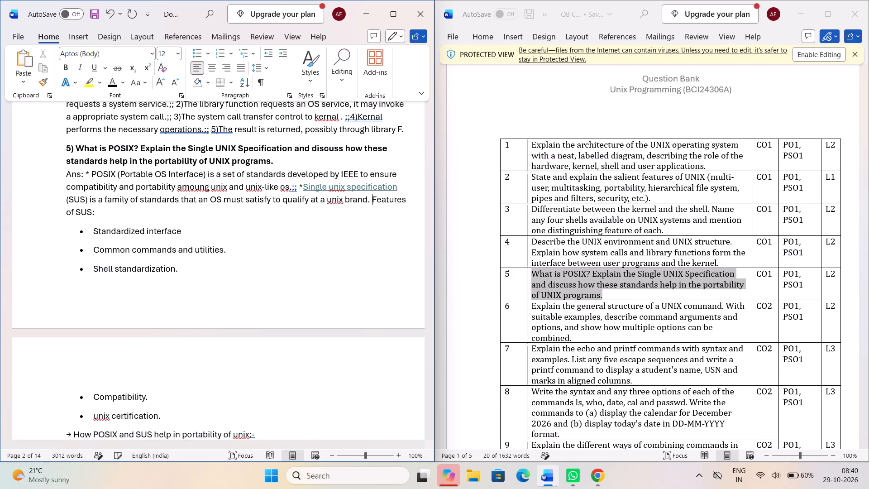
text(;;)
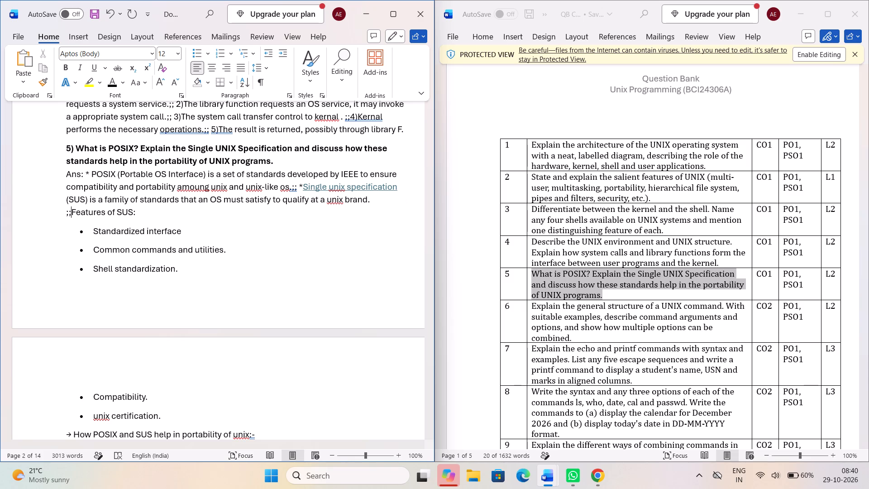
Merge the "Standardized interface" bullet onto the "Features of SUS:" line, separated by a space and ";;".
key(Right)
key(Right)
key(Right)
key(Right)
key(Right)
key(Right)
key(Right)
key(Right)
key(Right)
key(Right)
key(Right)
key(Right)
key(Right)
key(Right)
key(Right)
key(Right)
key(Right)
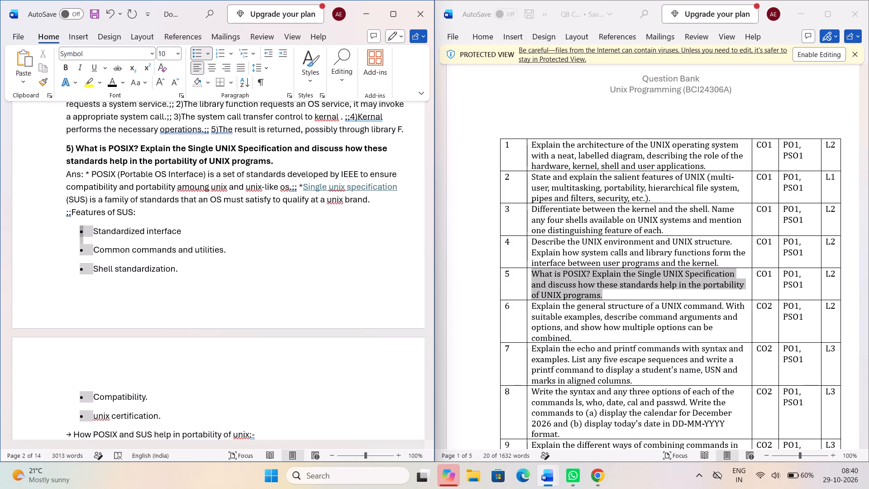
key(BackSpace)
key(BackSpace)
key(BackSpace)
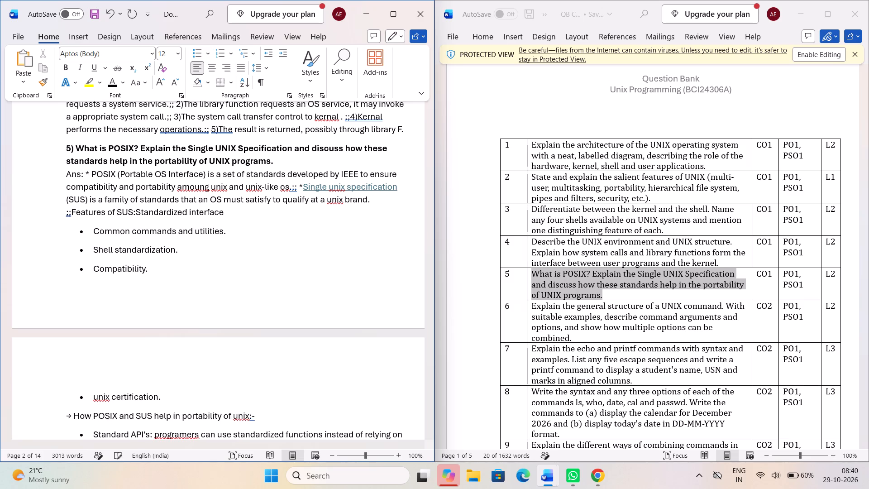
key(space)
text(;;)
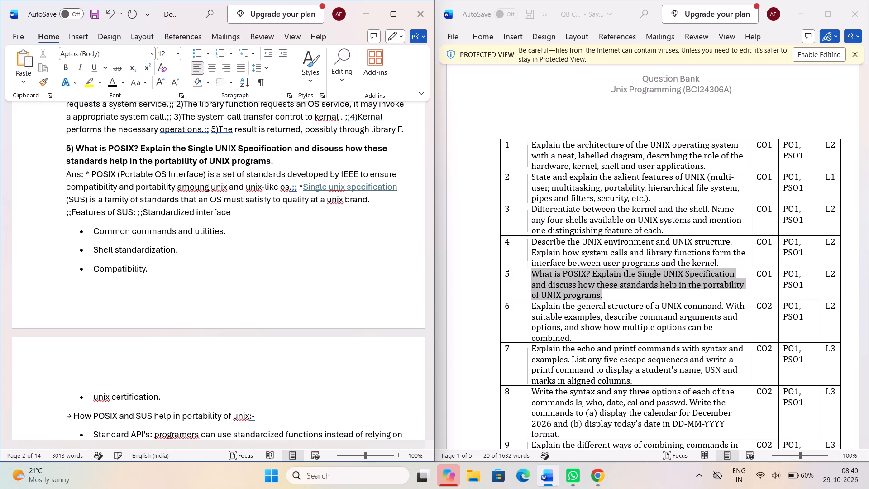
Merge the "Common commands and utilities." bullet in after "Standardized interface", separated by a space and a single semicolon.
key(Right)
key(Right)
key(Right)
key(Right)
key(Right)
key(Right)
key(Right)
key(Right)
key(Right)
key(Right)
key(Right)
key(Right)
key(Right)
key(Right)
key(Right)
key(Right)
key(Right)
key(Right)
key(Right)
key(Right)
key(Right)
key(Right)
key(Right)
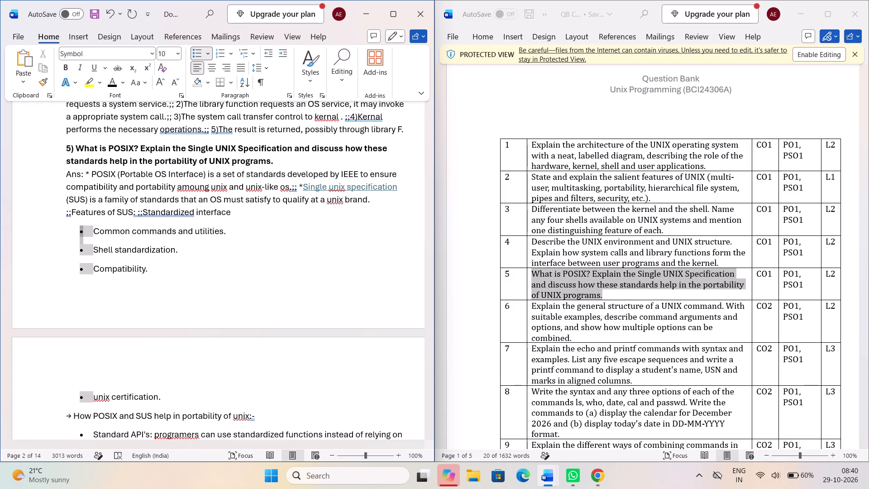
key(Left)
text(;;)
key(BackSpace)
key(BackSpace)
key(space)
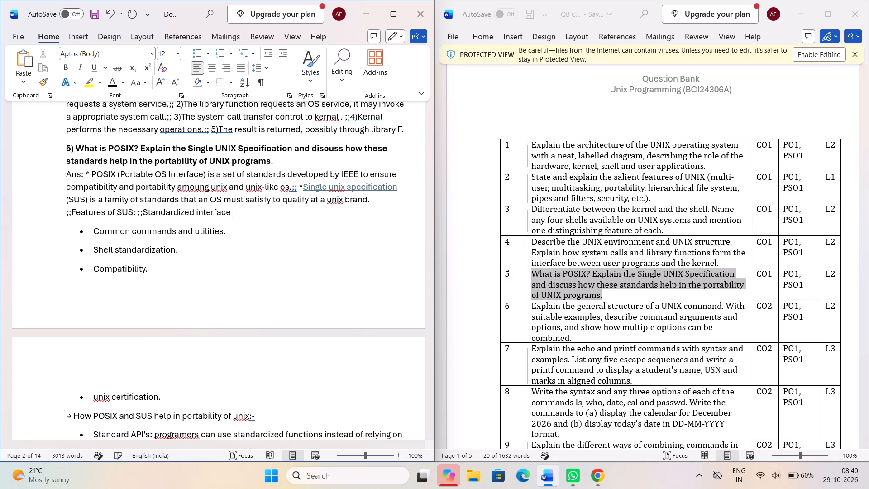
key(semicolon)
key(Right)
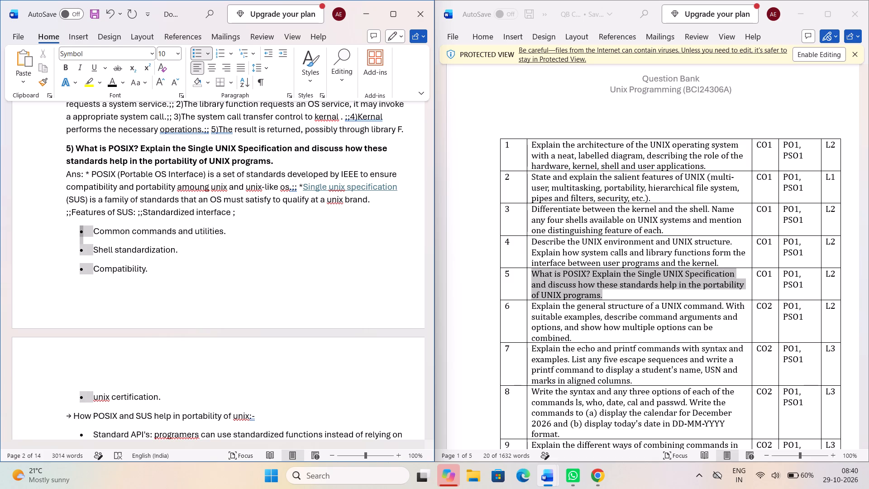
key(BackSpace)
key(BackSpace)
key(BackSpace)
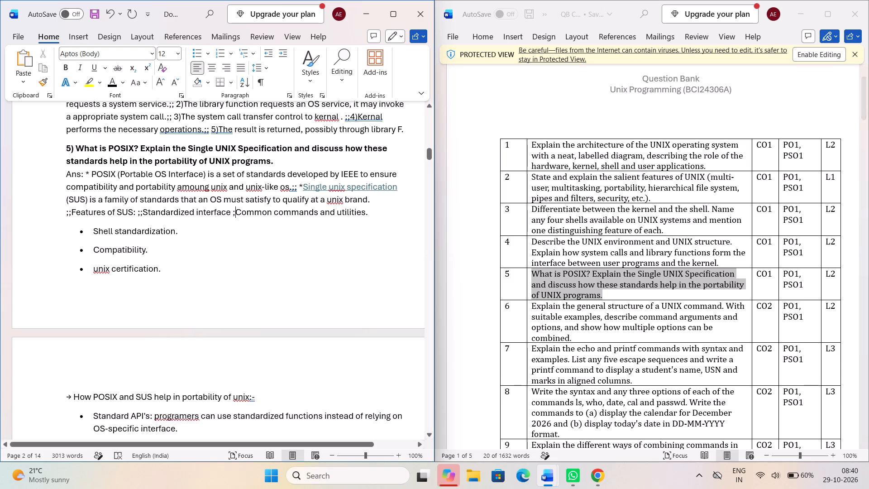
Merge the "Shell standardization." bullet in after "Common commands and utilities.", separated by a semicolon and a space.
click(394, 216)
key(semicolon)
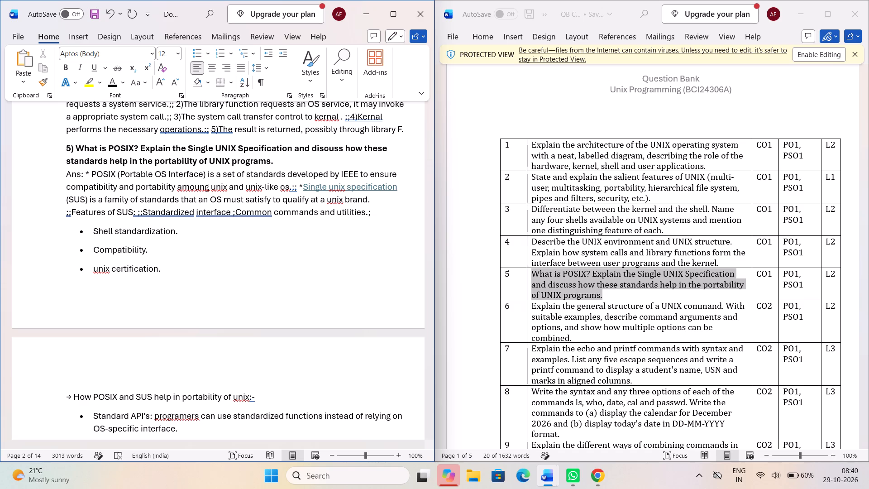
key(space)
key(Delete)
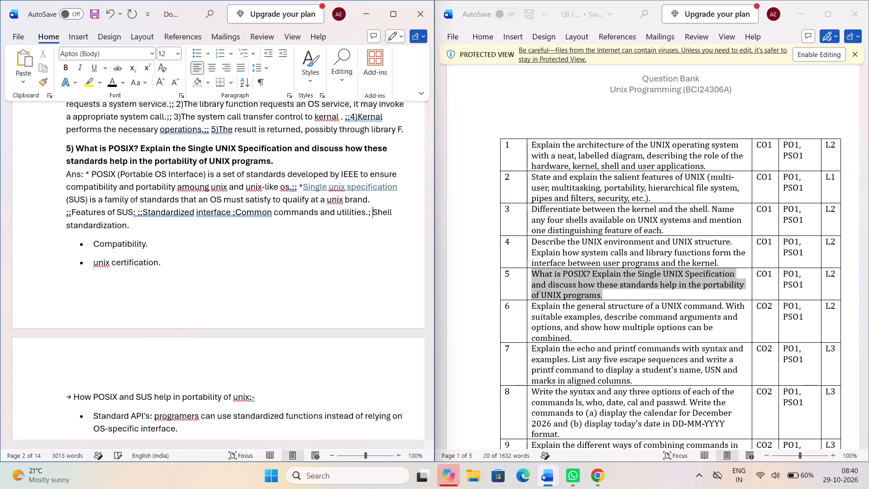
Tidy the SUS features spacing: add spaces before "Standardized" and "Common", and remove those after "SUS:" and "interface".
click(178, 226)
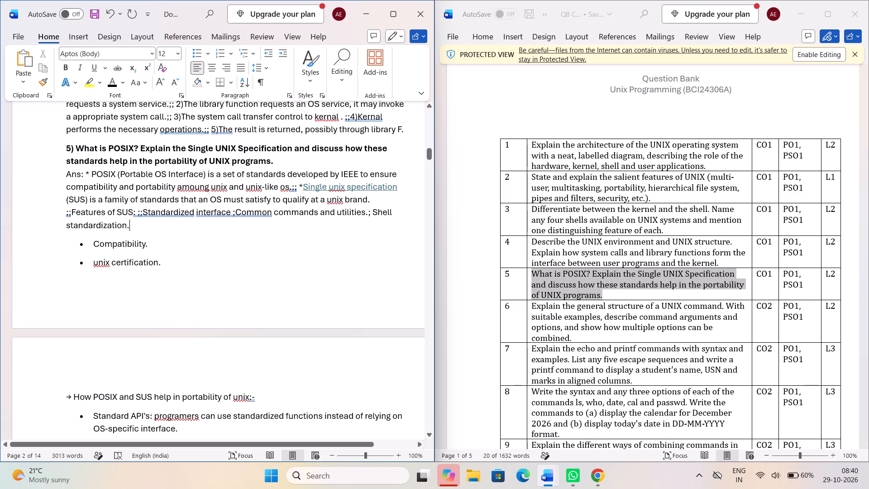
click(143, 209)
key(space)
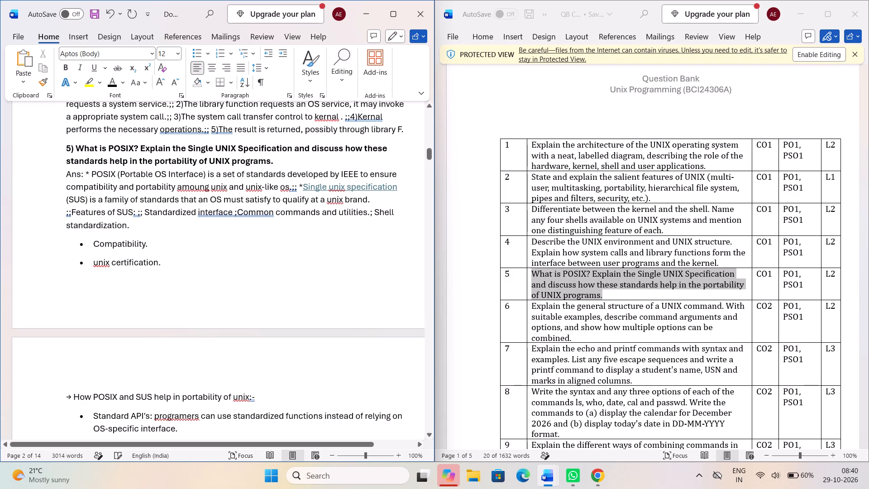
click(239, 214)
key(space)
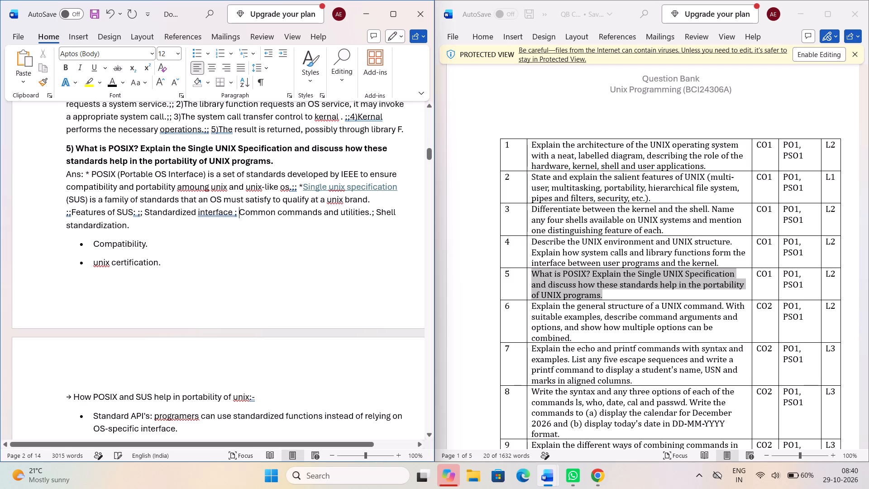
click(234, 213)
key(space)
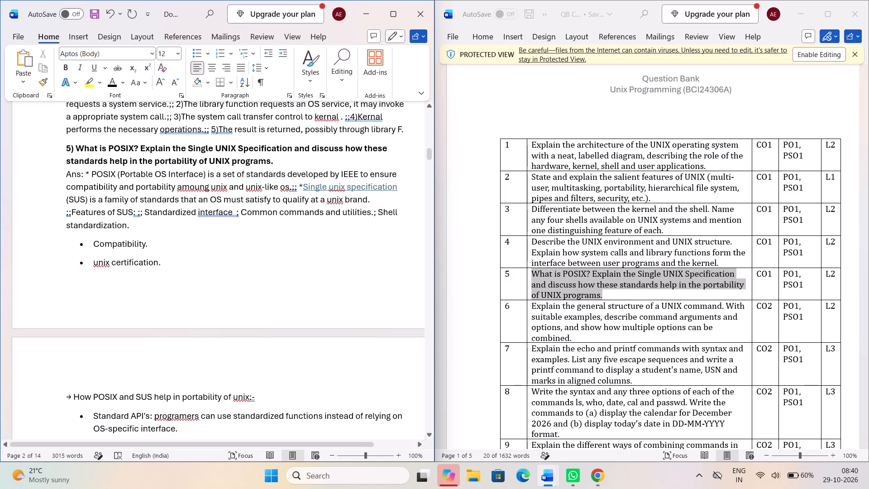
key(BackSpace)
key(BackSpace)
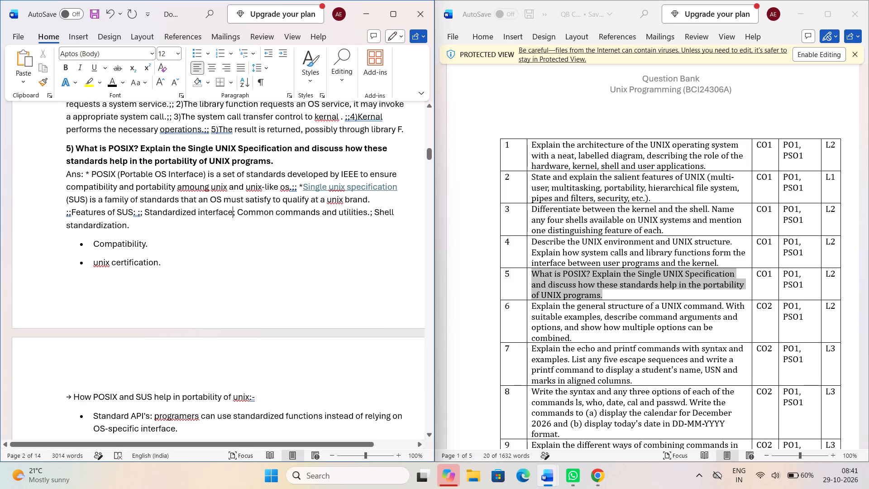
click(138, 213)
key(BackSpace)
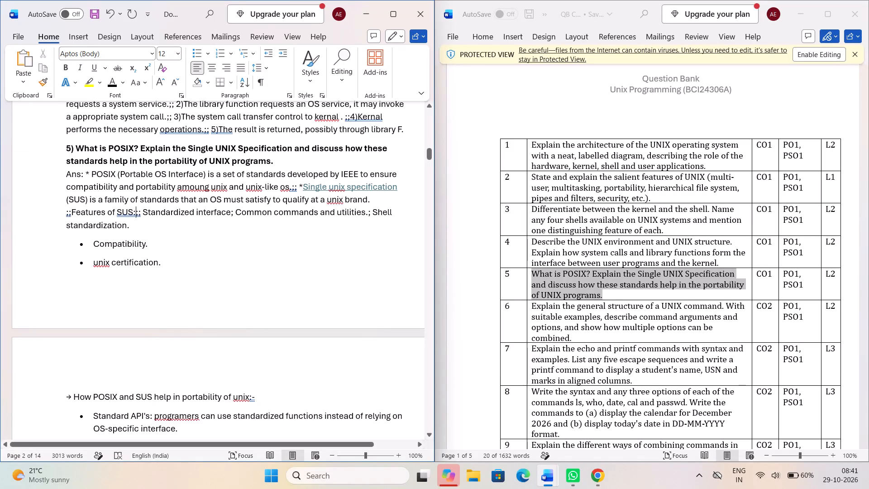
click(130, 210)
Merge the "Compatibility." bullet in after "Shell standardization.", separated by ";;" with a space on each side.
click(172, 225)
key(Delete)
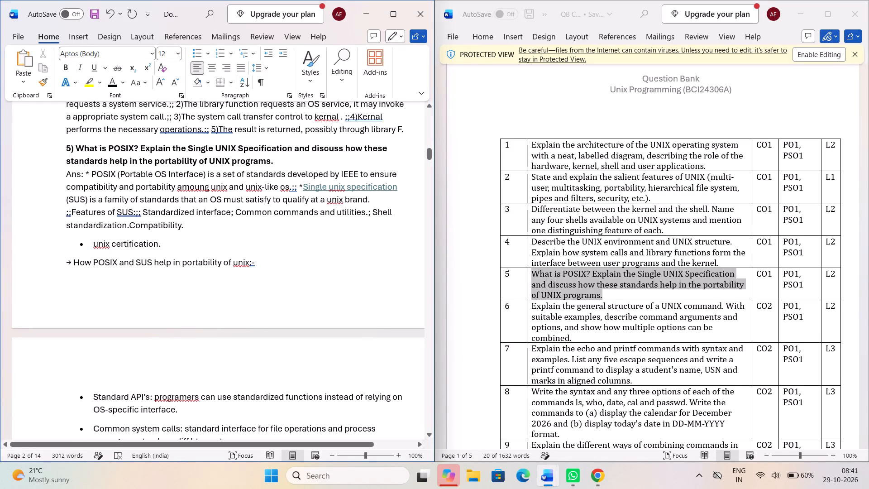
text(;;)
key(space)
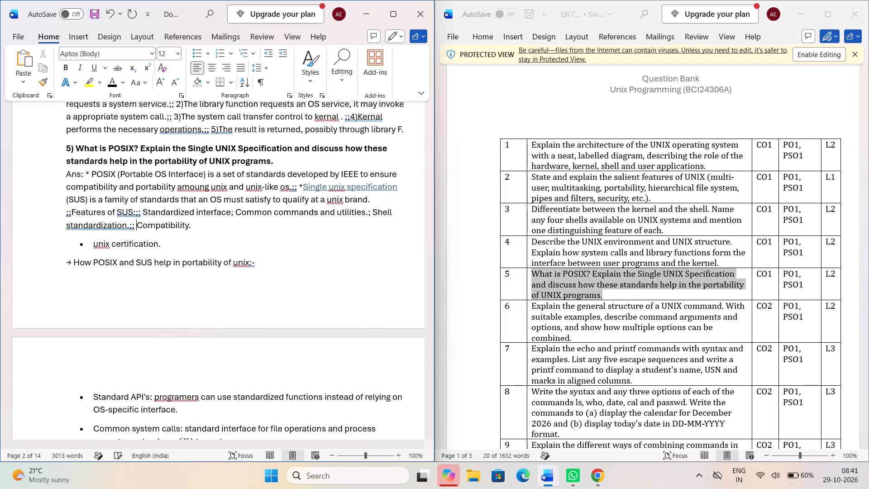
key(Left)
key(Left)
key(Left)
key(space)
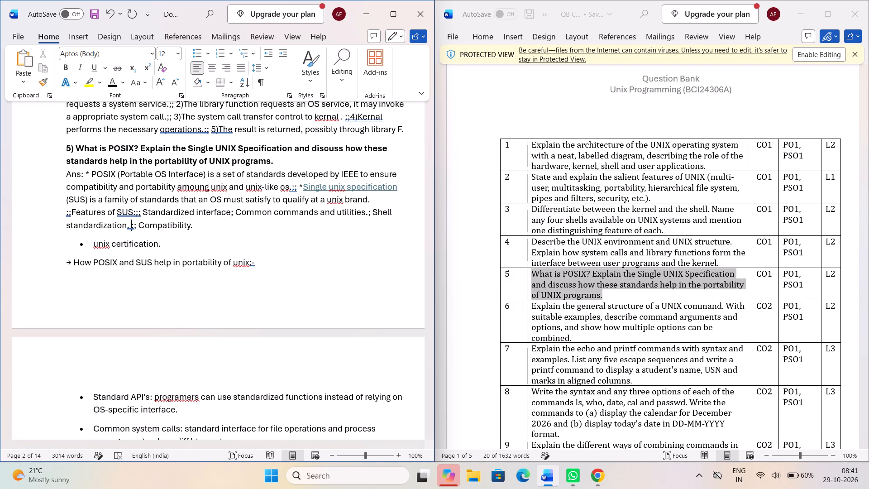
key(Left)
key(BackSpace)
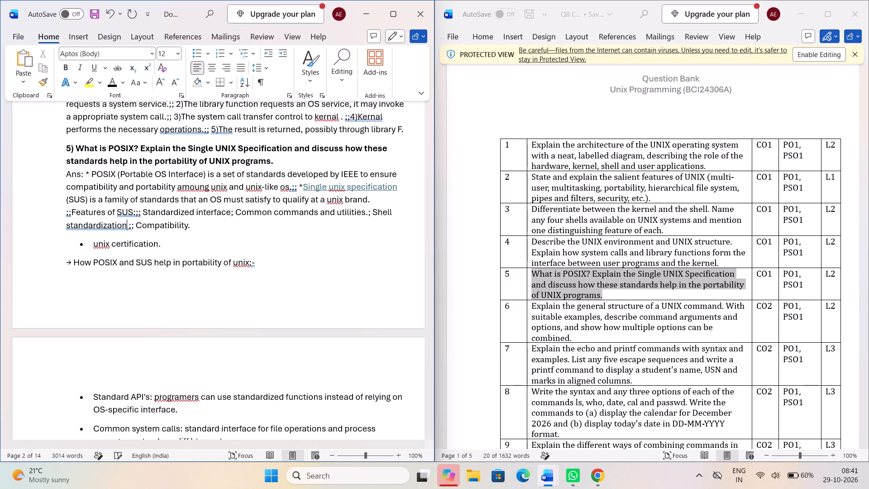
key(period)
Merge the "unix certification." bullet in after "Compatibility.", separated by a space and ";;".
key(Right)
key(Right)
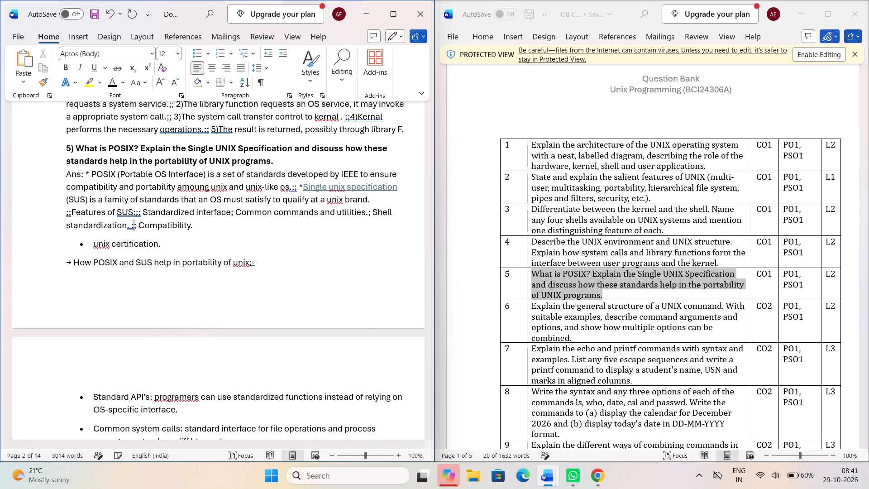
key(Right)
key(Right)
key(Right)
key(Right)
key(Right)
key(Right)
key(Right)
key(Right)
key(Right)
key(Right)
key(Right)
key(Right)
key(Right)
key(Right)
key(Right)
key(Right)
key(Delete)
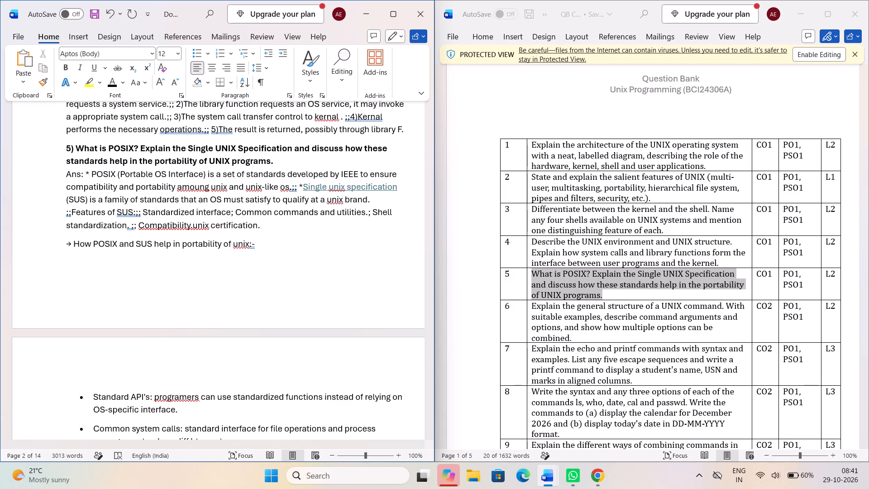
key(space)
text(;;)
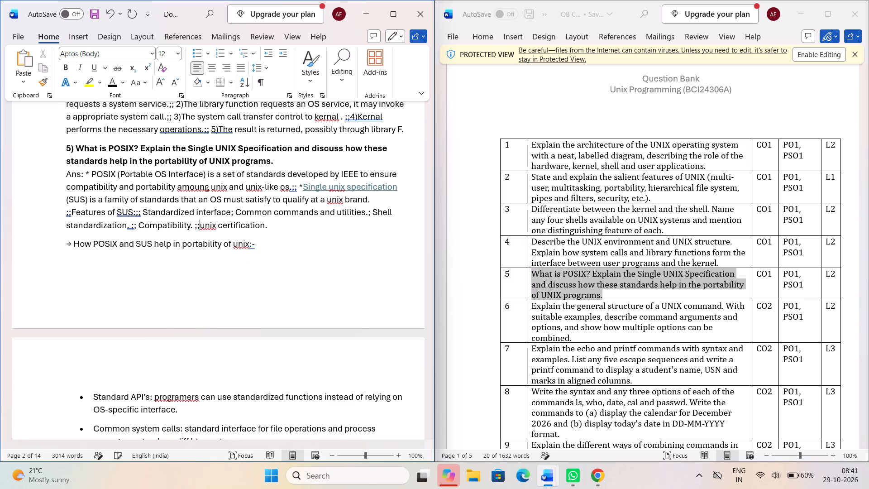
Merge the "→ How POSIX and SUS help in portability of unix:-" line in after "unix certification.", separated by ten semicolons.
click(295, 226)
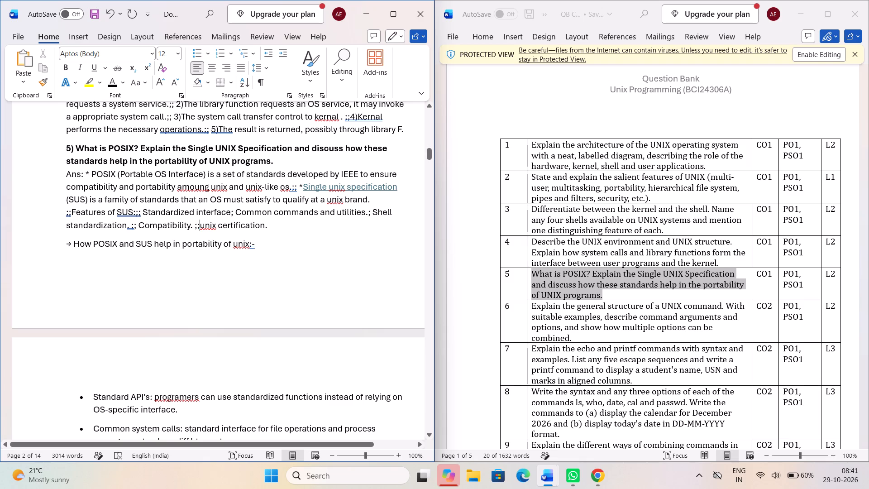
key(Delete)
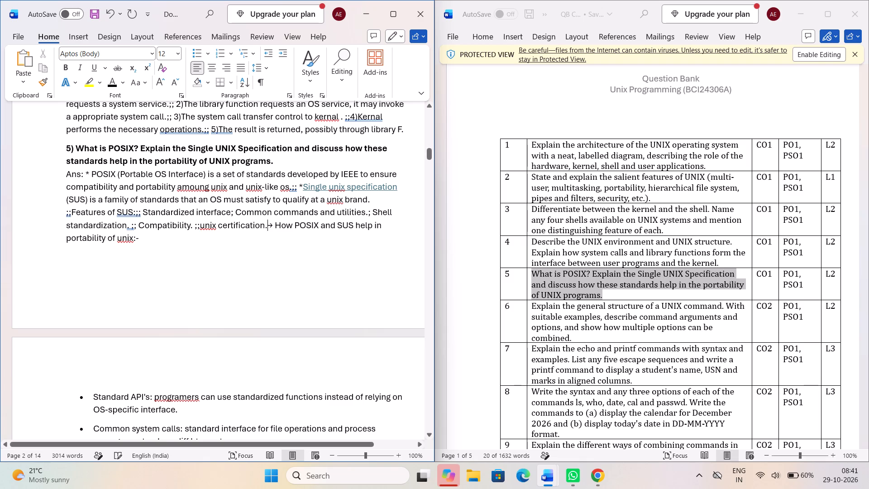
key(semicolon)
key(semicolon)
key(semicolon)
key(semicolon)
key(semicolon)
key(semicolon)
key(semicolon)
key(semicolon)
key(semicolon)
key(semicolon)
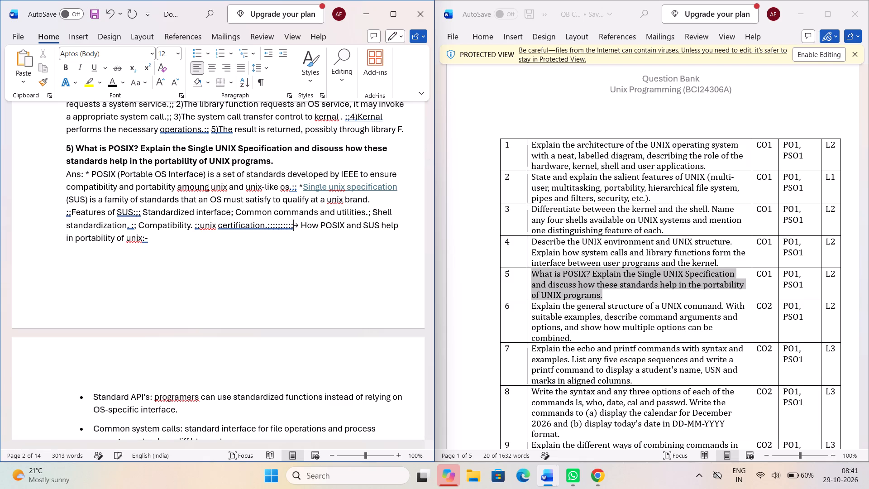
Merge the "Standard API's" bullet in after "portability of unix:-", separated by ";;" and prefixed with an asterisk.
key(Down)
text(;;)
scroll(283, 220, up, 12)
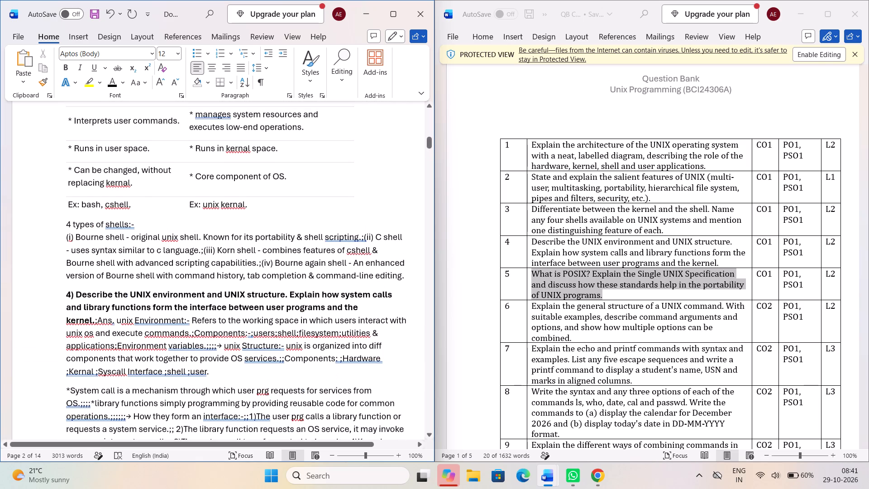
scroll(406, 152, up, 20)
scroll(406, 152, up, 7)
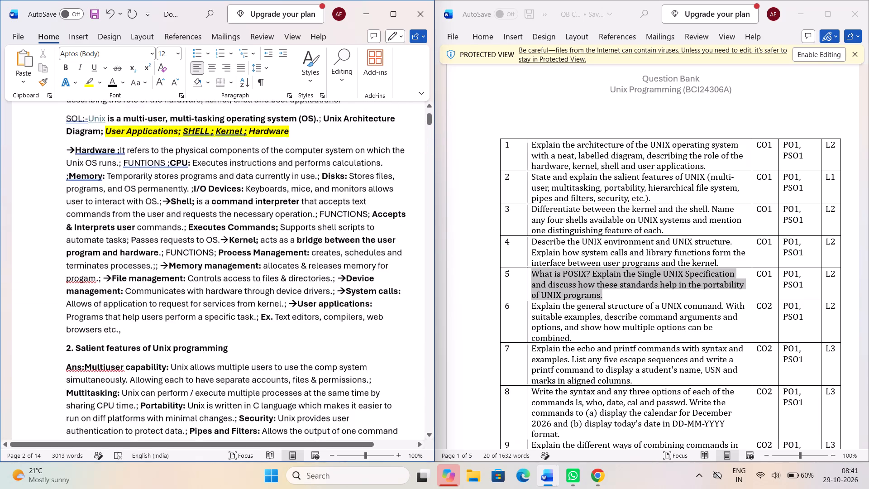
scroll(401, 138, up, 4)
scroll(401, 138, down, 20)
scroll(401, 138, down, 15)
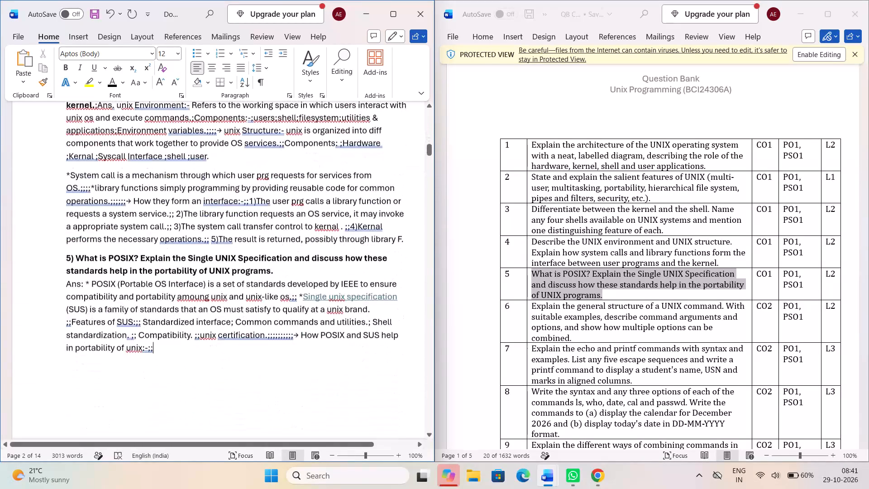
scroll(187, 299, down, 1)
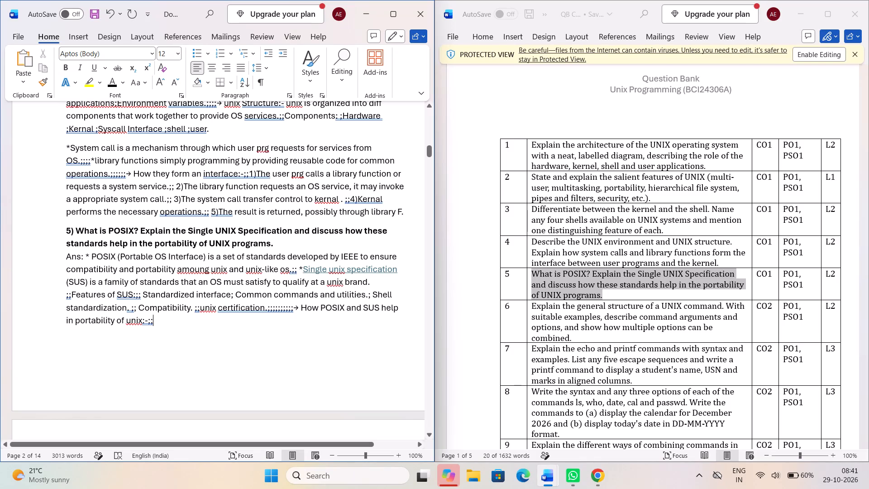
scroll(166, 319, down, 3)
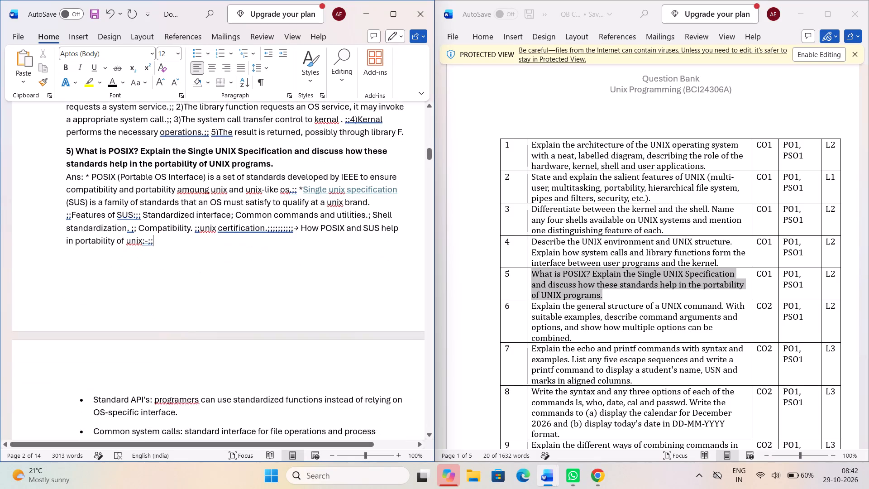
scroll(166, 319, down, 3)
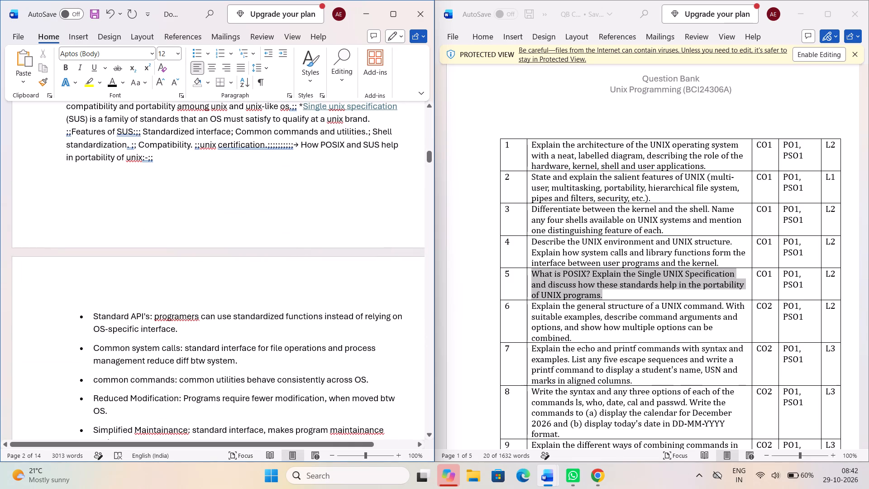
click(95, 316)
key(BackSpace)
key(BackSpace)
key(BackSpace)
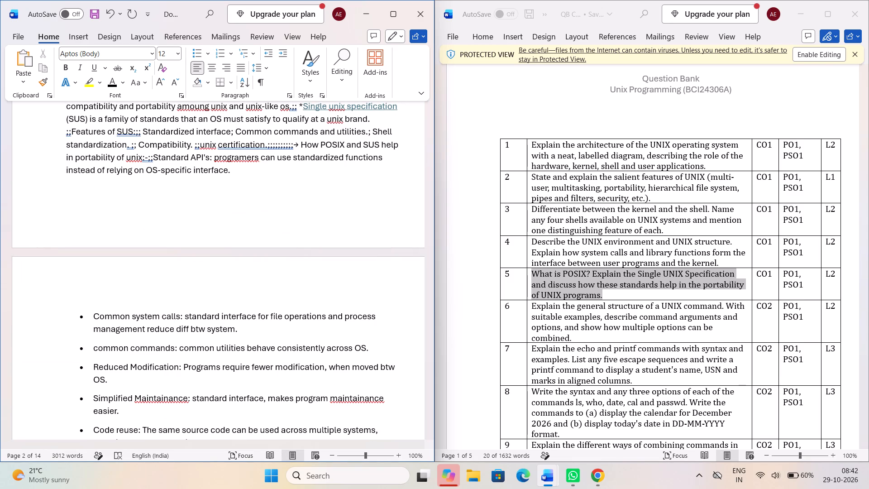
key(asterisk)
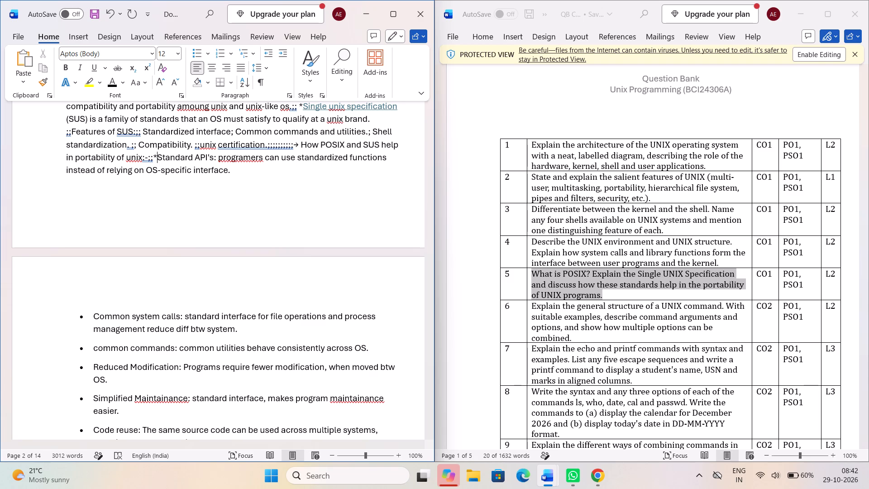
Merge the "Common system calls" bullet in after "OS-specific interface.", separated by a space and ";;" and prefixed with a copied asterisk.
key(shift+Left)
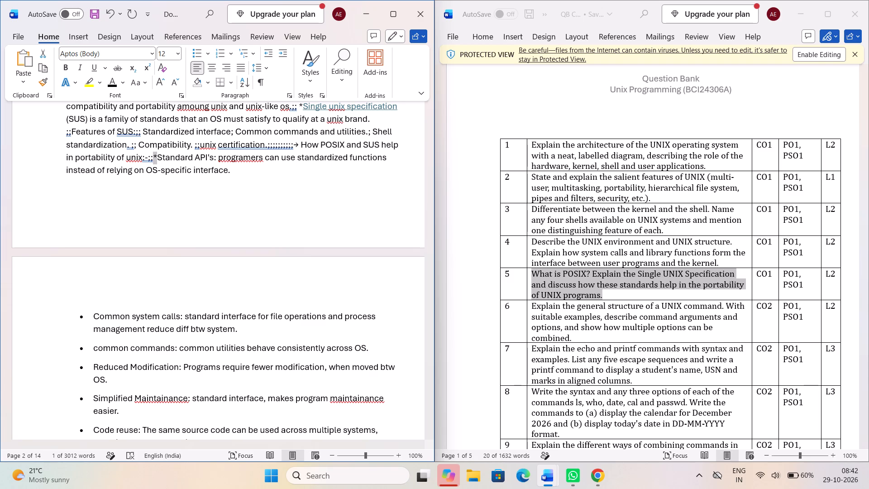
key(ctrl+c)
key(Right)
key(Right)
key(Down)
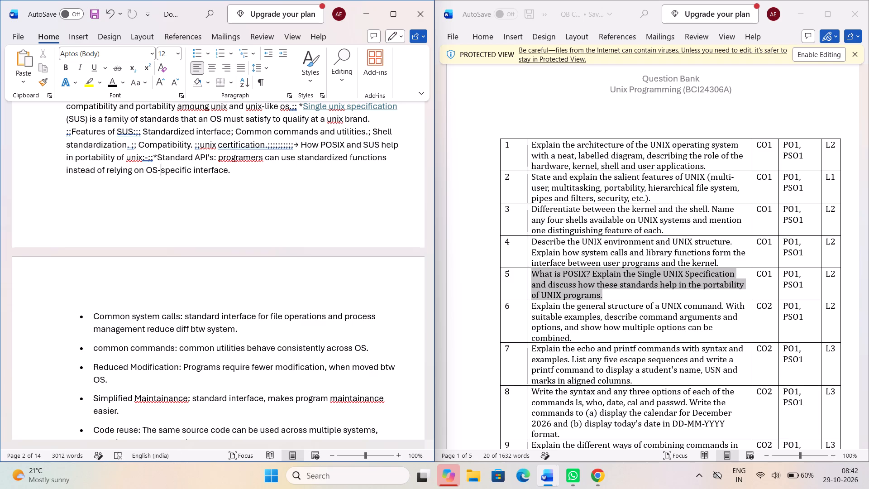
key(Down)
key(Up)
click(269, 172)
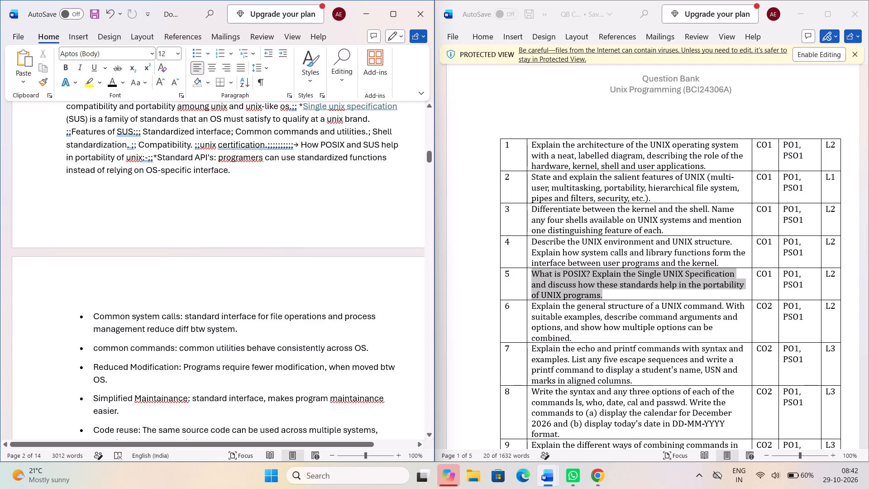
key(ctrl+v)
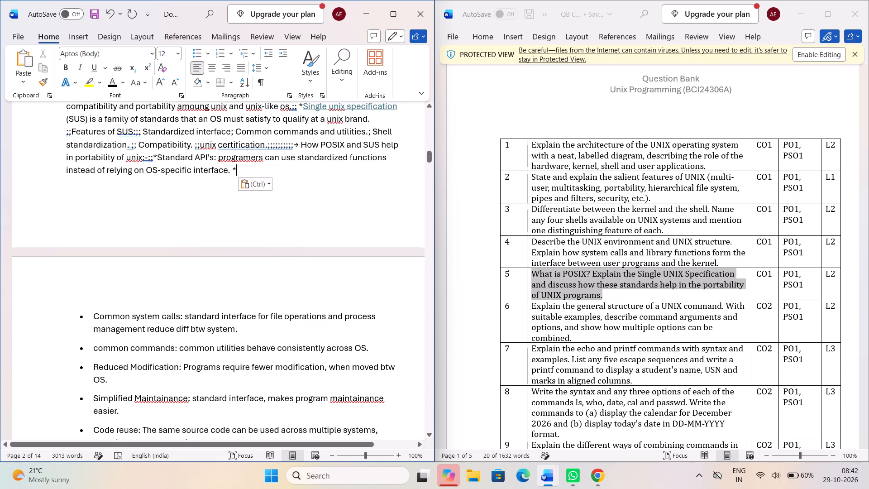
click(234, 168)
text(;;)
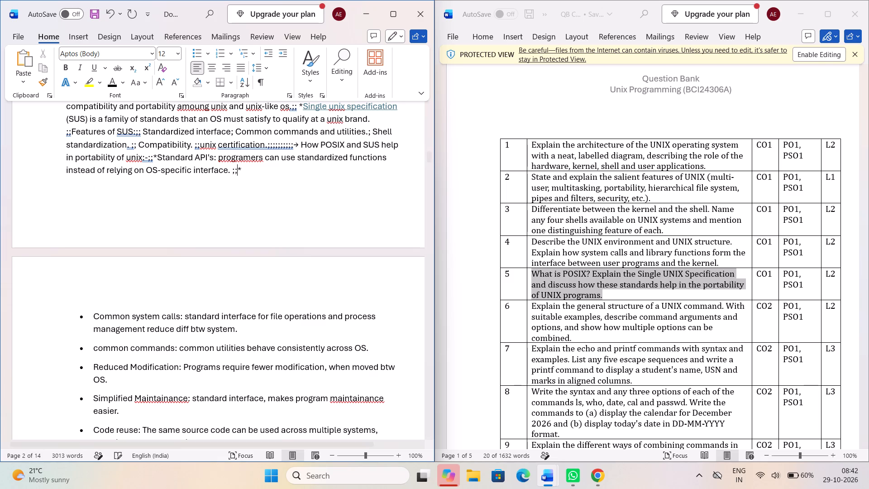
key(Right)
key(Delete)
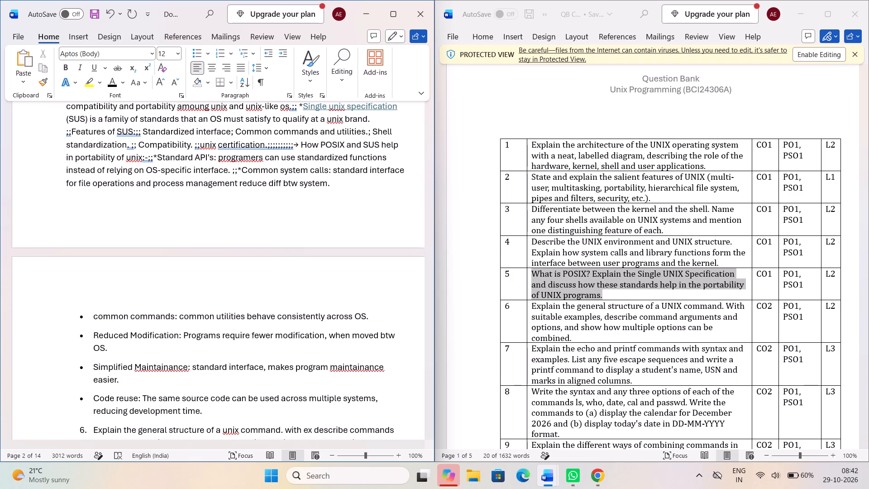
key(0)
key(BackSpace)
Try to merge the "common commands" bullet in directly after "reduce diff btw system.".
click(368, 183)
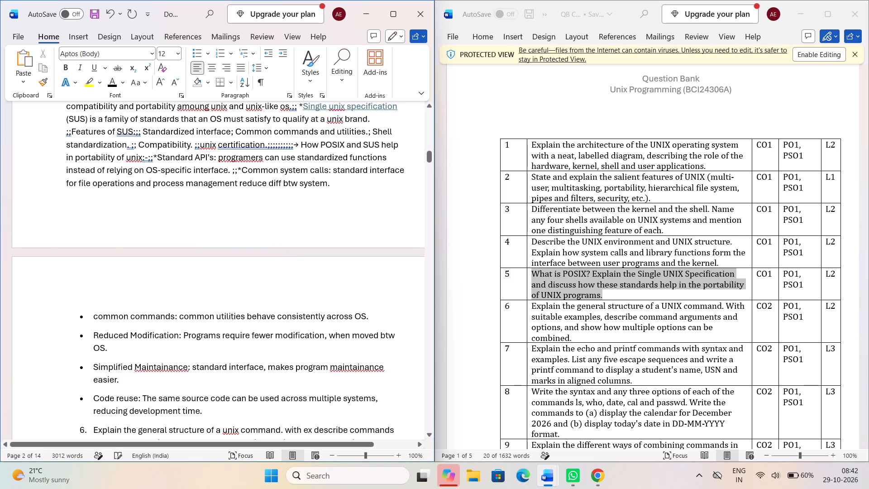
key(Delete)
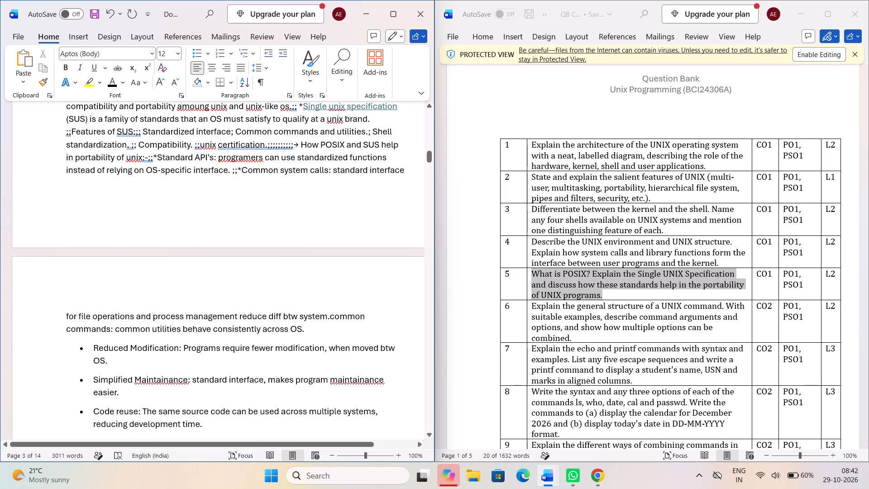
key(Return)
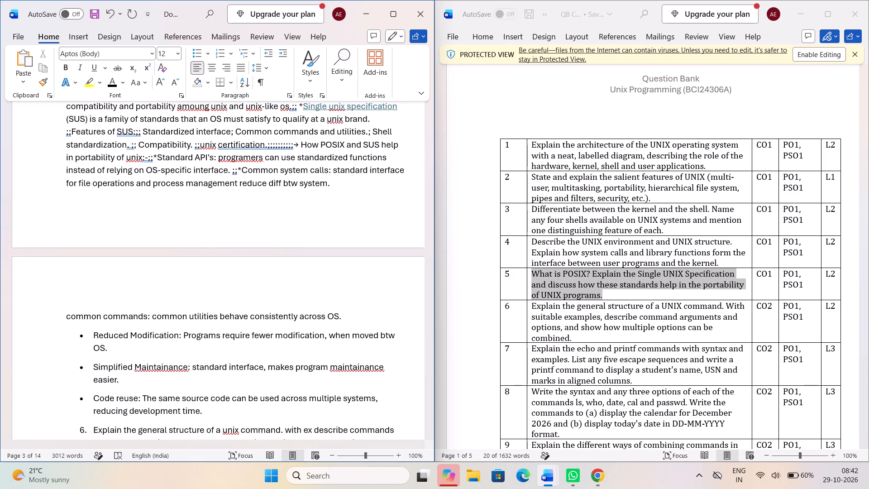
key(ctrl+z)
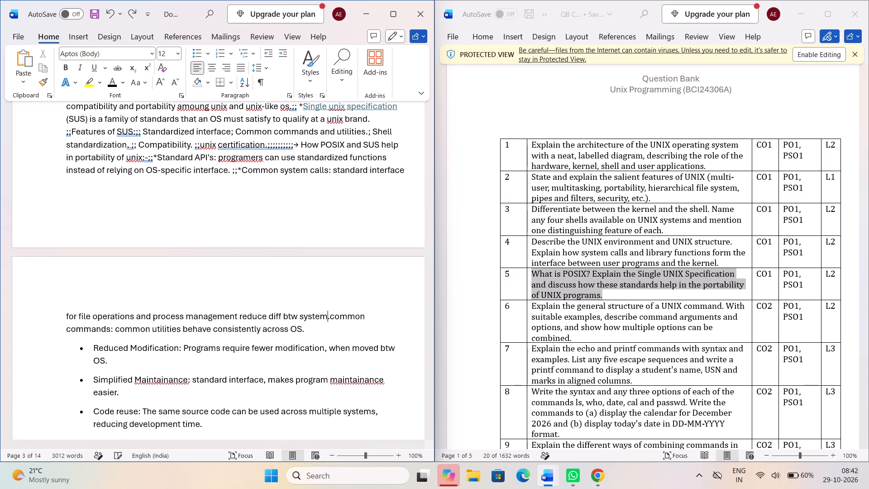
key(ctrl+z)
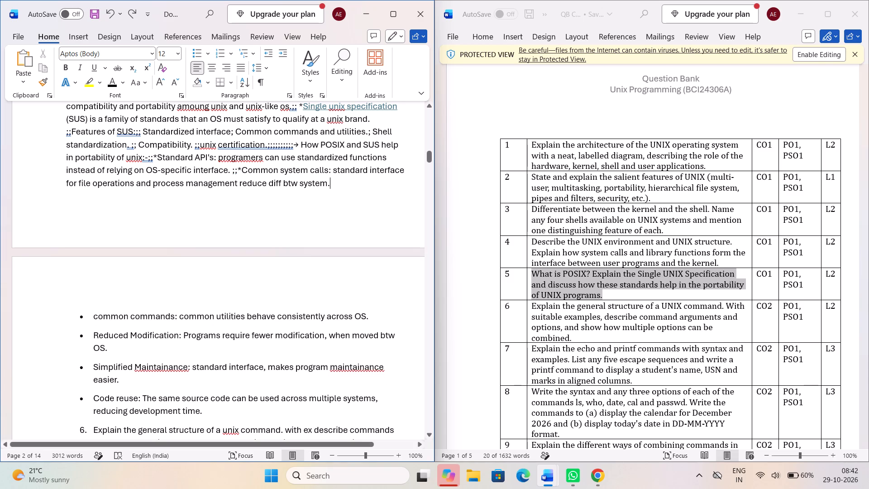
Turn the "common commands" bullet into an unindented plain paragraph of its own, prefixed with an asterisk.
click(95, 313)
key(BackSpace)
key(BackSpace)
key(BackSpace)
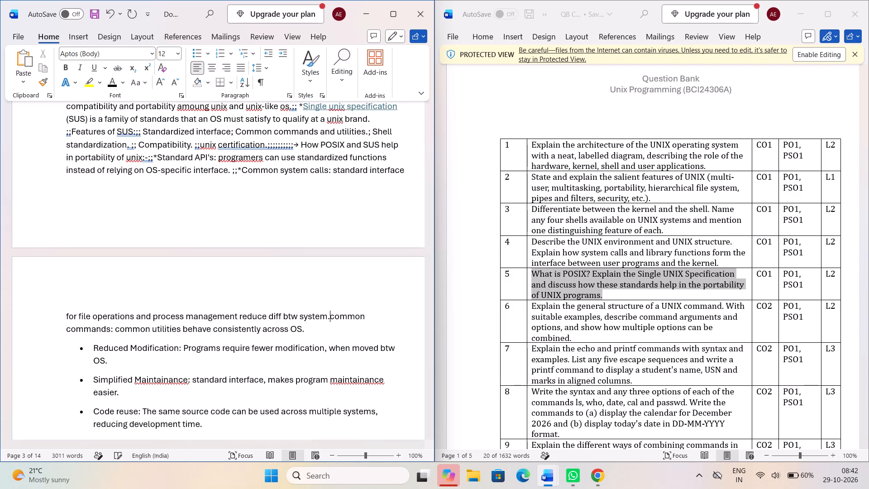
key(Return)
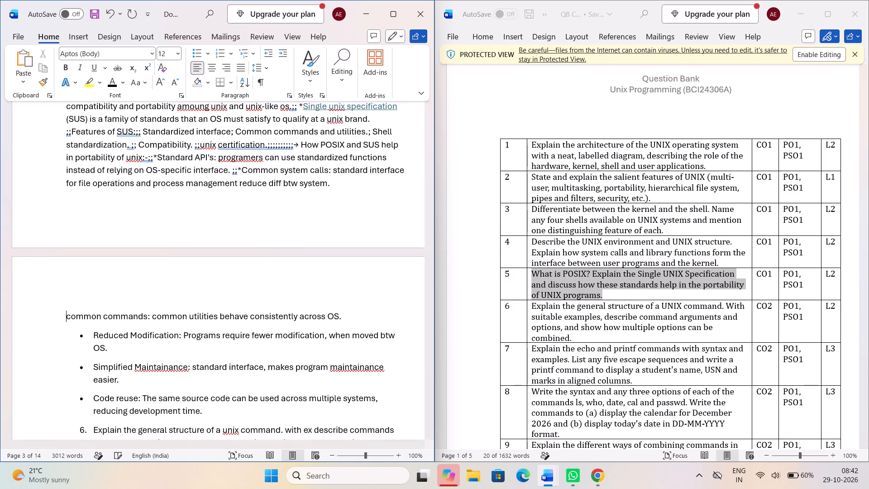
key(ctrl+z)
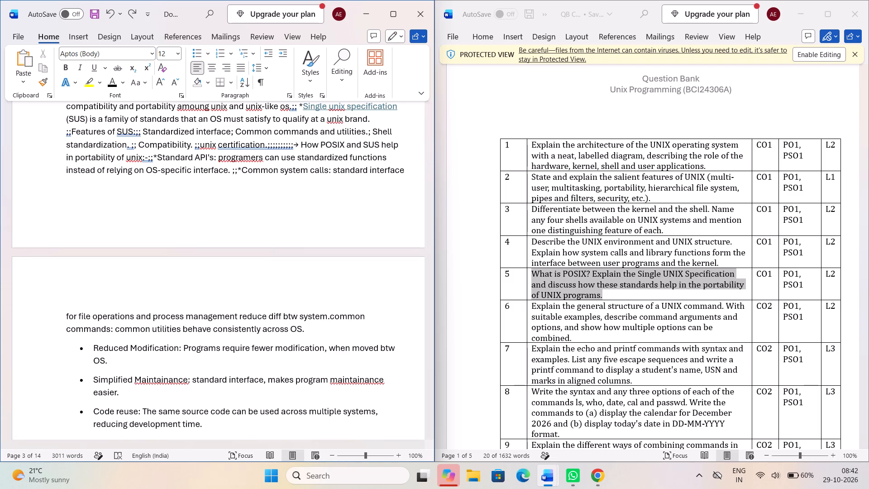
key(ctrl+z)
key(asterisk)
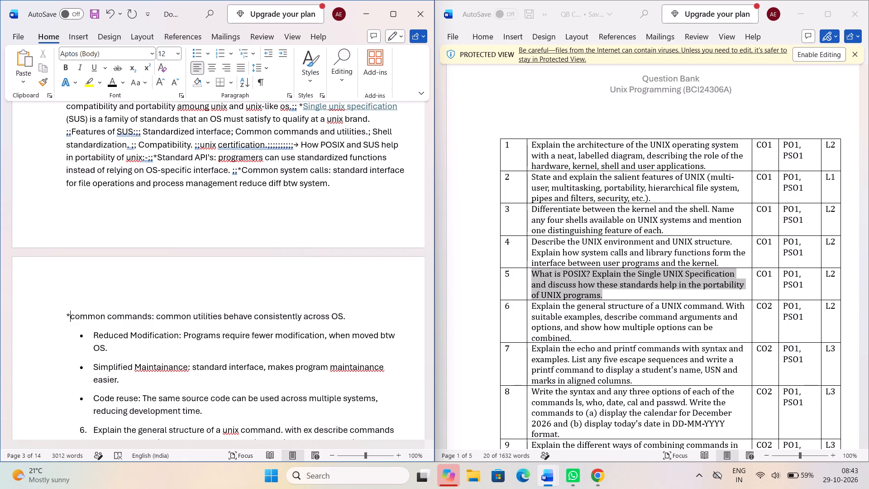
Capitalize the first letter of the "common commands" paragraph and remove the stray "C" typed into "for file operations".
key(Right)
key(BackSpace)
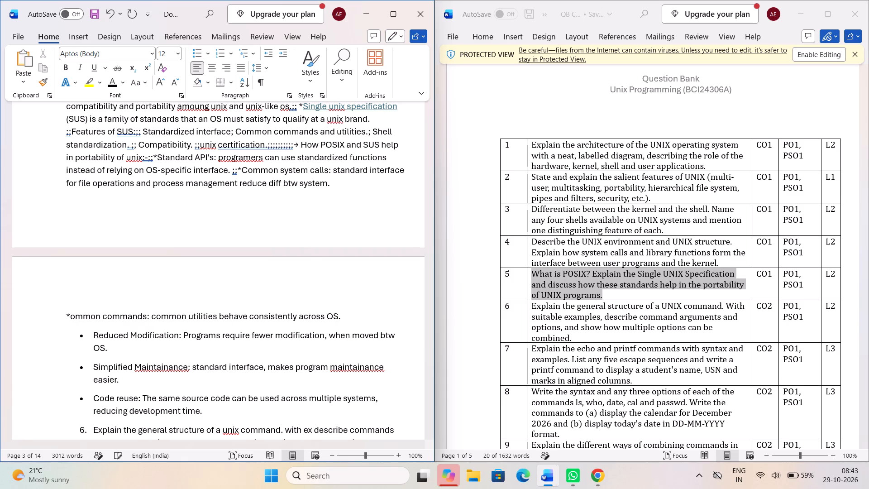
key(Up)
key(shift+c)
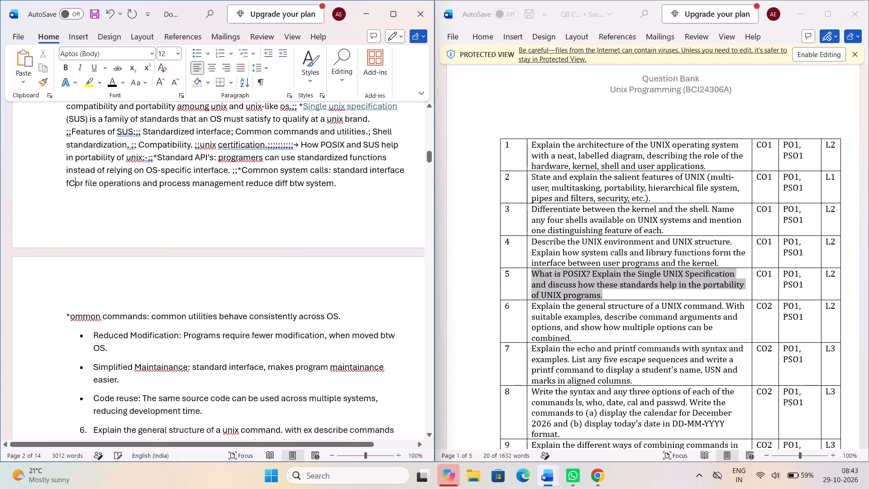
click(70, 315)
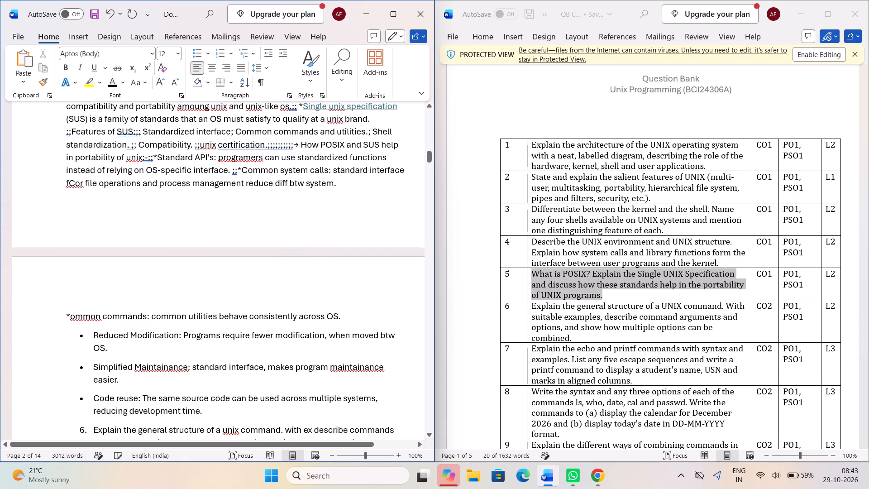
click(70, 315)
key(shift+c)
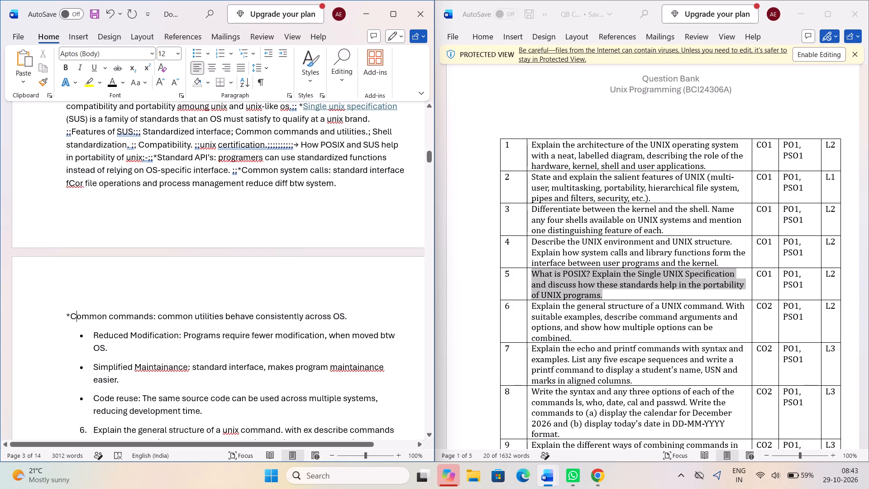
click(72, 181)
key(BackSpace)
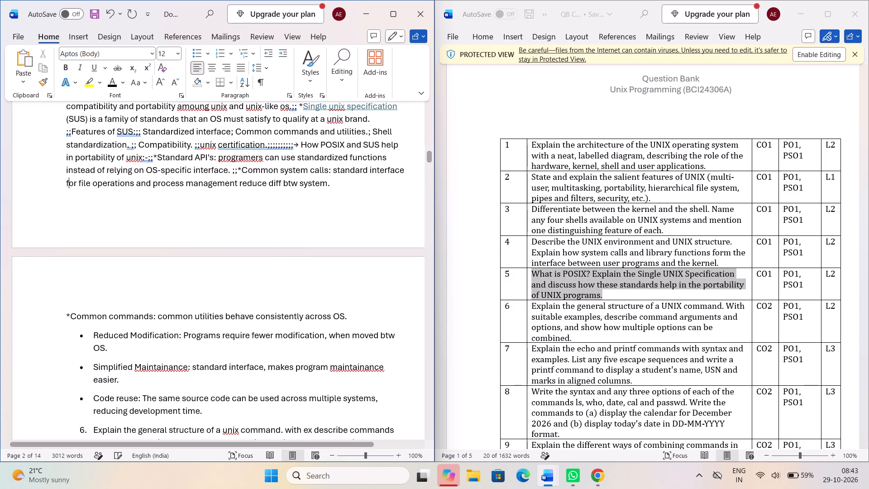
click(75, 314)
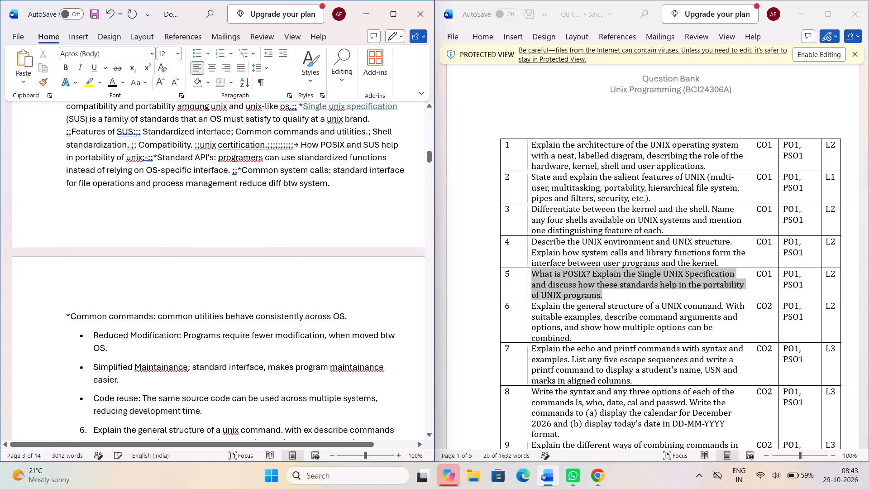
Merge the "Reduced Modification", "Simplified Maintainance" and "Code reuse" bullets into the "Common commands" paragraph, each preceded by ";;*".
click(359, 316)
key(Delete)
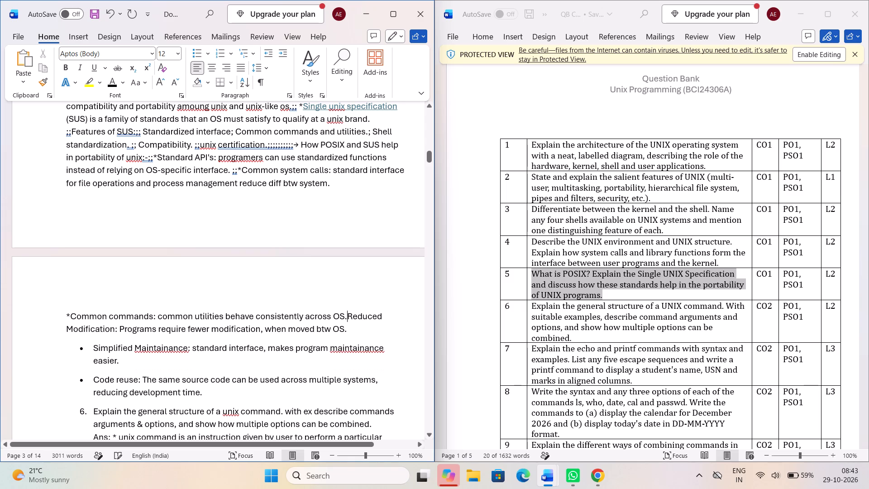
text(;;)
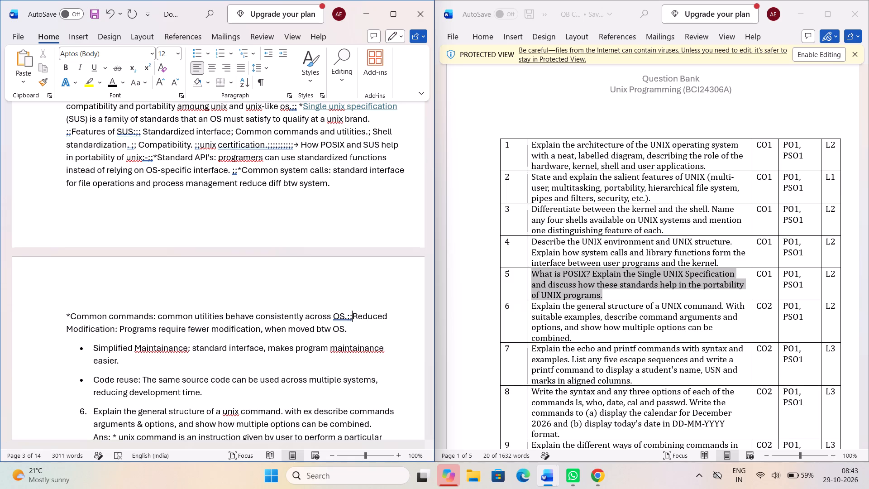
key(asterisk)
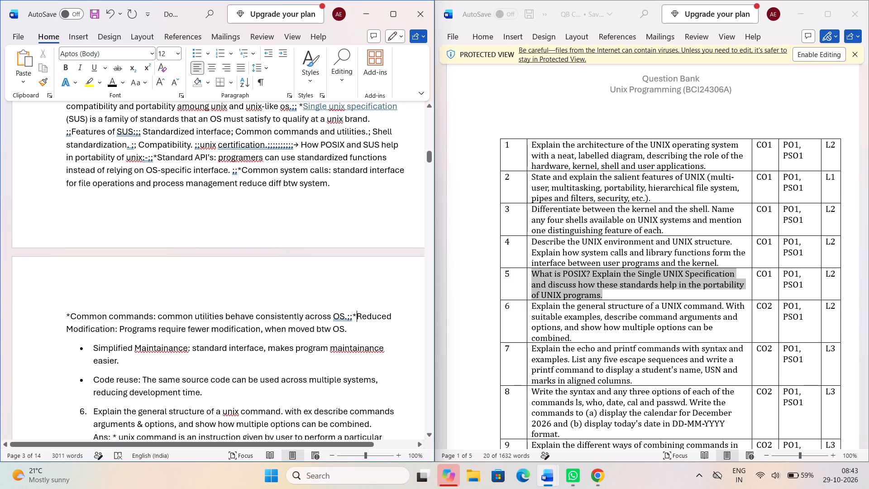
click(358, 331)
text(;;)
key(Delete)
key(asterisk)
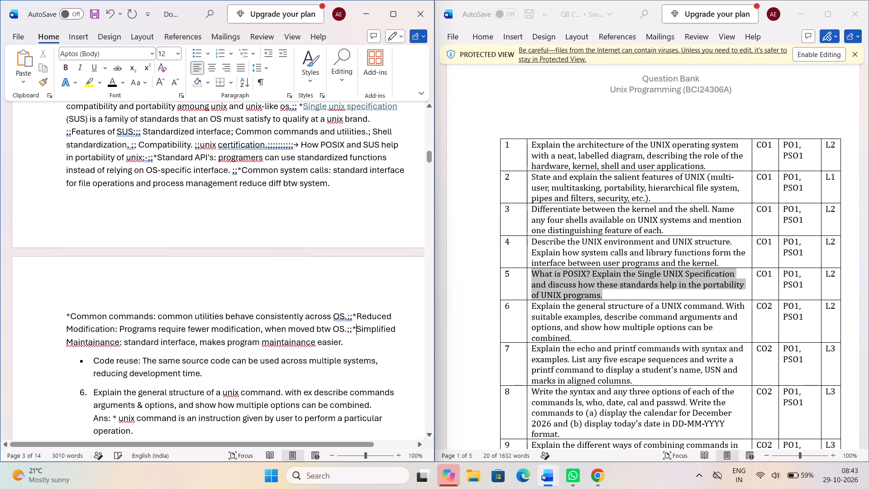
click(352, 345)
key(Delete)
key(Delete)
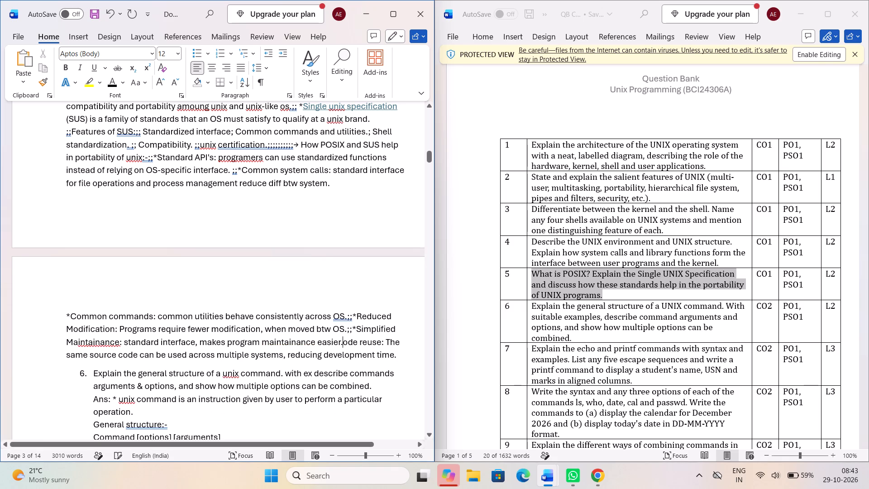
key(ctrl+z)
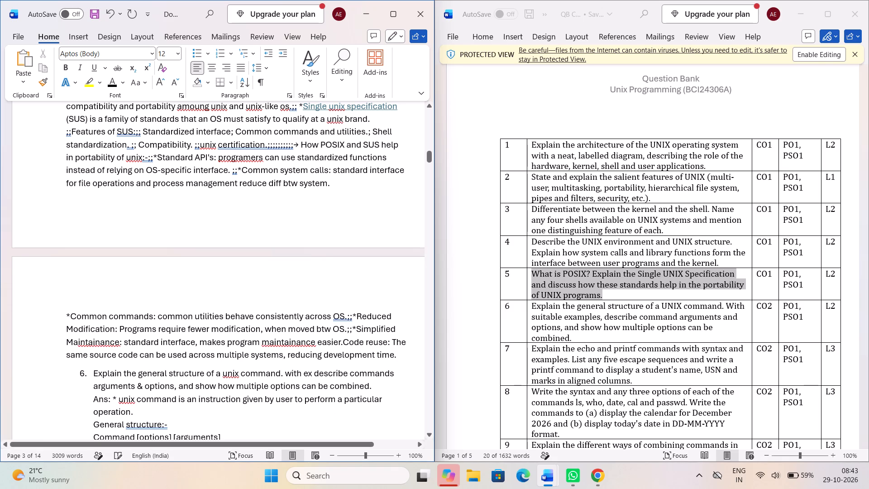
text(;;)
key(asterisk)
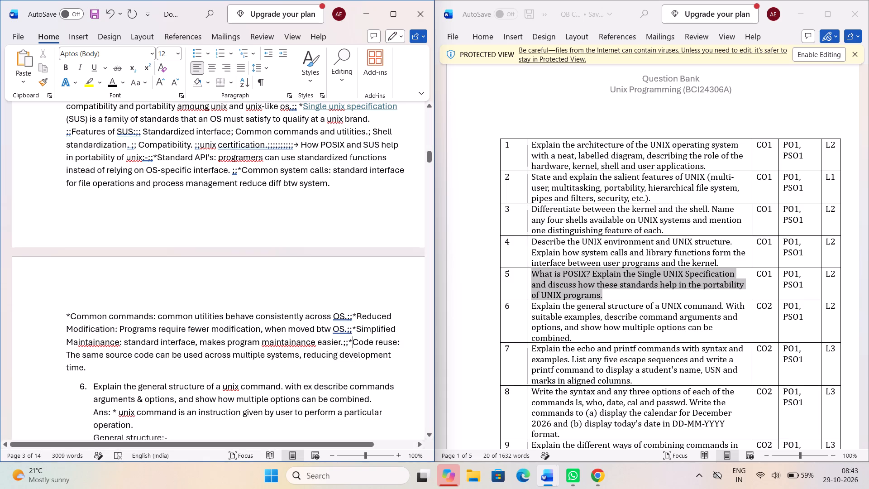
Append ";;" after "reduce diff btw system." at the end of the preceding paragraph.
click(339, 185)
text(;;)
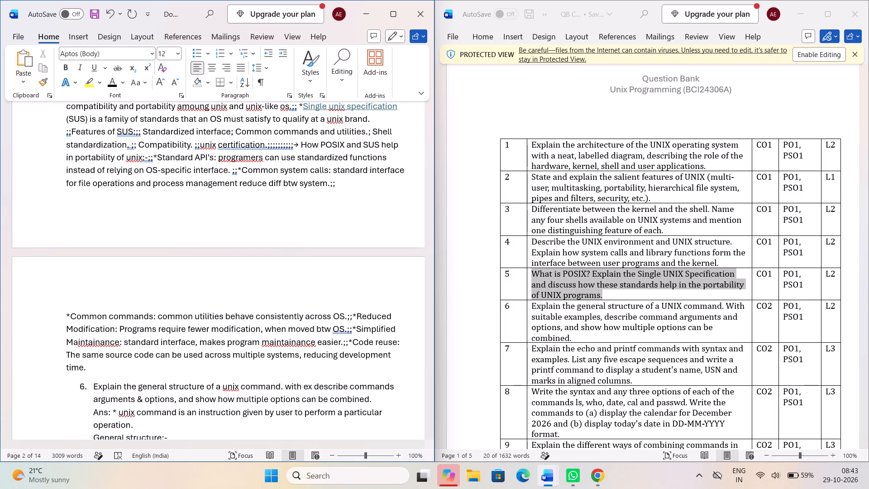
Turn numbered question 6 into an unindented plain paragraph prefixed with "6)".
click(184, 368)
scroll(184, 368, down, 4)
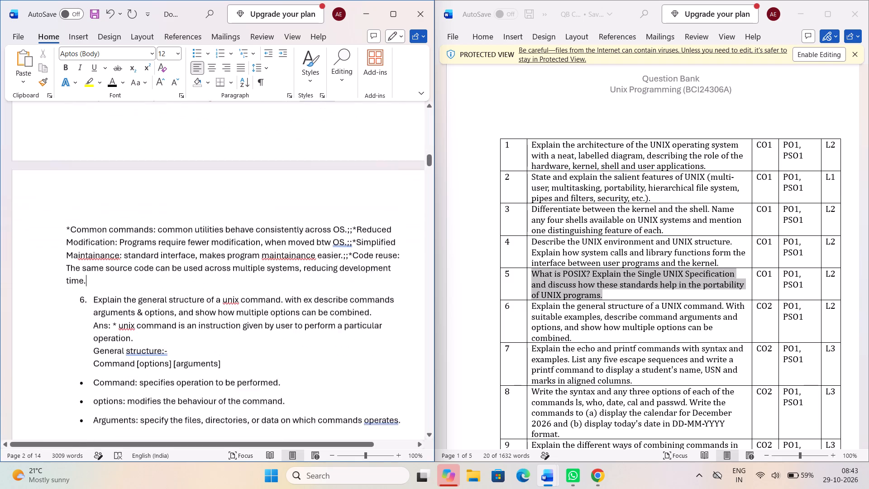
click(91, 277)
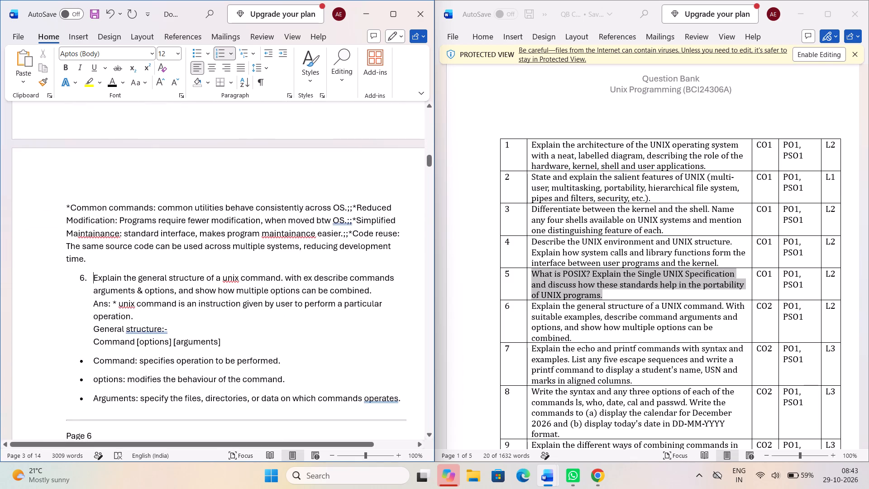
key(BackSpace)
key(BackSpace)
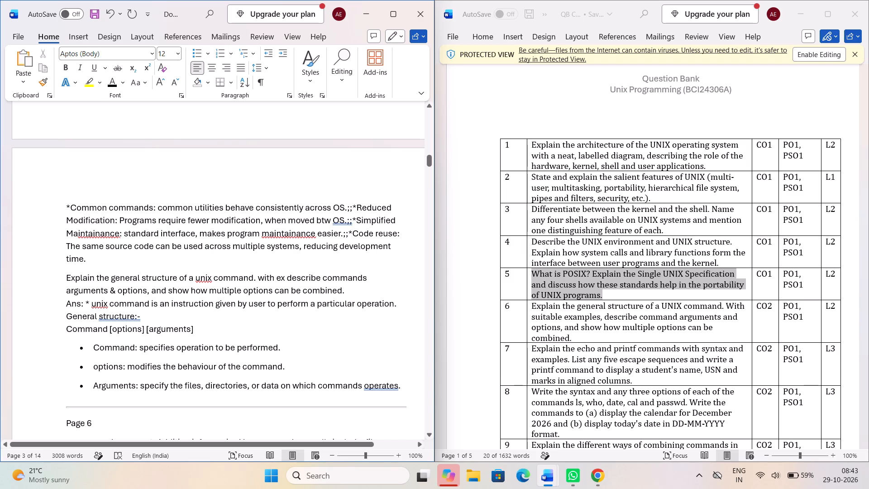
key(6)
key(shift+parenright)
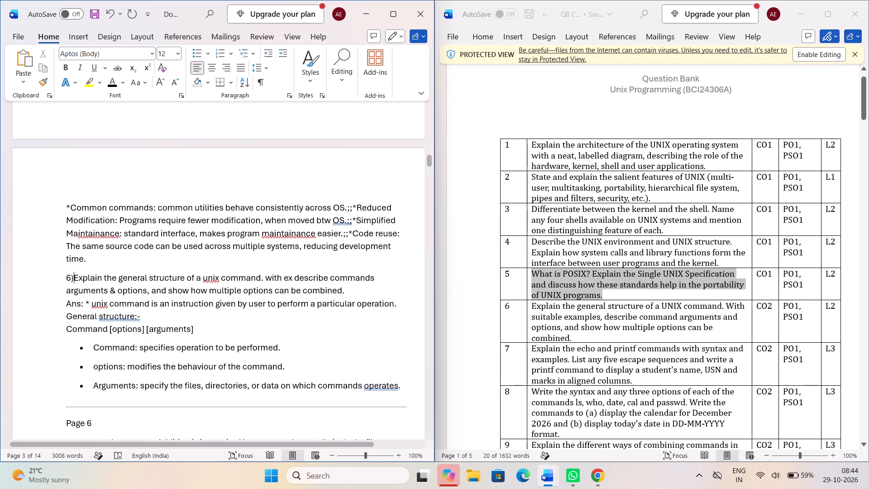
Replace the wording of question 6 with the matching question 6 text copied from the question bank.
drag(590, 335, 537, 307)
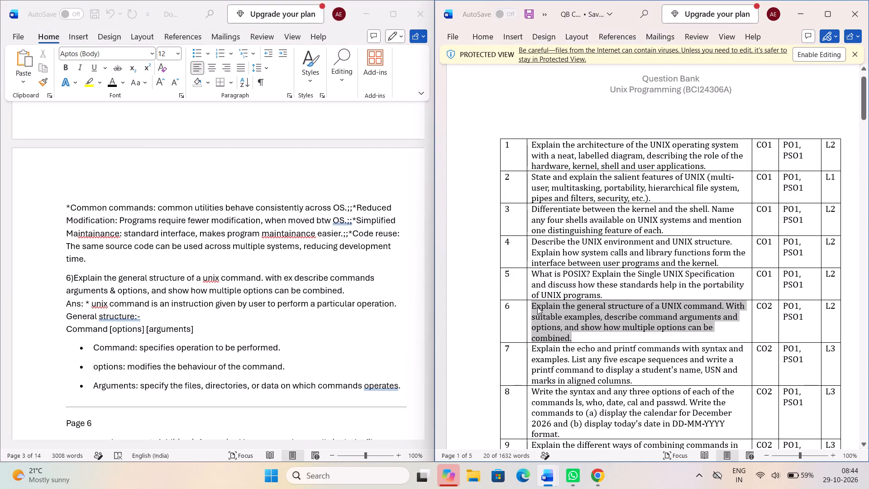
right_click(537, 307)
click(563, 62)
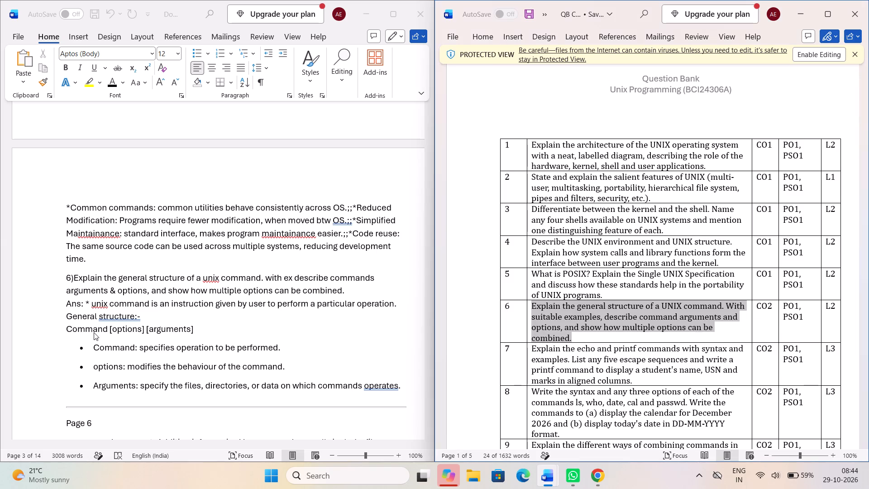
drag(346, 291, 254, 273)
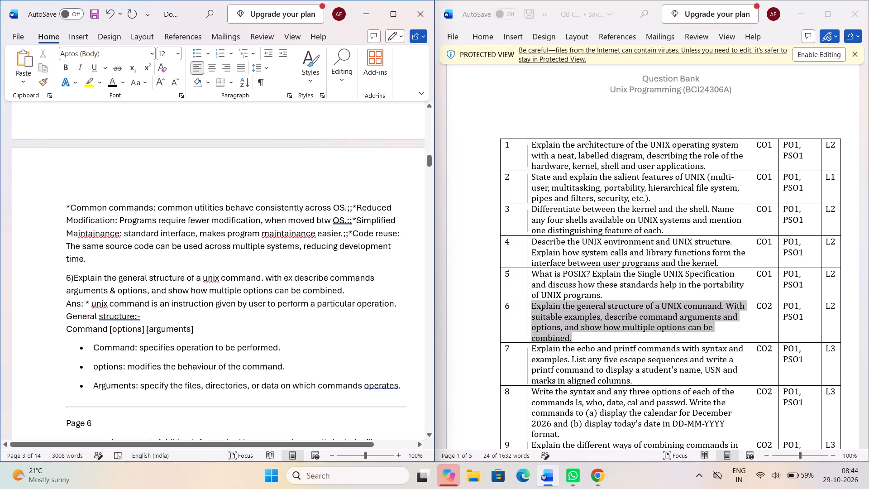
drag(254, 273, 253, 273)
drag(345, 291, 78, 278)
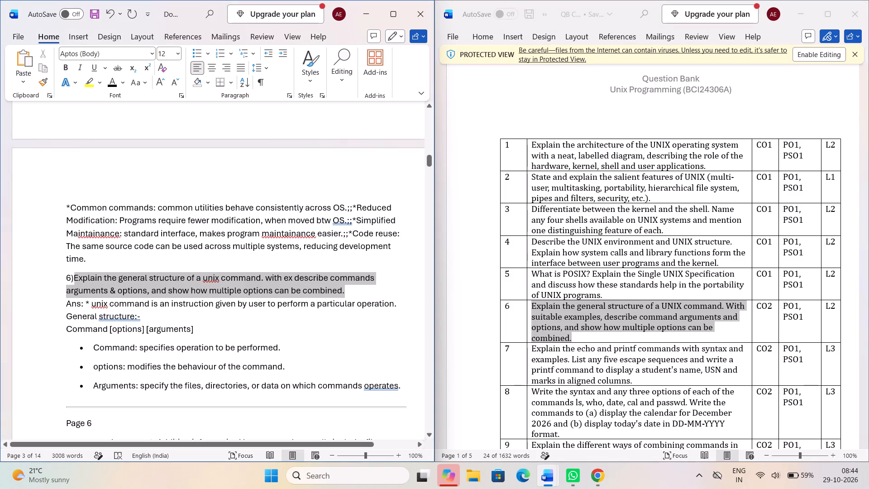
drag(78, 278, 73, 278)
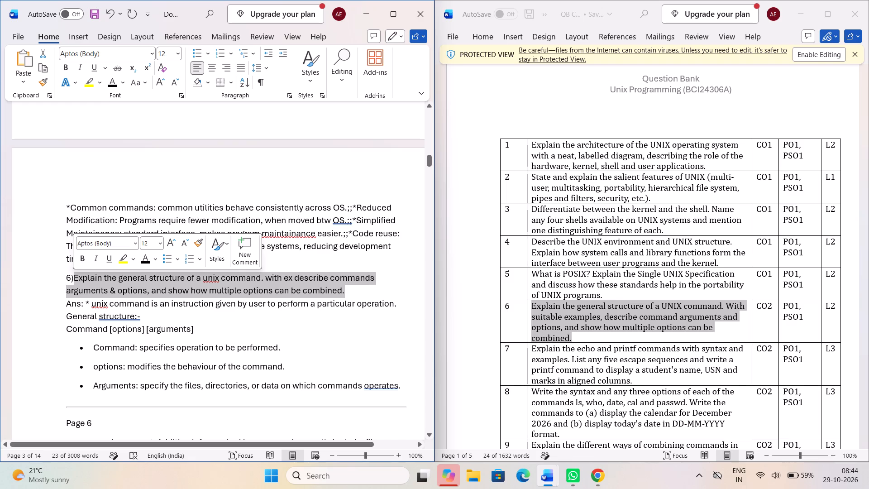
key(ctrl+v)
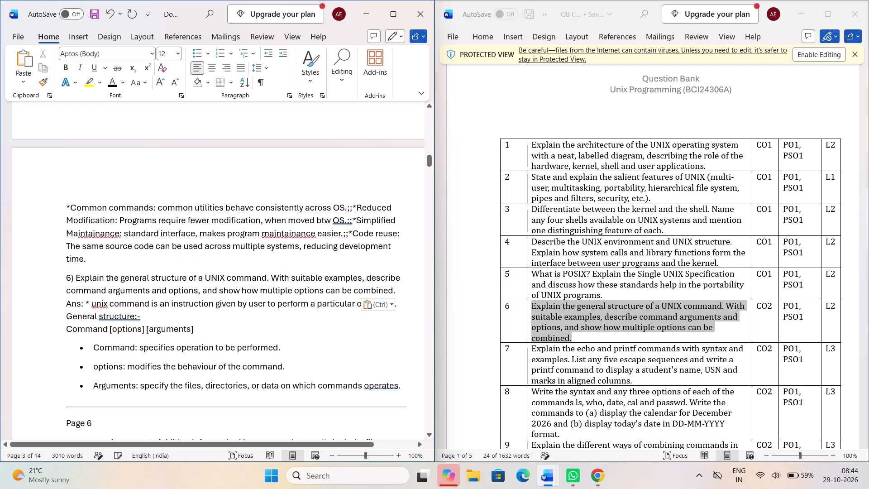
click(273, 279)
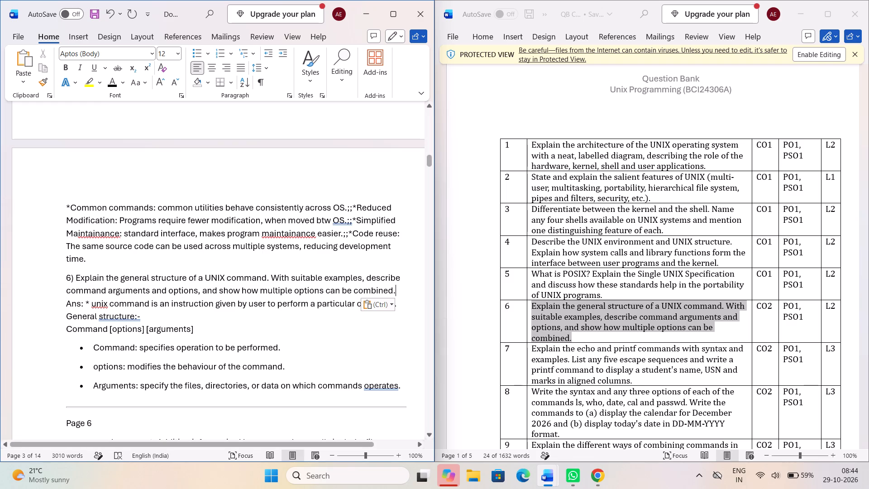
Make the whole of question 6 bold, including its "6)" number and final full stop.
drag(393, 291, 73, 273)
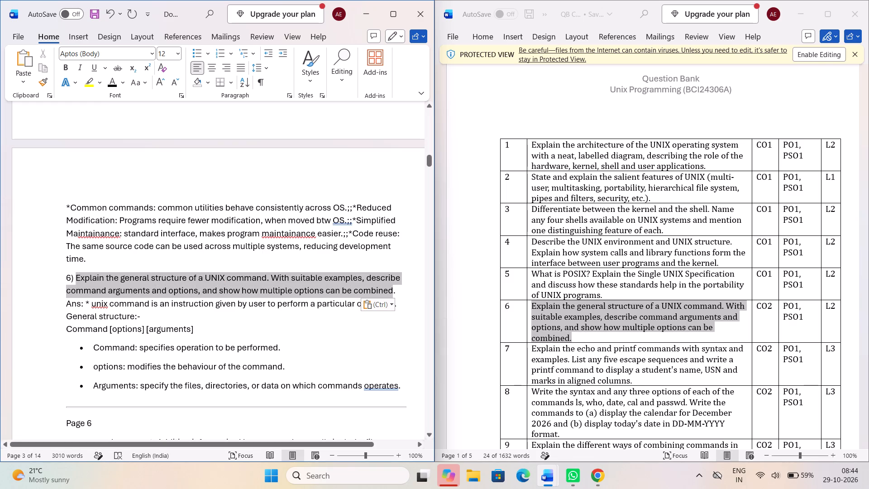
drag(73, 273, 68, 273)
click(79, 257)
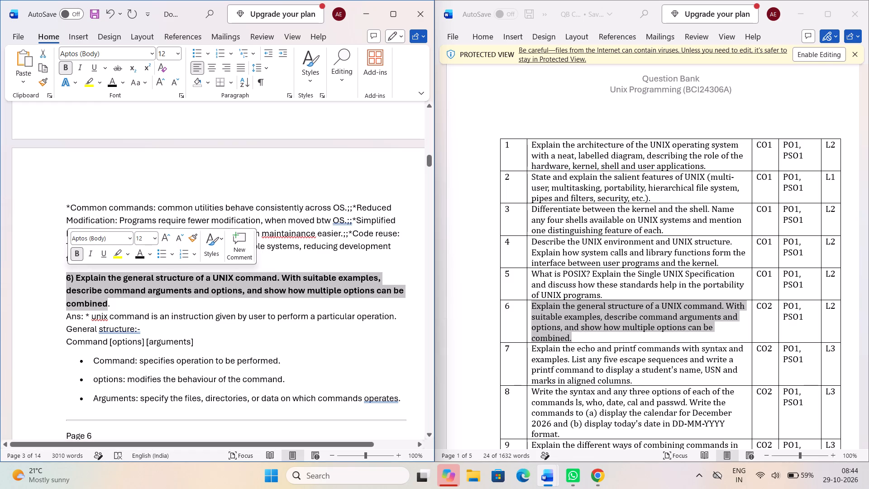
click(181, 304)
drag(157, 304, 109, 306)
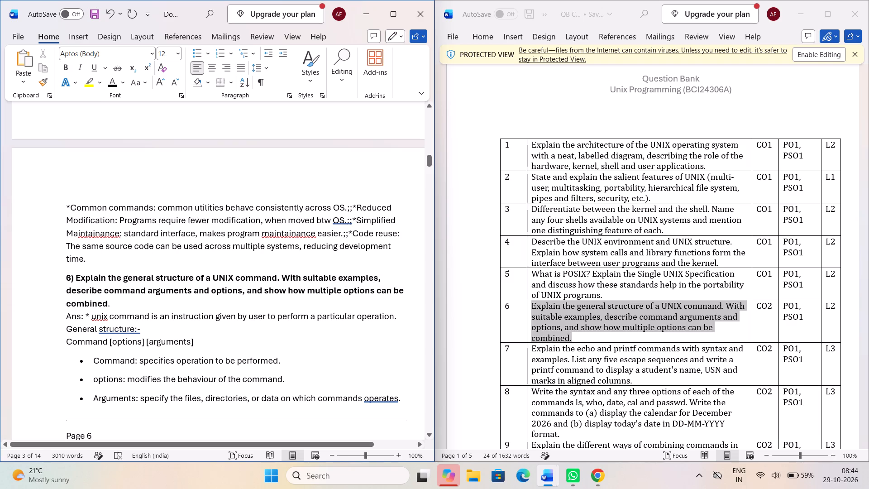
drag(109, 306, 107, 307)
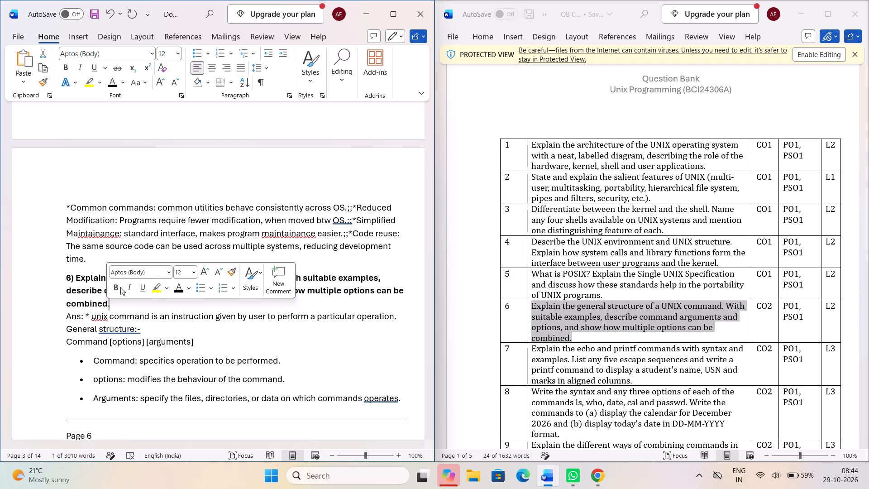
click(120, 287)
Join the "Ans:" line onto the end of question 6, separated by ";;".
click(128, 303)
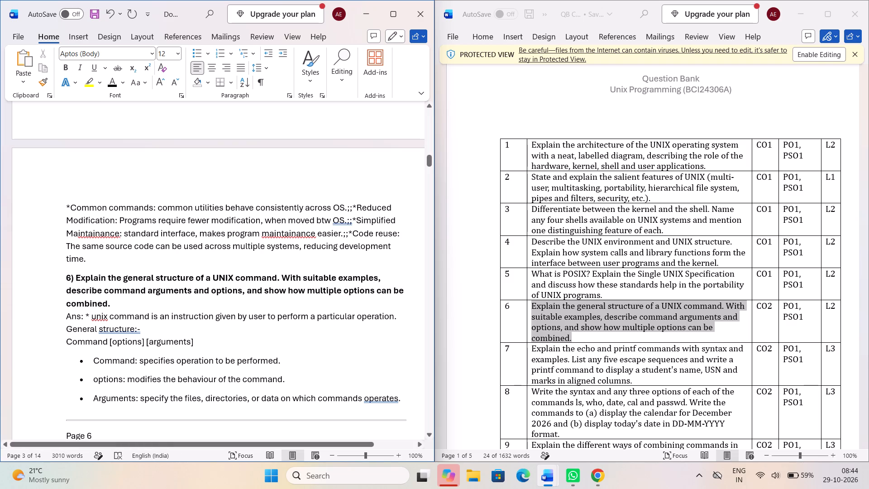
key(Delete)
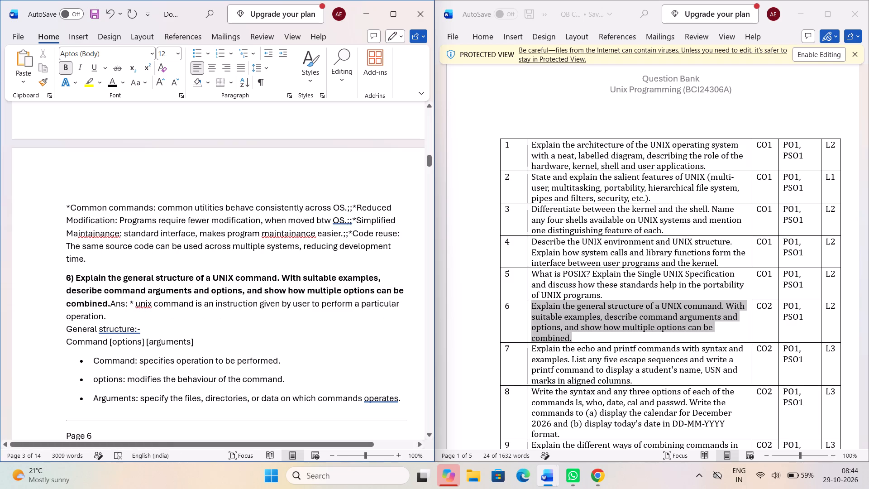
text(;;)
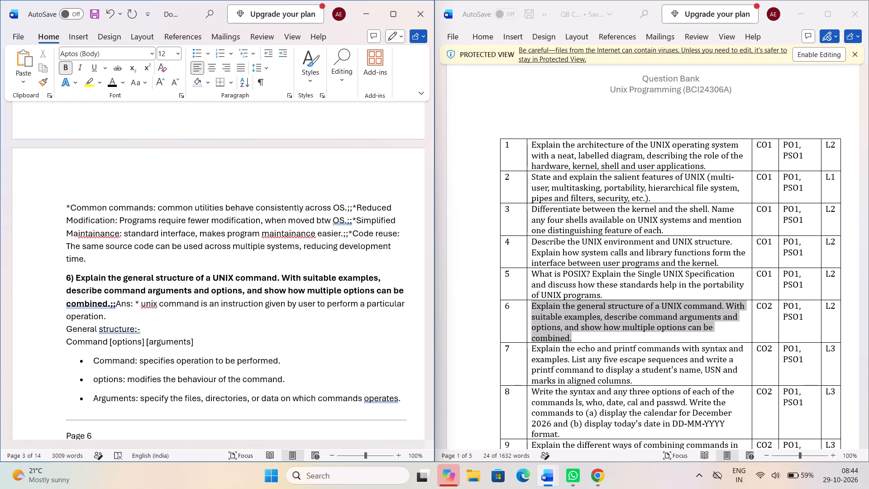
key(Down)
Join the "General structure:-" and "Command [options] [arguments]" lines onto answer 6's opening sentence, separated by ";;".
text(;;)
key(Delete)
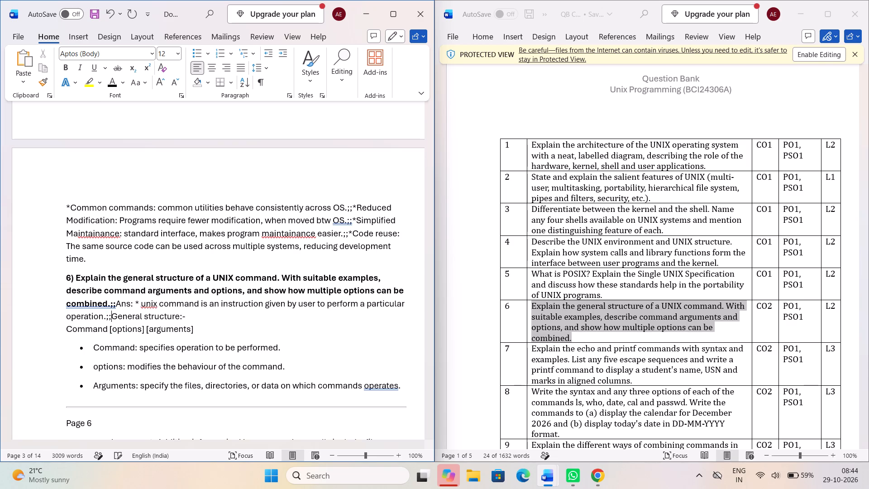
key(Right)
key(Right)
key(Right)
key(Right)
key(Right)
key(Right)
key(Right)
key(Right)
key(Right)
key(Right)
key(Right)
key(Right)
key(Right)
key(Right)
key(Right)
key(Right)
key(Right)
key(Right)
key(Right)
text(;;)
key(Delete)
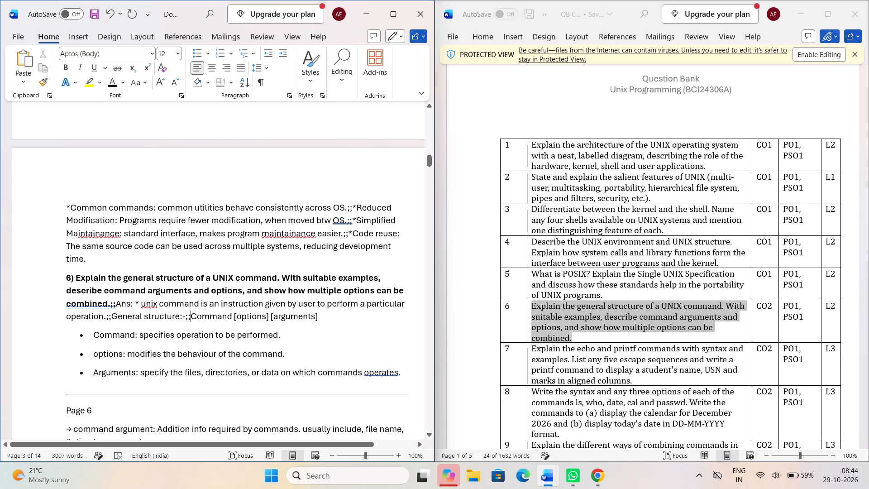
Merge the Command, options and Arguments bullets into answer 6's paragraph, each preceded by ";;".
click(326, 317)
text(;;)
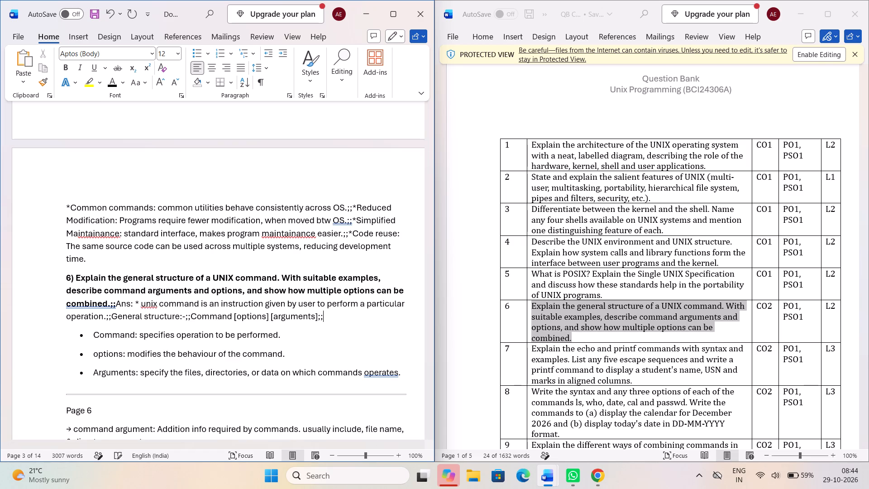
key(Delete)
click(248, 333)
text(;;)
key(Delete)
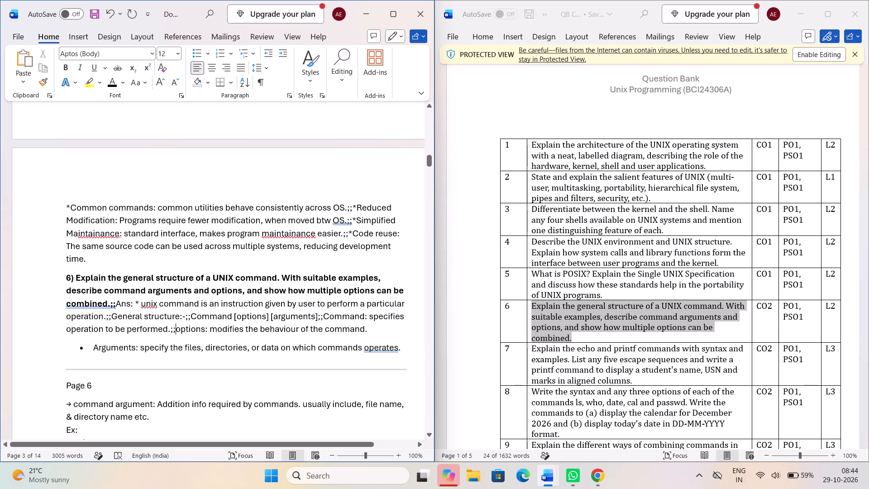
click(371, 328)
key(Delete)
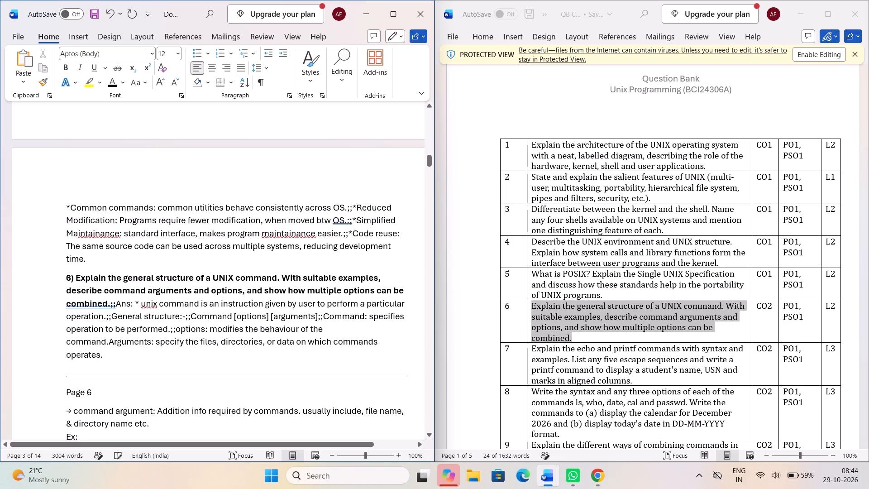
text(;;)
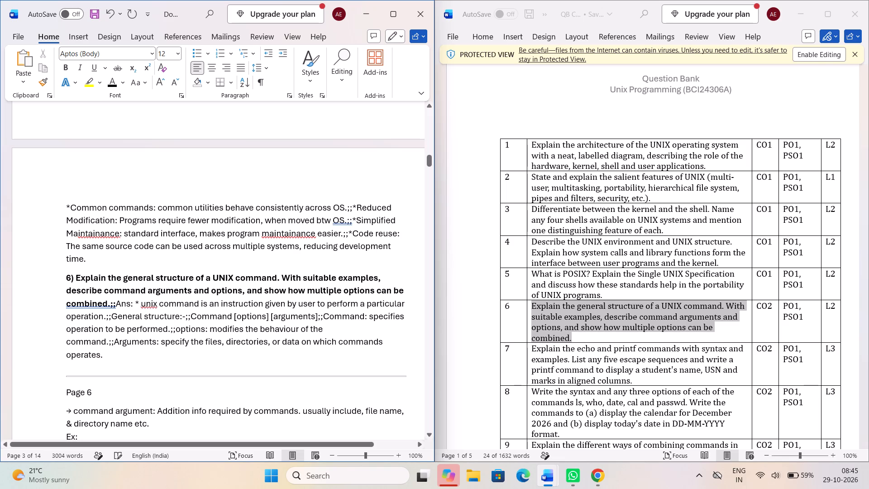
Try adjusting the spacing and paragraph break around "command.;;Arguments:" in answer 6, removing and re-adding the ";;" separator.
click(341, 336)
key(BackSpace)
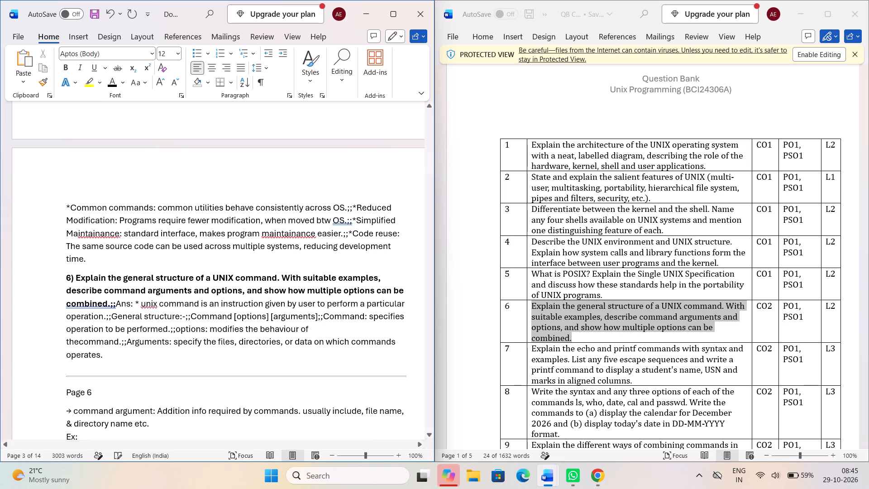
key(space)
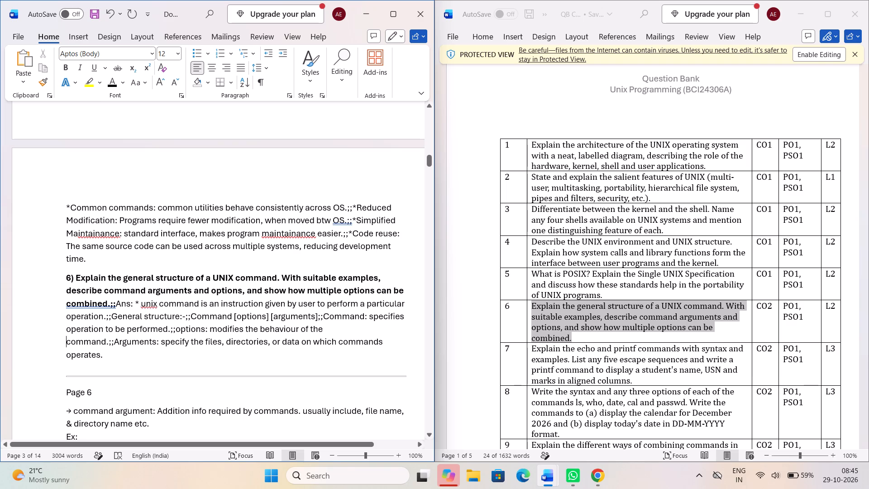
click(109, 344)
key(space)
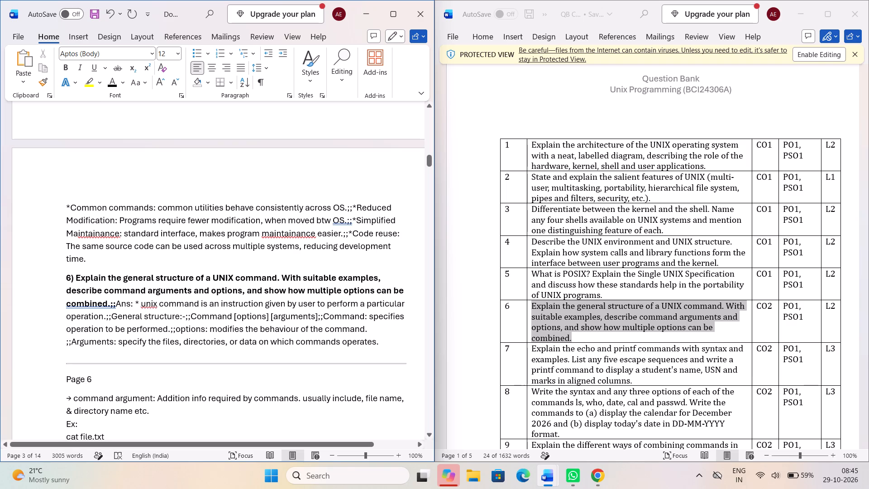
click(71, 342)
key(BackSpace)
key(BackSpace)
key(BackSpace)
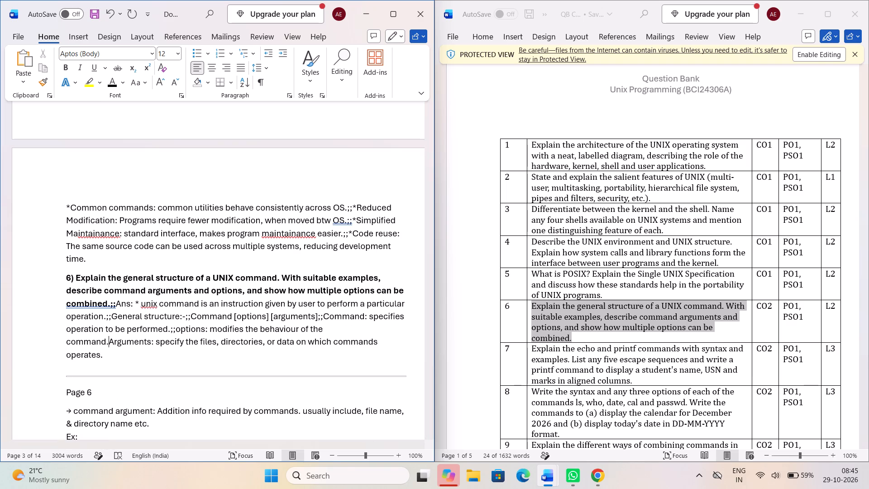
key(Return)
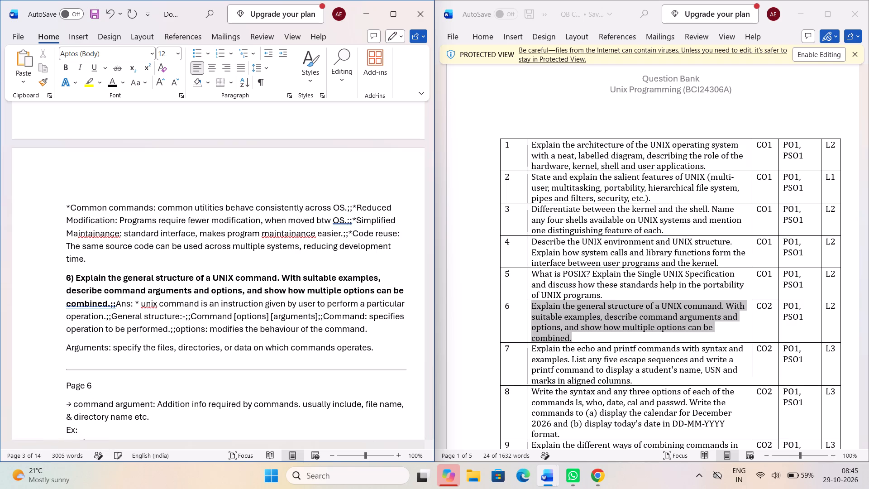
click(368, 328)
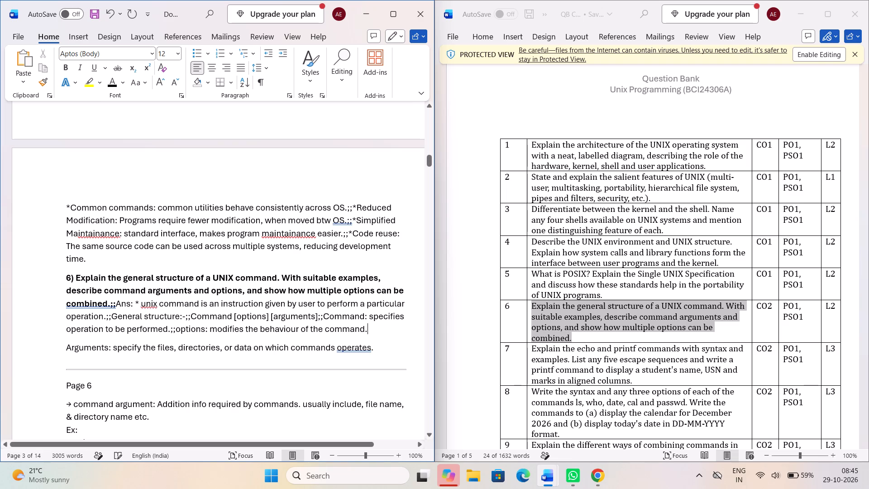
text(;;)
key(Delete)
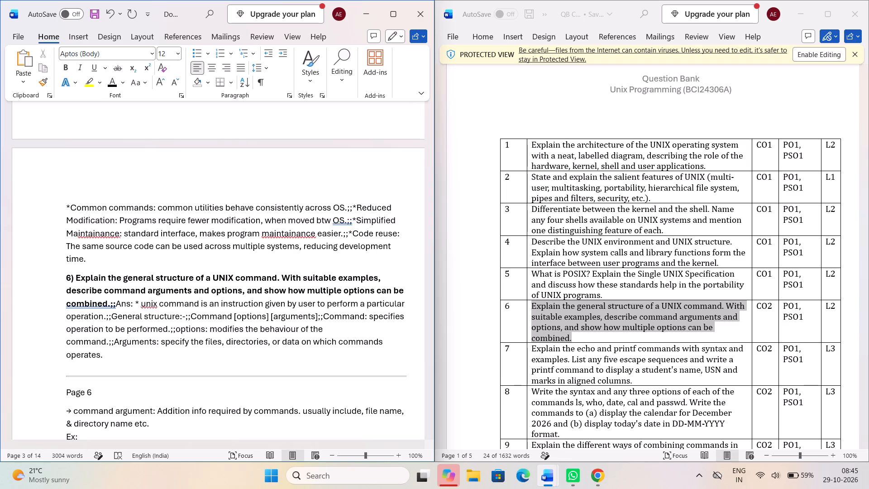
Insert a space between the ";;" separator and "Arguments:" in answer 6.
key(space)
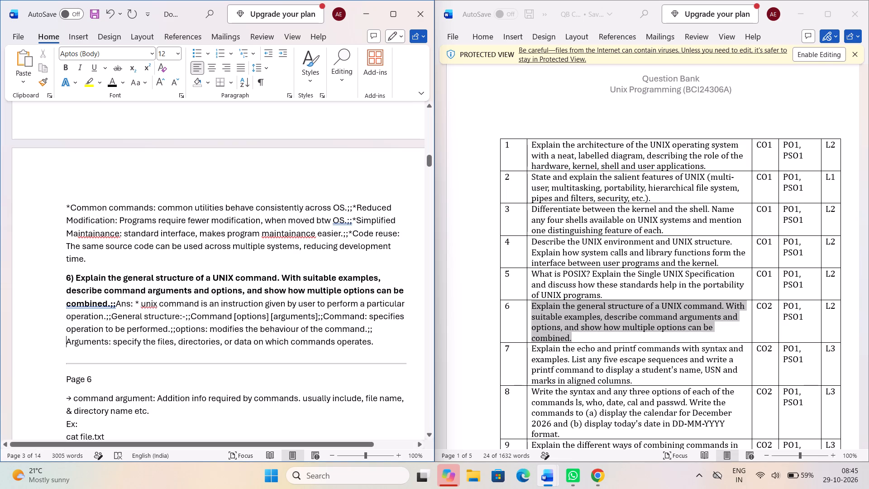
Delete the horizontal divider line and the "Page 6" label between answer 6's Arguments text and the command argument section.
click(375, 339)
scroll(377, 339, down, 4)
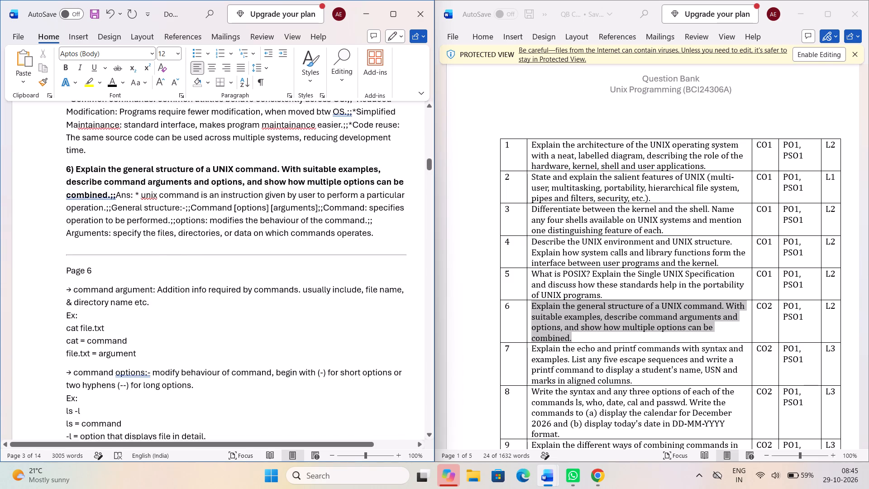
drag(100, 264, 101, 269)
drag(105, 277, 62, 258)
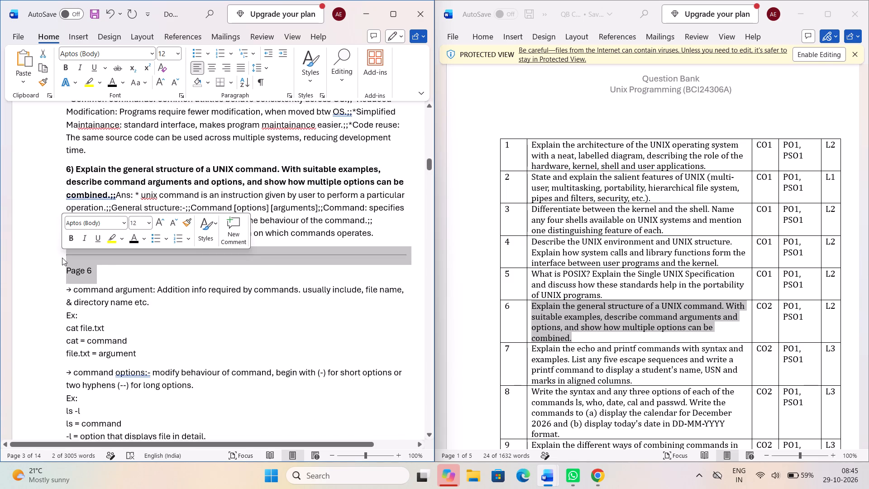
key(BackSpace)
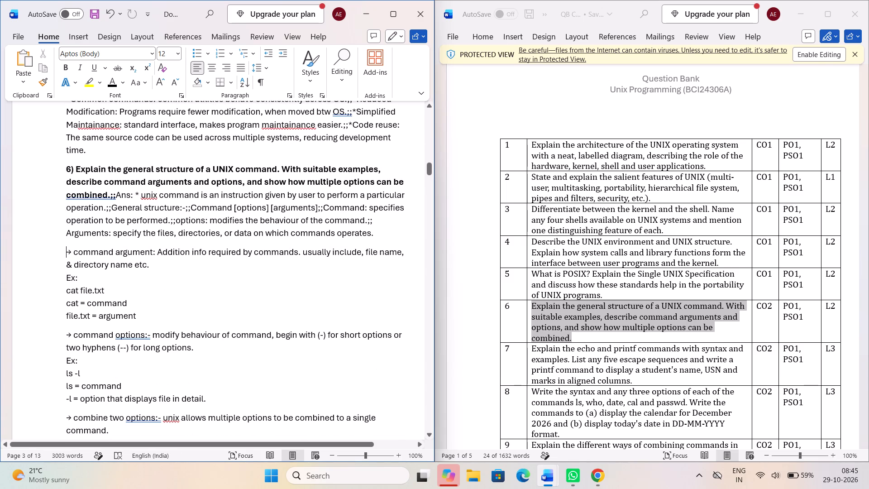
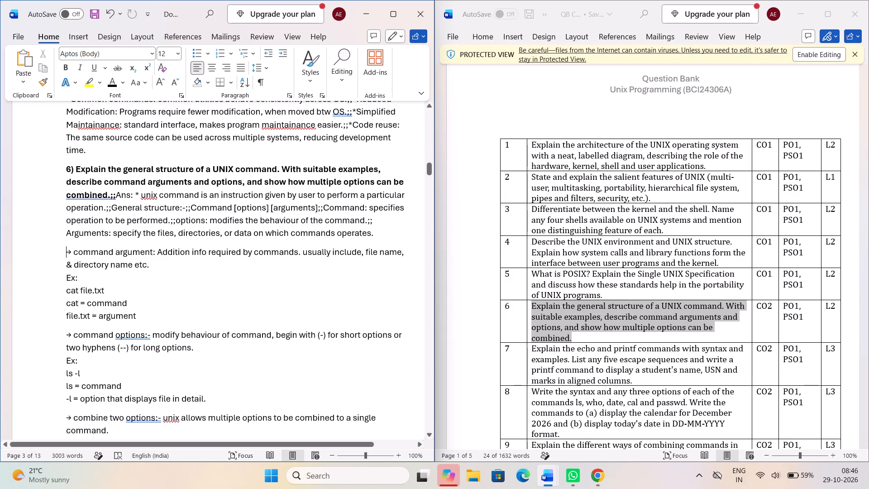
Merge the "Ex:" label and the "cat file.txt" line into answer 6's command argument paragraph, each preceded by ";;".
click(158, 266)
key(Delete)
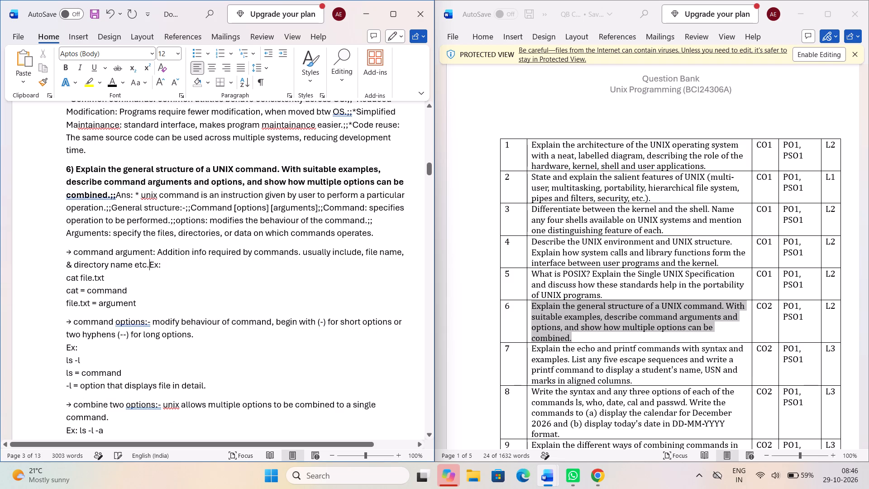
text(;;)
key(Right)
key(Right)
key(Right)
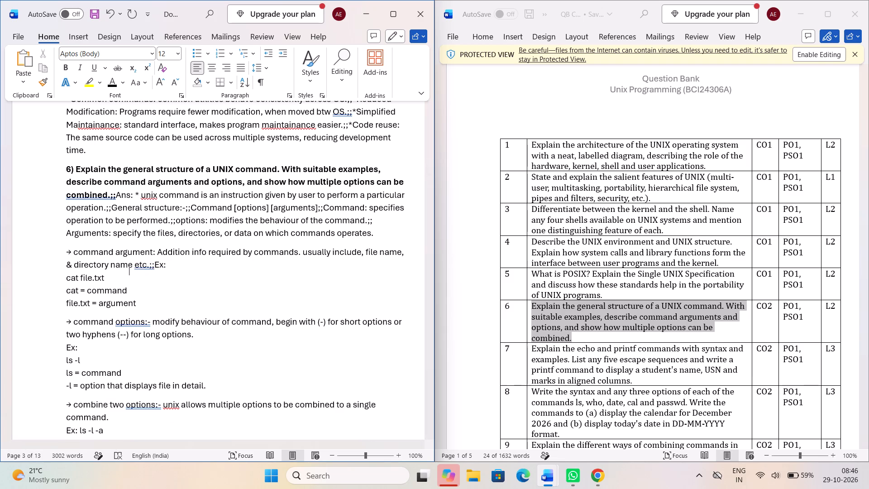
key(Right)
key(BackSpace)
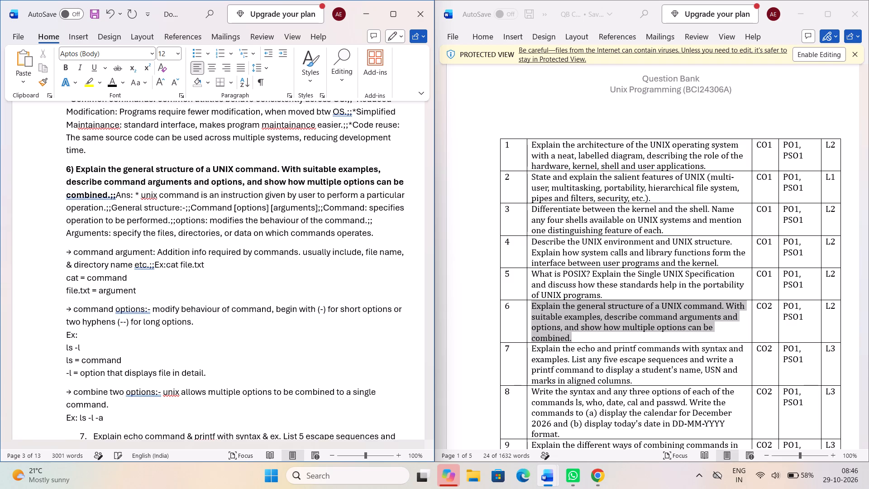
text(;;)
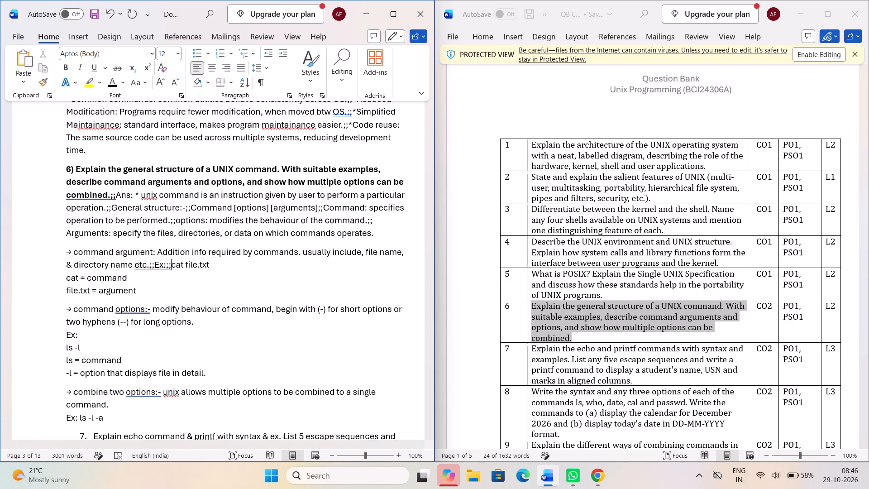
Merge the "cat = command" and "file.txt = argument" lines into the command argument paragraph, each preceded by ";;".
click(242, 265)
key(Delete)
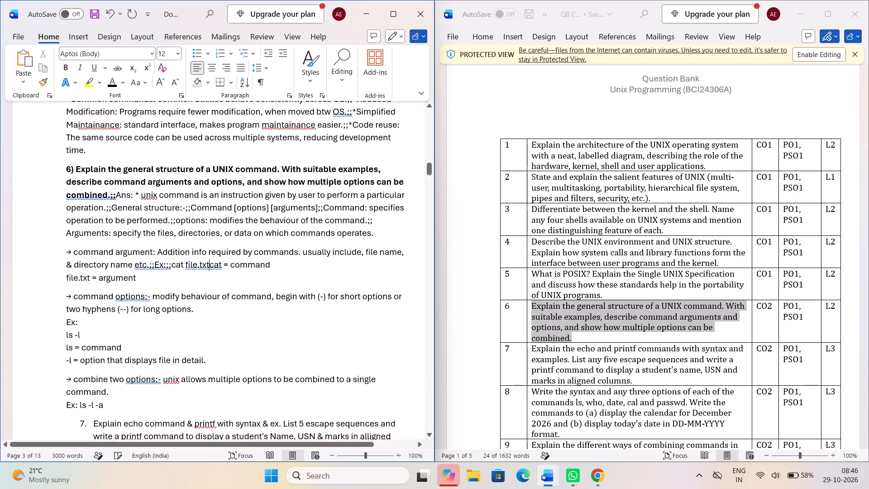
key(semicolon)
key(semicolon)
click(278, 268)
key(semicolon)
key(semicolon)
key(Delete)
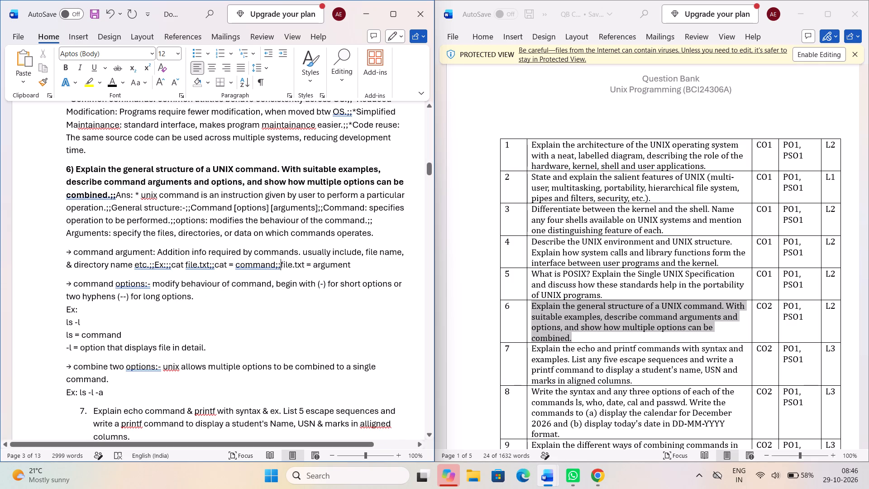
Join the command options text, its "Ex:" label and the "ls -l" line onto the command argument paragraph, separated by ";;".
click(368, 267)
key(Delete)
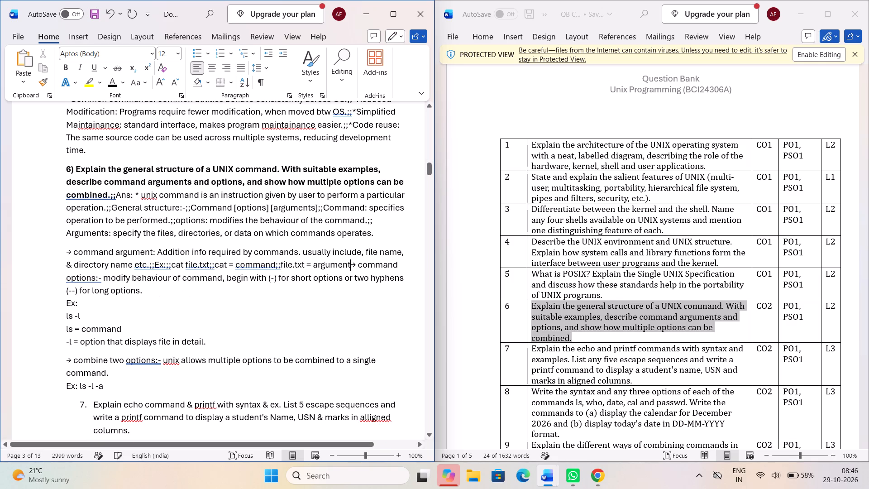
text(;;)
click(149, 289)
key(Delete)
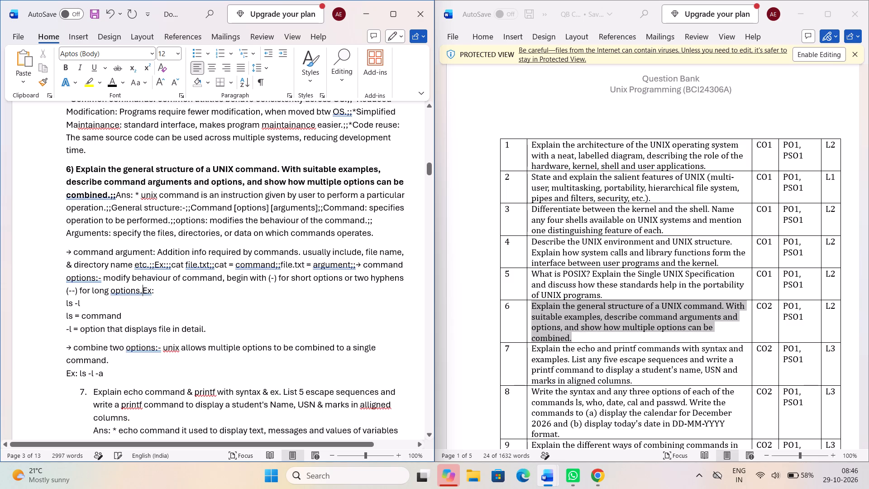
text(;;)
click(164, 292)
key(Delete)
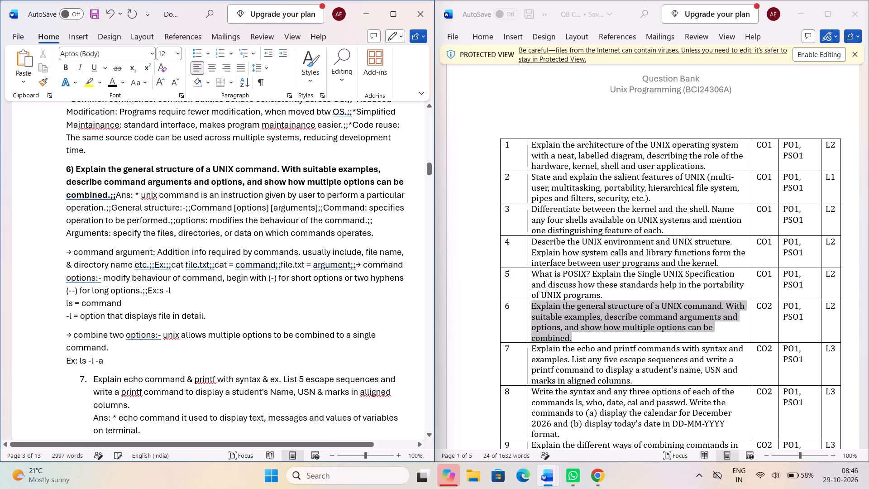
key(Delete)
key(l)
key(Left)
text(;;)
Merge the "ls = command" and "-l = option that displays file in detail." lines into the paragraph, each preceded by ";;".
click(192, 291)
key(semicolon)
key(semicolon)
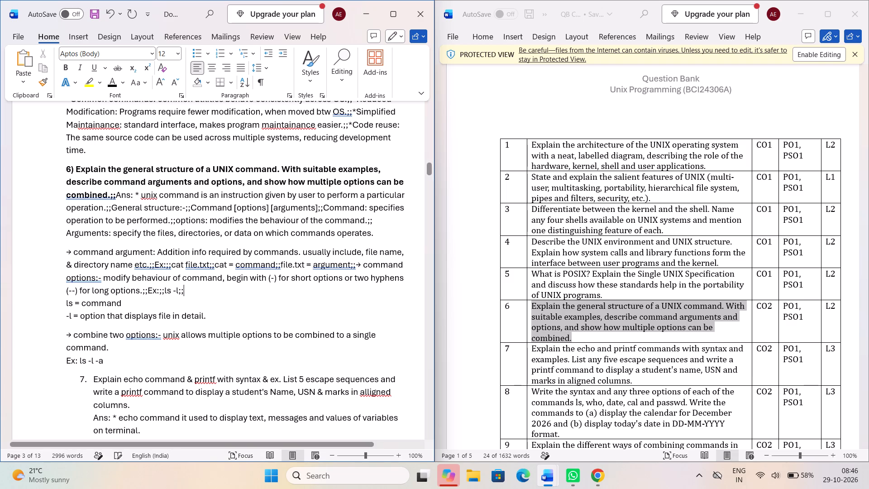
key(Delete)
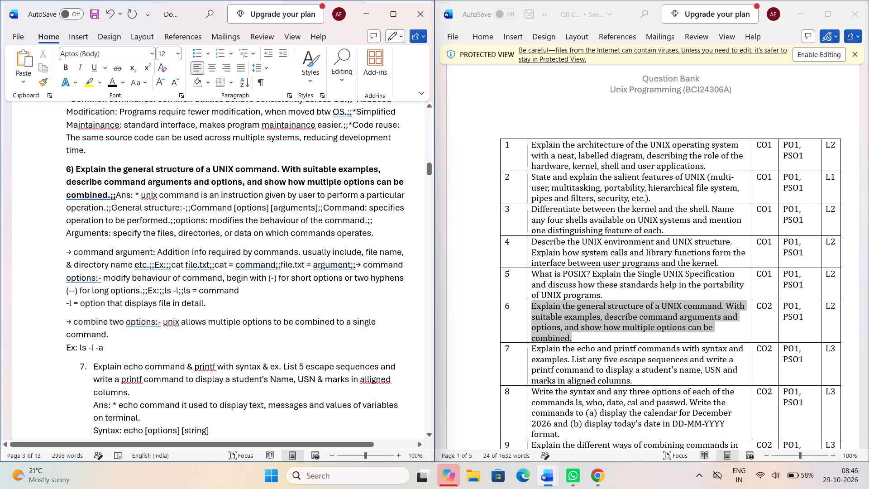
click(247, 288)
text(;;)
key(Delete)
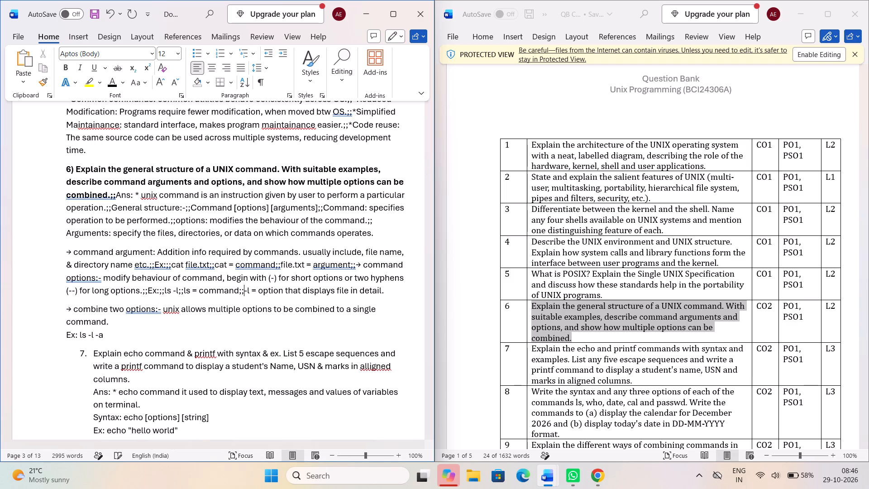
Join the "combine two options" text and its "Ex: ls -l -a" line onto answer 6's paragraph, each preceded by ";;".
click(384, 291)
key(Delete)
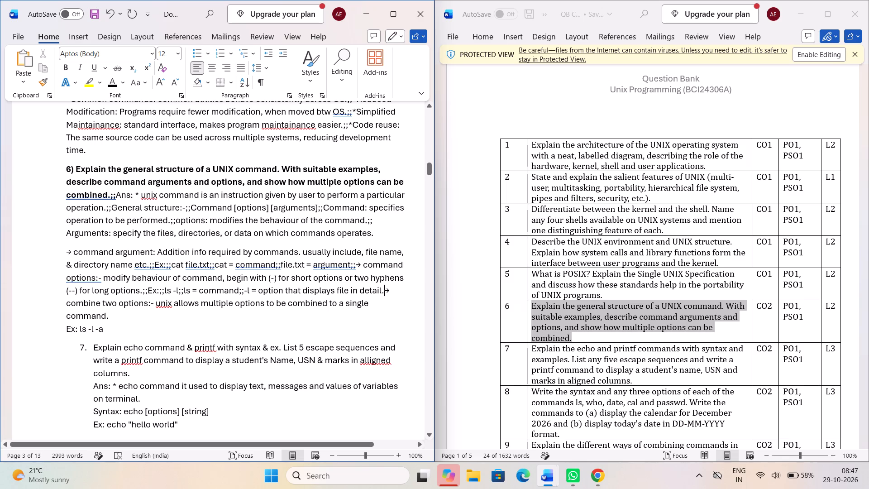
key(ctrl+z)
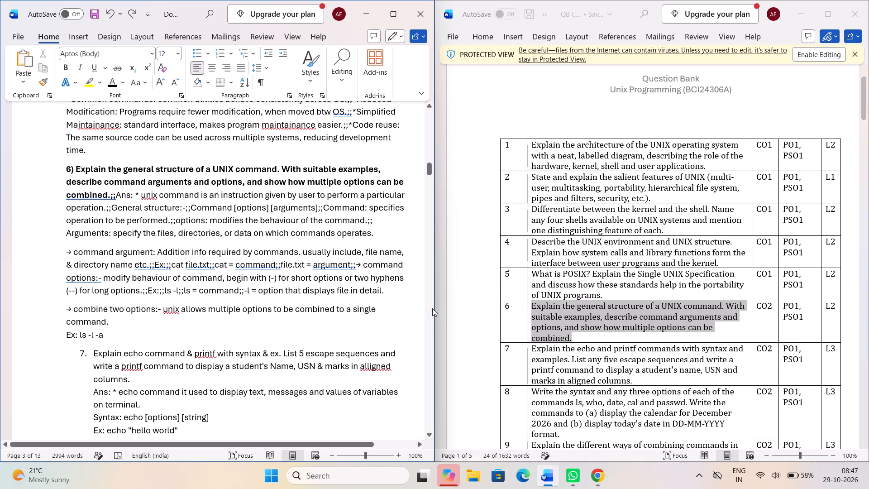
key(Delete)
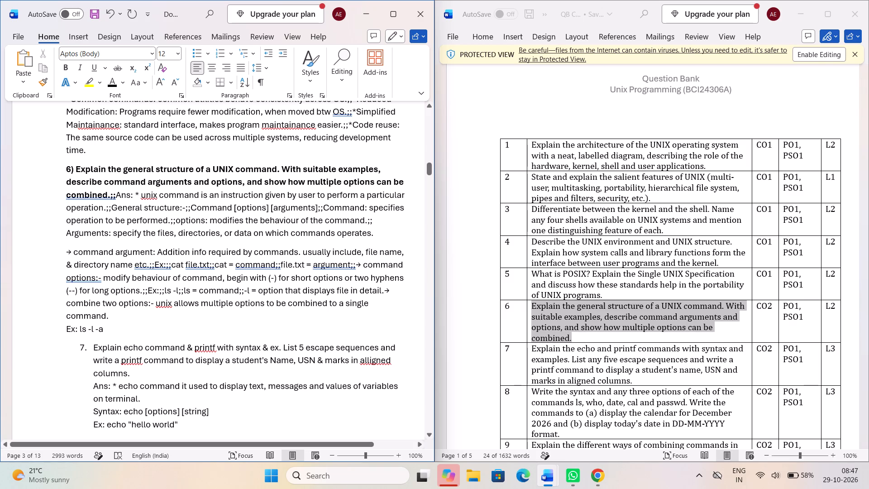
text(;;)
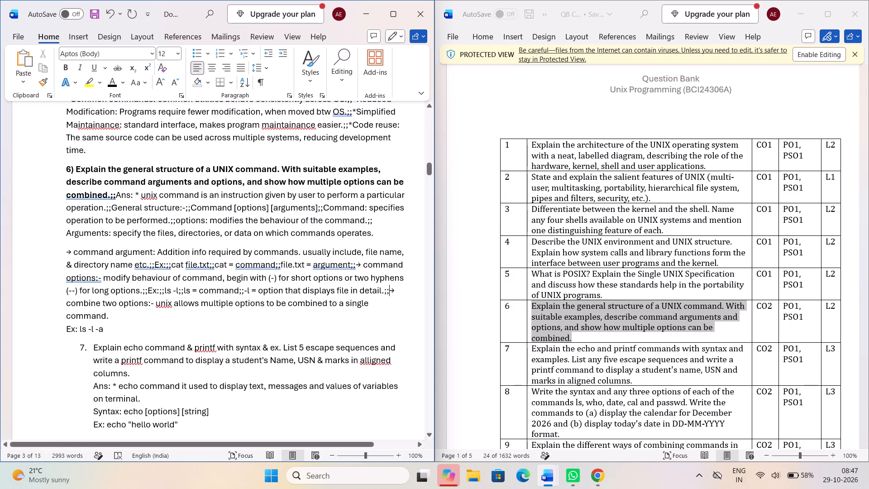
click(118, 316)
key(Delete)
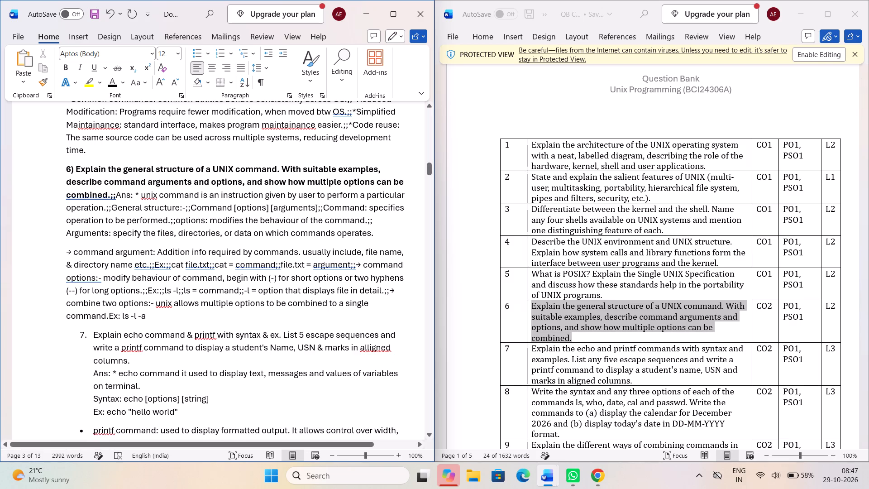
text(;;)
click(156, 319)
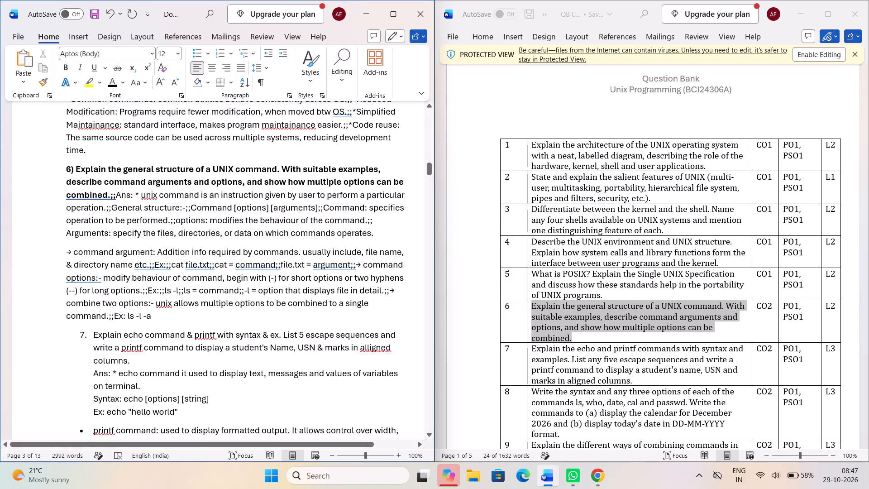
Remove the automatic list numbering and indent from the echo and printf question and start it with "7)".
click(95, 336)
key(BackSpace)
key(BackSpace)
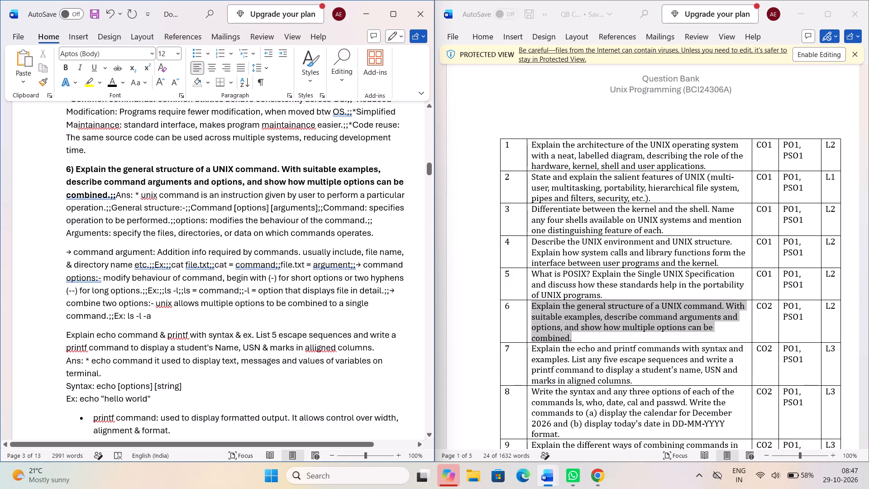
text(7))
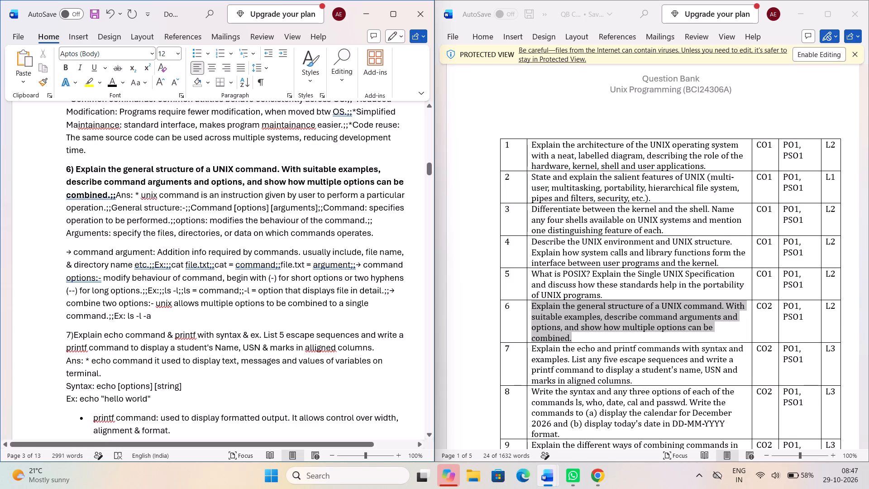
Replace question 7's wording in the notes with the text of question 7 copied from the question bank.
drag(640, 381, 550, 355)
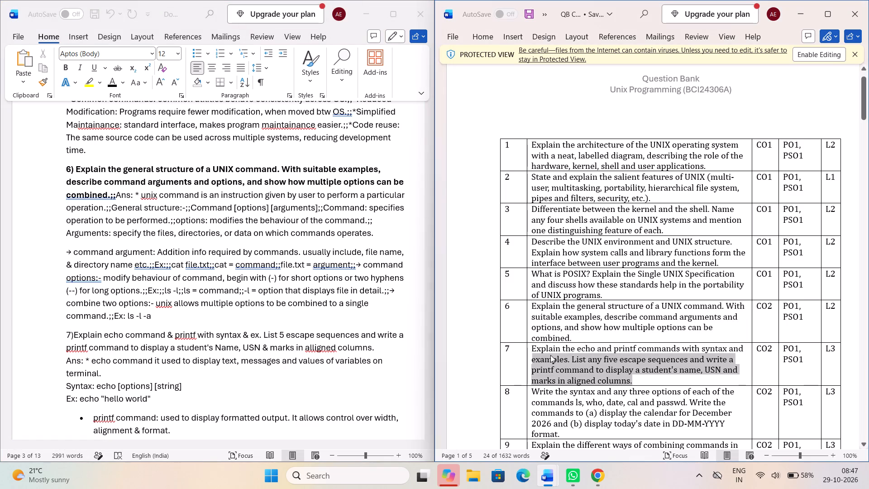
drag(550, 355, 534, 348)
right_click(548, 350)
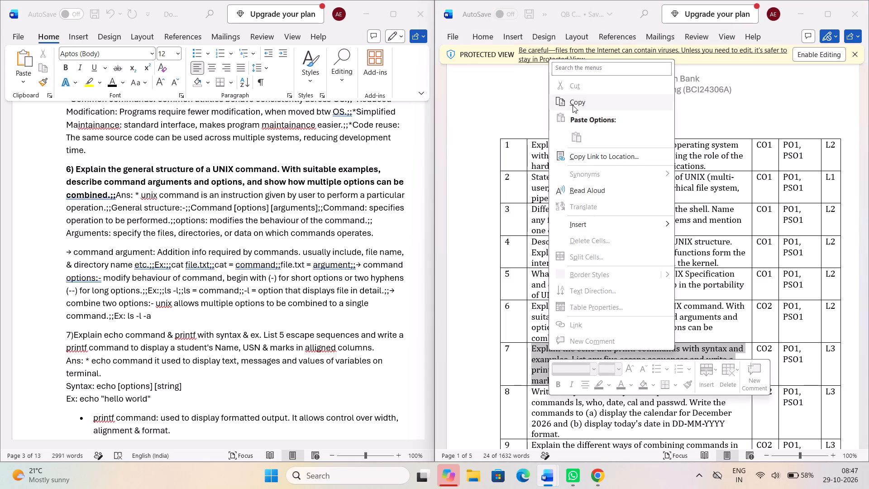
click(573, 105)
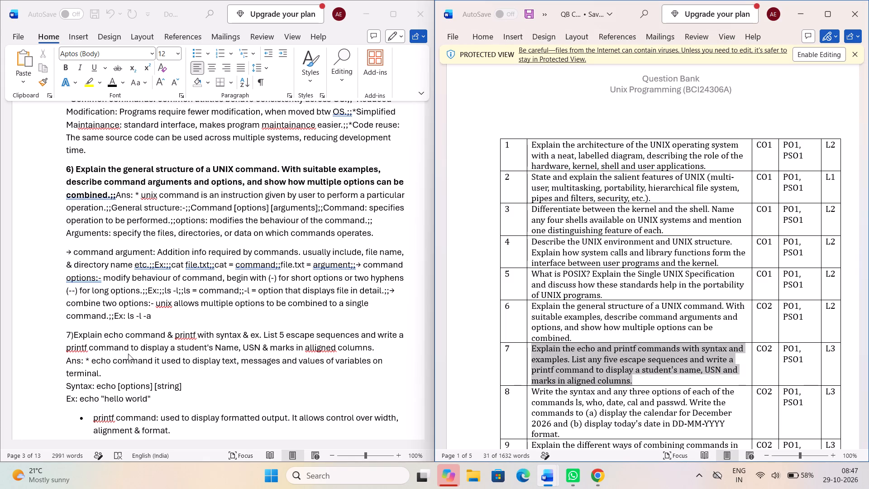
double_click(375, 349)
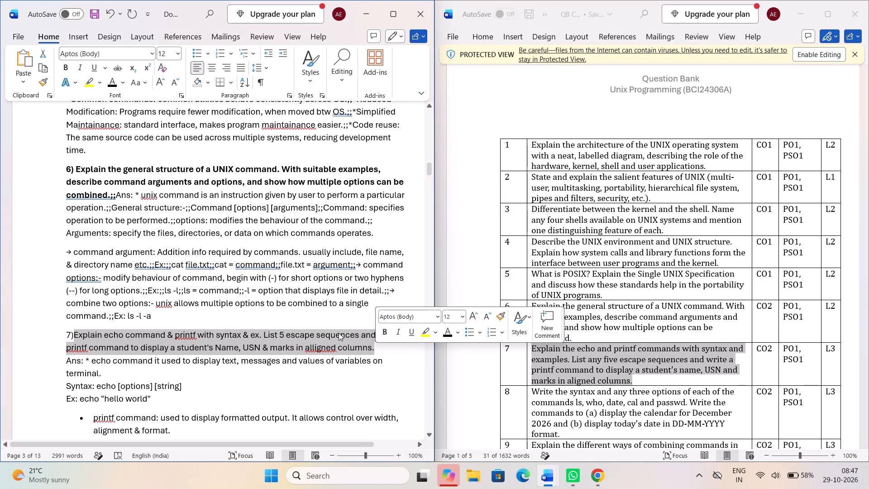
key(ctrl+v)
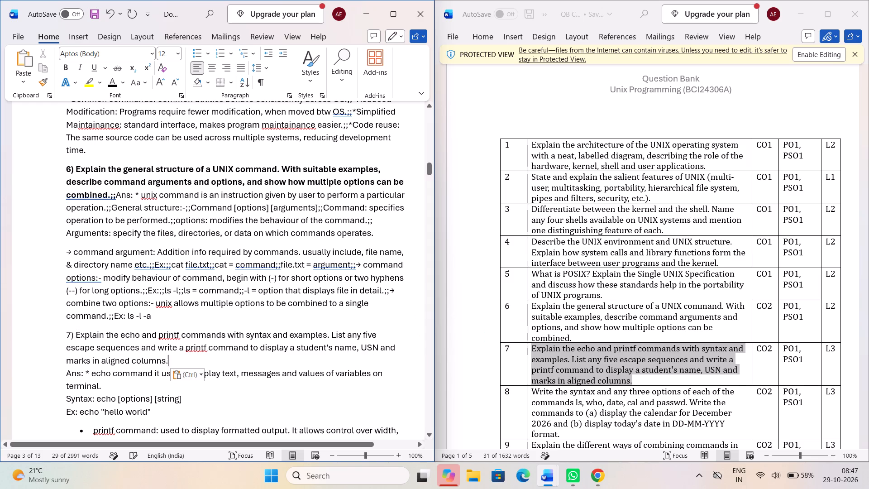
Make the whole of question 7, including its "7)" number, bold.
drag(174, 360, 65, 335)
click(75, 317)
Add ";;;" at the end of question 7 and join the "Ans:" line directly after it.
click(193, 360)
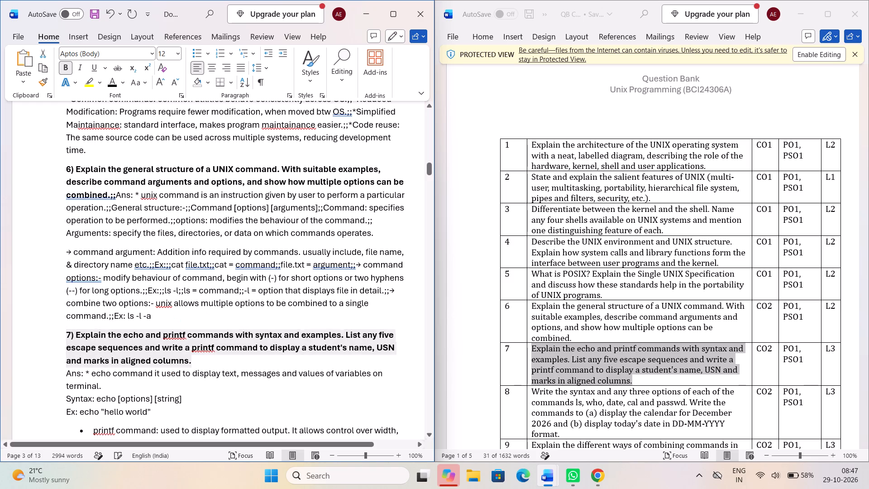
click(193, 360)
text(;;;)
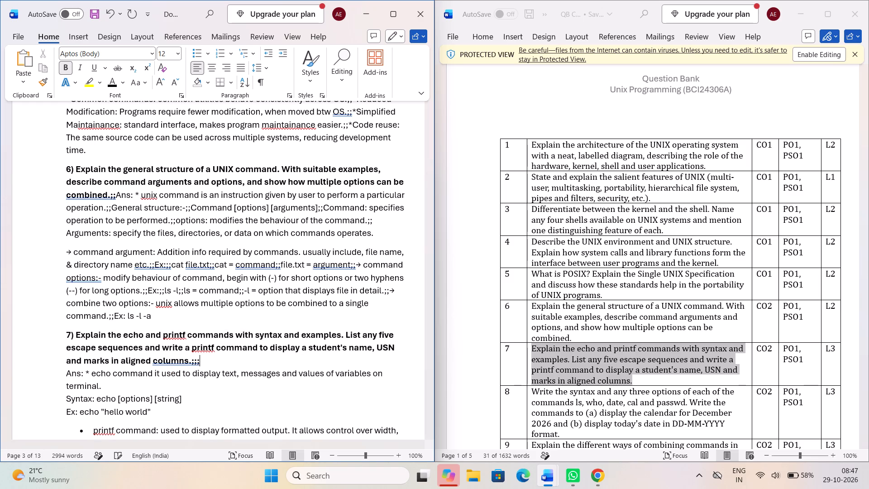
key(Delete)
Merge the echo command's "Syntax:" and "Ex:" lines into answer 7's paragraph, each preceded by ";;".
click(261, 374)
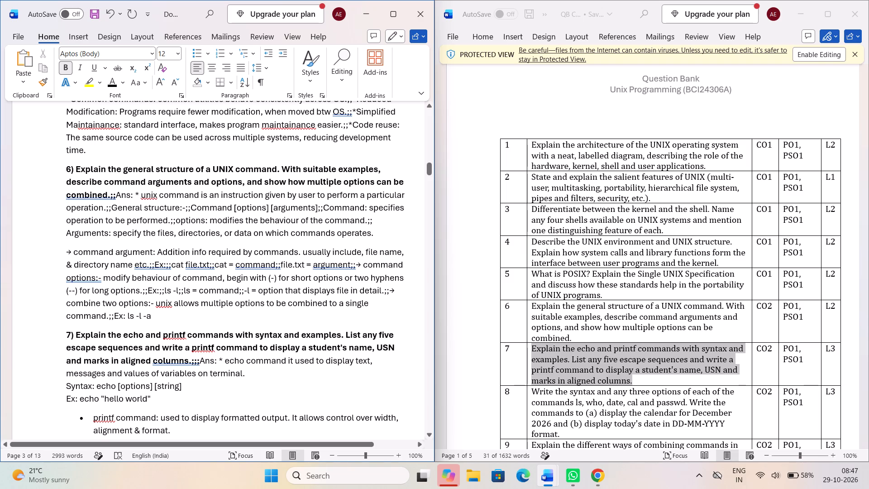
key(Delete)
text(;;)
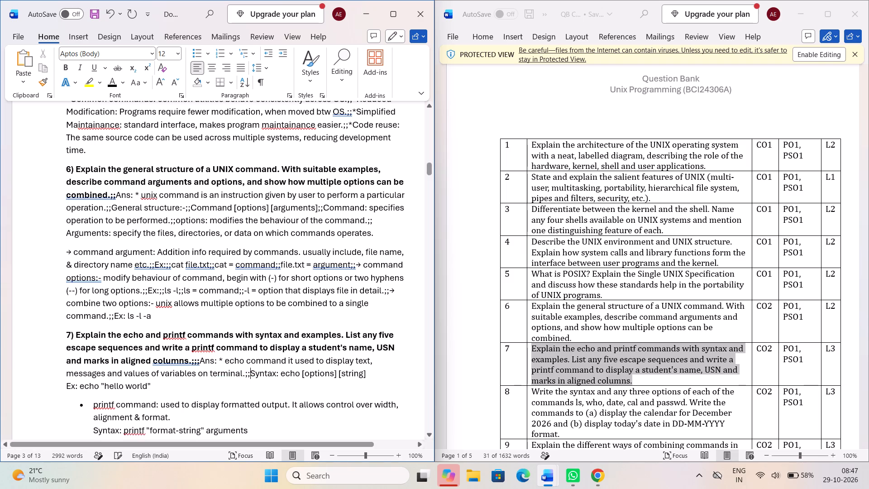
click(214, 385)
click(372, 370)
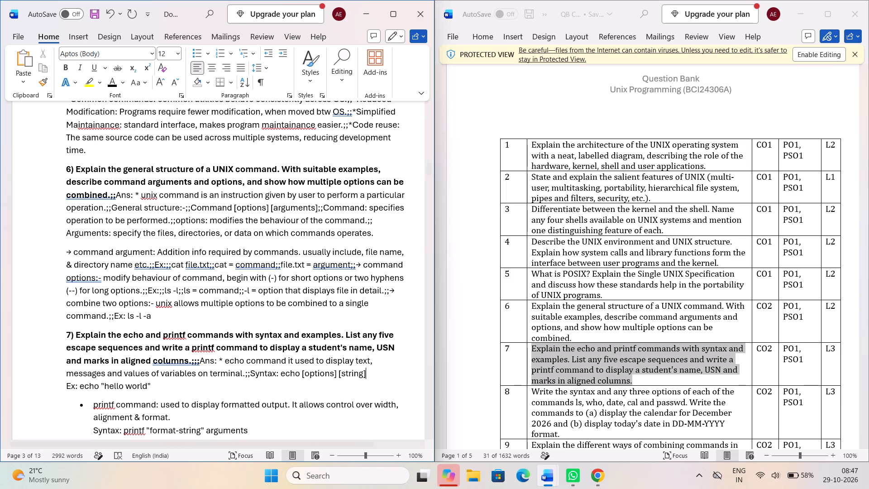
text(;;)
key(Delete)
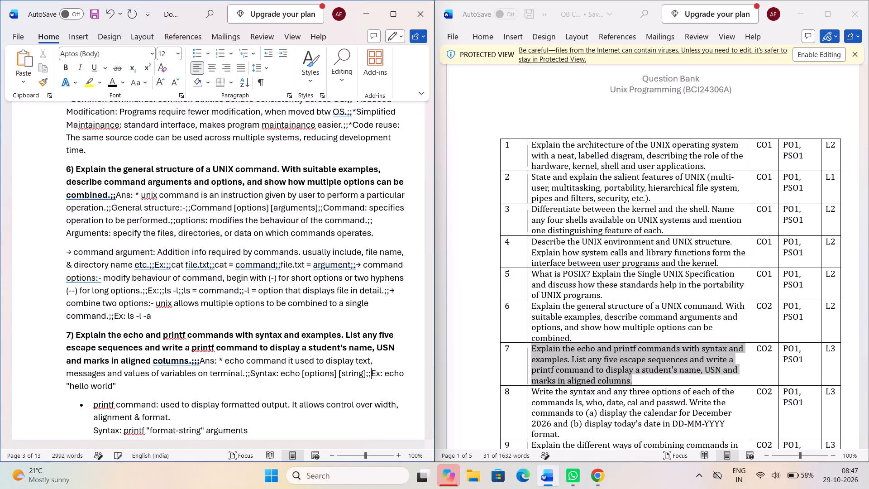
Join the printf bullet to the echo example with ";;*" and replace the space after "printf command:" with "-".
click(321, 386)
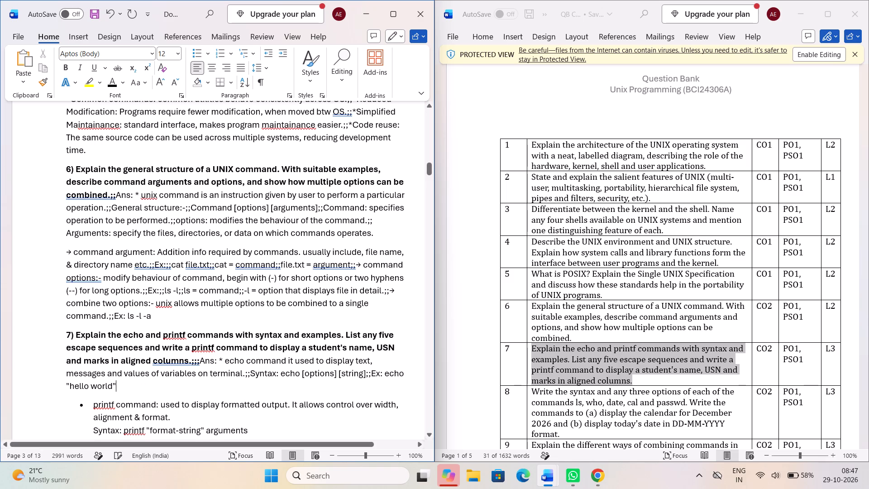
text(;;)
key(Delete)
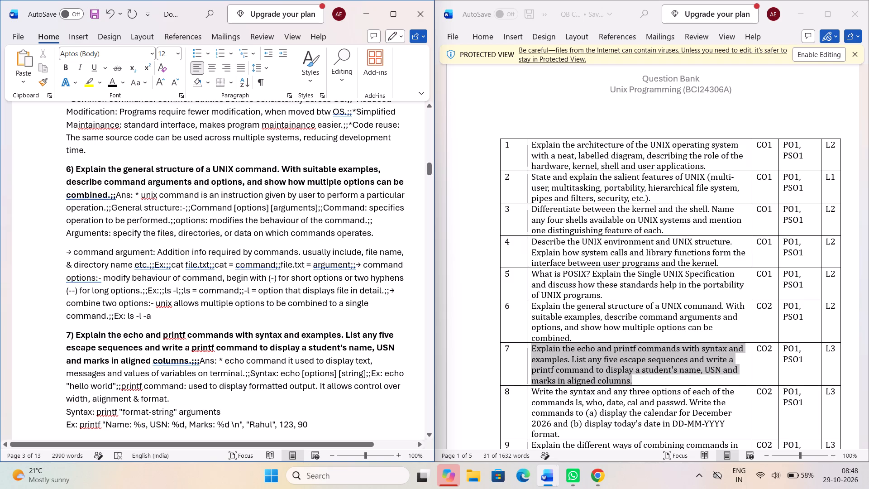
key(asterisk)
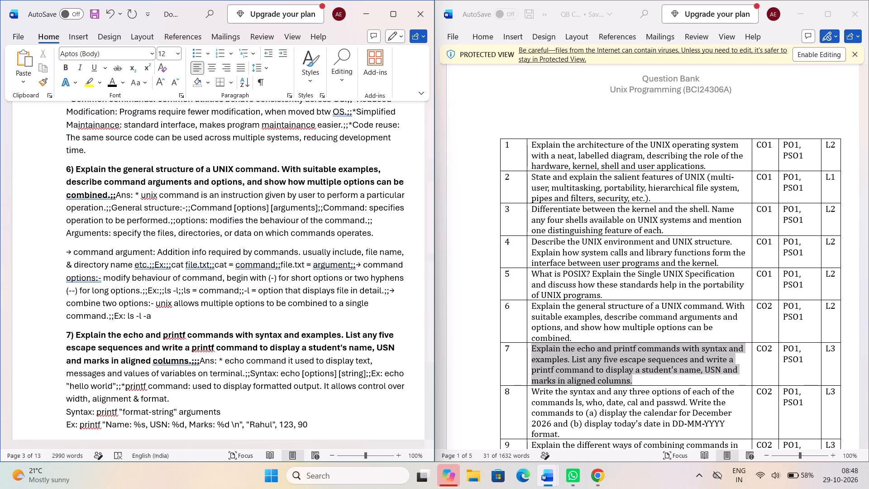
click(192, 386)
key(BackSpace)
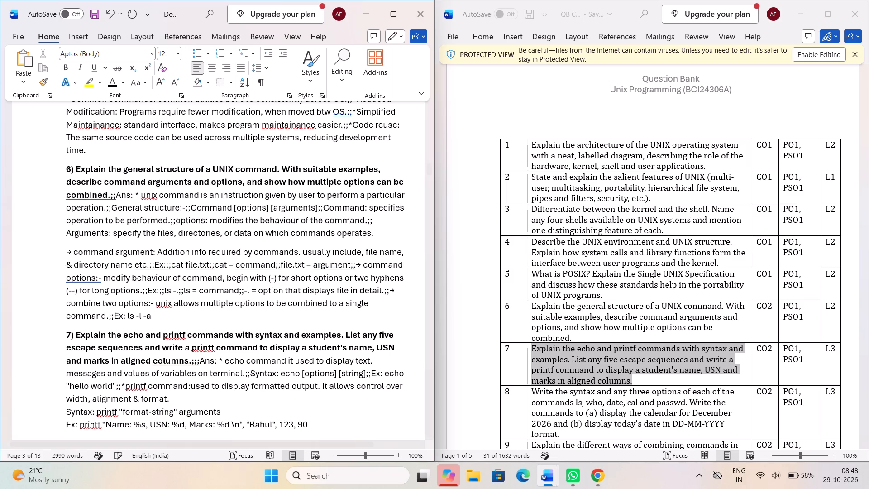
key(minus)
Merge the printf command's "Syntax:" and "Ex:" lines into answer 7's paragraph, each preceded by ";;".
click(196, 401)
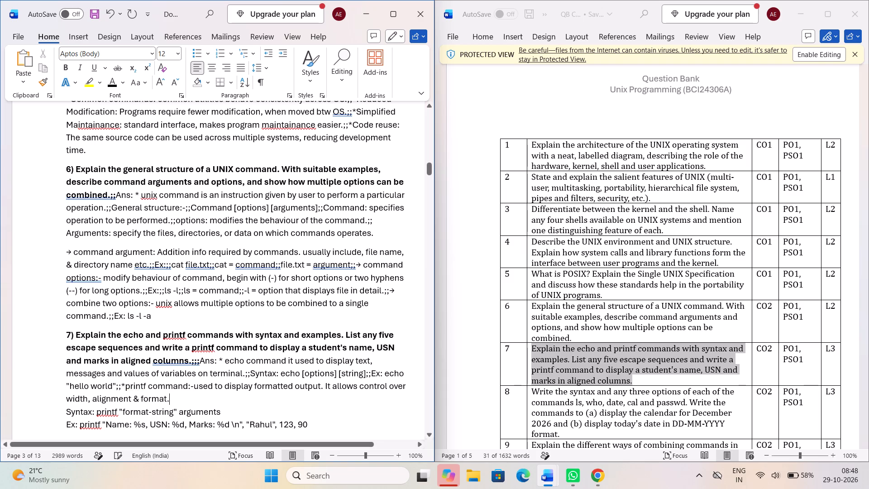
text(;;)
key(Delete)
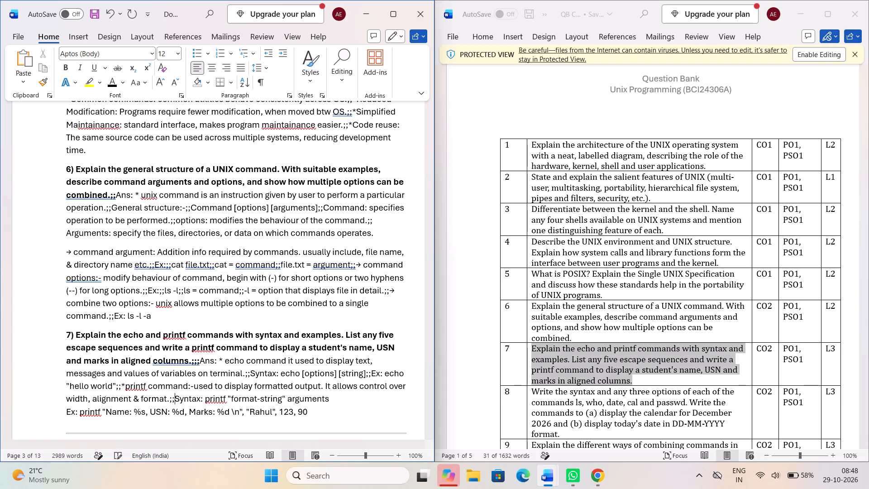
click(350, 403)
key(semicolon)
key(Delete)
key(Delete)
key(semicolon)
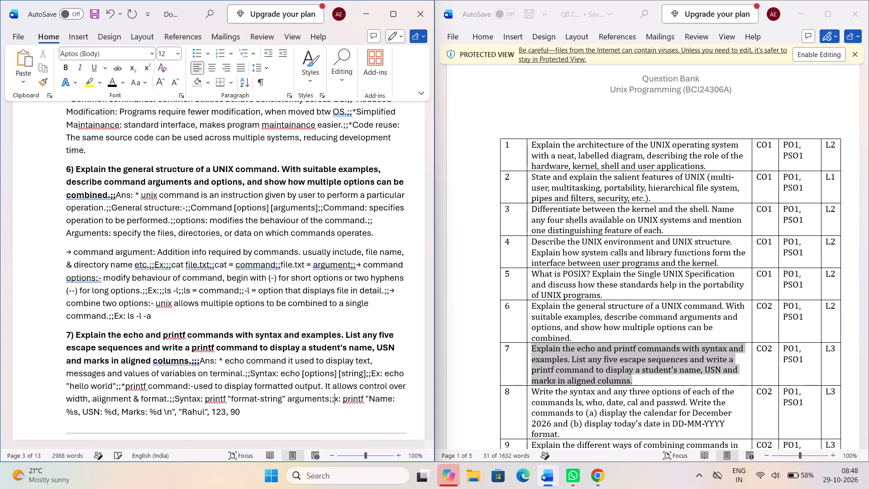
key(ctrl+z)
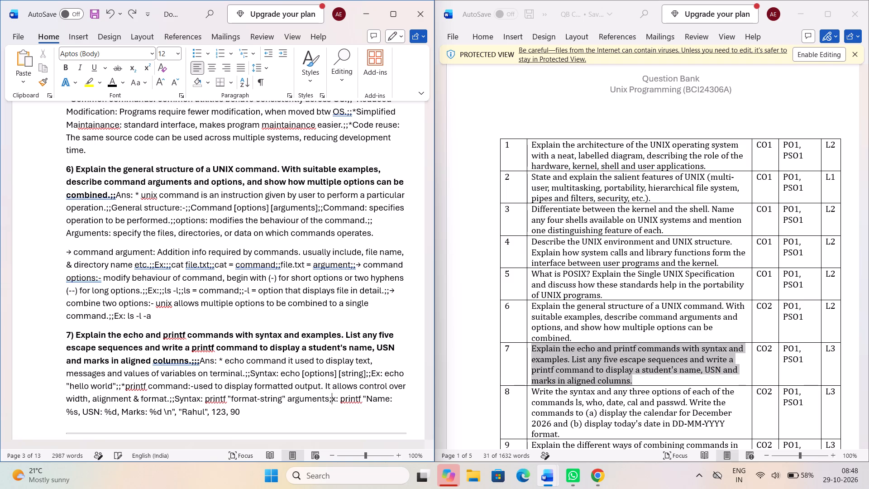
key(ctrl+z)
key(ctrl+z)
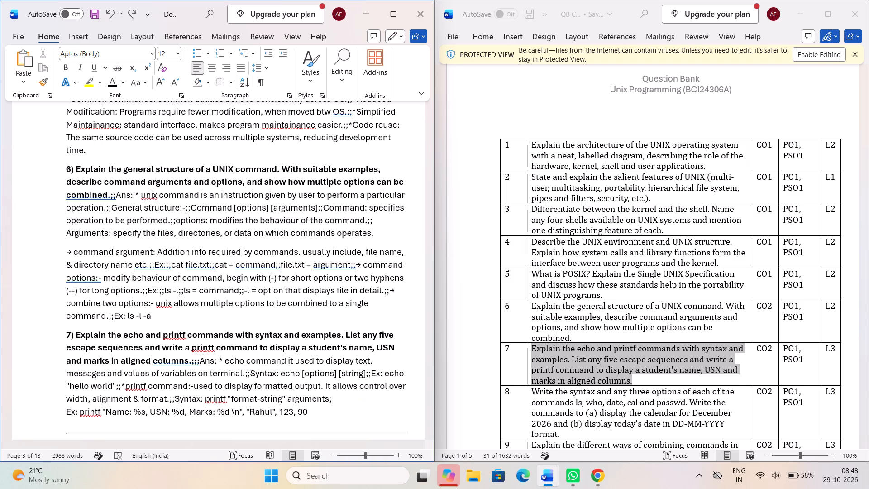
key(semicolon)
key(Delete)
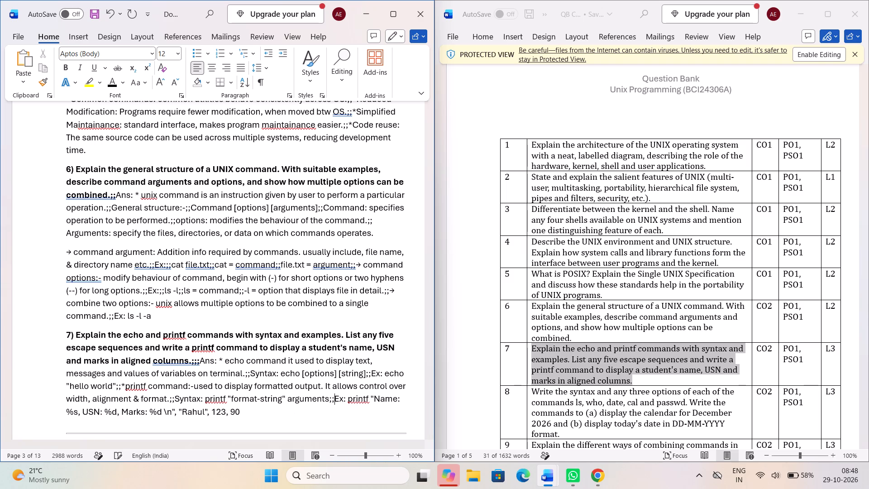
Remove the divider line and "Page 7" label after the printf example, and join the "Five escape sequences" line with ";;".
click(343, 413)
scroll(343, 413, down, 2)
key(Delete)
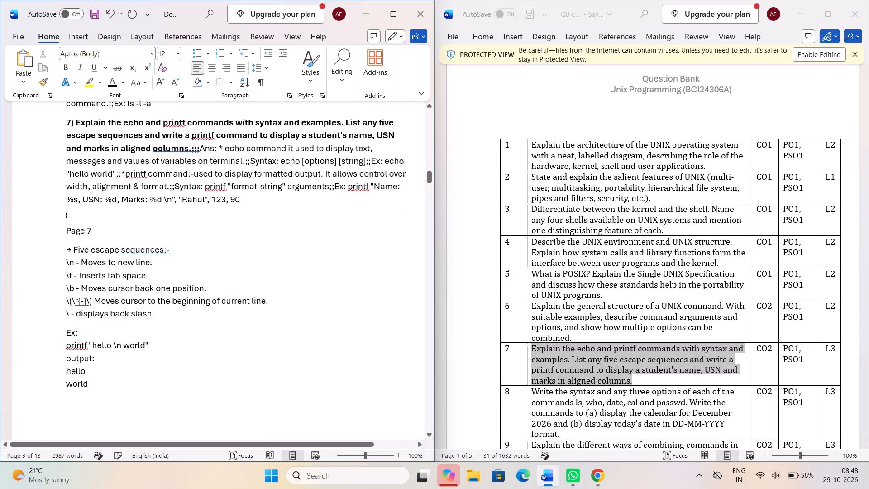
key(Delete)
key(Delete)
key(Delete)
key(Delete)
key(Delete)
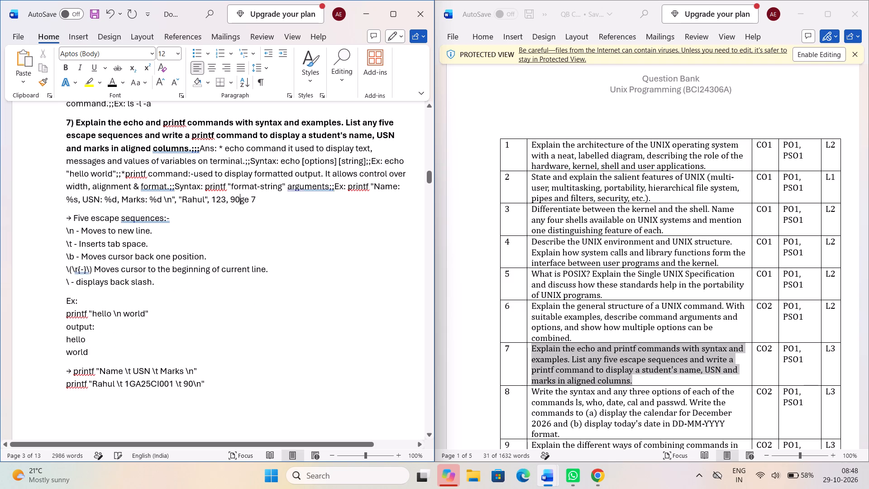
key(Delete)
key(Delete)
key(Delete)
key(Delete)
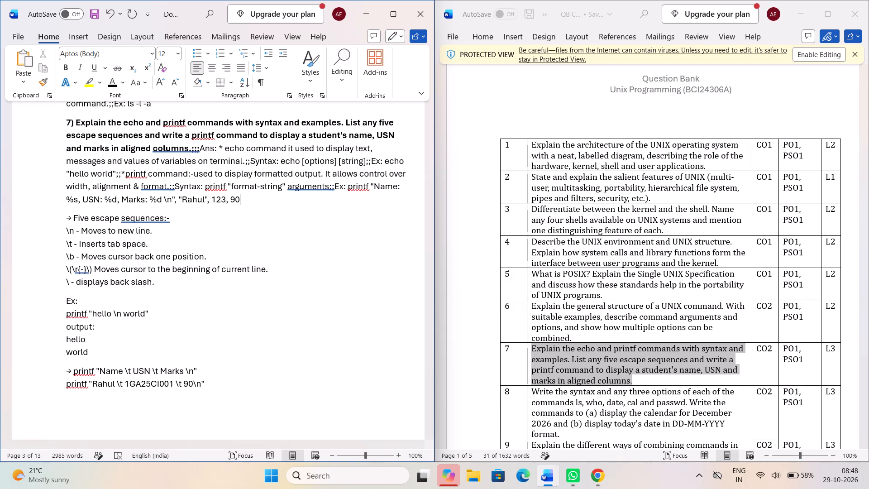
key(Delete)
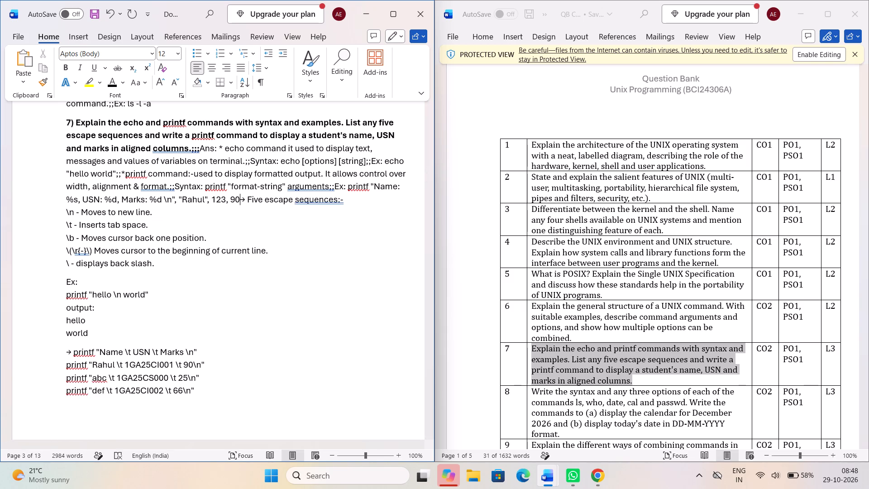
text(;;)
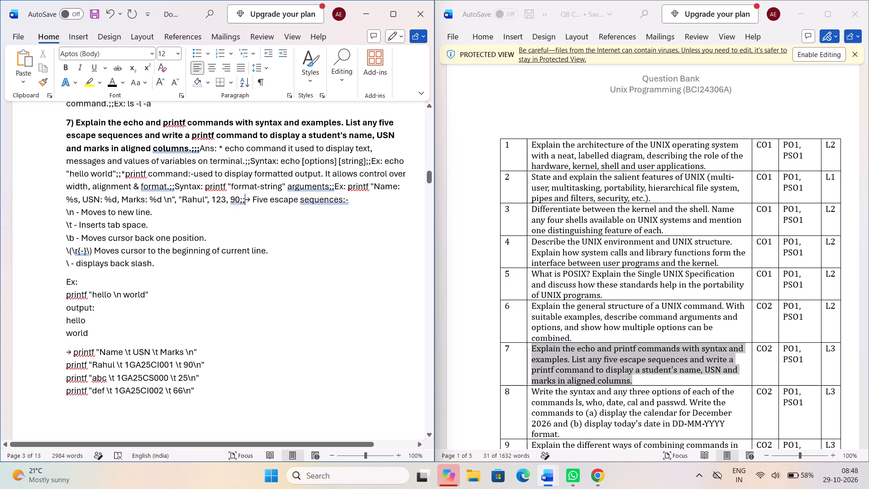
Merge the \n, \t, \b and \r escape sequence lines into answer 7's paragraph, each preceded by ";;".
click(363, 198)
text(;;)
key(Delete)
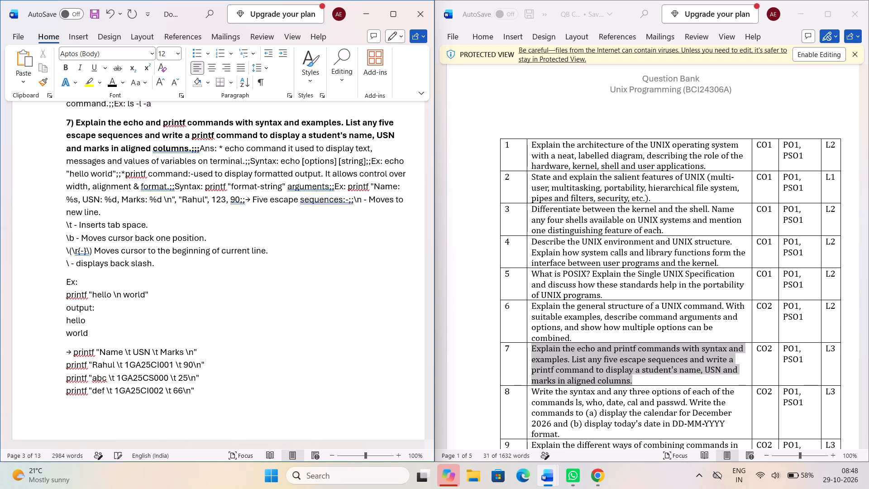
key(Down)
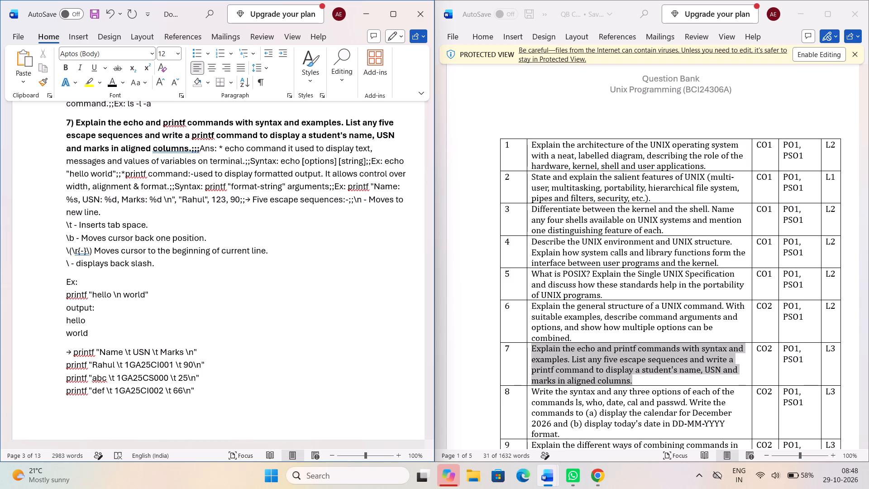
text(;;)
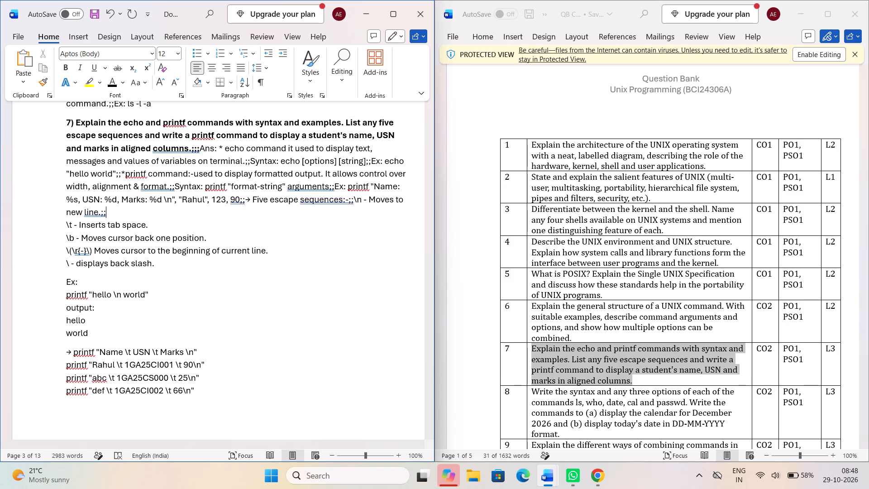
key(Delete)
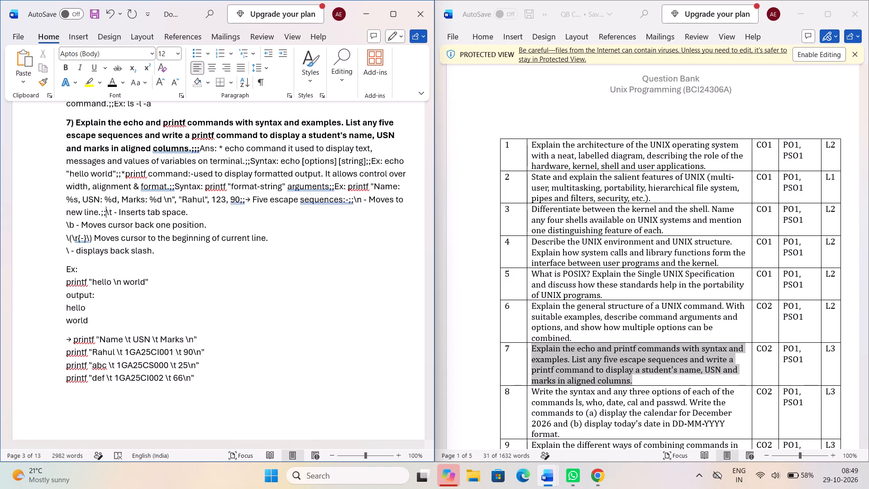
scroll(363, 198, up, 2)
click(257, 276)
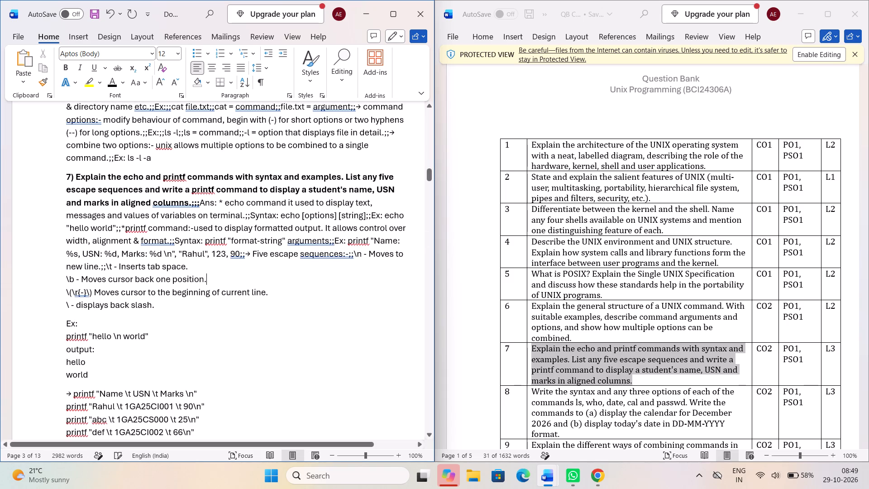
text(;;)
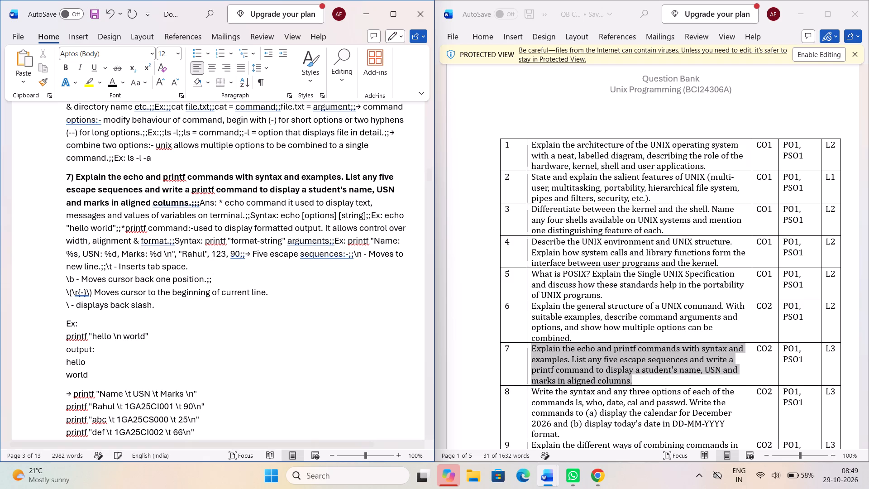
key(Delete)
key(Up)
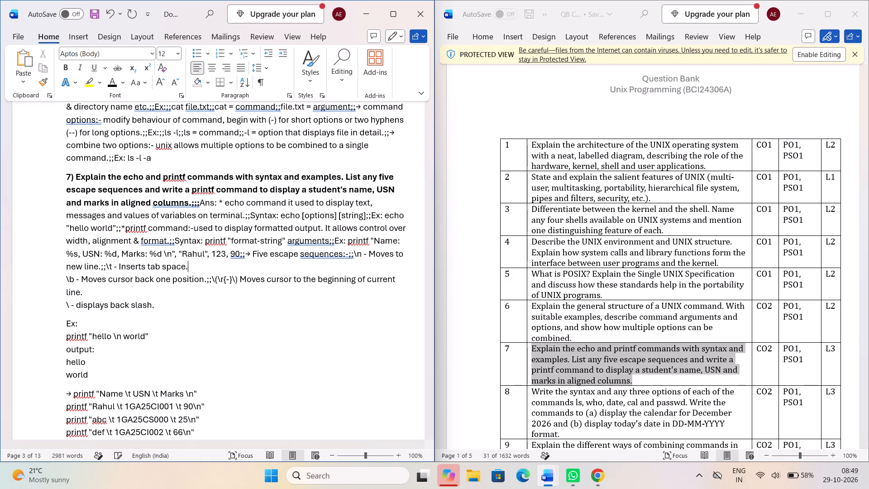
text(;;)
key(Delete)
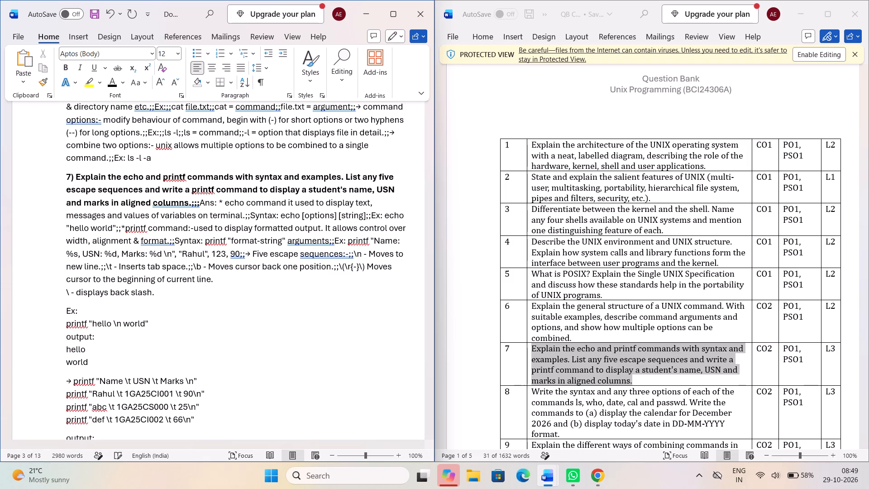
Add ";;" after "displays back slash." and join the "Ex:" line directly after it.
key(Down)
key(Down)
text(;;)
key(Delete)
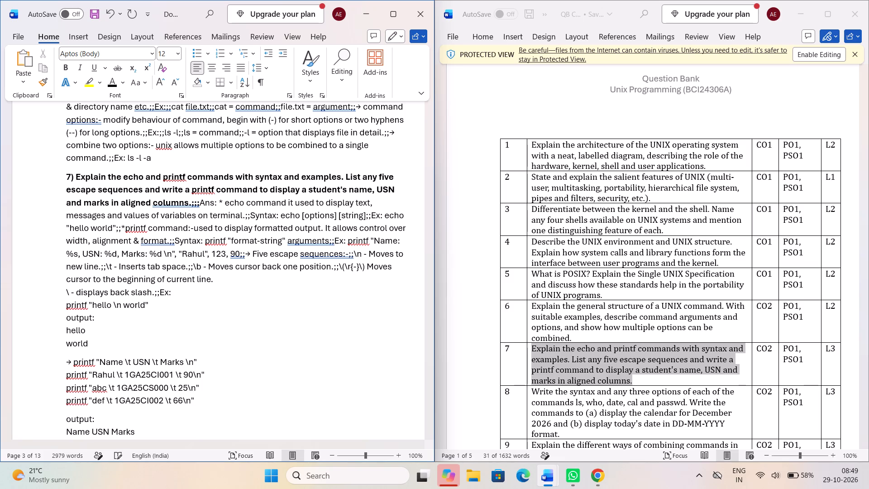
Merge the first escape sequence example's output into one line reading "output:;;hello;;world;;".
key(Down)
key(Down)
text(;;)
key(Down)
text(;;)
key(Down)
text(;;)
key(Up)
key(Delete)
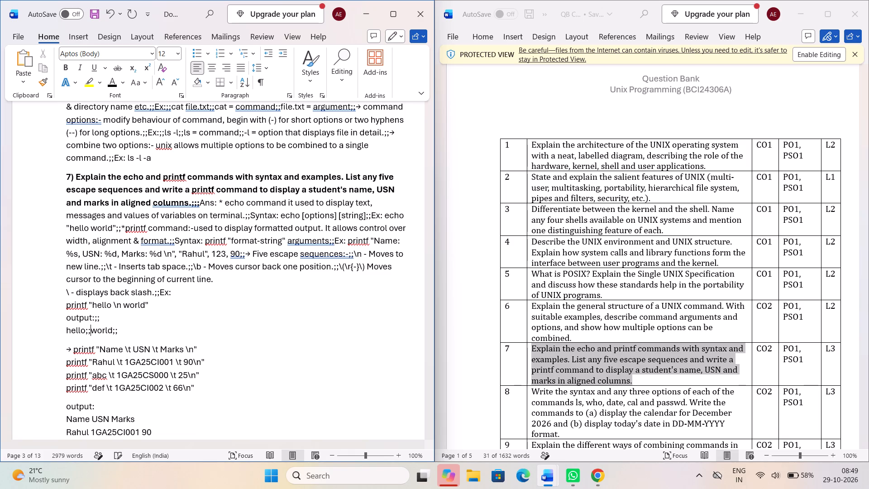
key(Up)
key(Right)
key(Right)
key(Right)
key(Delete)
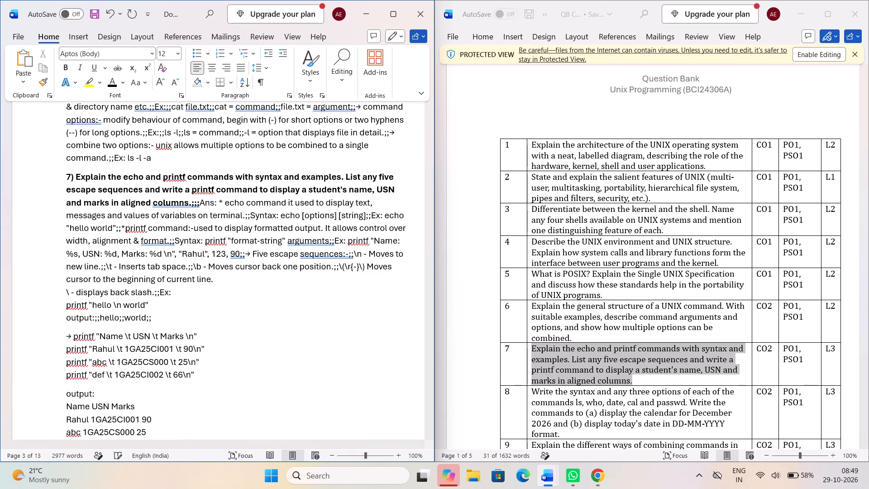
Add ";;;;" after the printf "hello \n world" example and join that line to "Ex:" with ";;".
click(187, 303)
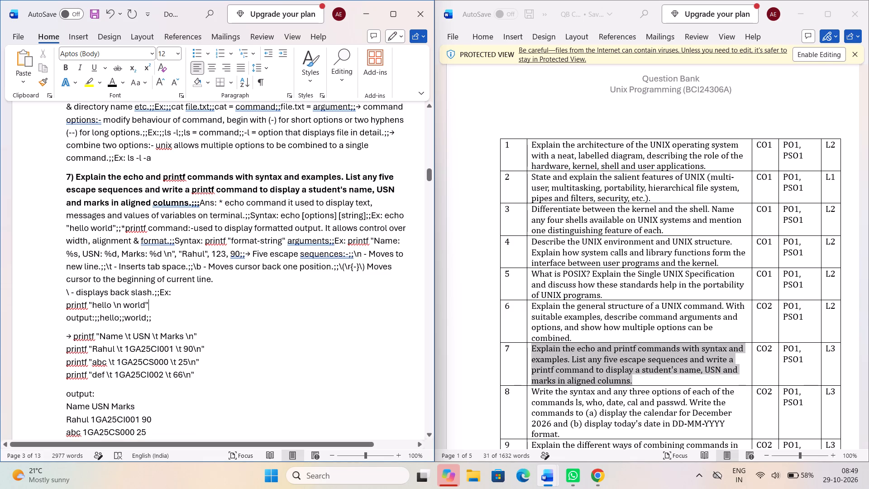
text(;;)
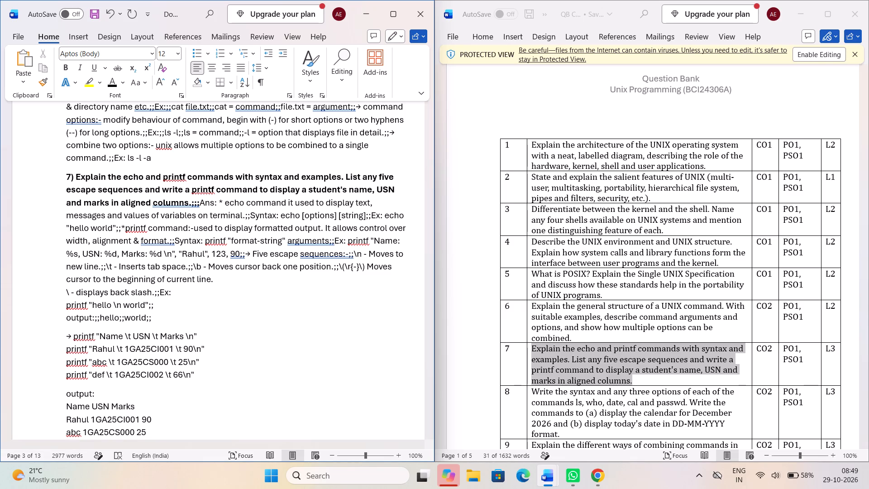
text(;;)
key(Right)
key(Left)
key(Up)
key(Right)
key(Right)
key(Right)
text(;;)
key(Delete)
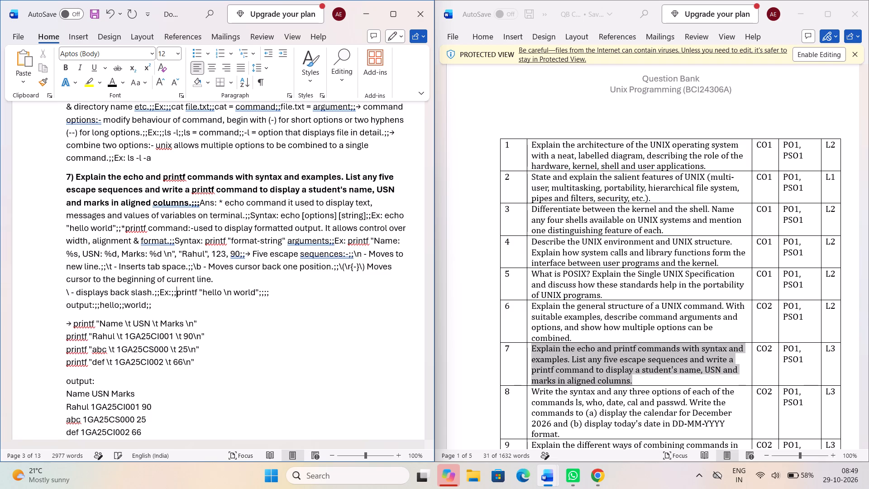
Join the backslash line to answer 7's paragraph with ";;", and attach the hello-world "output:" line directly after its example.
click(226, 278)
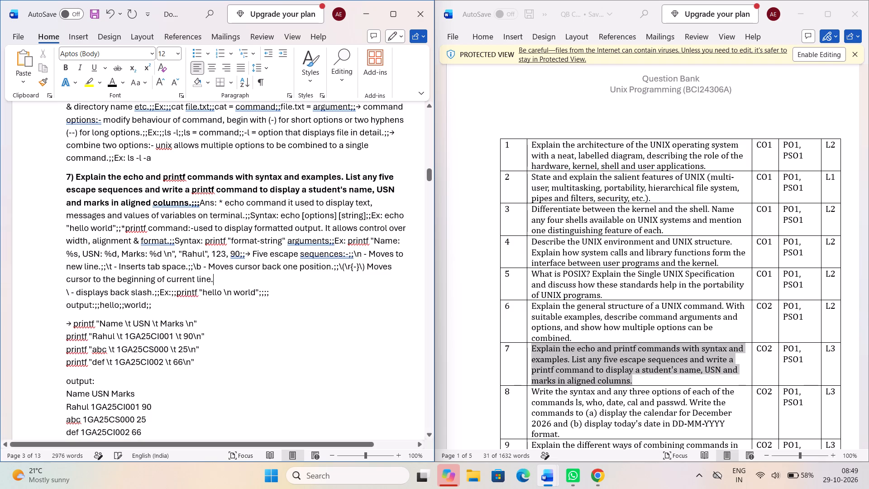
text(;;)
key(Delete)
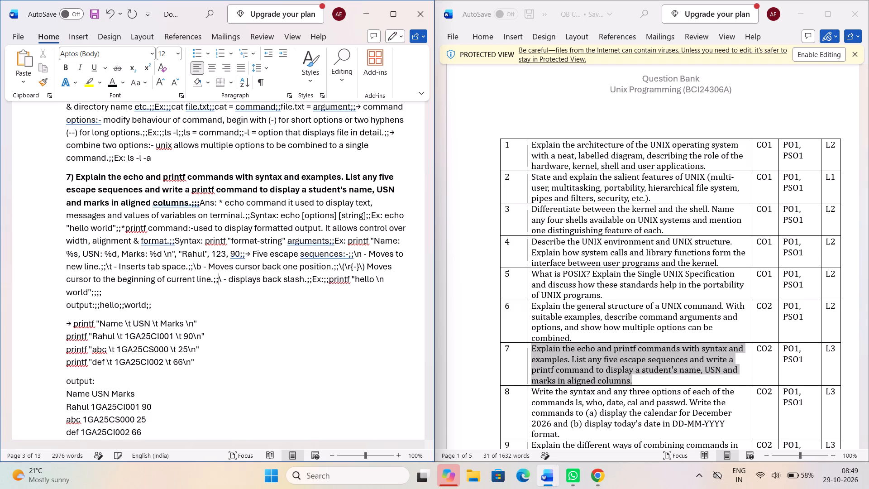
click(181, 294)
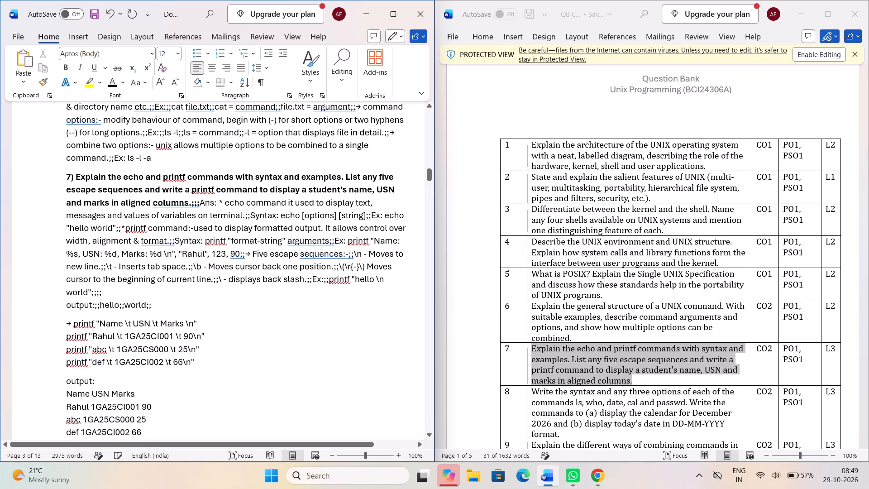
key(Delete)
Merge the four printf lines of the Name/USN/Marks example into answer 7's paragraph, separating the statements with ";;".
click(191, 291)
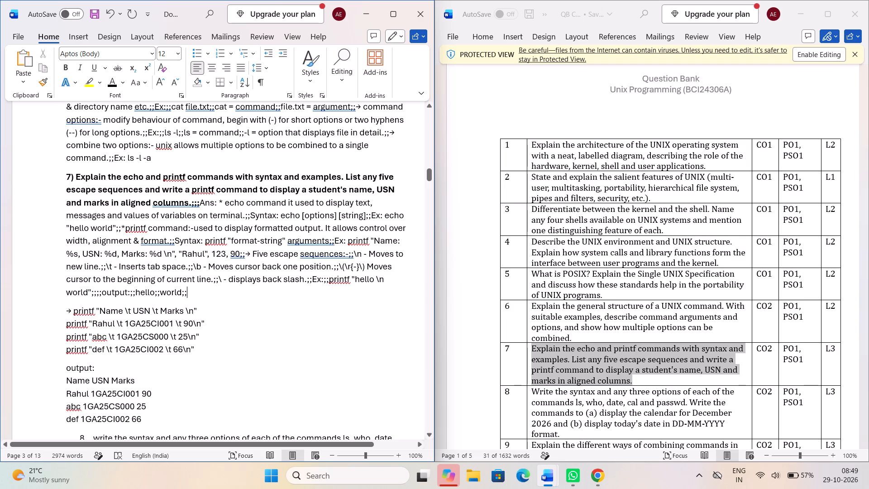
key(Delete)
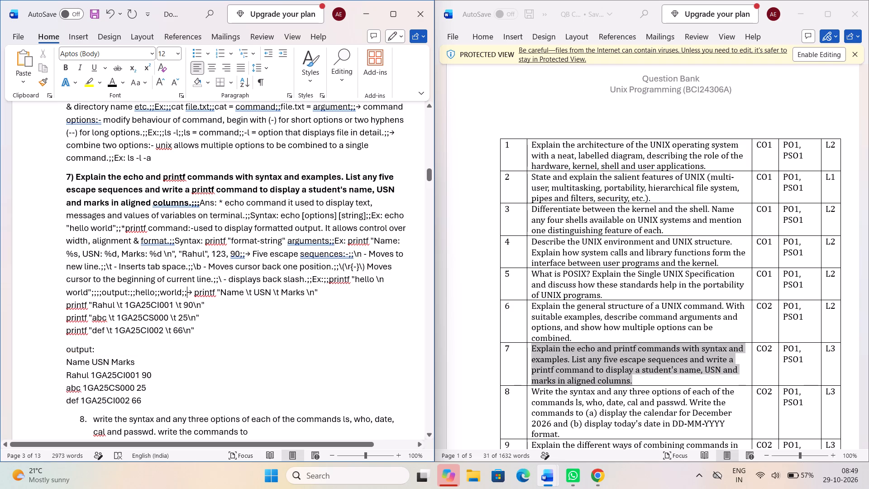
click(338, 295)
text(;;)
key(Delete)
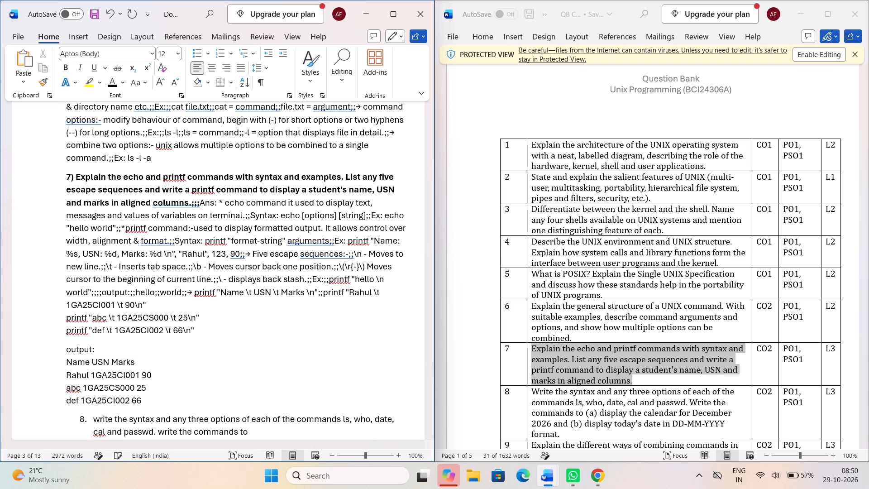
click(313, 306)
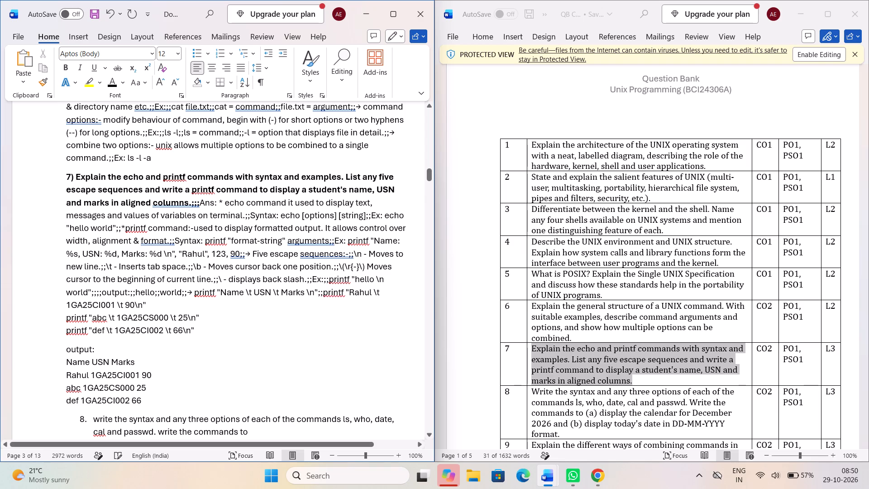
text(;;)
key(Delete)
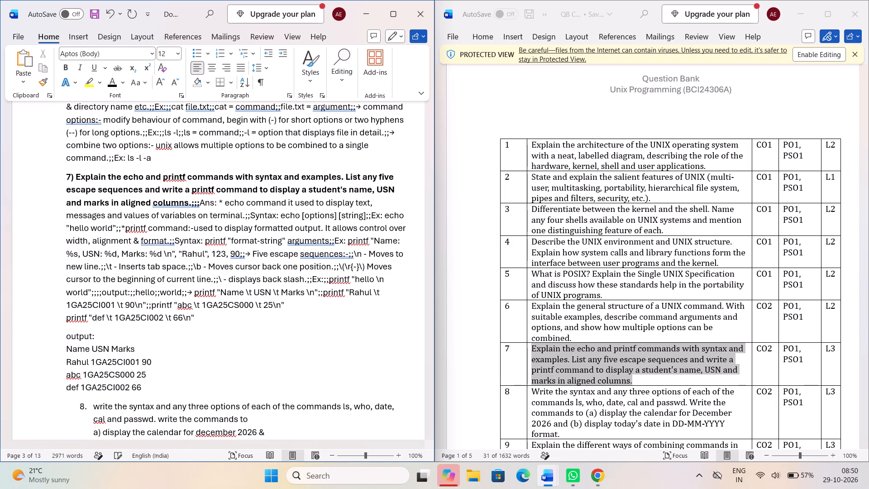
click(312, 306)
text(;;)
key(Delete)
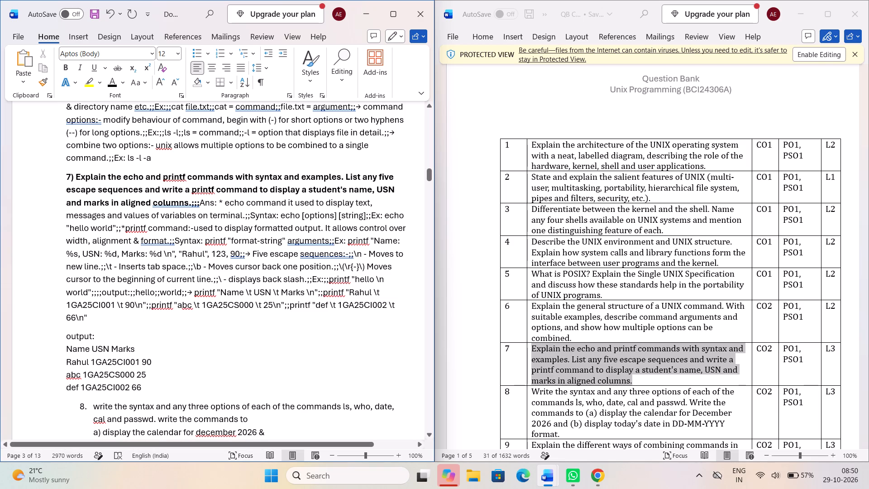
Join the "output:" label to the last printf statement with ";;" and add ";;" after the label.
click(296, 321)
text(;;)
key(Delete)
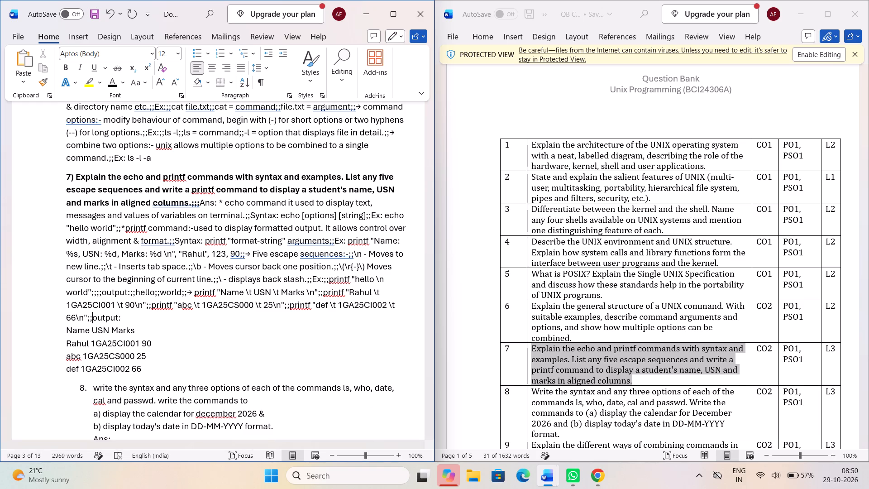
click(293, 321)
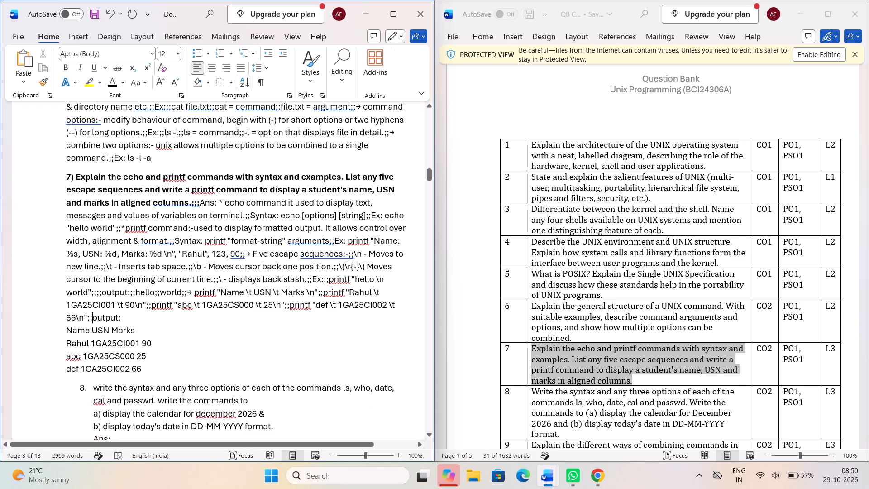
text(;;)
key(Down)
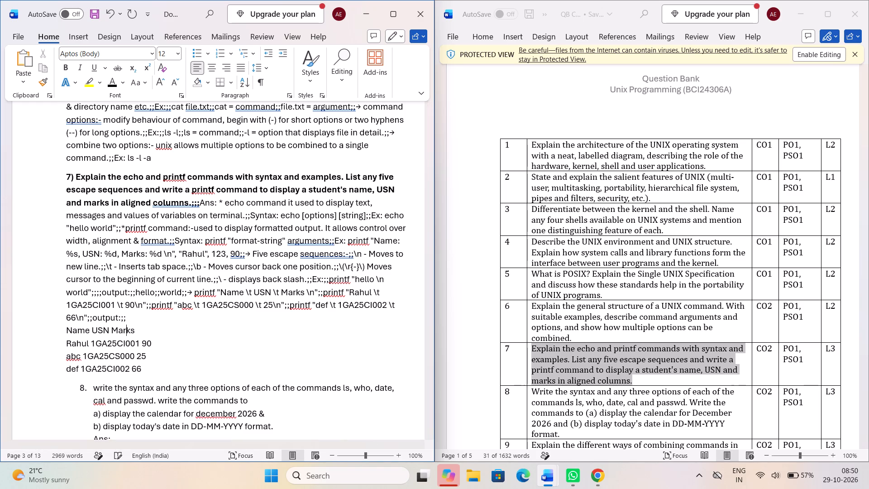
key(Right)
key(Right)
key(Right)
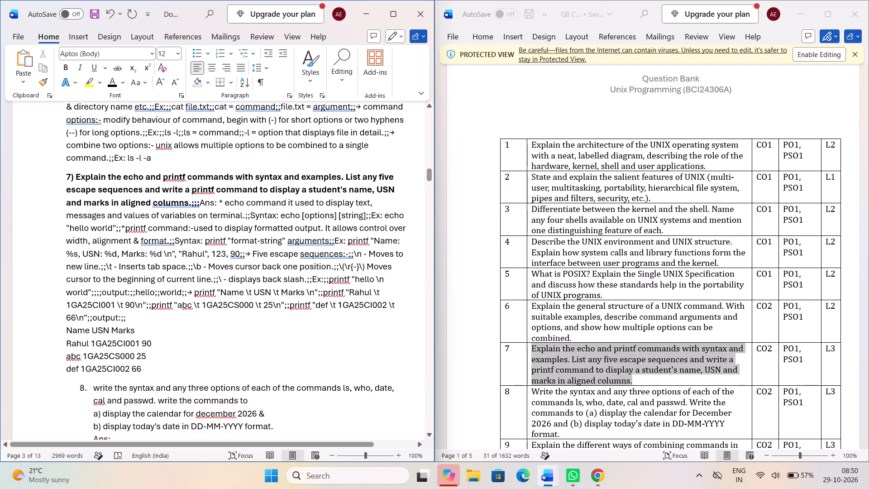
Merge the "Name USN Marks" heading and its three student rows after "output:;;", separating them with ";;".
click(184, 347)
text(;;)
key(Down)
text(;;)
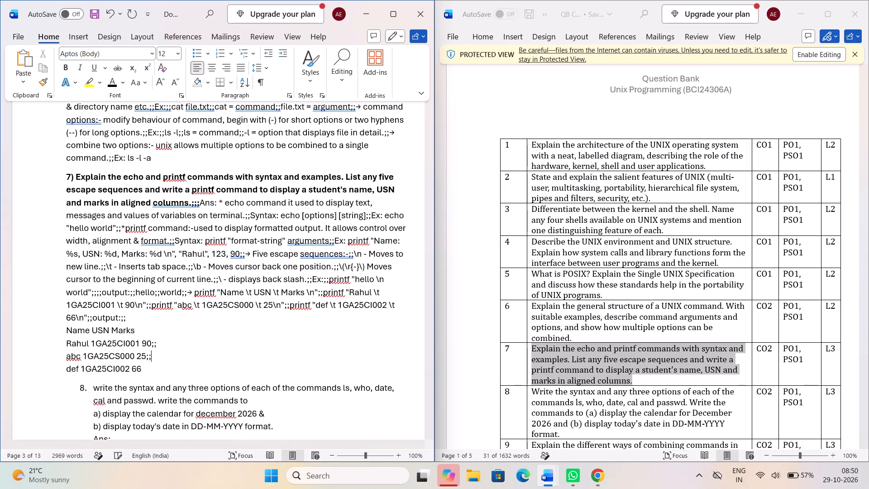
key(Delete)
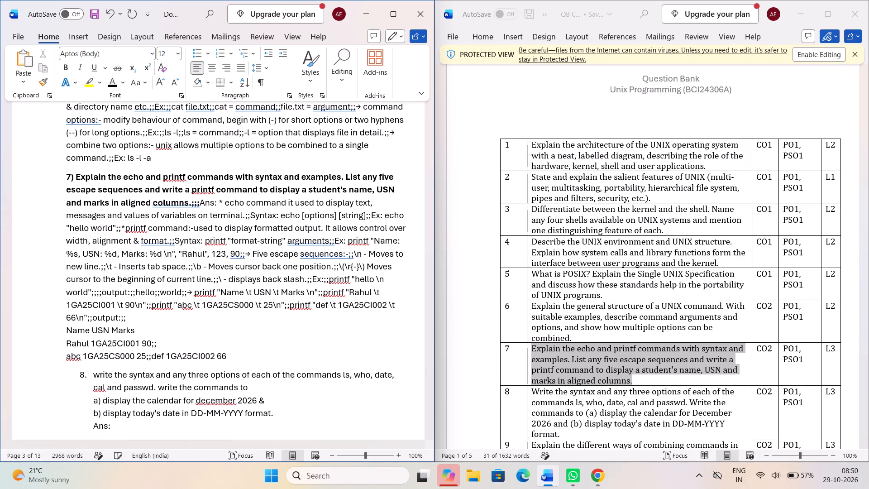
click(184, 347)
key(Delete)
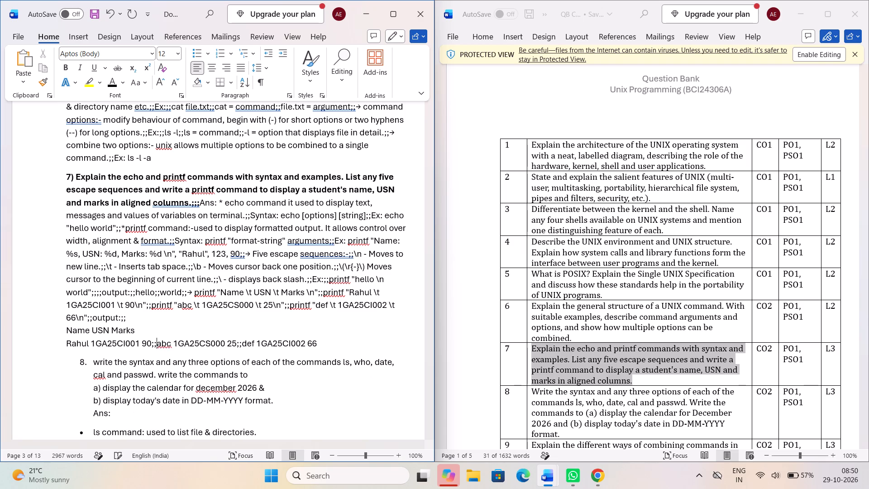
key(Up)
text(;;)
key(Delete)
key(Up)
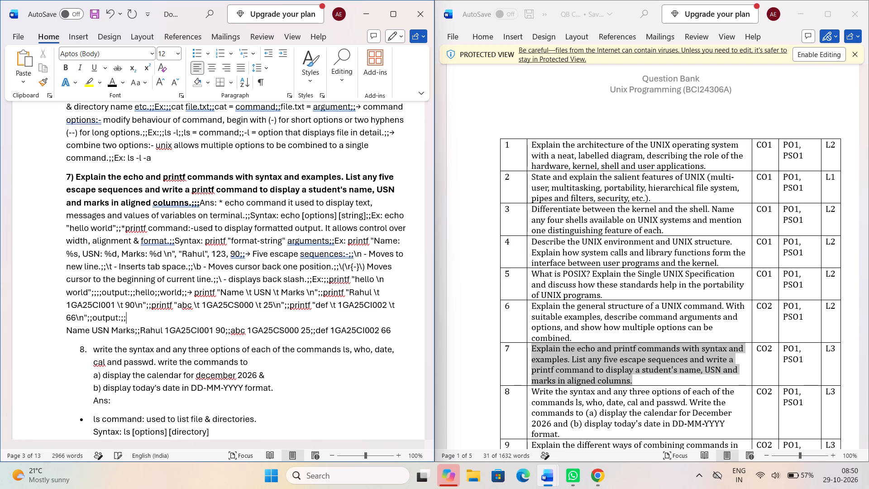
key(Delete)
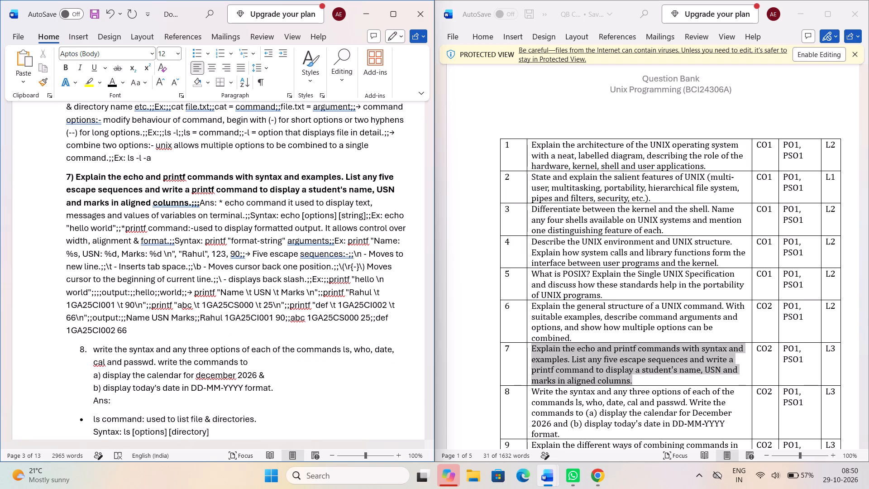
click(132, 336)
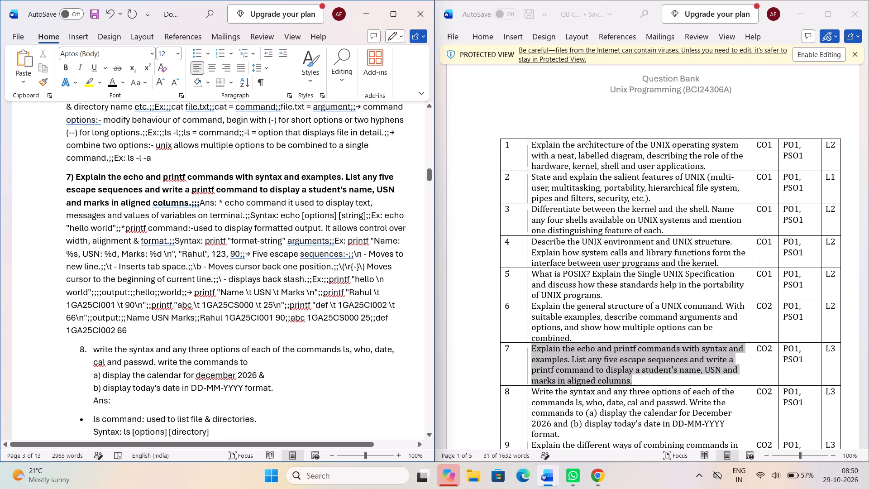
Replace question 8's automatic list numbering with "8)" at the start of an unindented line.
click(93, 345)
key(BackSpace)
key(BackSpace)
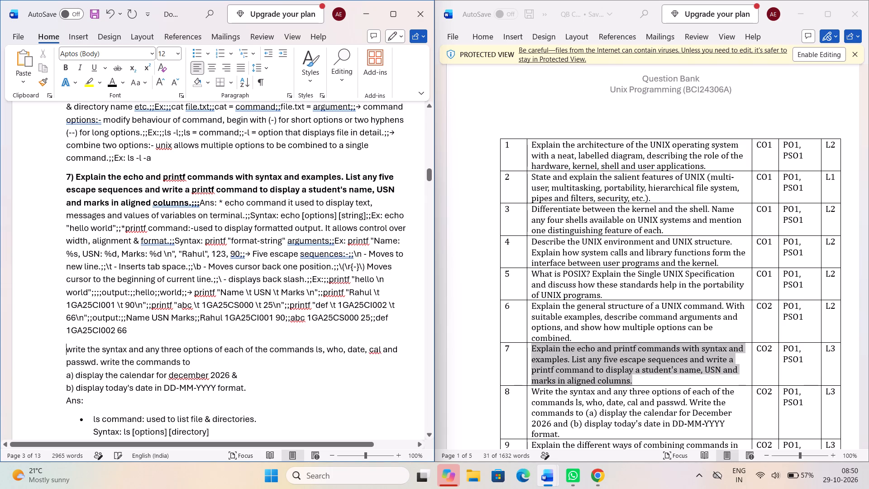
text(8))
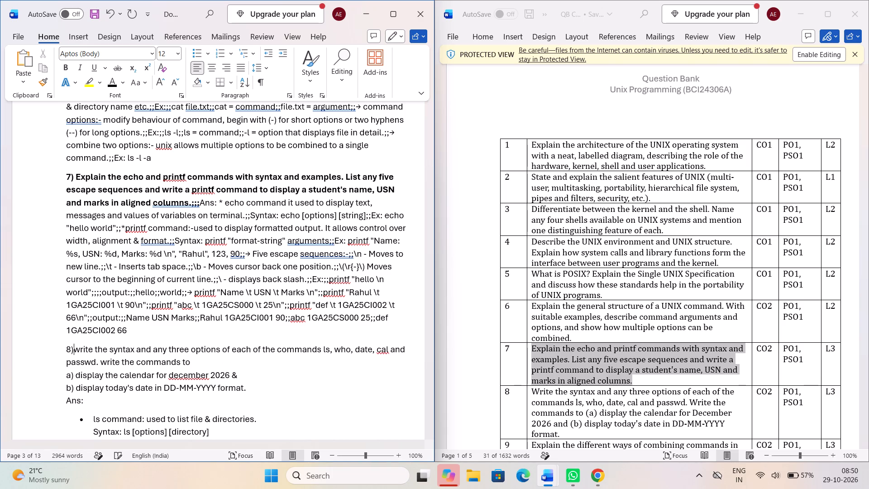
click(135, 327)
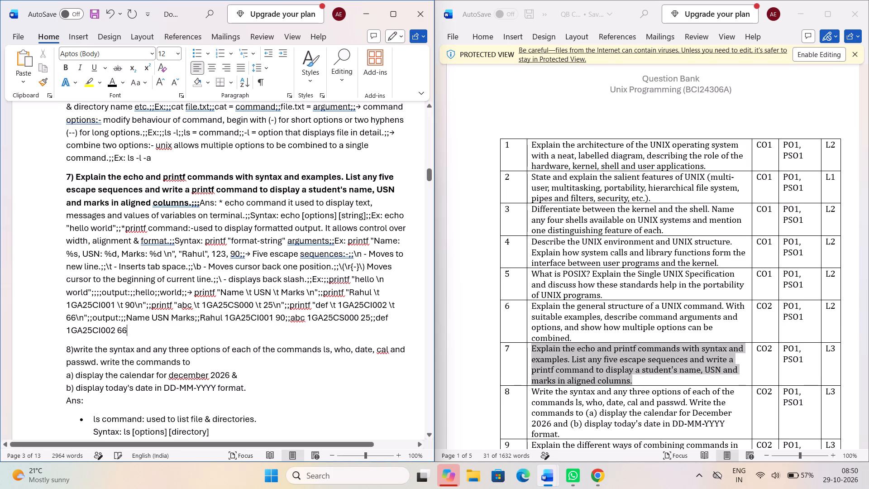
key(period)
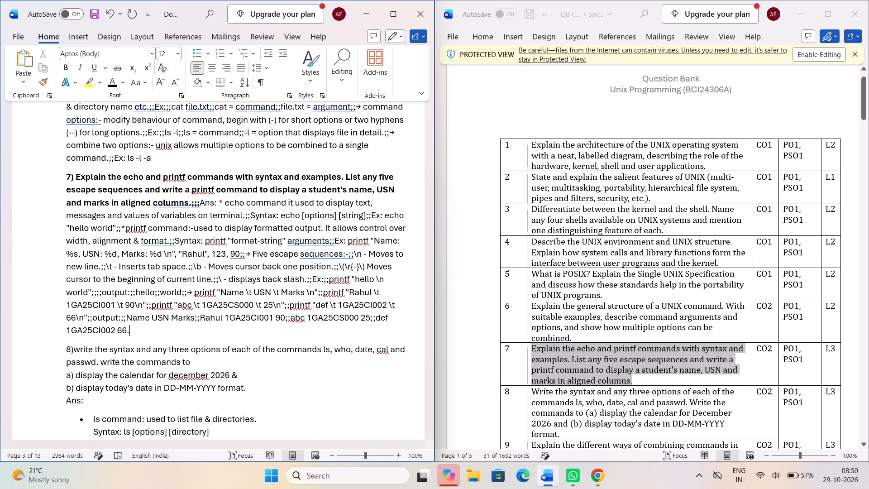
Replace question 8's wording after "8)" with the matching question 8 text copied from the question bank.
drag(573, 437, 530, 393)
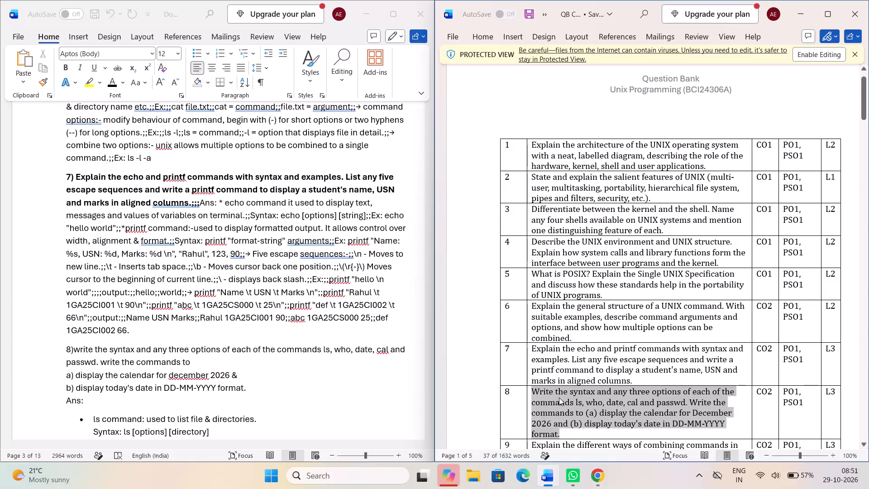
right_click(561, 399)
click(570, 156)
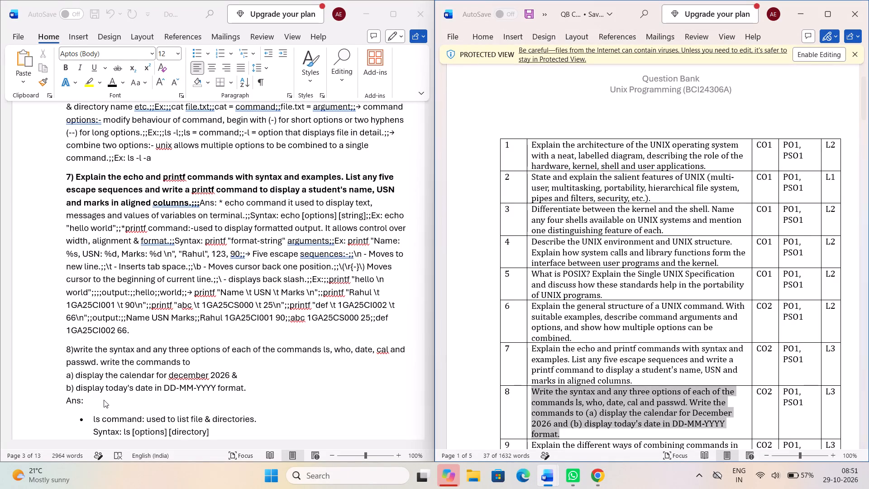
drag(249, 388, 108, 358)
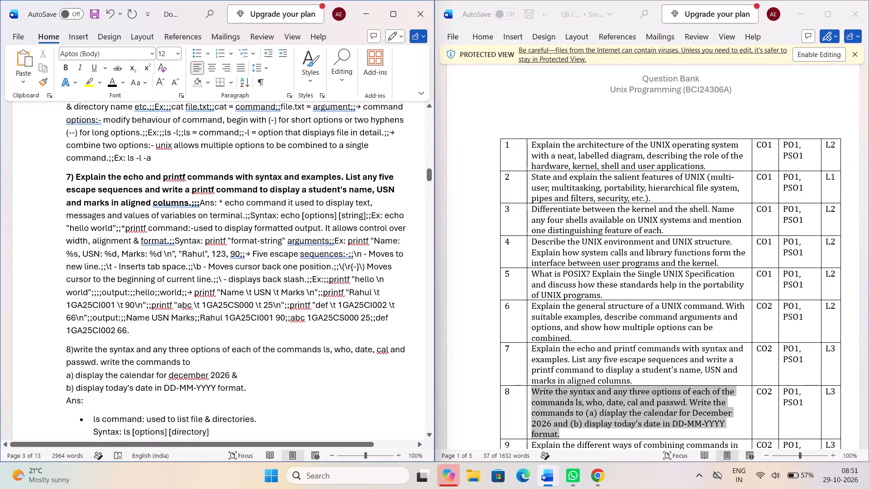
click(177, 364)
drag(248, 388, 100, 350)
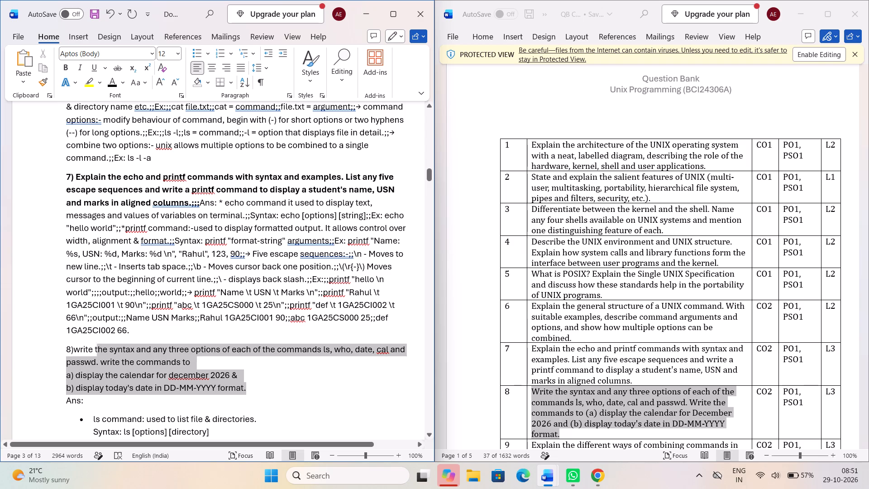
drag(100, 350, 86, 350)
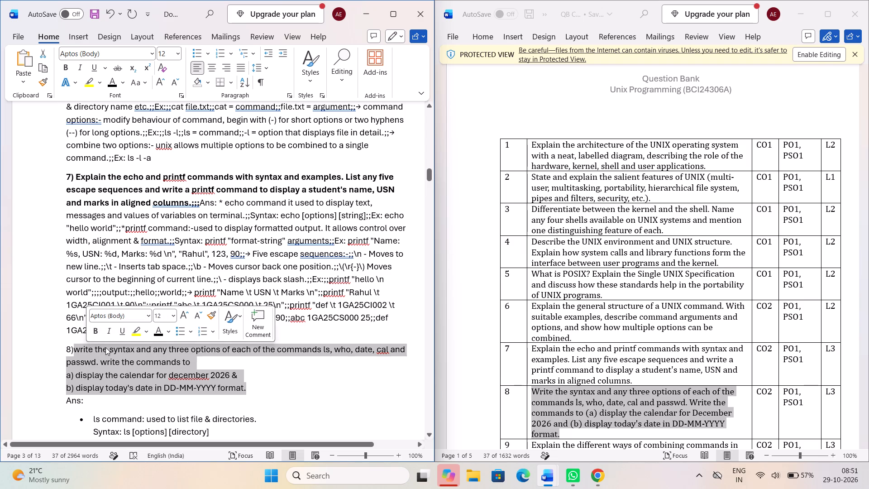
key(ctrl+v)
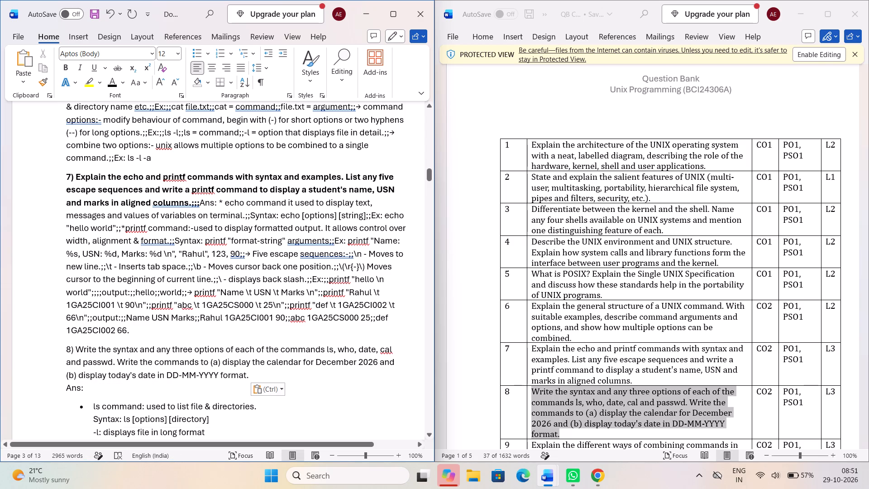
Make the whole of question 8, including its number, bold.
drag(248, 372, 59, 350)
click(66, 332)
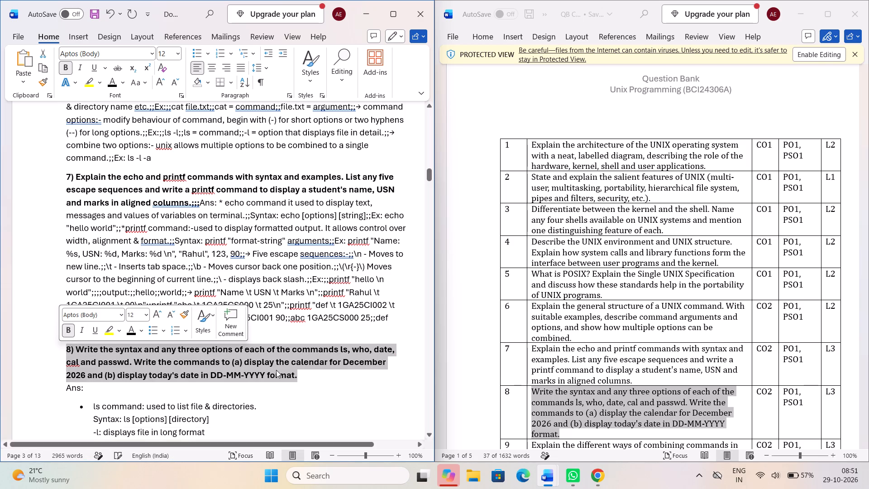
Join "Ans:" to the end of question 8 and the "ls command" bullet to "Ans:", separating each with ";;".
click(308, 373)
text(;;)
key(Delete)
key(Right)
key(Right)
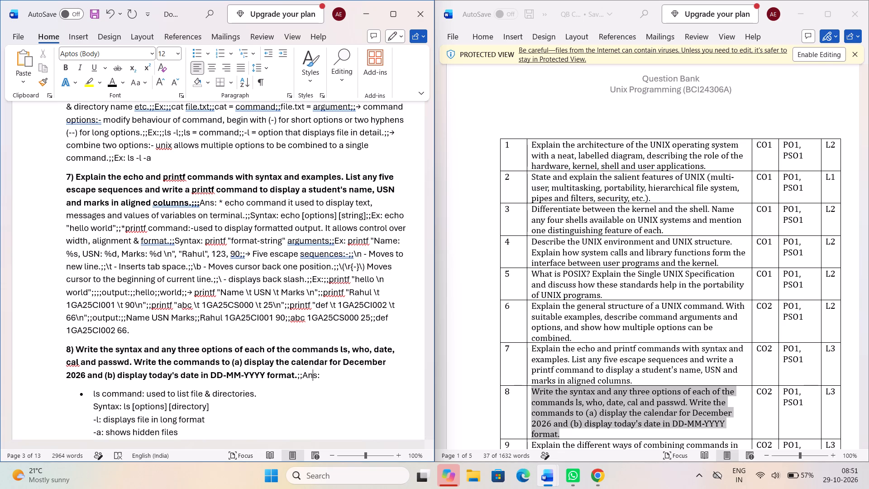
key(Right)
key(Right)
text(;;)
key(Delete)
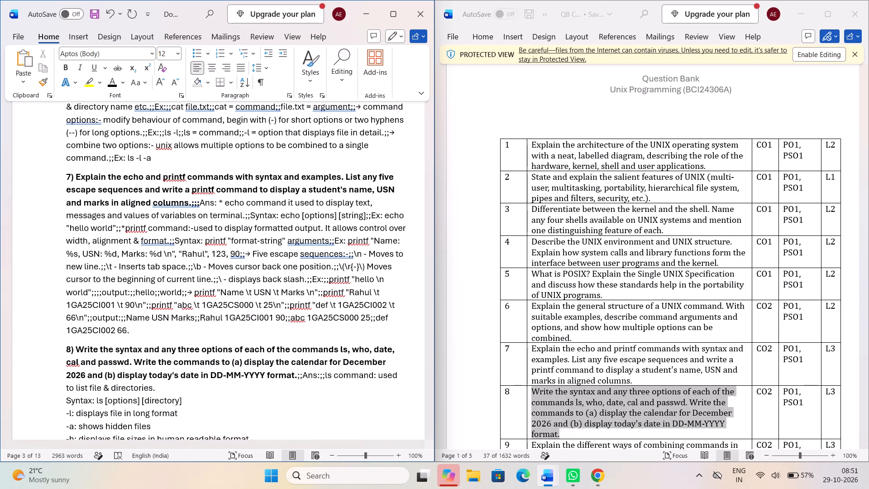
Merge the "Syntax: ls [options] [directory]" and "-l" lines into the ls description, separating them with ";;".
key(Down)
text(;;)
key(Delete)
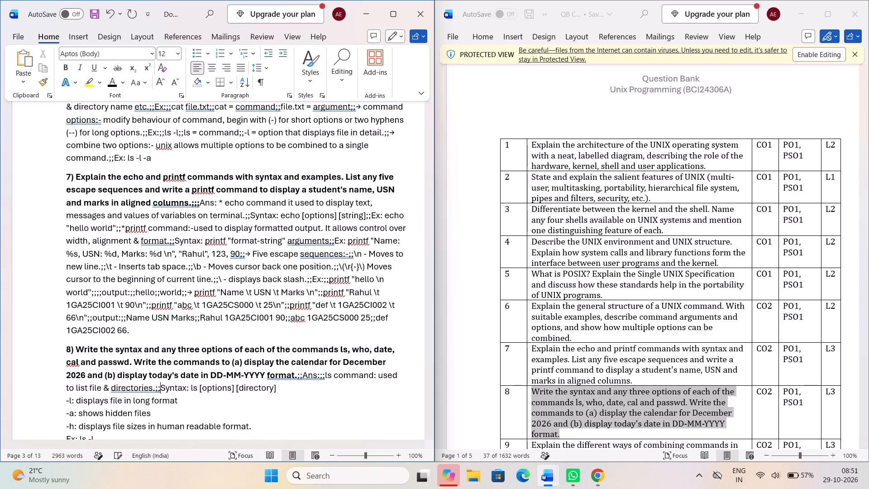
key(Down)
scroll(292, 376, up, 1)
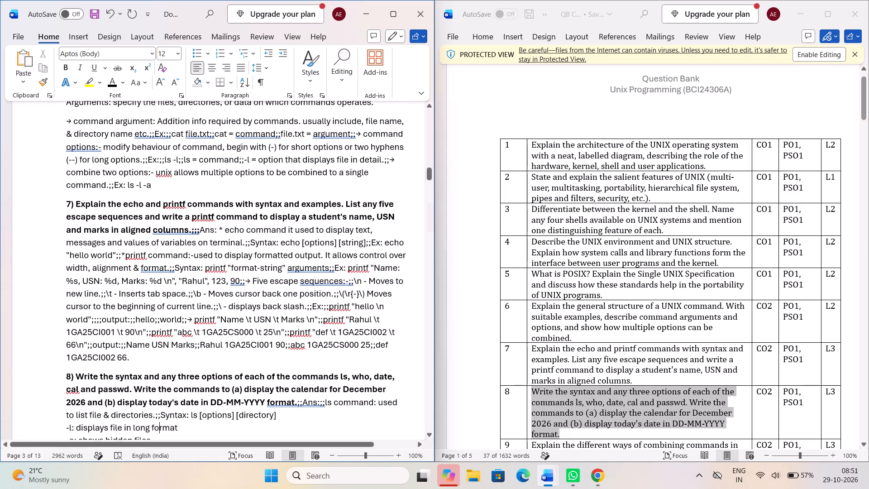
click(306, 420)
text(;;)
key(BackSpace)
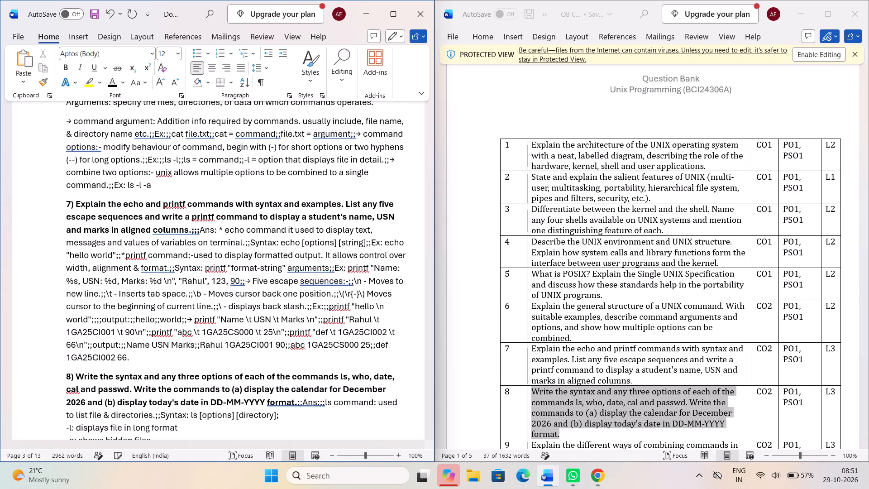
key(semicolon)
key(Delete)
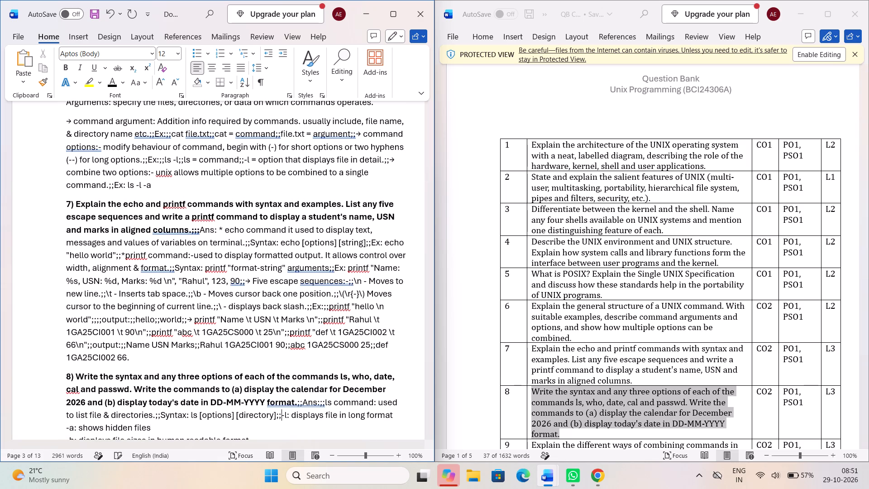
Add ";;" after the ls -l, -a and -h descriptions, joining "-h" and "Ex: ls -l" but keeping the line break before "-a".
scroll(306, 420, down, 1)
click(312, 306)
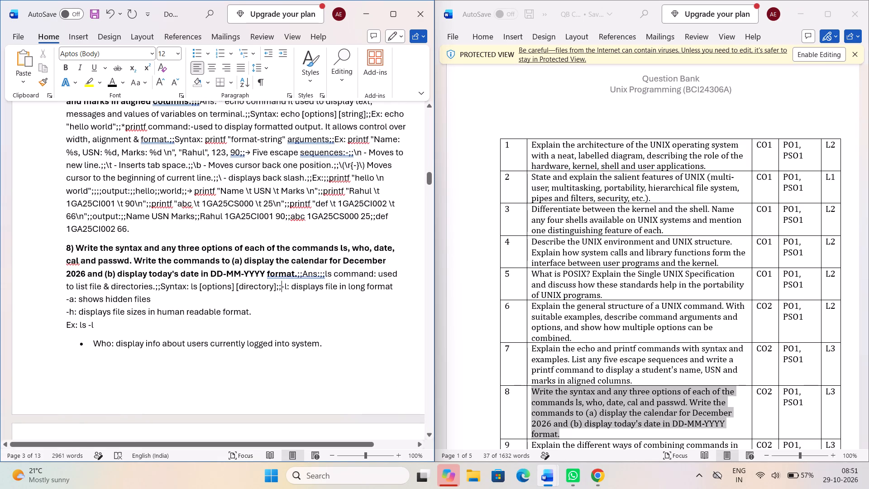
text(;;)
key(Delete)
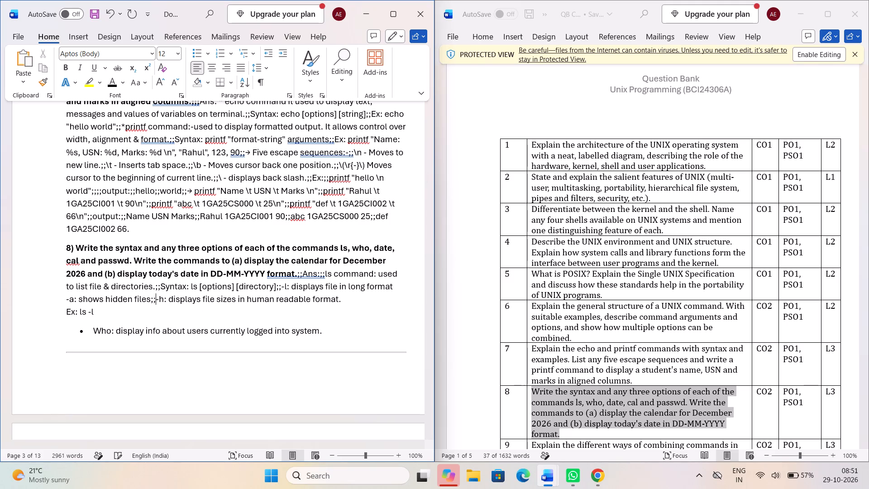
click(399, 289)
text(;;)
key(Delete)
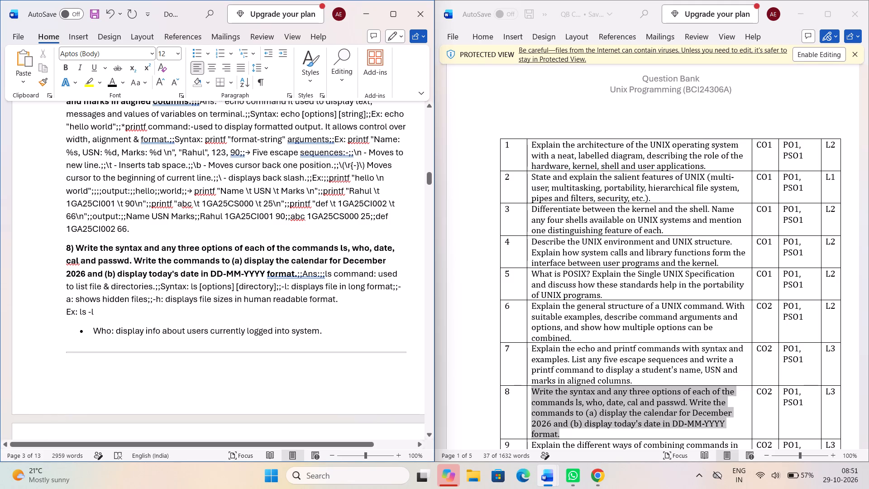
key(ctrl+z)
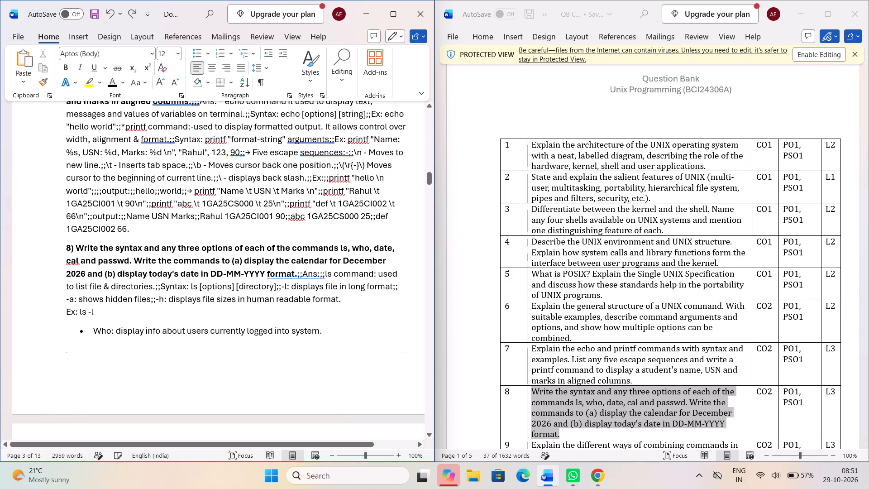
click(365, 303)
text(;;)
key(Delete)
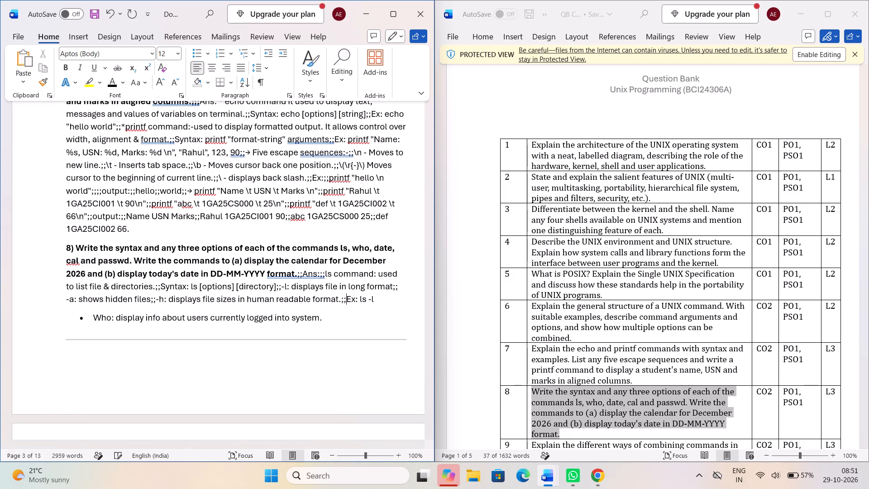
Insert an asterisk directly before "ls command" in answer 8.
key(Right)
key(Right)
key(Right)
key(Right)
key(Right)
key(Right)
key(Right)
key(Right)
key(Right)
click(324, 274)
key(asterisk)
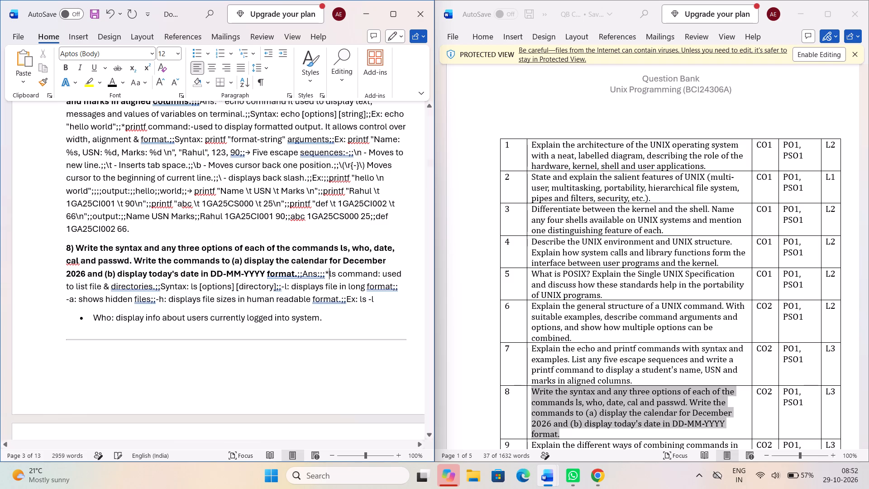
Join the "Who" bullet to the end of "Ex: ls -l" with ";;;;*".
click(377, 297)
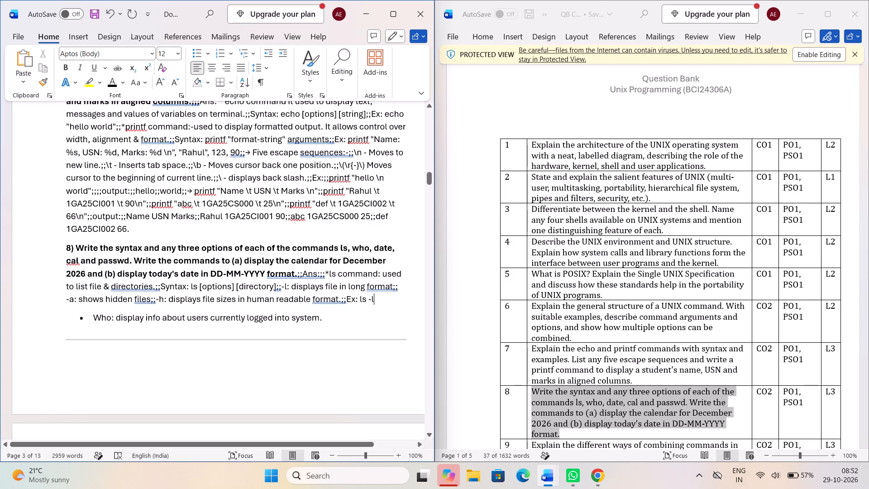
key(Delete)
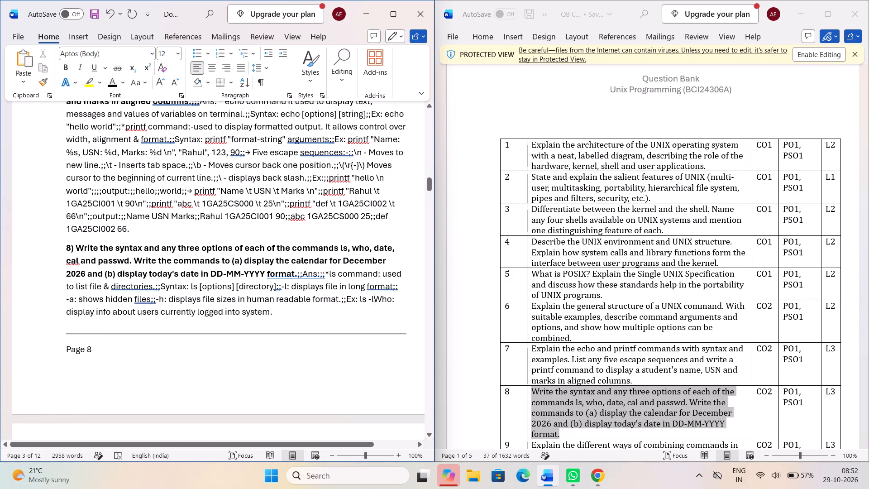
text(;;;;)
key(asterisk)
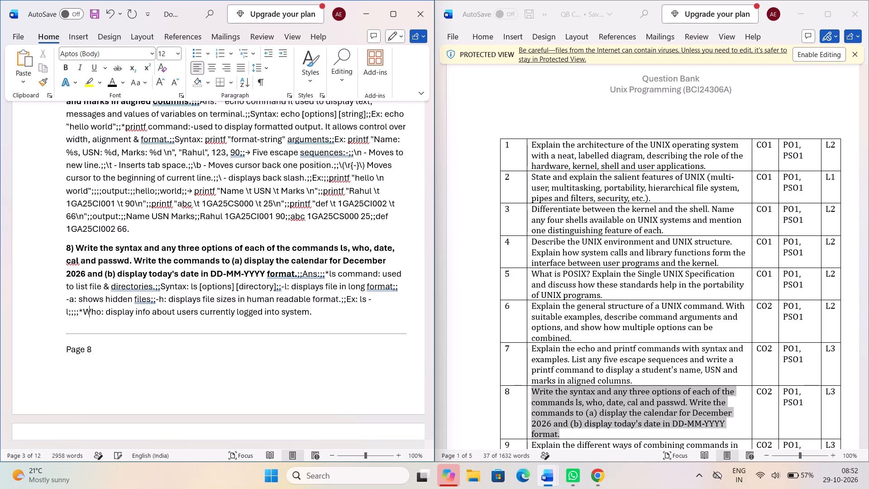
Remove the divider line and "Page 8" label after the Who description, and join "Syntax:- who [options]" with ";;".
click(312, 315)
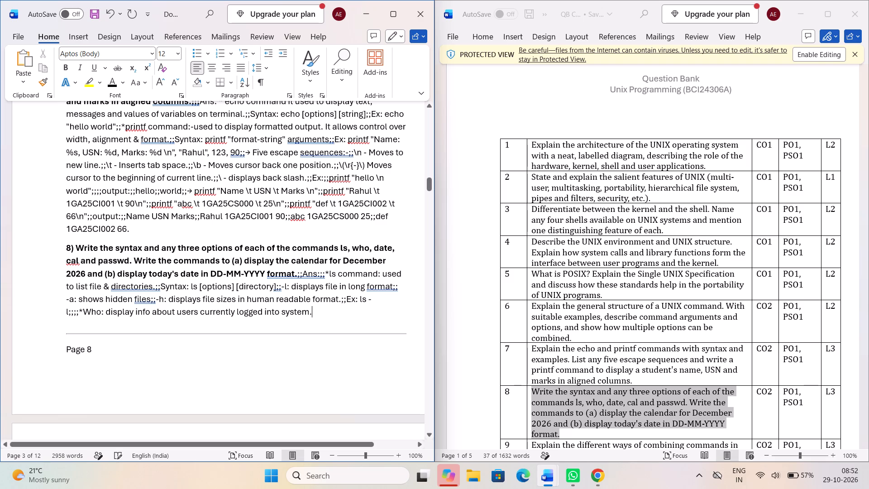
key(Delete)
key(Delete)
key(Delete)
key(Delete)
key(Delete)
key(Delete)
key(Delete)
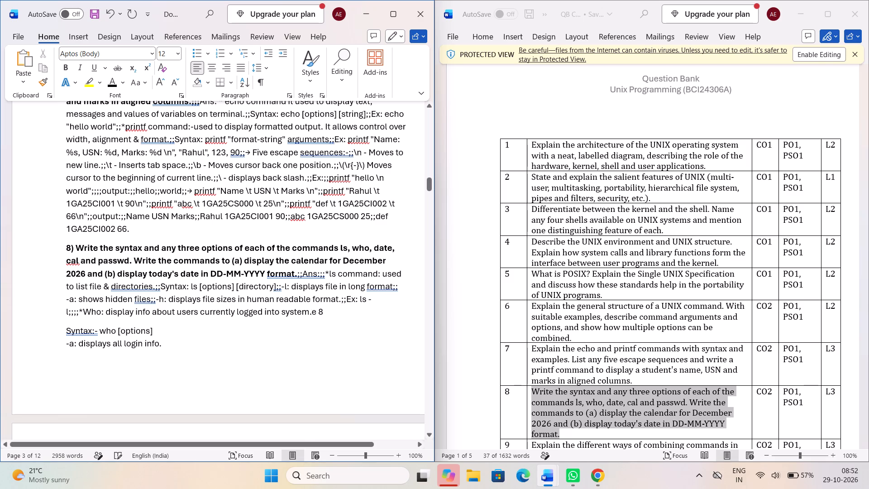
key(Delete)
key(Delete)
key(Delete)
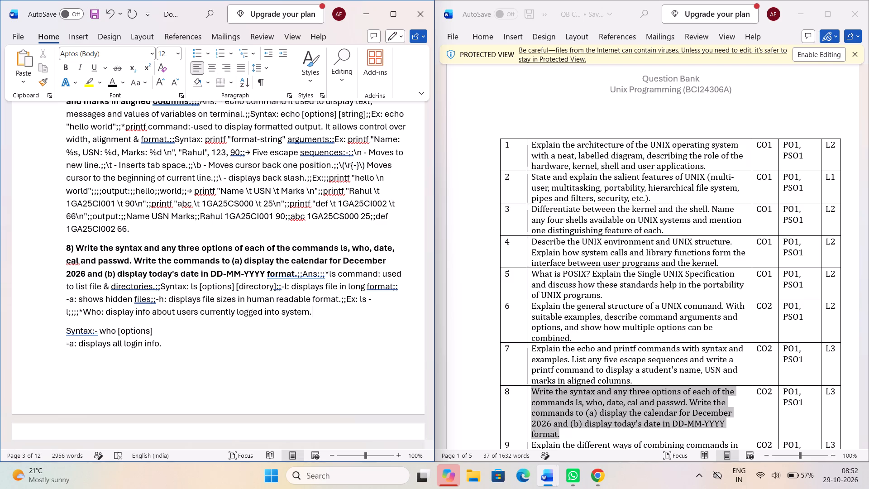
key(Delete)
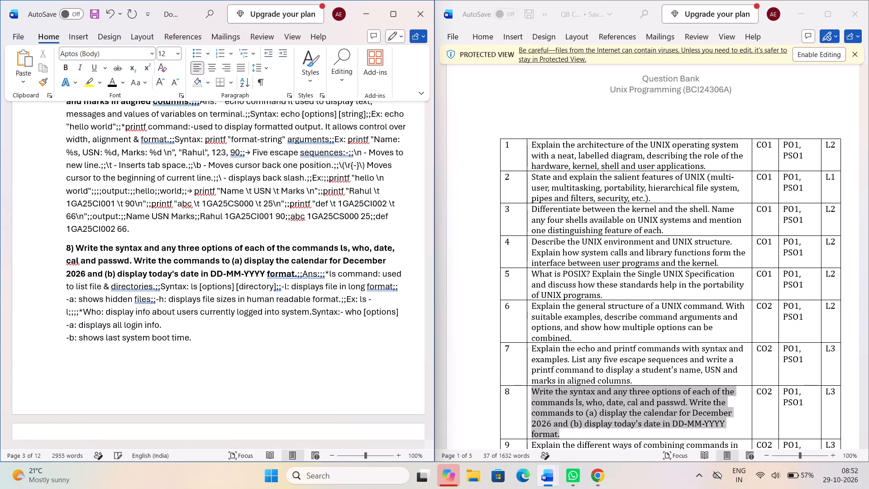
text(;;)
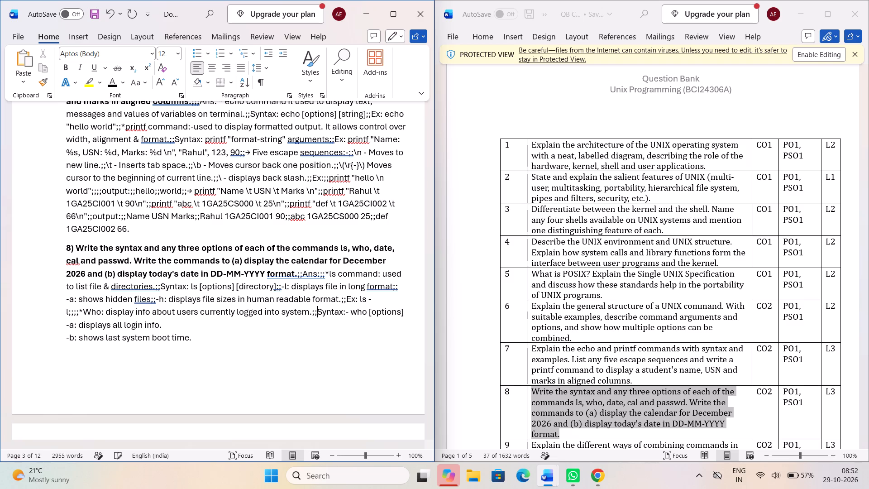
Join the who command's "-a" option line to "Syntax:- who [options]" with ";;".
click(412, 315)
text(;;)
key(Delete)
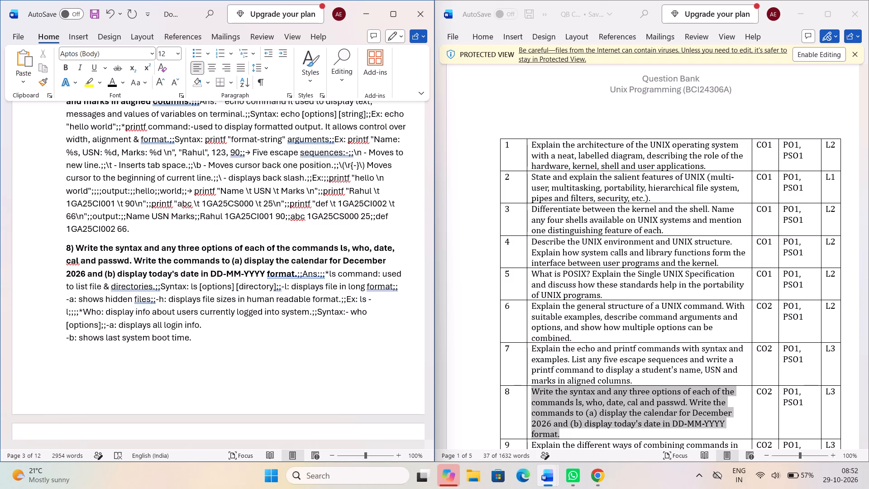
key(BackSpace)
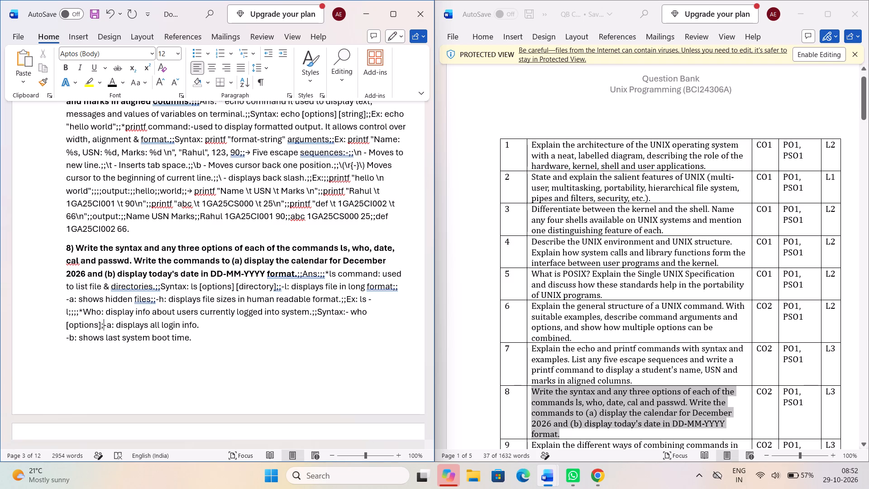
key(semicolon)
Join the "-b: shows last system boot time." line after "displays all login info." with ";;".
key(Right)
key(Right)
key(Right)
key(Right)
key(Right)
key(Right)
key(Right)
key(Right)
key(Right)
key(Right)
key(Right)
key(Right)
key(Right)
key(Right)
key(Right)
key(Right)
key(Right)
key(Right)
key(Right)
key(Right)
key(Right)
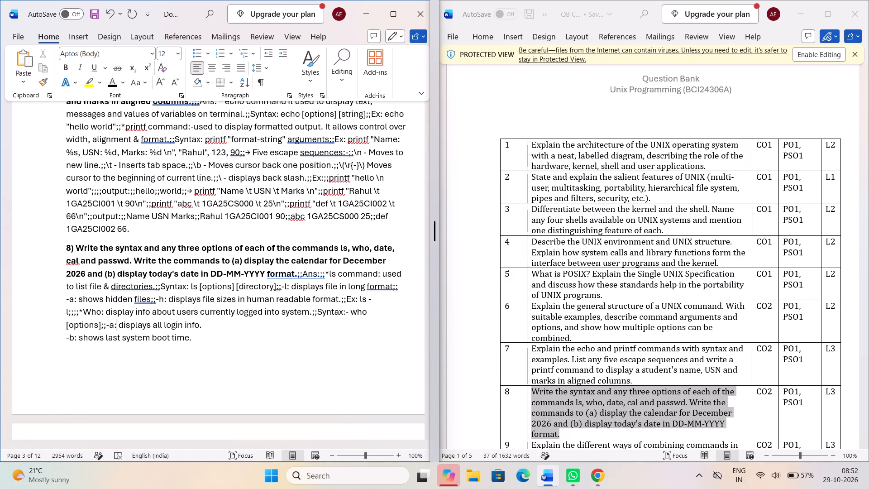
key(Right)
key(Right)
key(Right)
key(Right)
key(Right)
key(Right)
key(Right)
text(;;)
key(Delete)
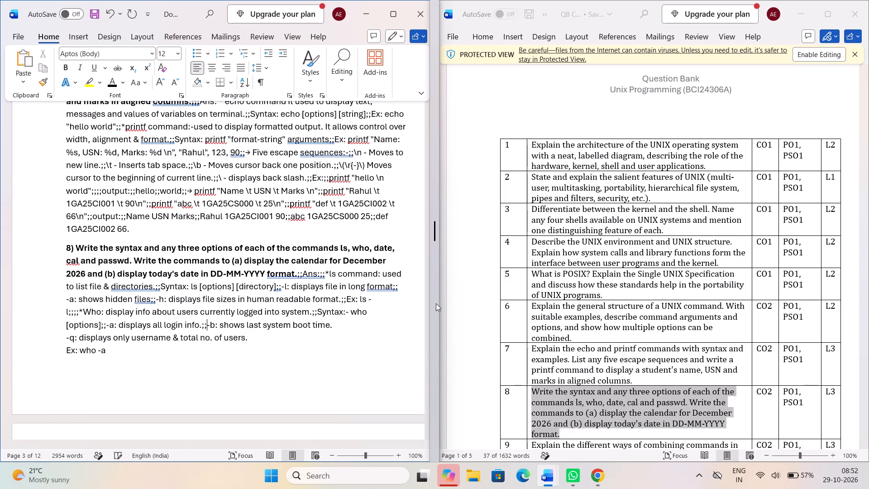
Join the who command's "-q" option line and the "Ex: who -a" line onto the preceding text with ";;" before each.
click(370, 325)
text(;;)
key(Delete)
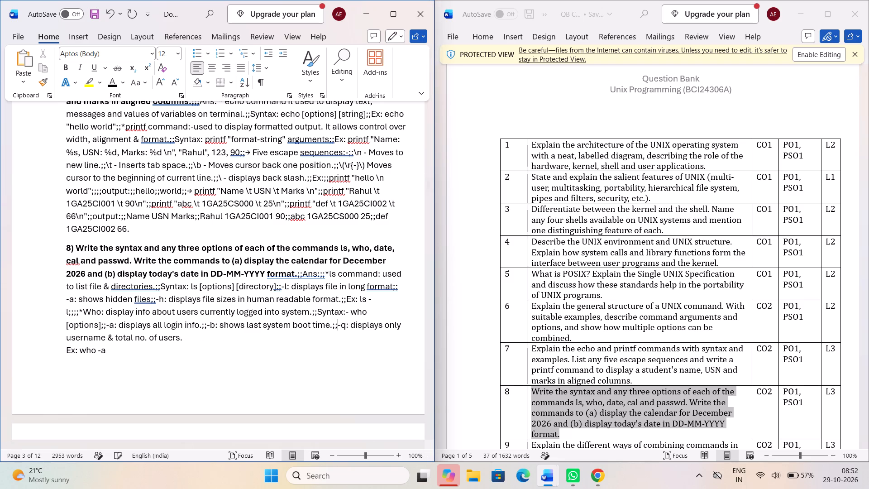
click(296, 340)
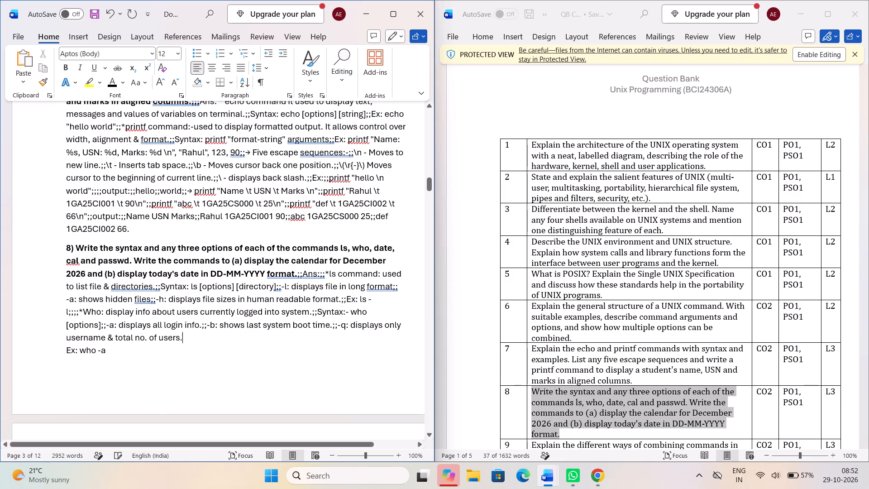
key(semicolon)
key(semicolon)
key(Delete)
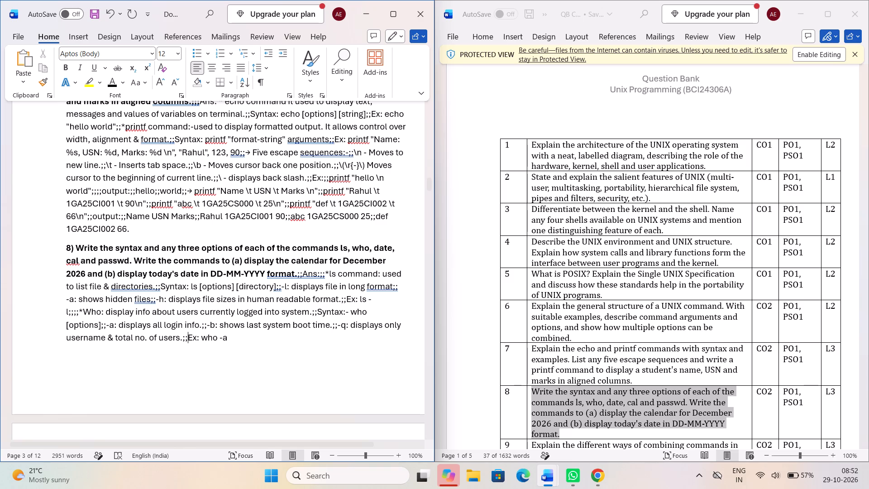
Join the "date command" bullet to the end of "Ex: who -a" with ";;;;*".
scroll(294, 336, down, 1)
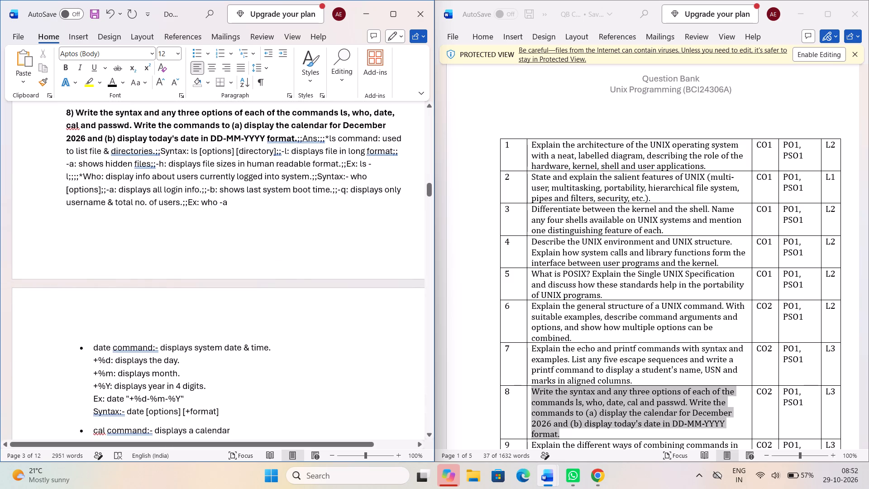
click(277, 204)
key(Delete)
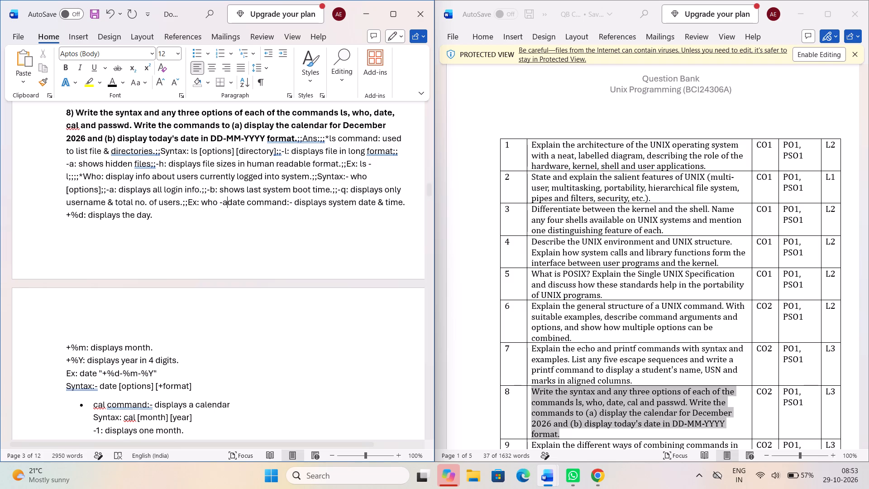
text(;;)
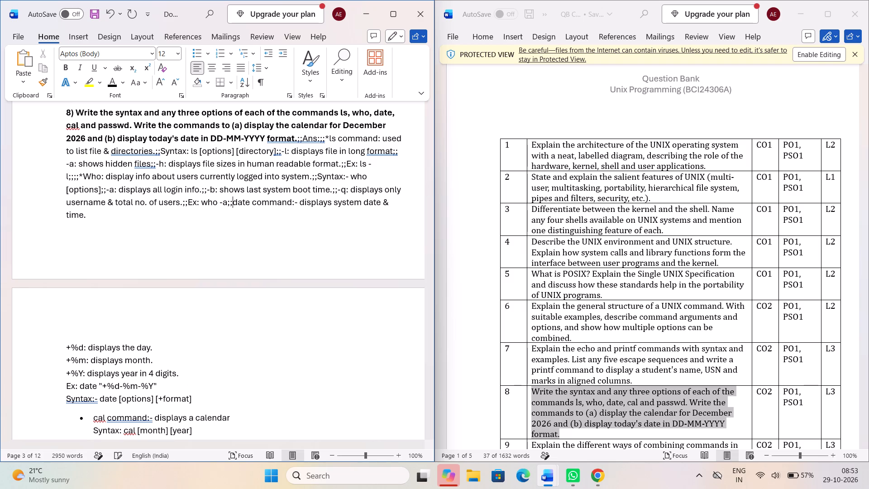
key(semicolon)
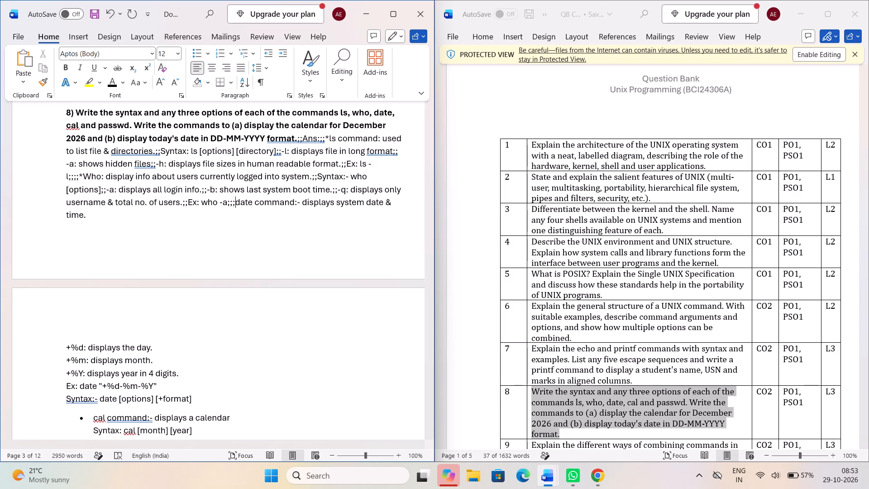
key(semicolon)
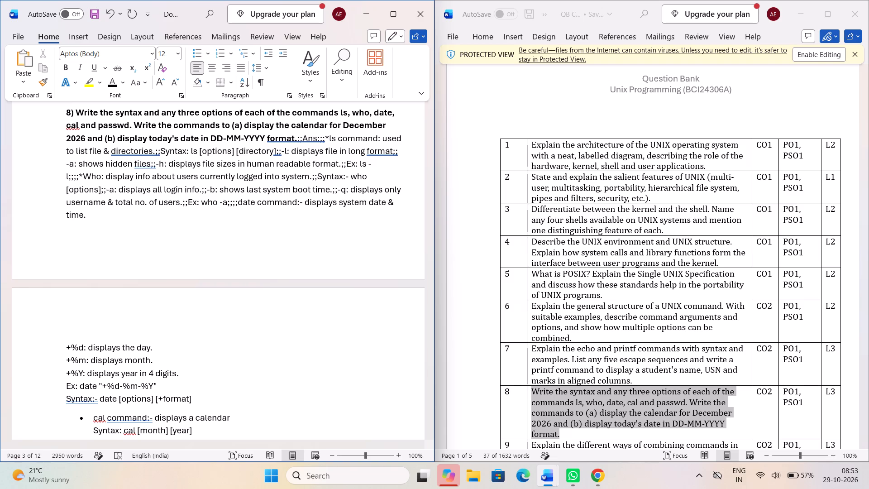
key(asterisk)
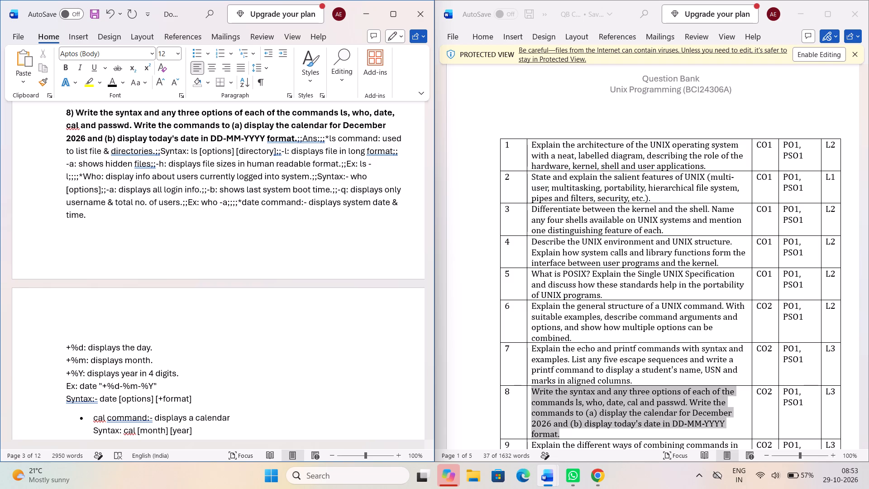
Join the date command's "+%d", "+%m" and "+%Y" option lines after "displays system date & time." with ";;" before each.
click(245, 214)
key(Delete)
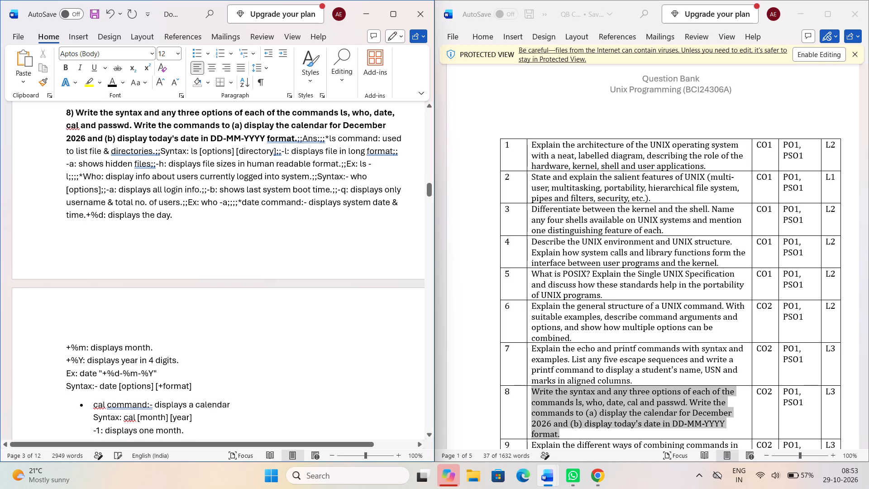
text(;;)
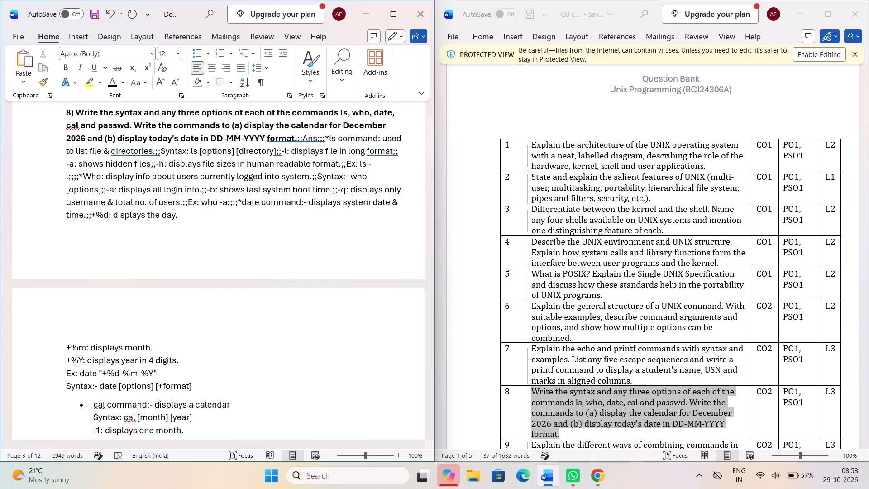
click(186, 213)
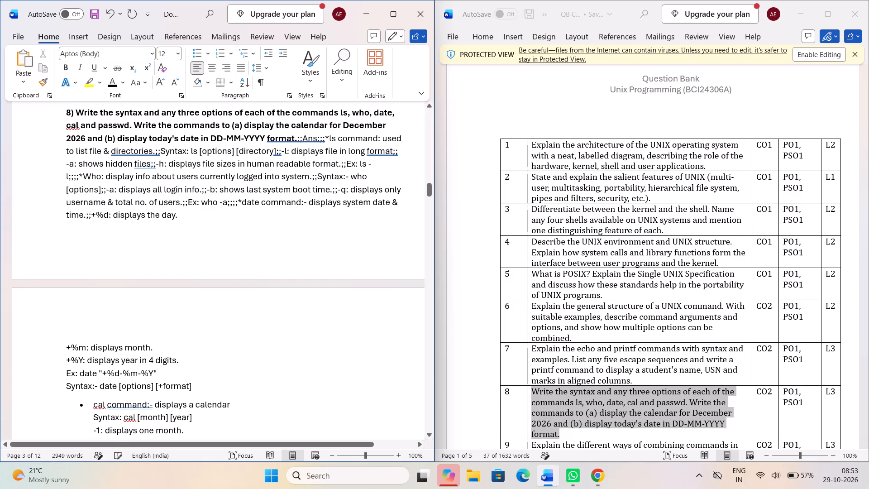
text(;;)
key(Delete)
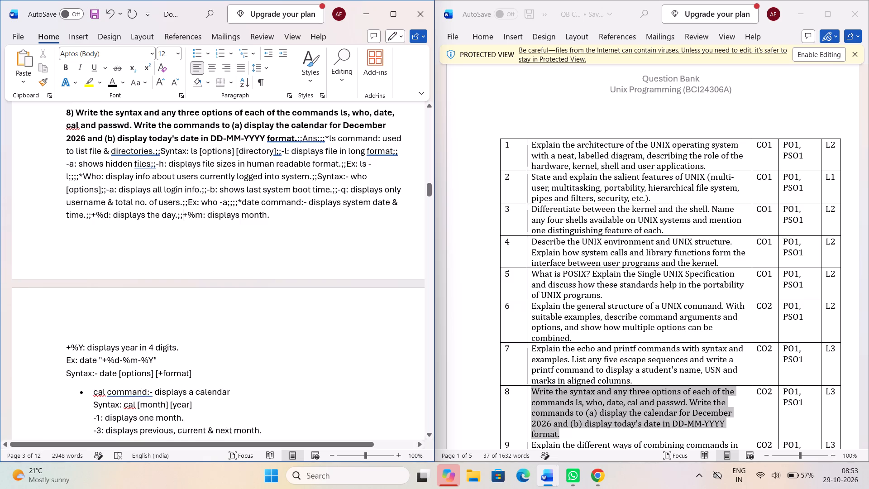
click(281, 212)
key(Delete)
key(Delete)
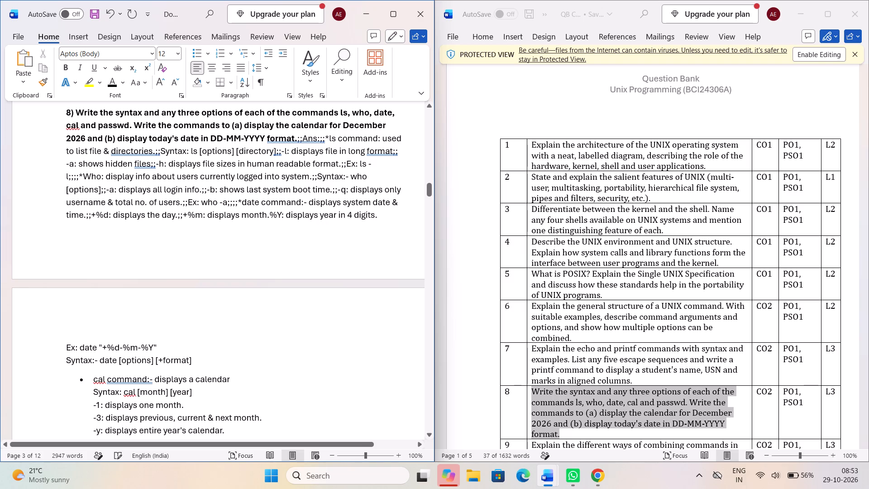
key(ctrl+z)
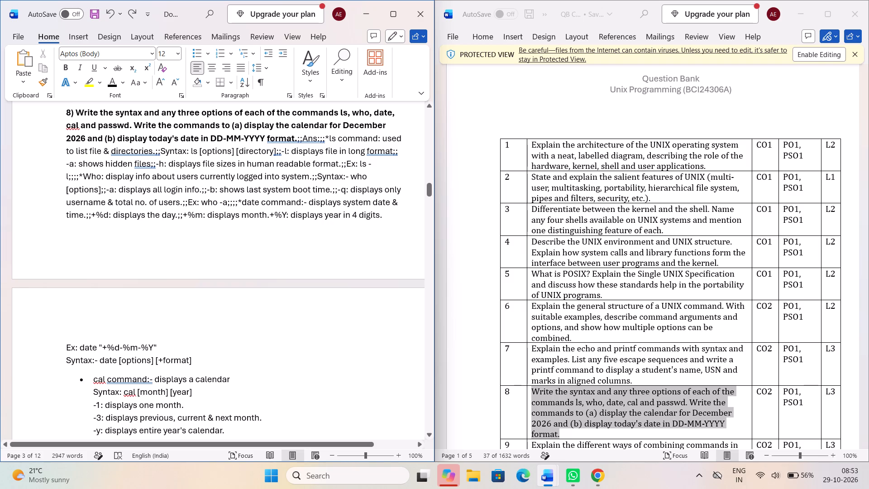
text(;;)
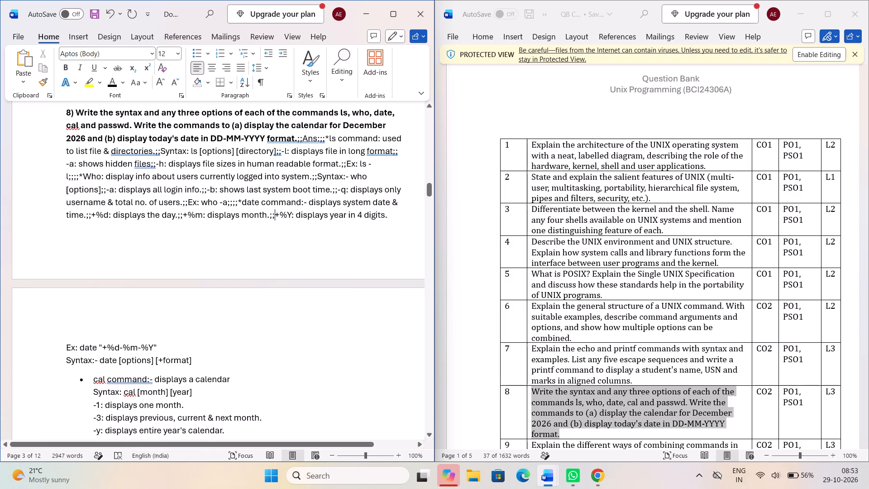
Join the date command's "Ex:" line after "displays year in 4 digits." with ";;".
click(389, 215)
key(Delete)
text(;;)
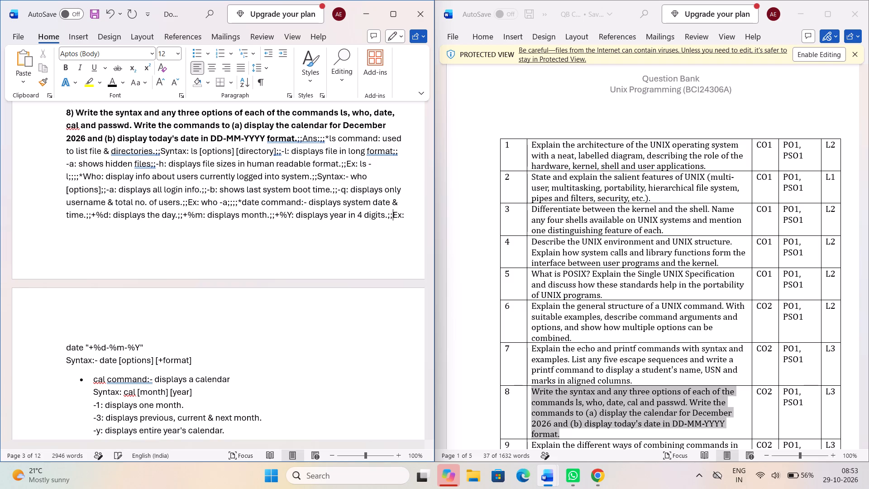
Join "Syntax:- date [options] [+format]" to the end of the date command's example line with ";;".
key(Right)
key(Right)
key(Right)
scroll(389, 215, down, 1)
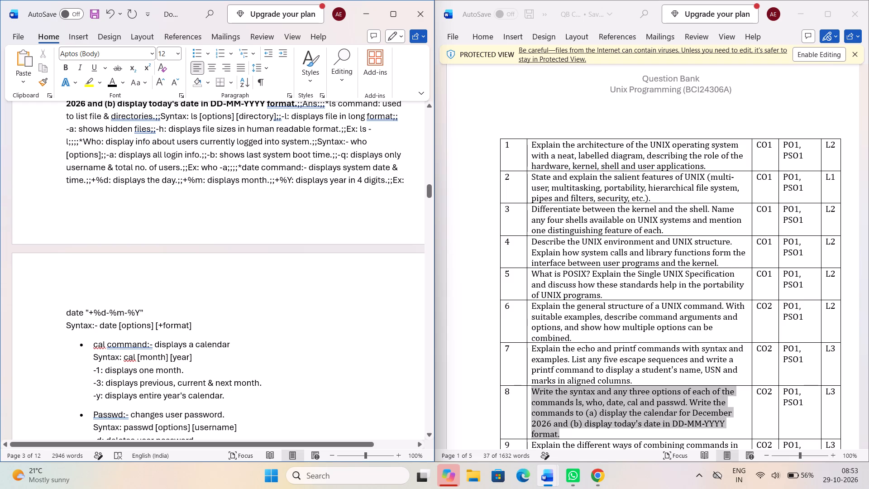
click(153, 311)
scroll(272, 261, up, 1)
scroll(356, 217, up, 15)
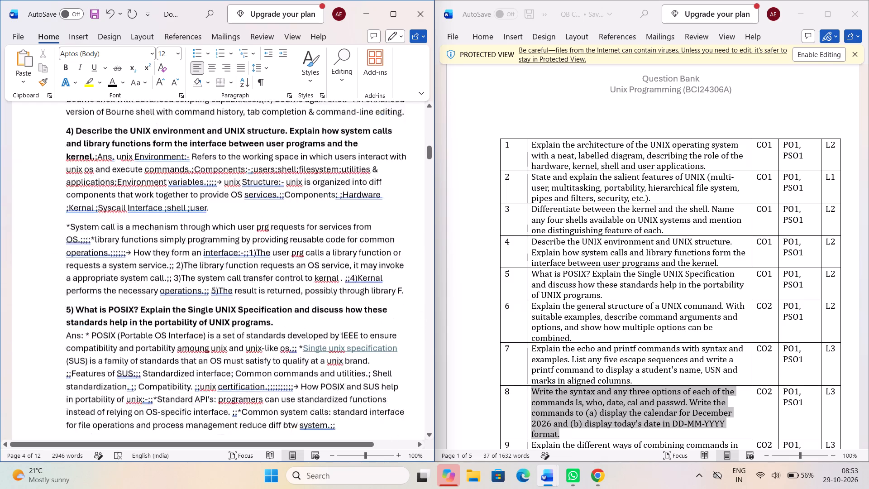
scroll(356, 217, up, 10)
scroll(356, 217, down, 8)
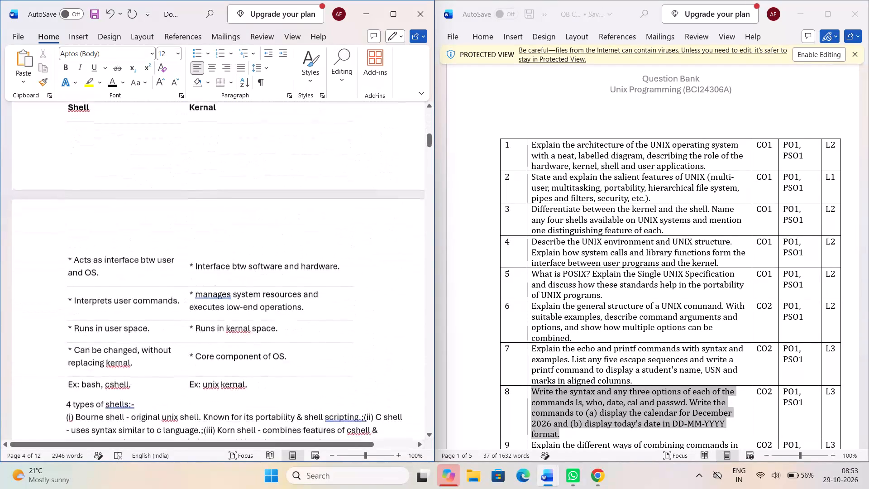
scroll(356, 217, down, 6)
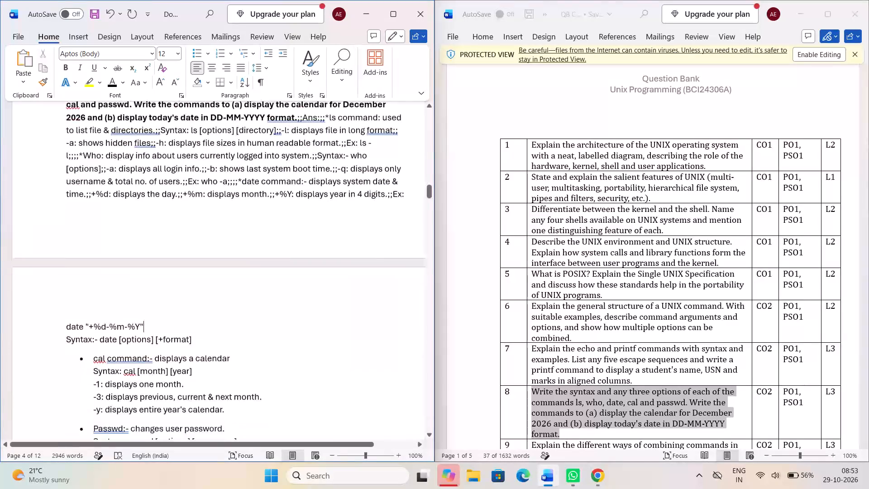
scroll(356, 217, down, 2)
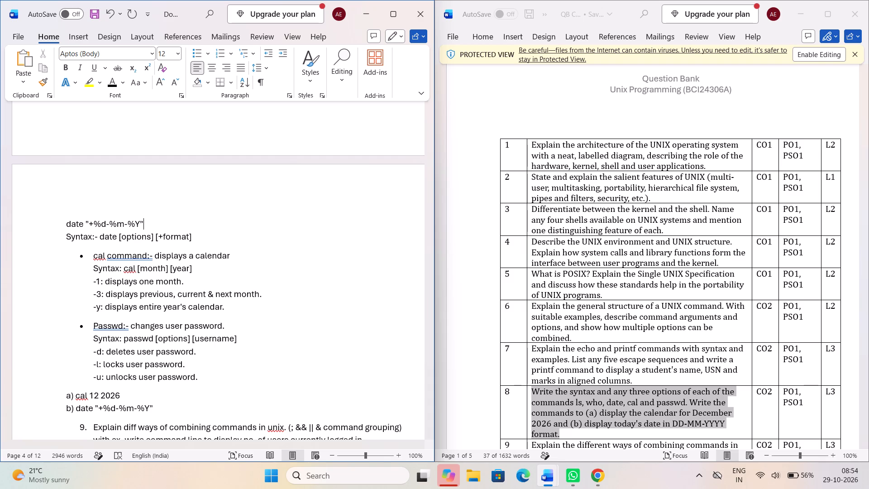
text(;;)
key(Delete)
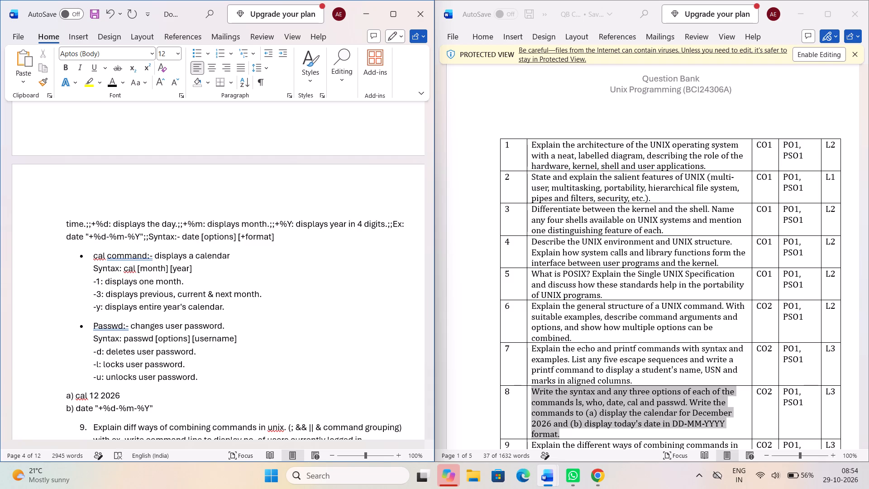
Join the "cal command" bullet to the end of "Syntax:- date [options] [+format]" with ";;;;*".
click(294, 239)
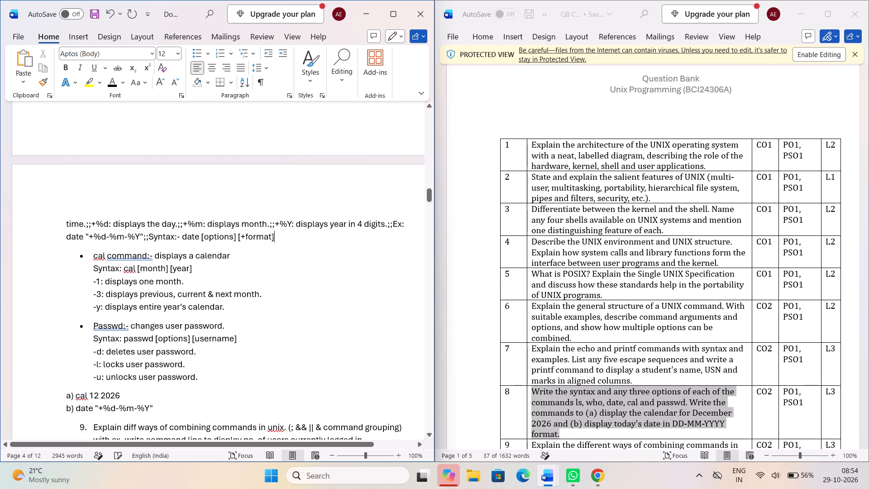
text(;;;;)
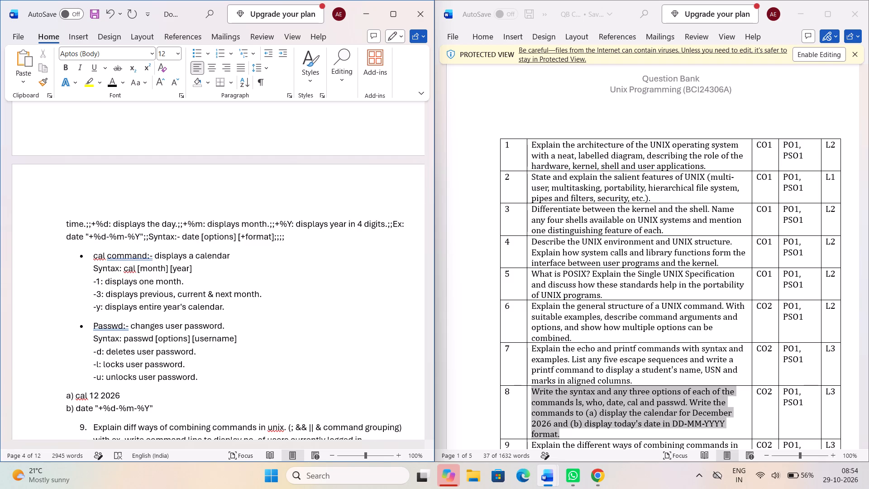
key(Delete)
key(asterisk)
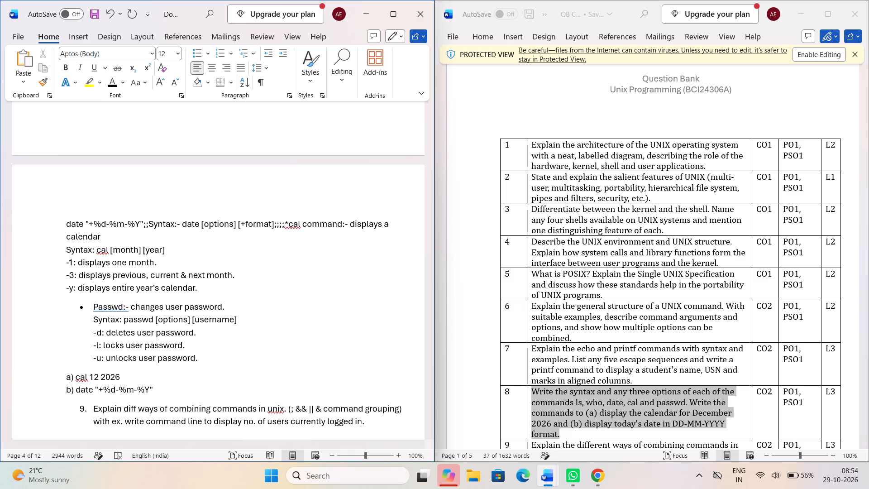
Join "Syntax: cal [month] [year]" and the "-1: displays one month." line after "displays a calendar" with ";;" before each.
click(231, 232)
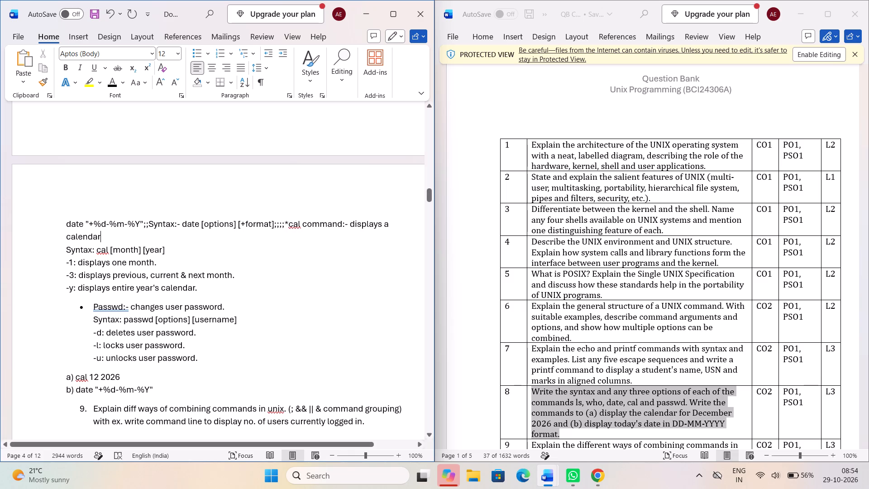
text(;;)
key(Delete)
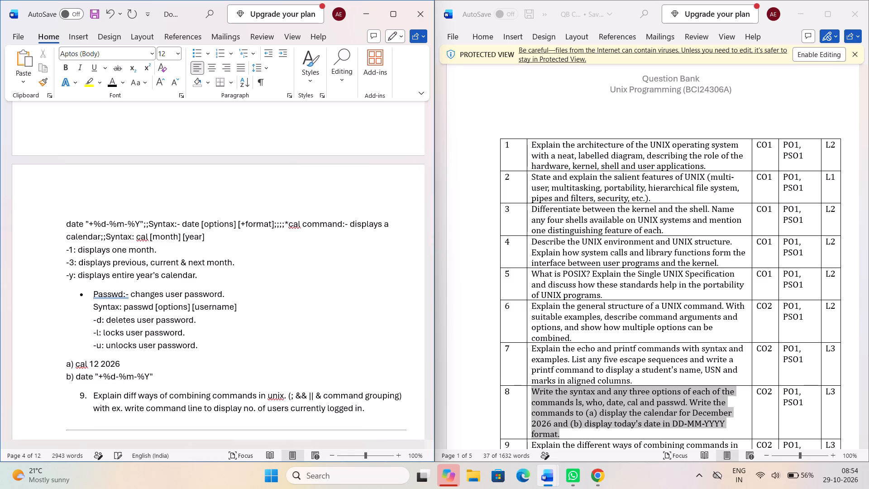
click(231, 232)
text(;;)
key(Delete)
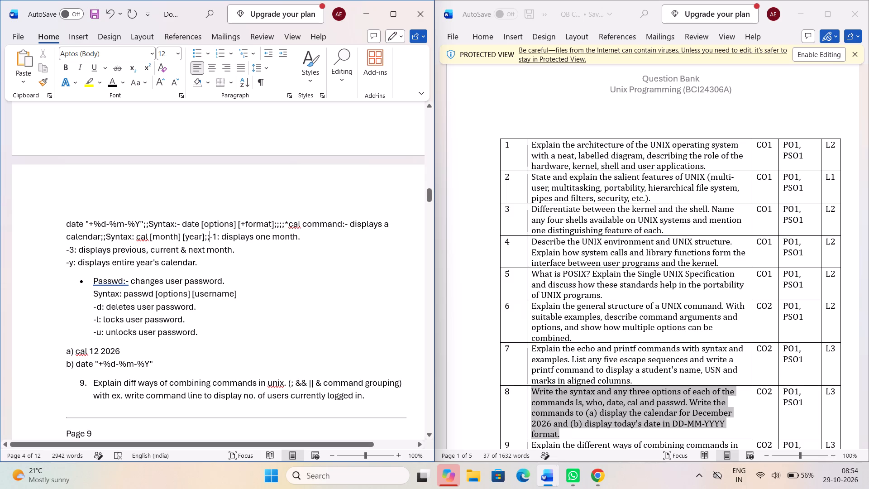
Join the cal command's "-3" and "-y" option lines after "-1: displays one month." with ";;" before each.
click(313, 236)
text(;;)
key(Delete)
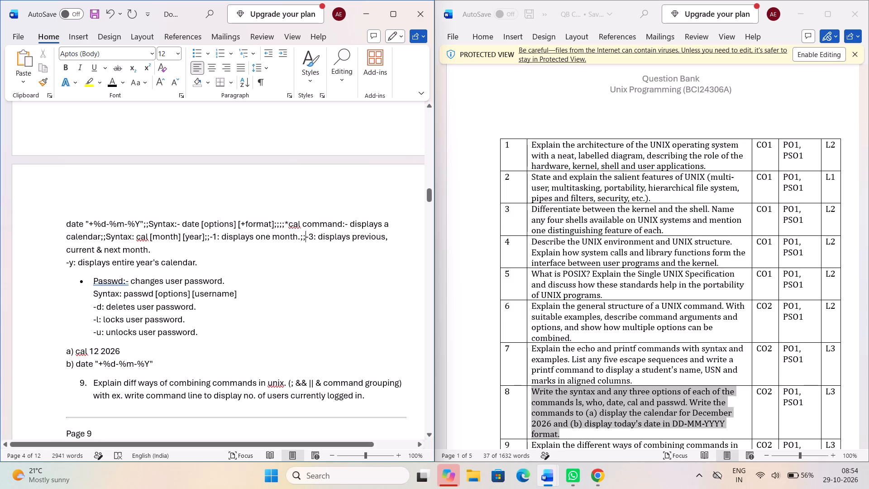
click(294, 247)
text(;;)
key(Delete)
Join the "Passwd" bullet to the end of "displays entire year's calendar." with ";;;;".
click(323, 252)
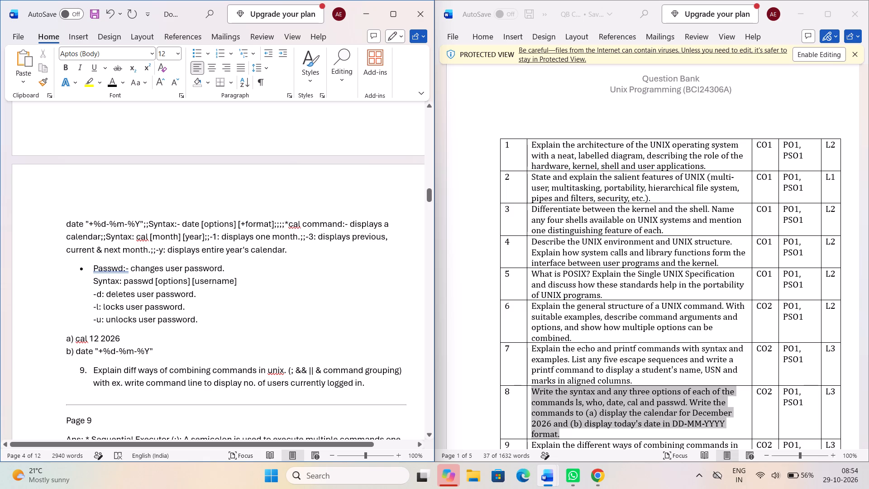
key(Delete)
text(;;;;)
click(295, 260)
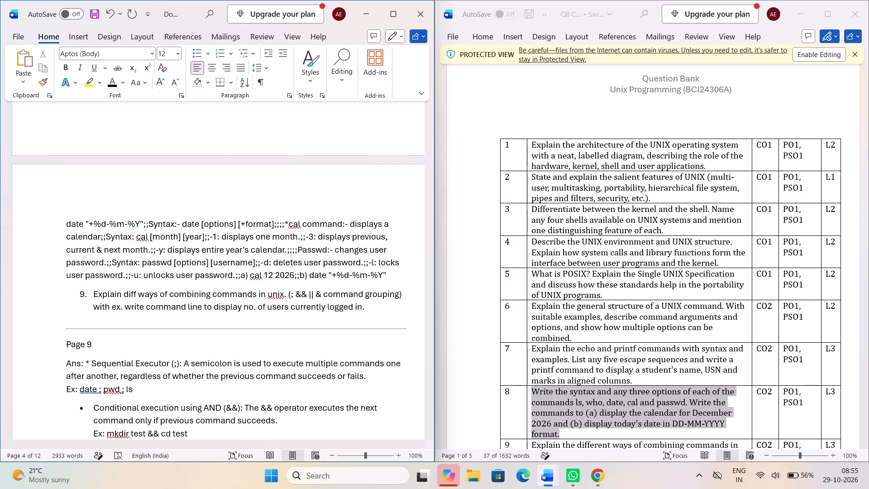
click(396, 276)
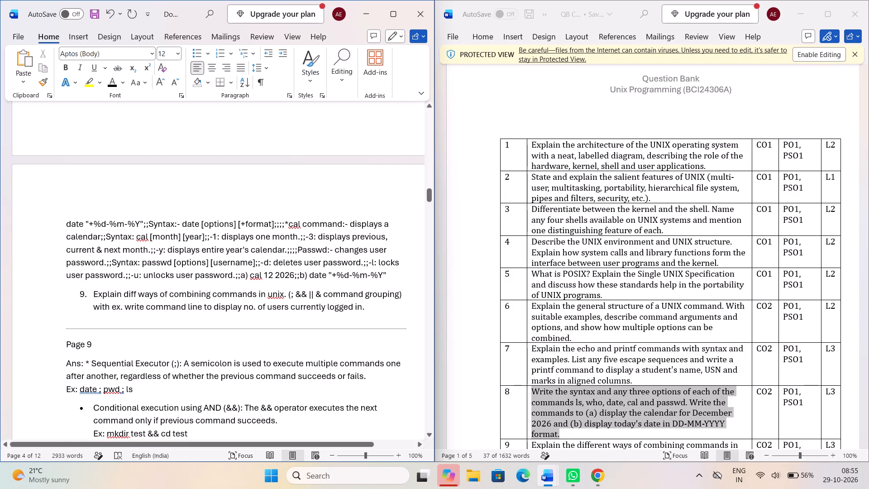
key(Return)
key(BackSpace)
Replace question 9's automatic list number and indent with a plain "9)" at the start of the line.
click(80, 294)
key(BackSpace)
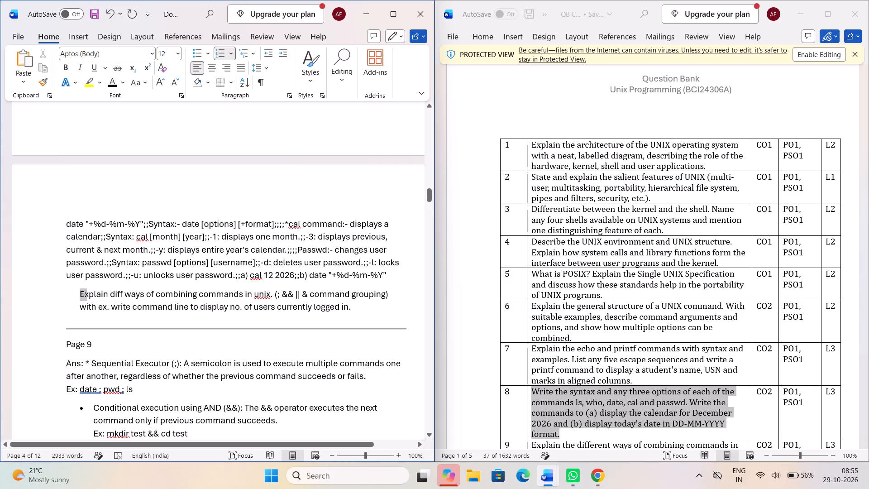
key(BackSpace)
text(9))
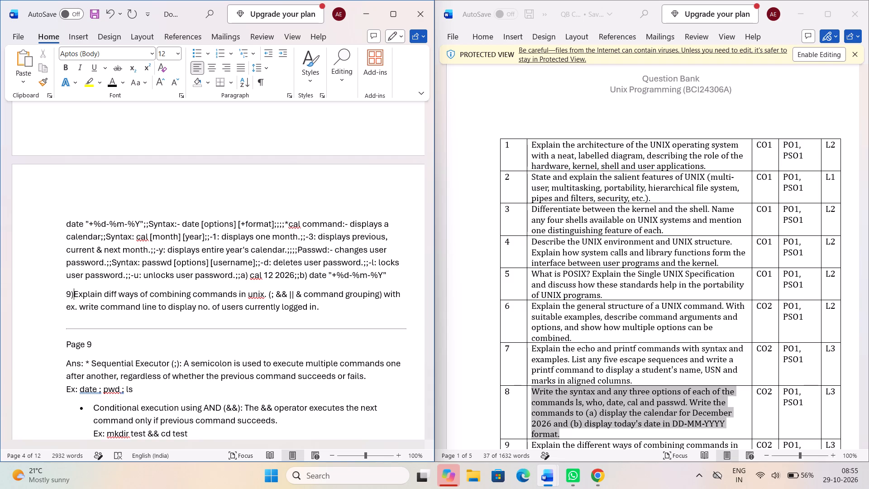
Copy question 9's full wording from the question bank and paste it over the abbreviated question after "9)".
scroll(581, 365, down, 1)
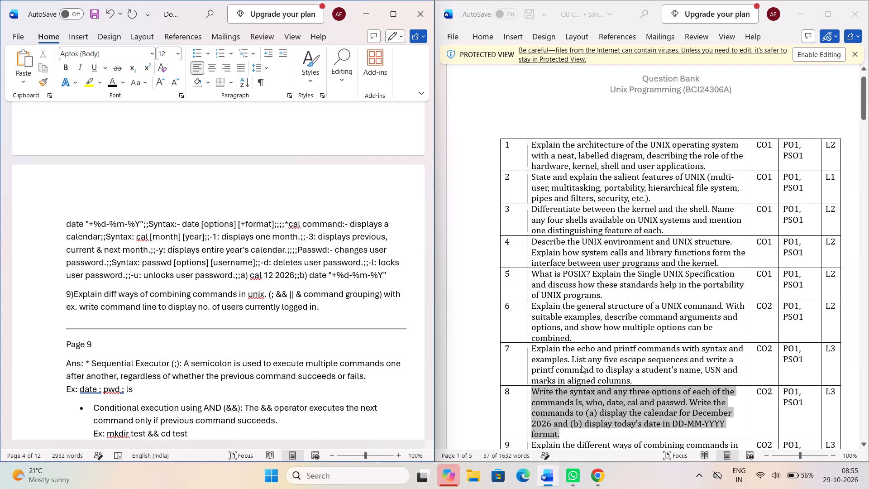
scroll(581, 365, down, 3)
drag(640, 371, 541, 348)
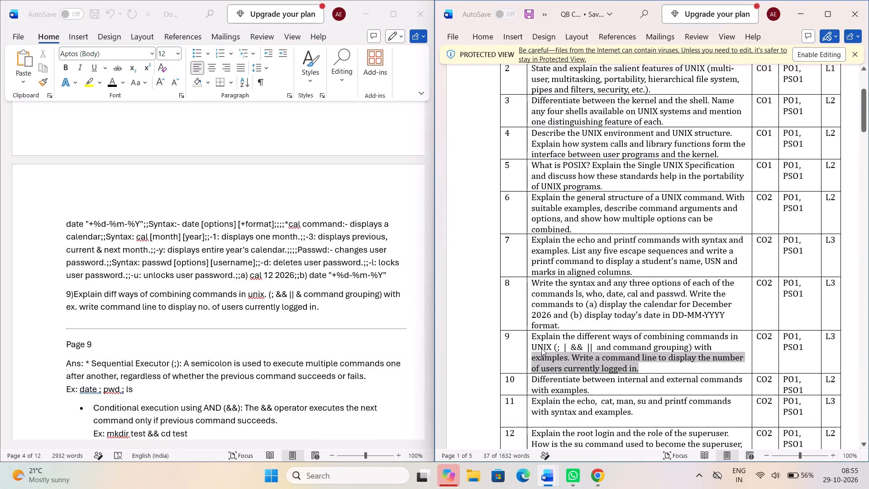
drag(541, 348, 531, 332)
right_click(566, 344)
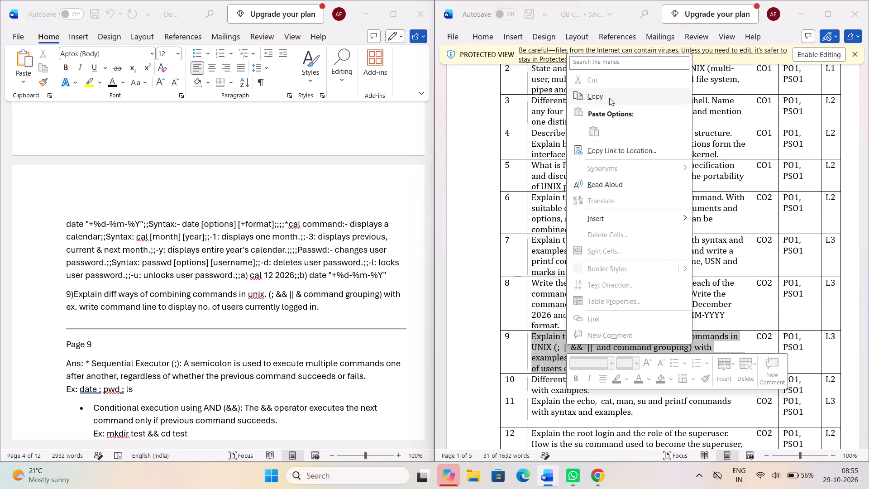
click(609, 98)
click(324, 304)
drag(331, 309, 328, 308)
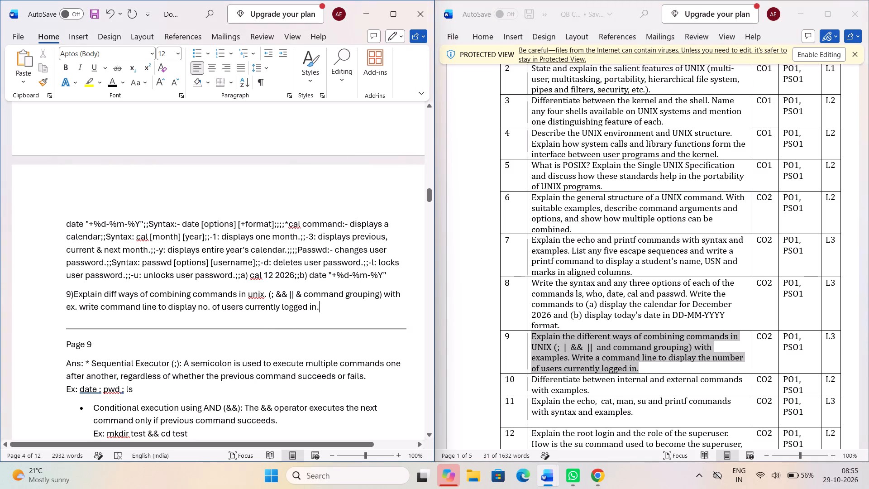
drag(328, 308, 113, 309)
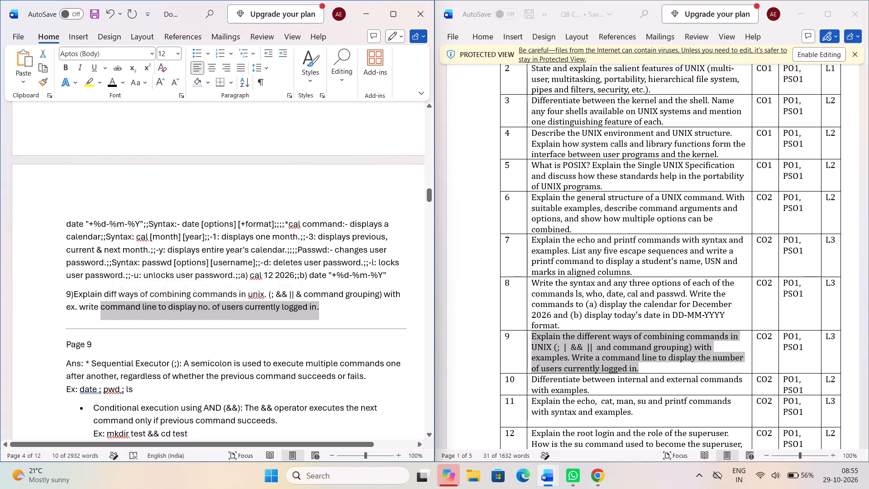
drag(72, 292, 307, 299)
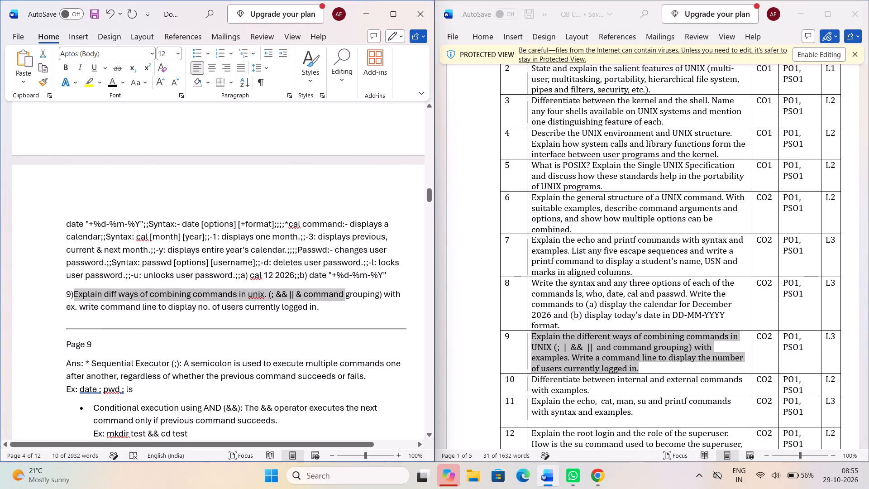
drag(307, 299, 321, 306)
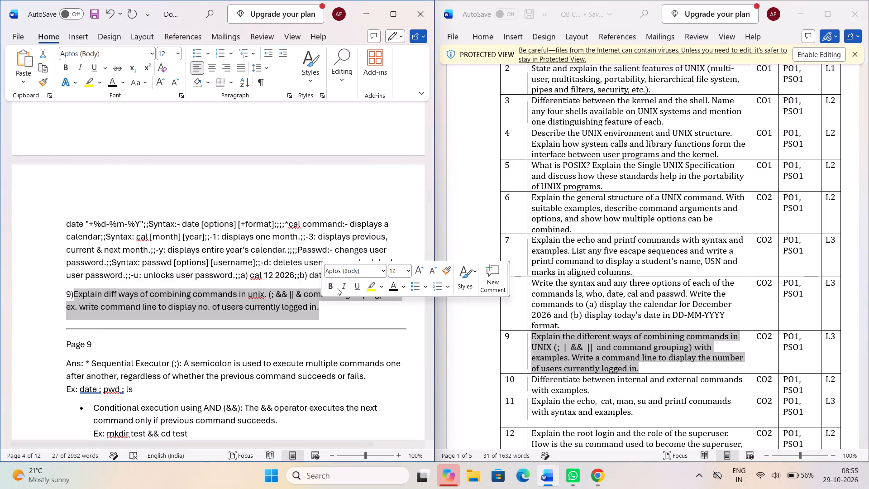
key(ctrl+v)
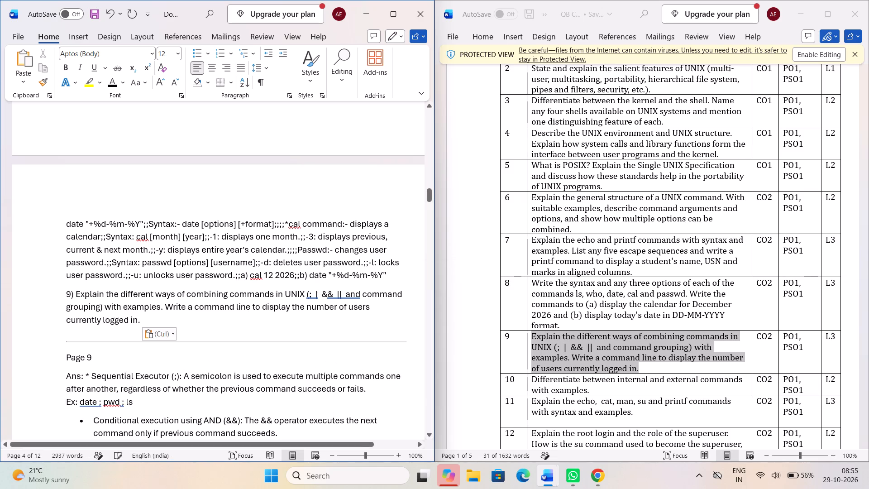
Make the whole of question 9, including its "9)" number, bold.
drag(139, 318, 80, 300)
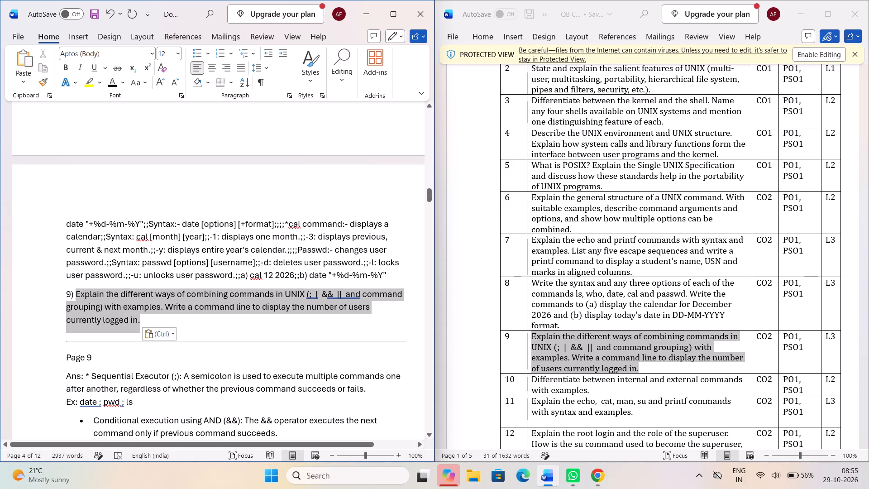
drag(80, 300, 64, 297)
click(76, 278)
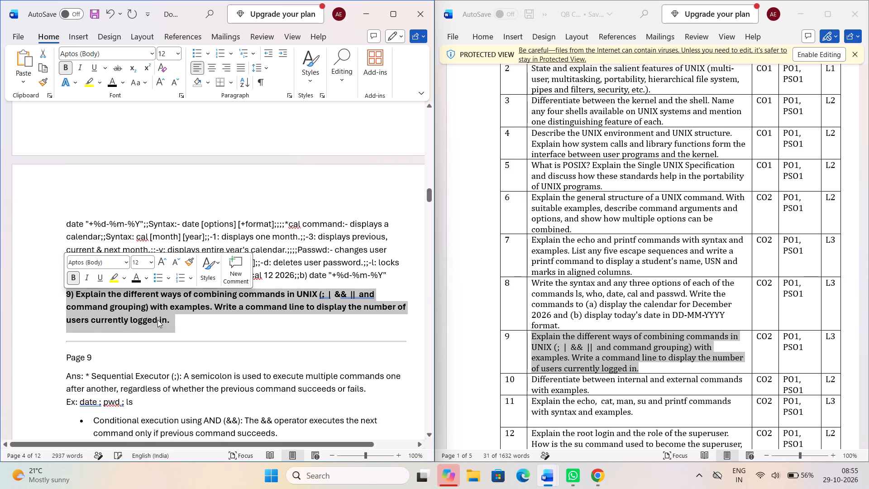
Remove the divider line and "Page 9" below question 9, and join its "Ans:" paragraph to the question with ";;".
click(173, 320)
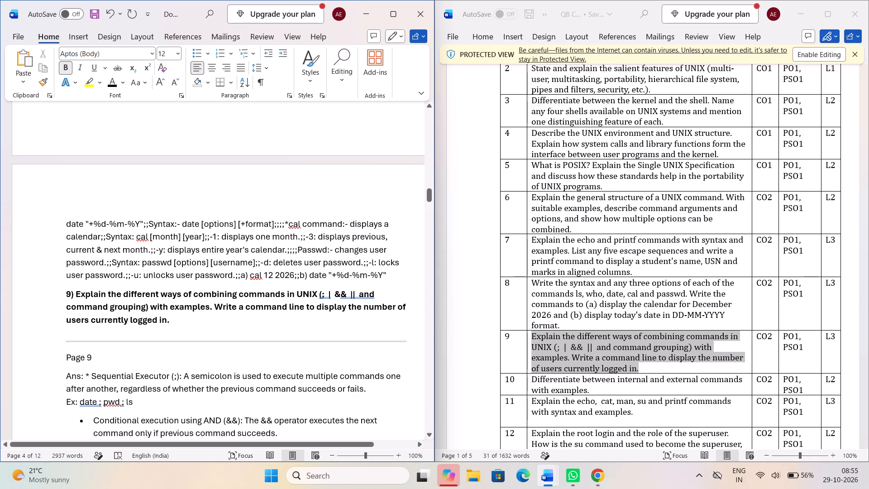
key(Delete)
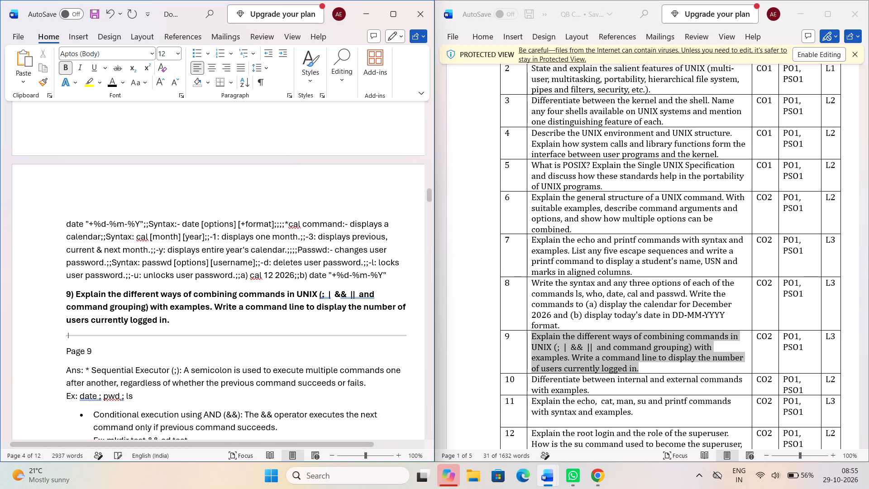
key(Delete)
key(Delete)
key(Delete)
key(Delete)
key(Delete)
key(Delete)
key(Delete)
key(Delete)
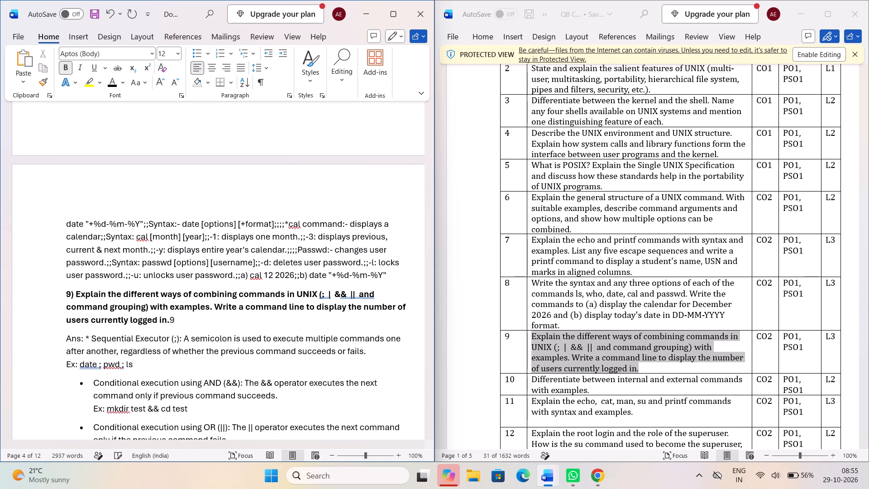
key(Delete)
key(Delete)
text(;;)
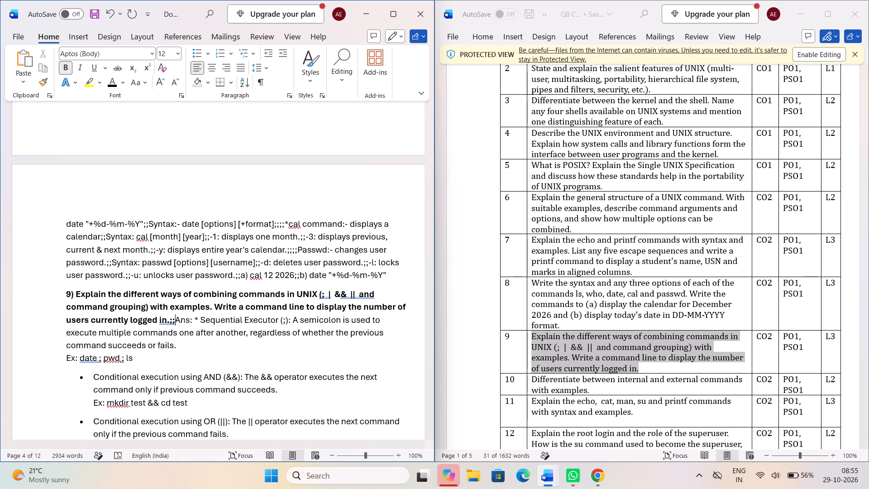
Join the "Ex: date ; pwd ; ls" line after "command succeeds or fails." with ";;".
click(196, 345)
text(;;)
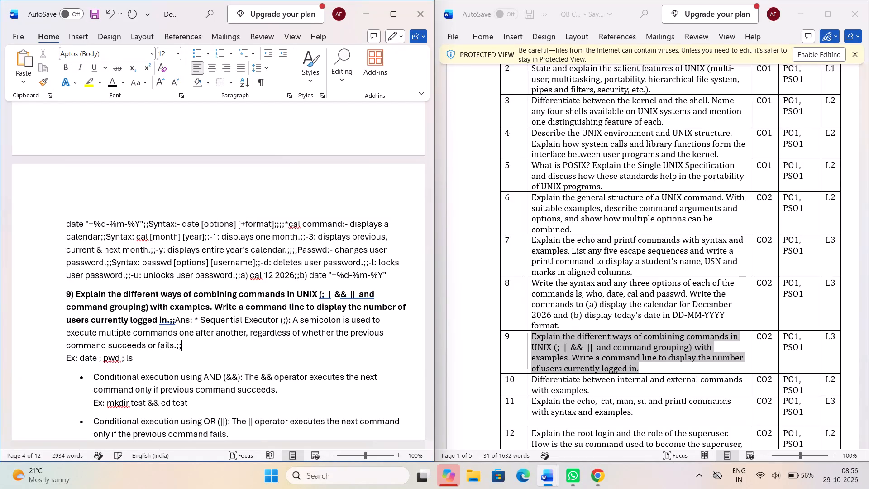
key(Delete)
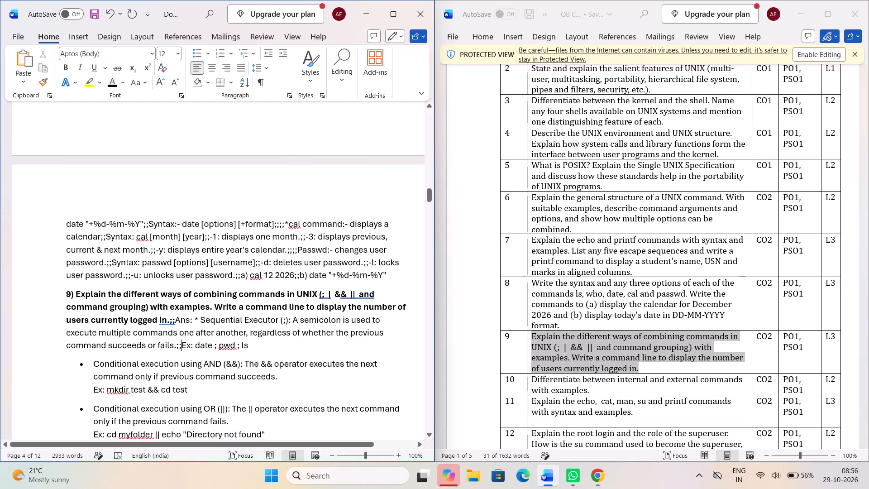
Enclose the "Ex: date ; pwd ; ls" example in parentheses.
click(252, 345)
key(space)
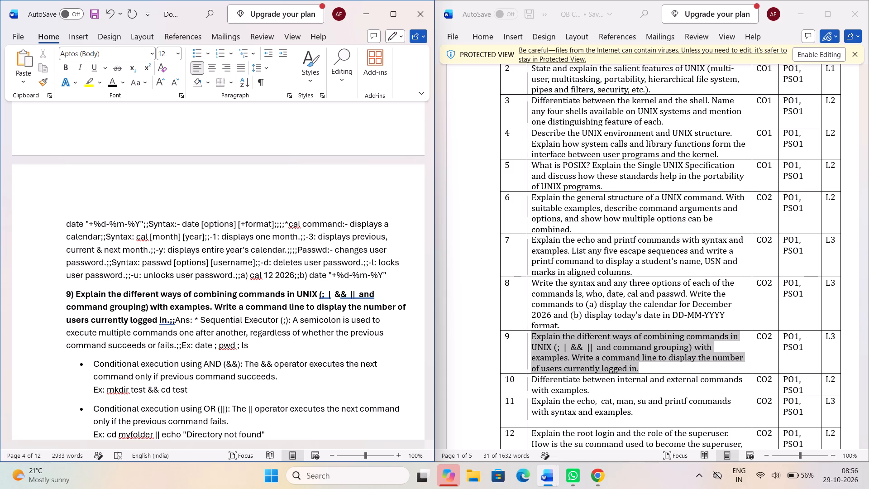
key(shift+underscore)
key(shift+BackSpace)
key(shift+parenright)
key(Left)
key(Left)
key(Left)
key(Left)
key(Left)
key(Left)
key(Left)
key(Left)
key(Left)
key(Left)
key(Left)
key(Left)
key(Left)
key(Left)
key(Left)
key(Left)
key(Left)
key(Left)
key(Left)
key(Left)
key(Left)
key(shift+parenleft)
Join the "Conditional execution using AND" bullet after the parenthesised example with ";;*".
click(267, 345)
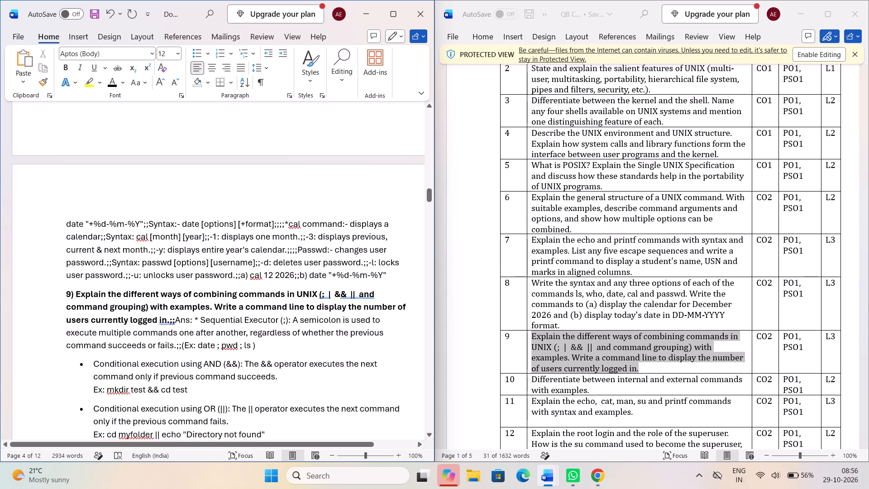
text(;;)
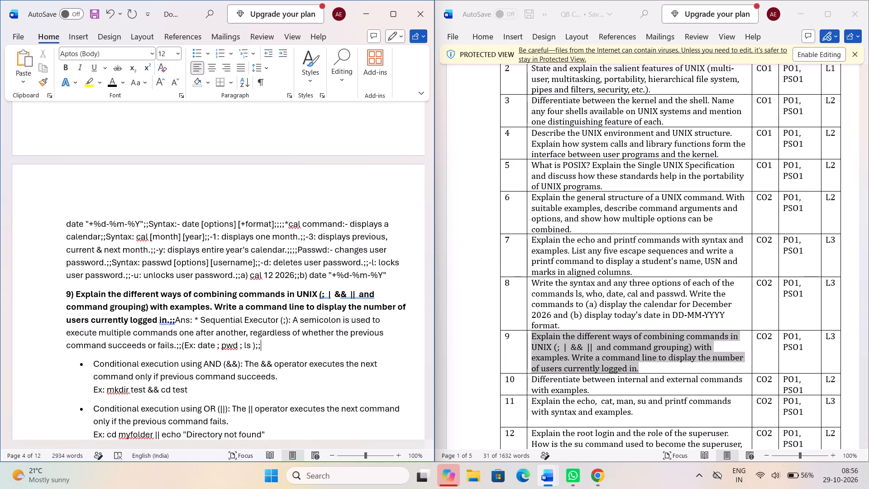
key(Delete)
key(asterisk)
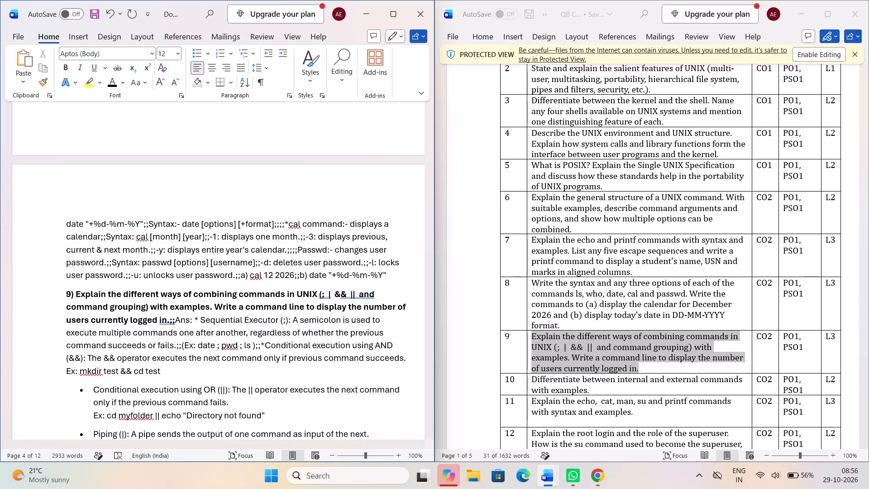
Join the "Conditional execution using OR" bullet to the end of "Ex: mkdir test && cd test" with ";;*".
click(209, 371)
text(;;)
key(asterisk)
key(Delete)
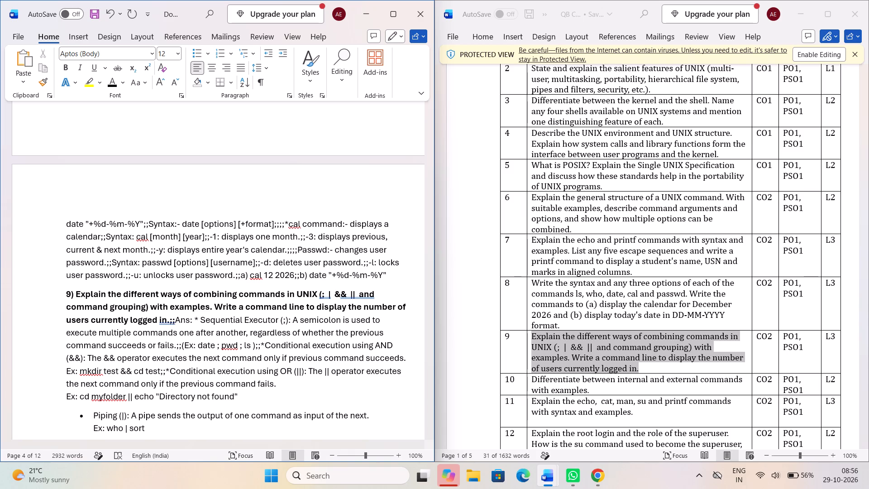
Join the "Ex: mkdir test && cd test" and "Ex: cd myfolder" lines to the ends of their AND and OR descriptions with ";;".
click(63, 371)
key(BackSpace)
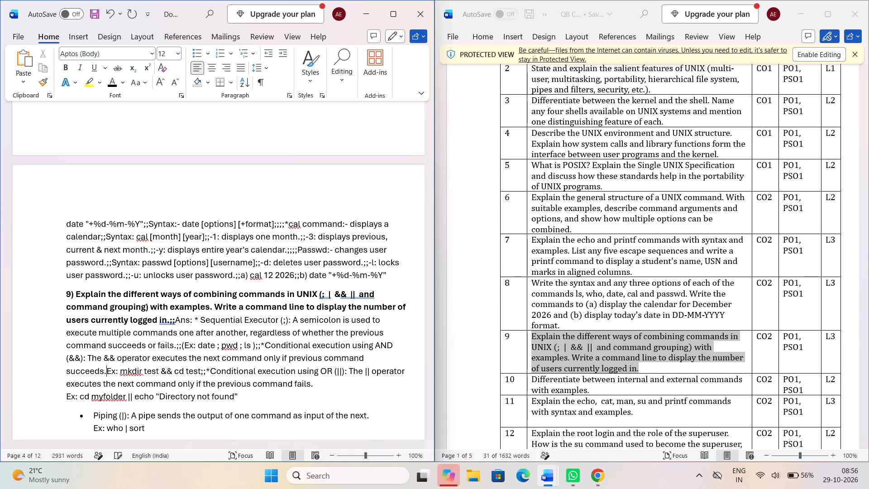
text(;;)
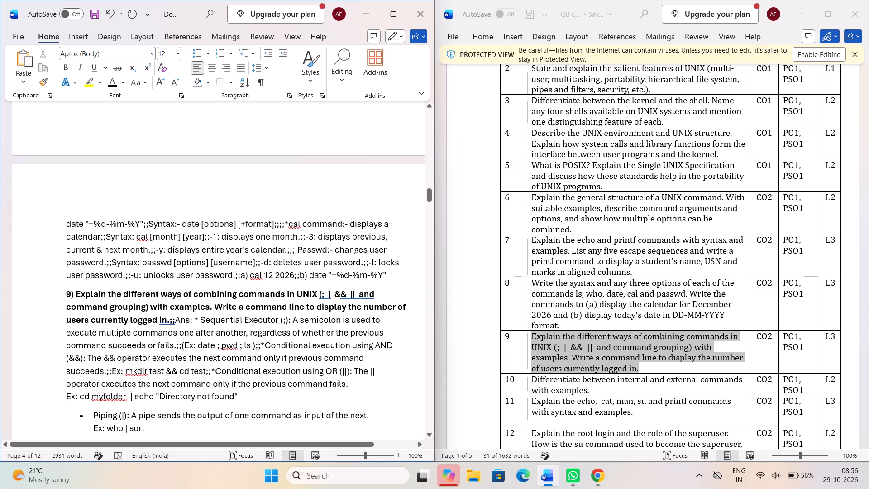
click(353, 384)
text(**)
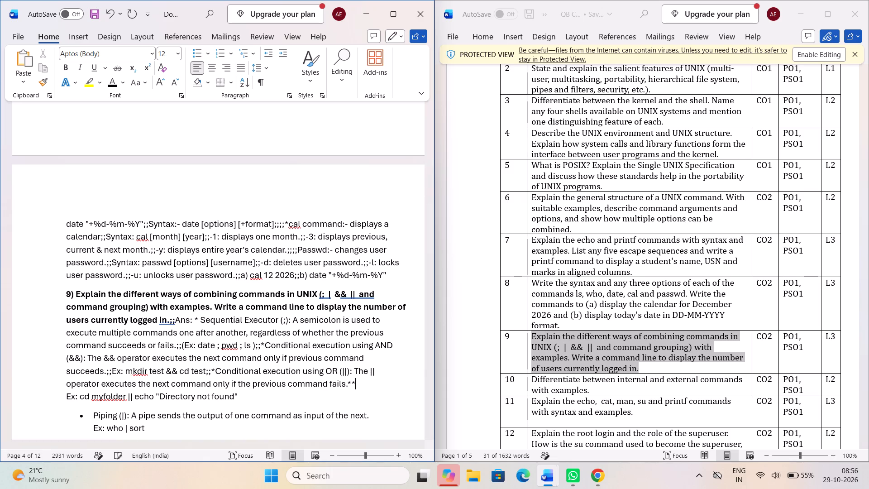
key(BackSpace)
key(BackSpace)
text(;;)
key(Delete)
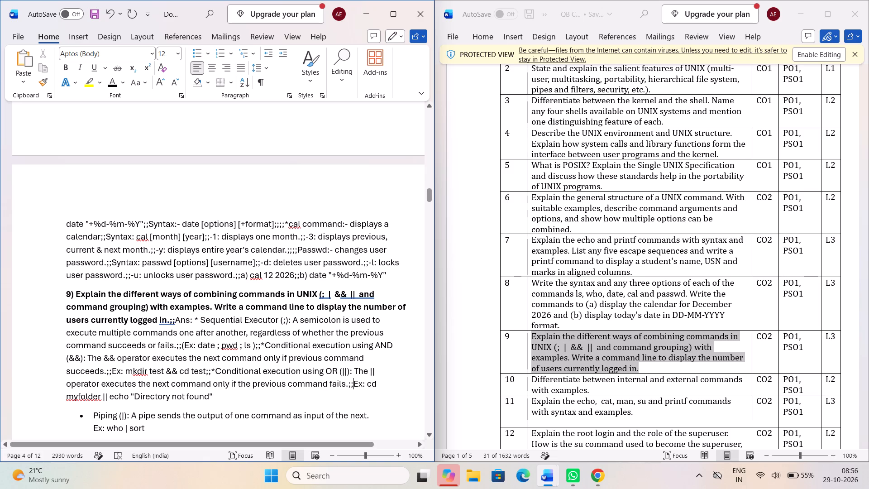
Join the "Piping (|)" bullet after "Directory not found" and its "Ex: who | sort" line after the description, each with ";;".
click(291, 399)
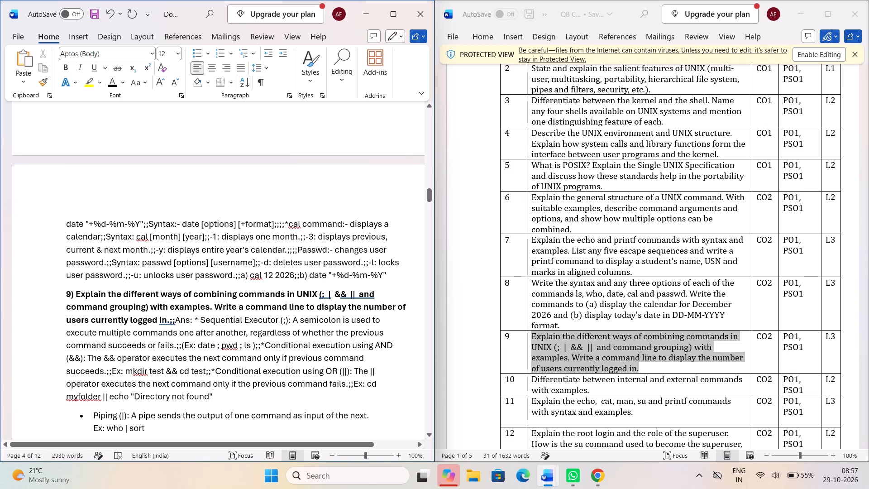
text(;;)
key(Delete)
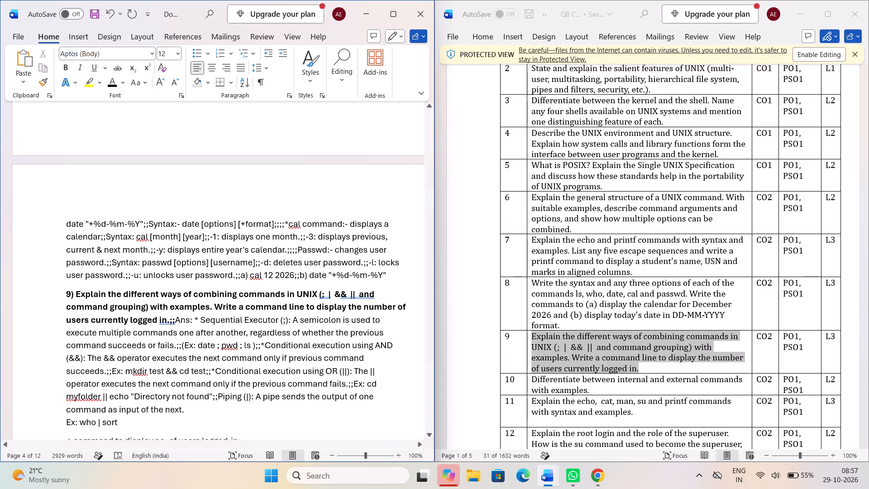
click(197, 410)
text(;;)
key(Delete)
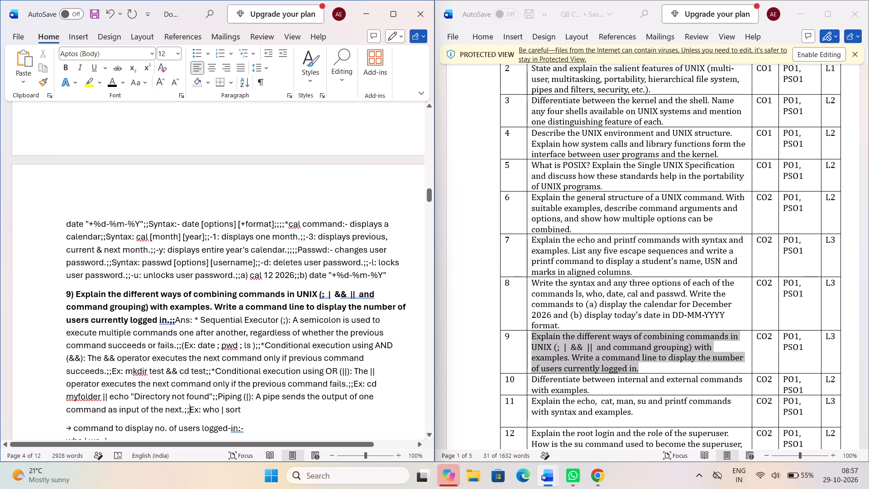
Join the "command to display no. of users logged-in" line and the "who | wc -l" line after "who | sort", separated by ";;".
click(246, 405)
key(Delete)
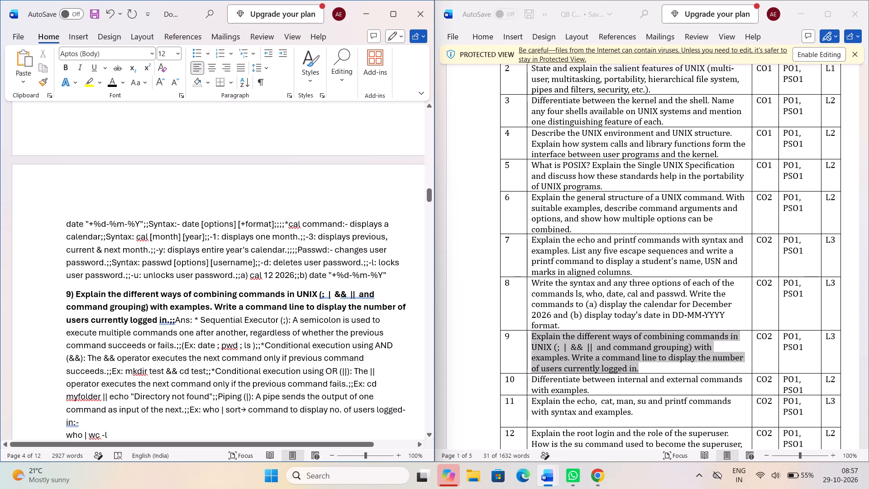
text(;;)
scroll(246, 405, down, 1)
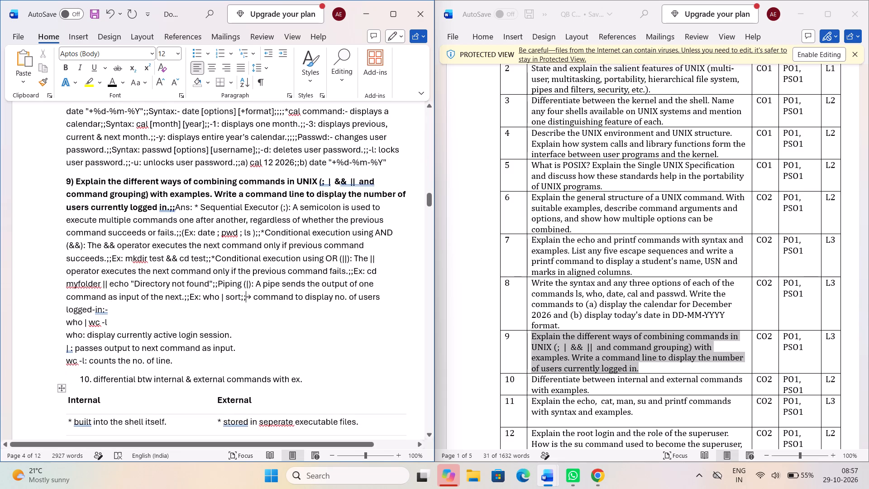
click(210, 311)
text(;;)
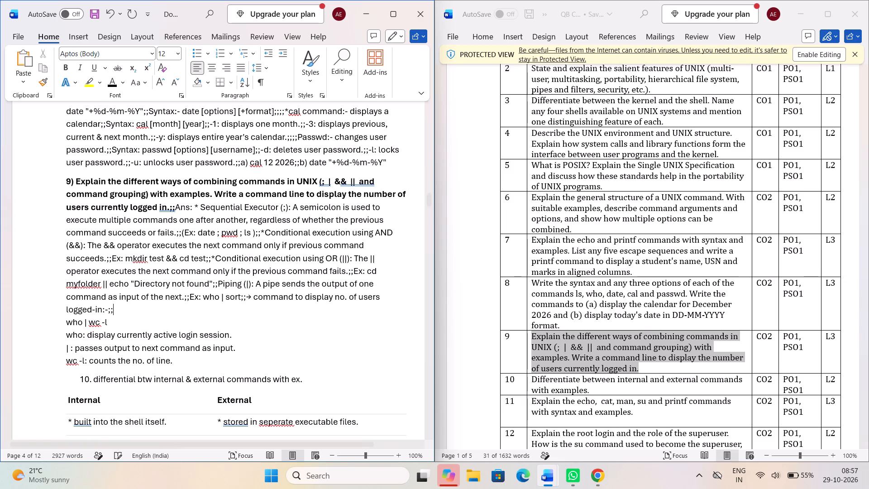
key(Delete)
Join the three explanation lines for who, | and wc -l after the "who | wc -l" command, separated by ";;".
click(210, 311)
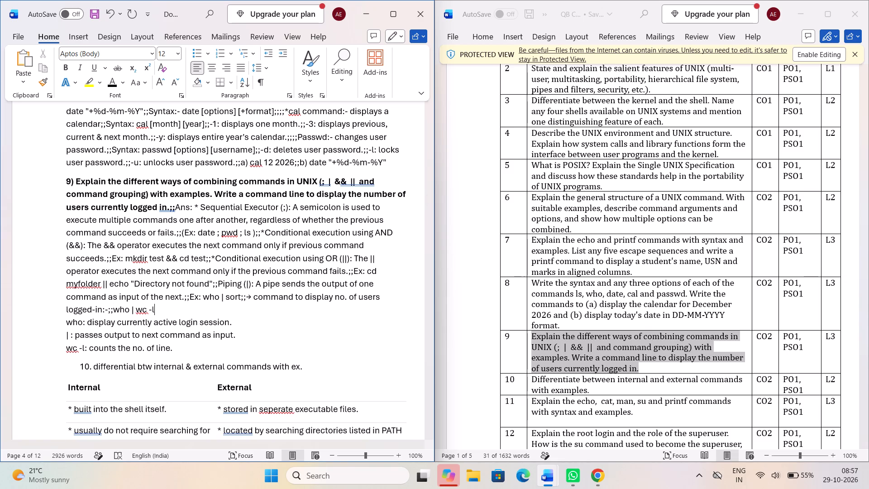
text(;;)
key(Delete)
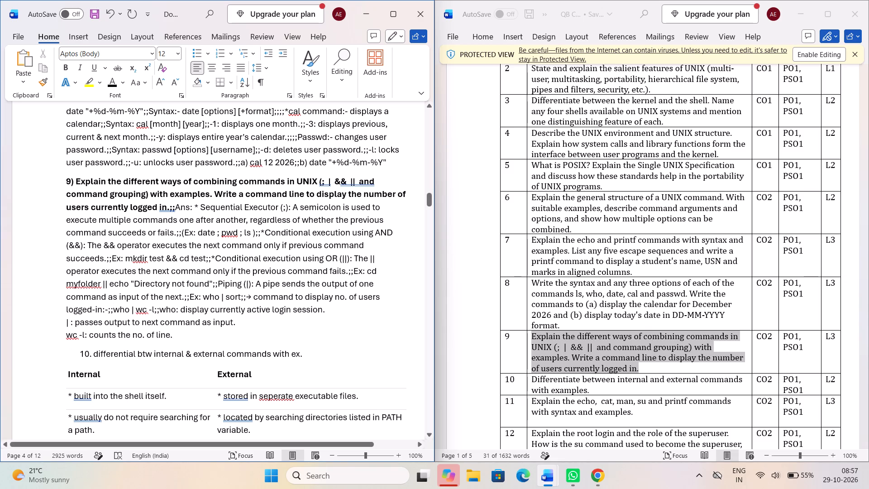
click(330, 308)
text(;;)
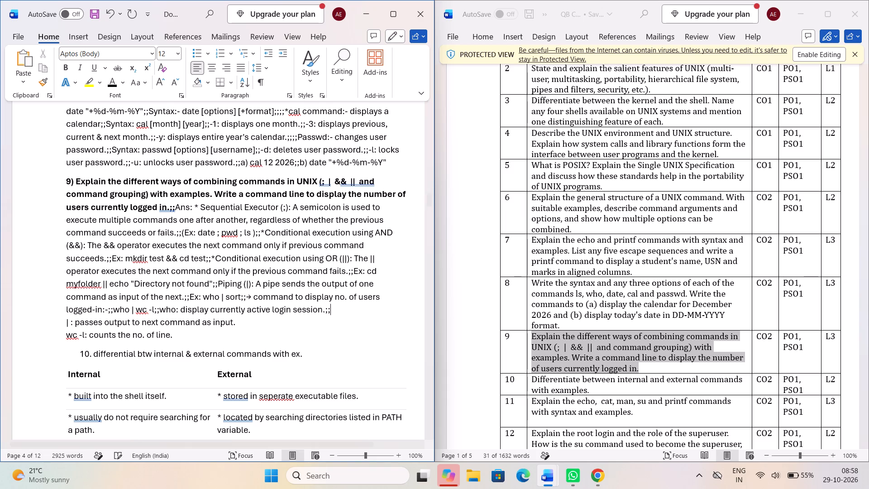
key(Delete)
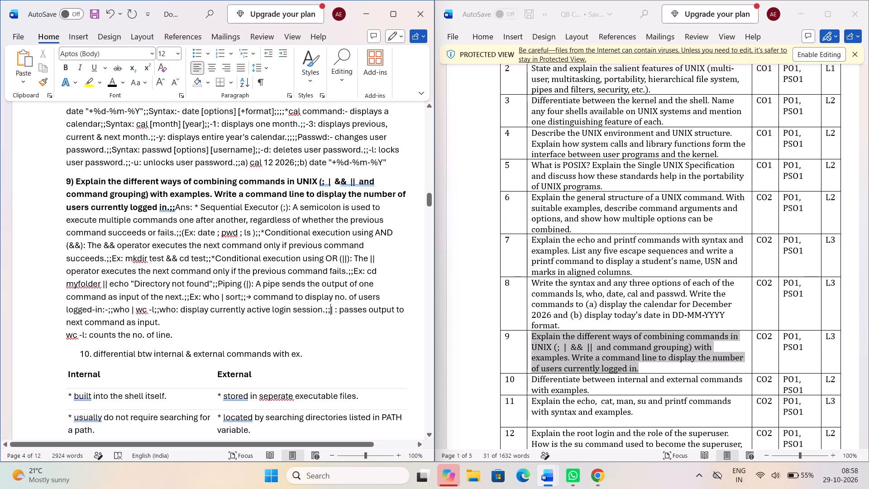
click(316, 324)
key(Delete)
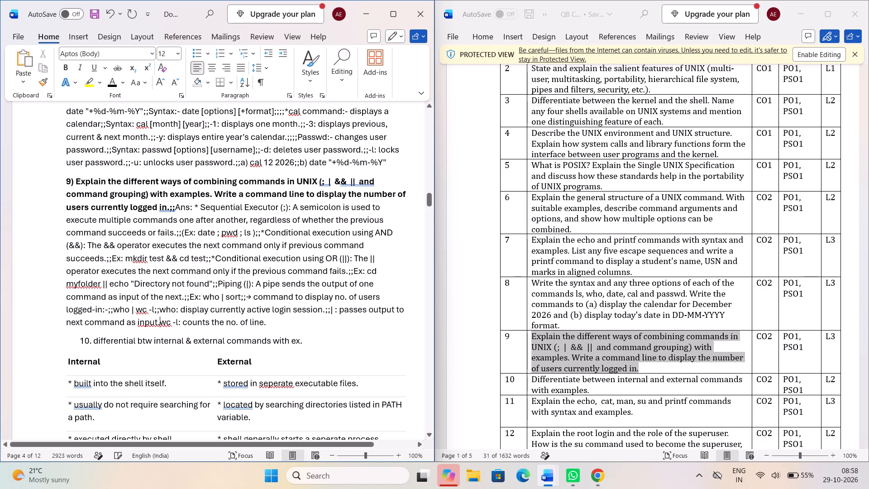
text(;;)
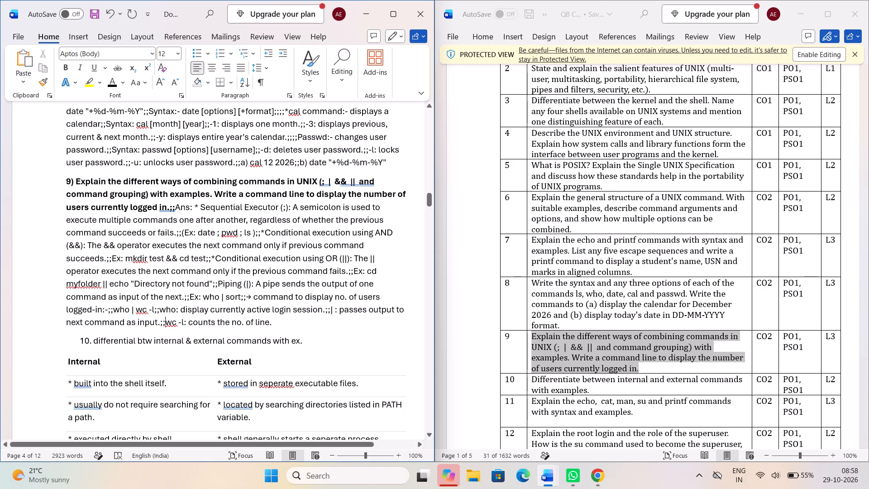
Replace the automatic list number of the internal and external commands question with plain "10)" at the left margin.
click(332, 337)
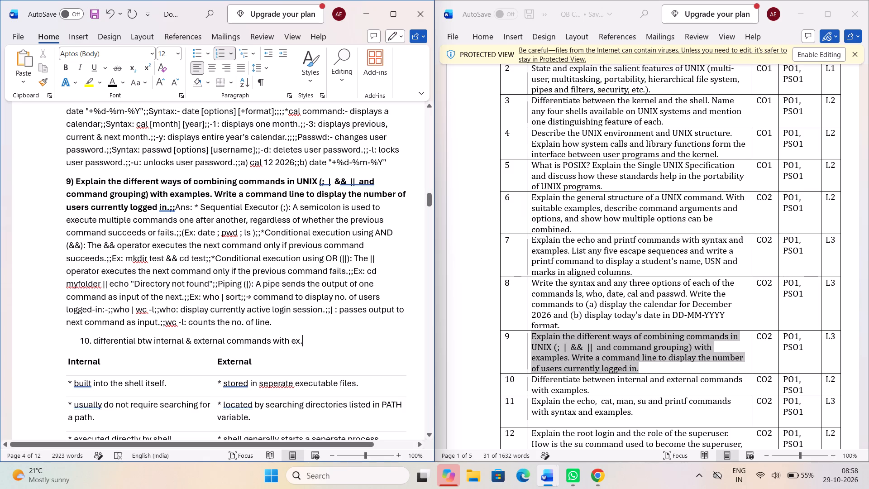
click(94, 340)
key(BackSpace)
key(BackSpace)
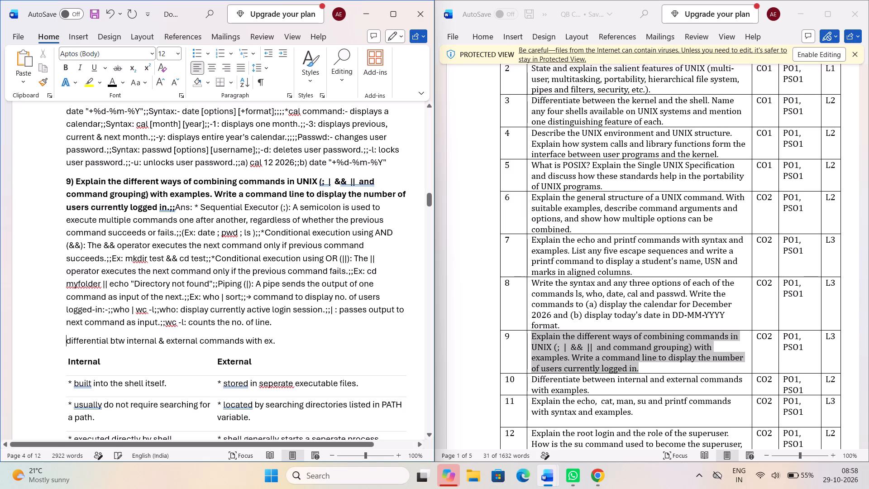
text(10))
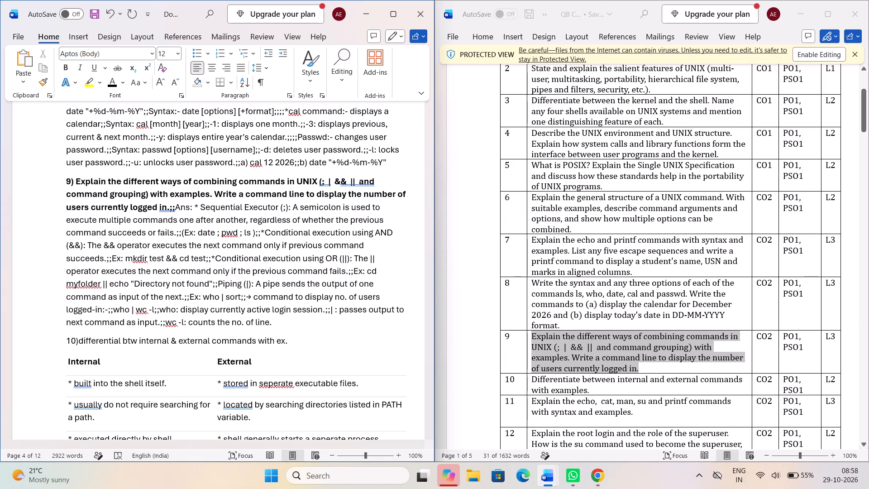
Replace question 10's wording with "Differentiate between internal and external commands with examples." copied from the question bank.
drag(594, 389, 544, 377)
right_click(544, 377)
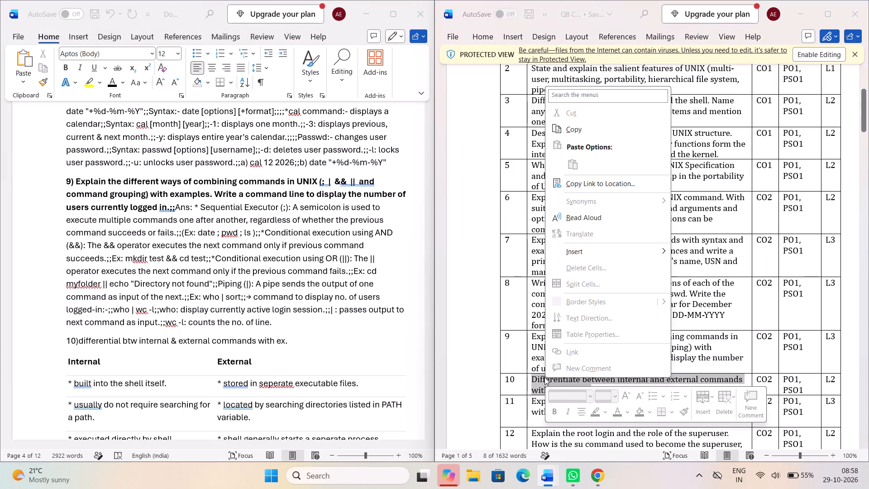
click(586, 129)
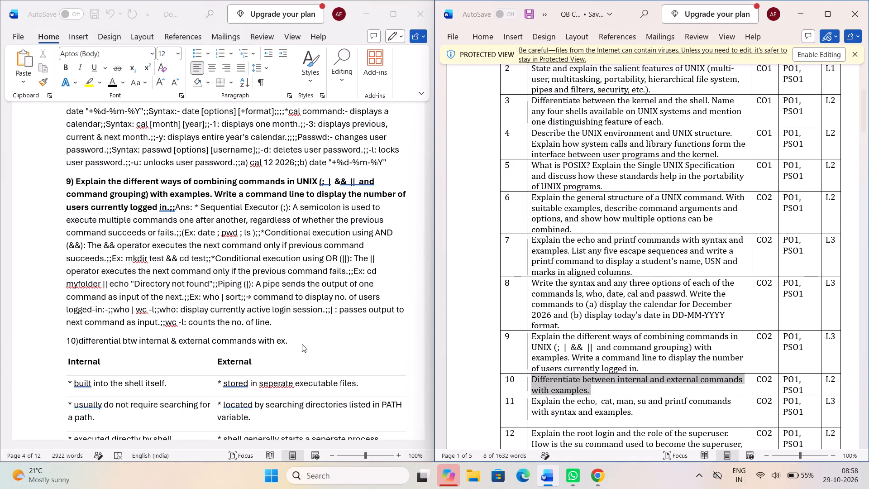
double_click(287, 340)
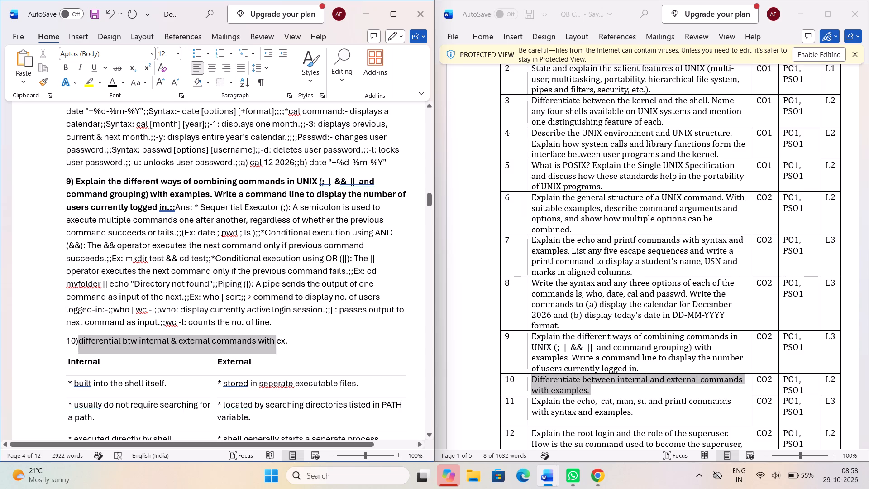
click(289, 344)
drag(289, 345, 239, 345)
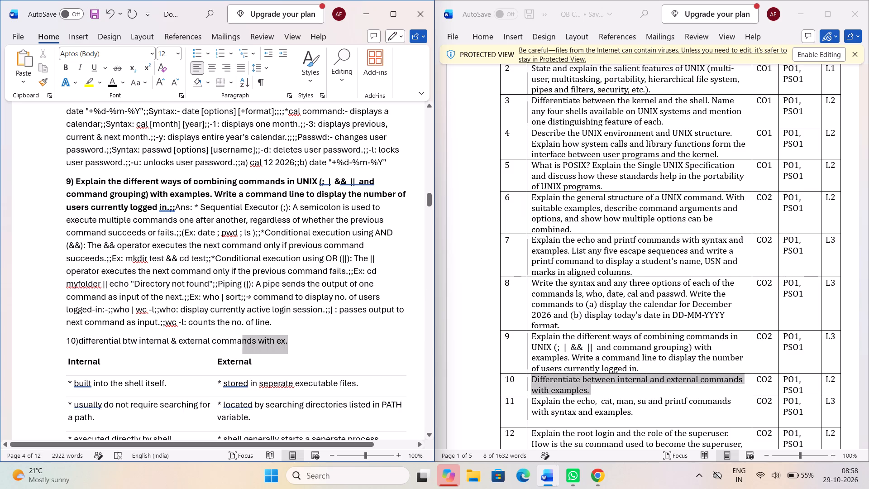
drag(239, 345, 91, 351)
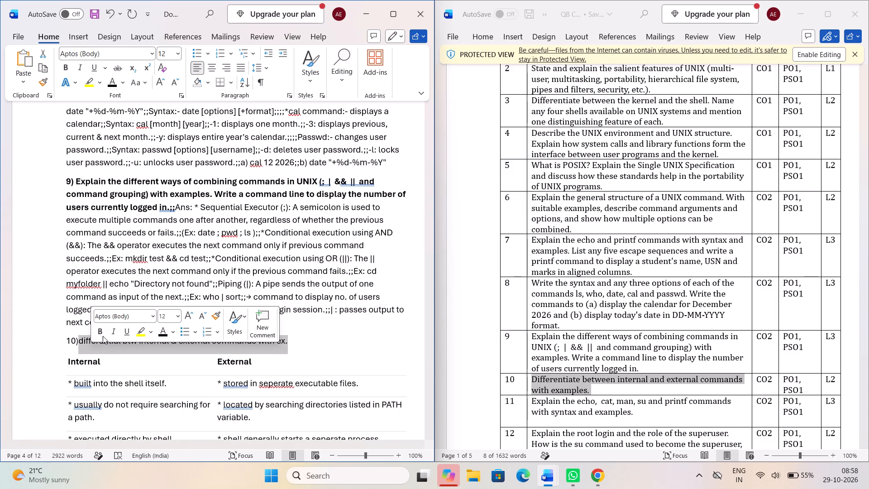
key(ctrl+v)
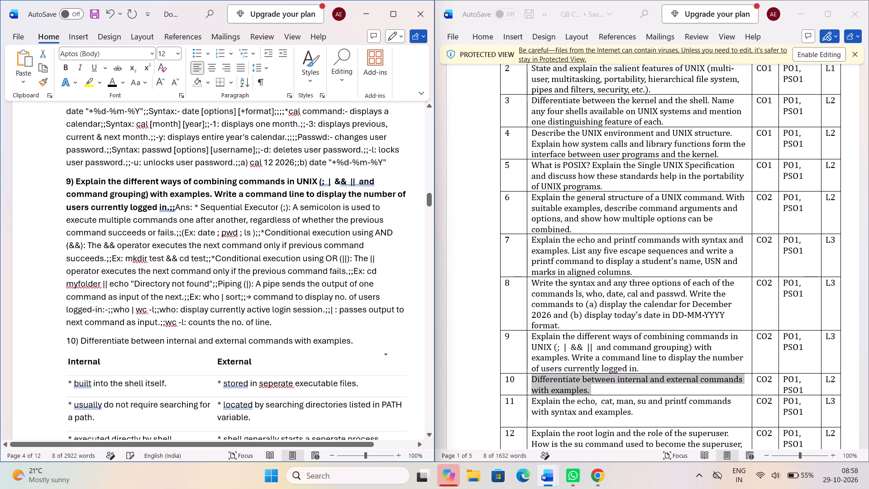
Make the question 10 heading bold, including its "10)" number.
drag(358, 344, 349, 343)
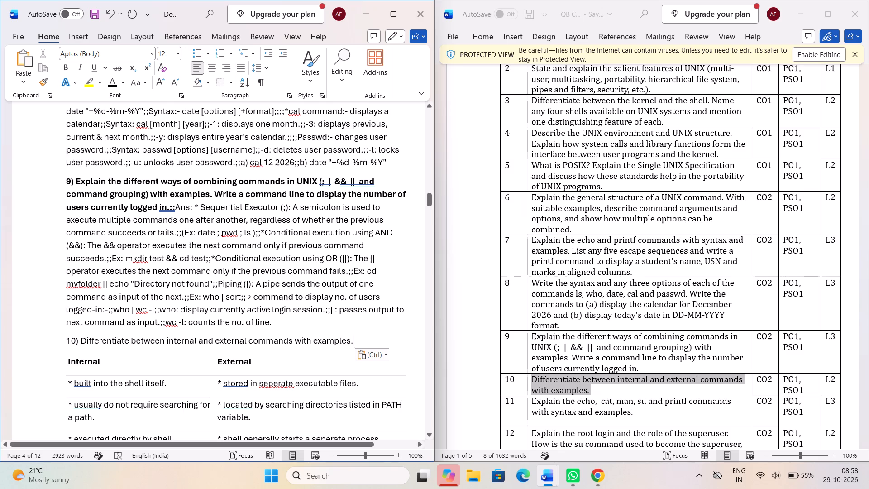
drag(349, 343, 84, 344)
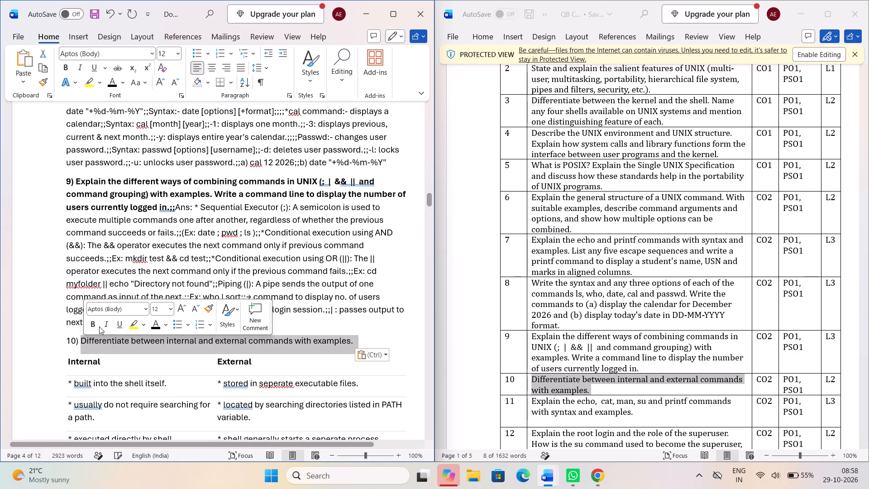
click(95, 326)
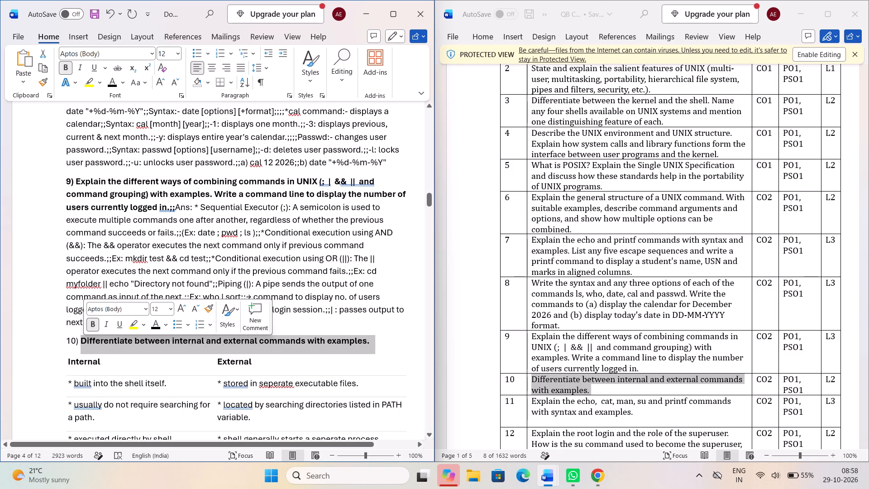
click(79, 338)
drag(79, 338, 70, 341)
click(75, 334)
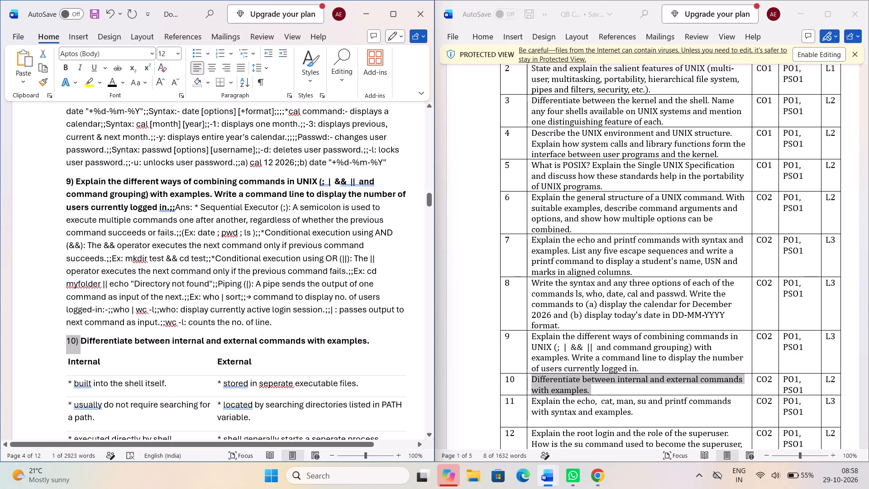
drag(78, 345, 67, 345)
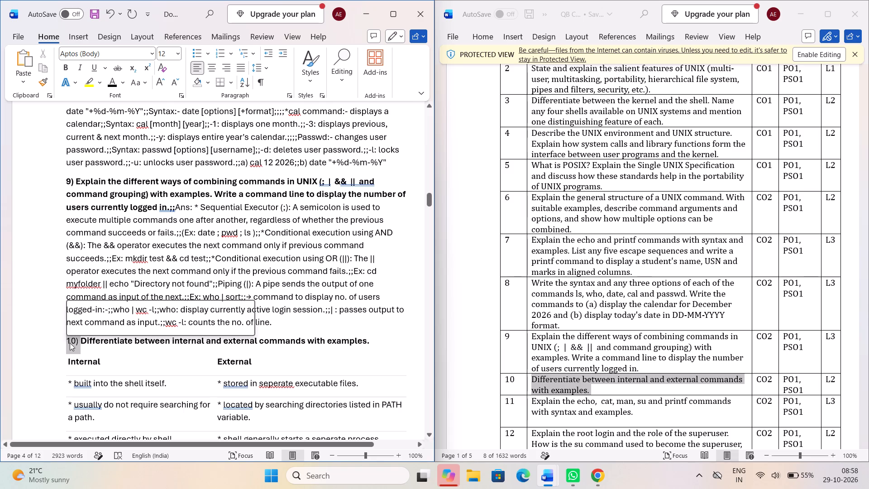
click(76, 325)
click(52, 330)
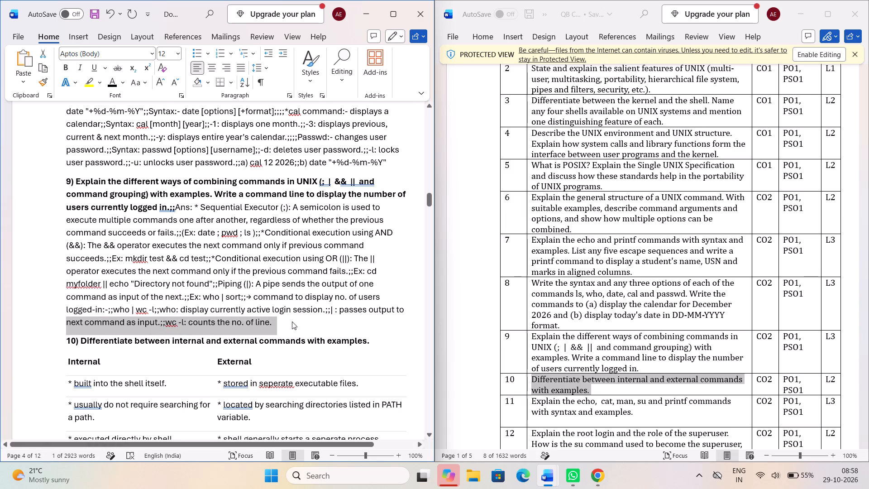
Delete the horizontal divider and the "Page 10" label between the two internal/external comparison tables.
click(371, 340)
scroll(341, 346, down, 6)
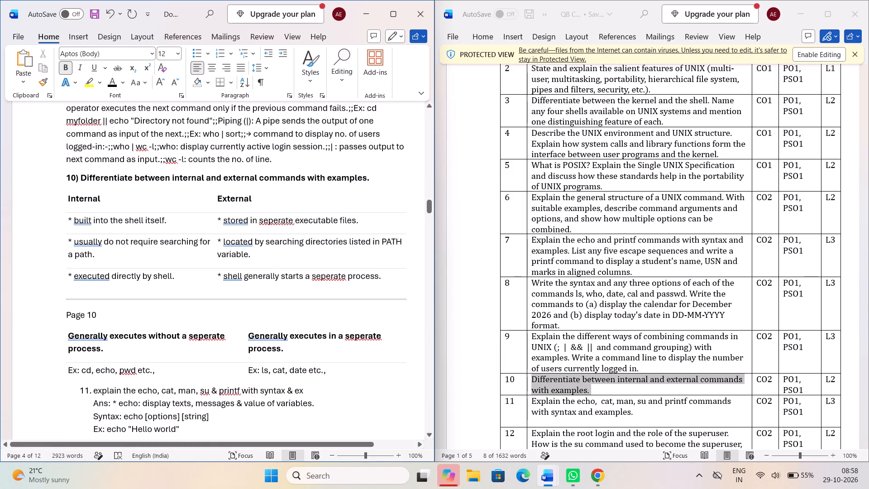
drag(109, 317, 70, 301)
key(BackSpace)
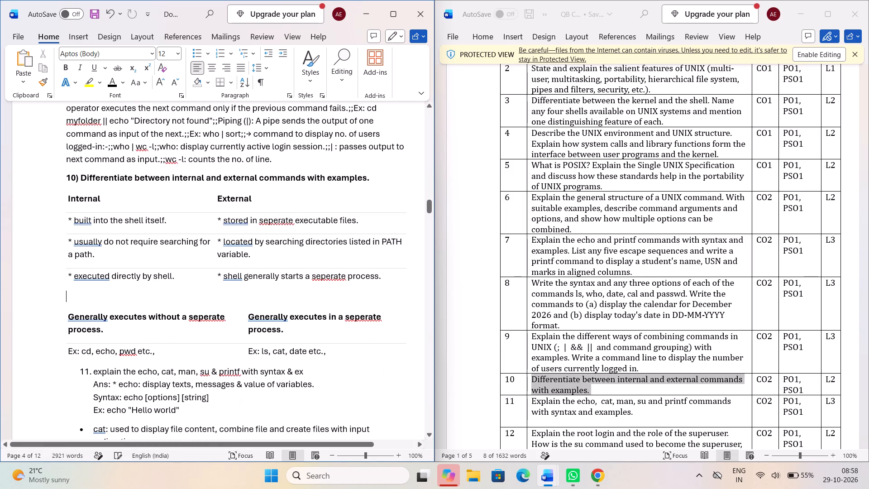
key(BackSpace)
key(BackSpace)
key(BackSpace)
key(BackSpace)
key(BackSpace)
Remove the bold formatting from the "Generally executes" row of the lower comparison table.
drag(298, 328, 157, 329)
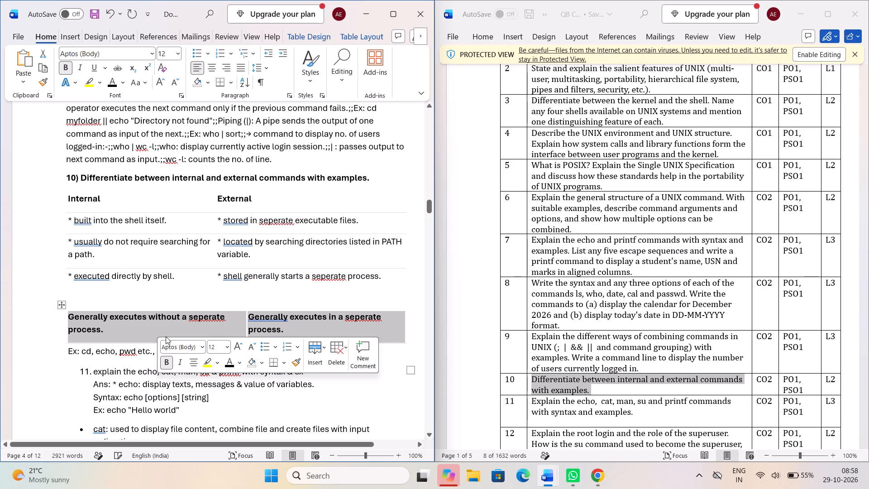
click(167, 359)
click(105, 301)
Add an asterisk before "Generally" in both cells of the lower comparison table's first row.
click(69, 317)
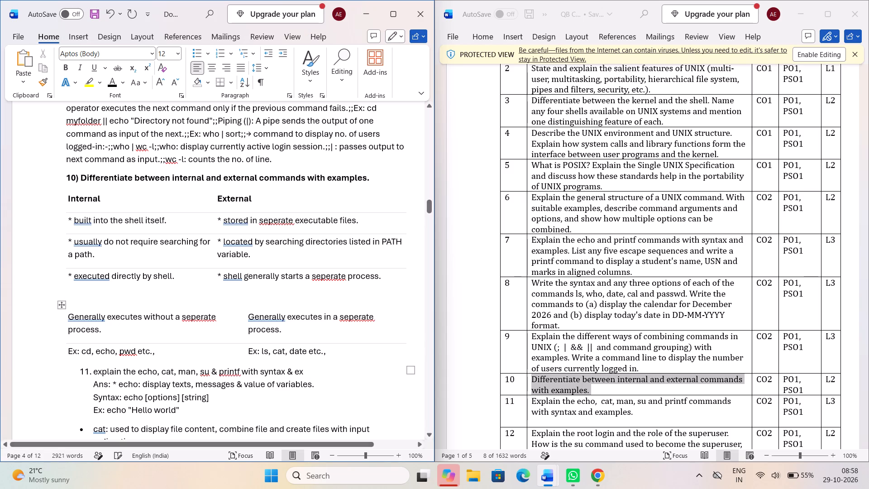
key(asterisk)
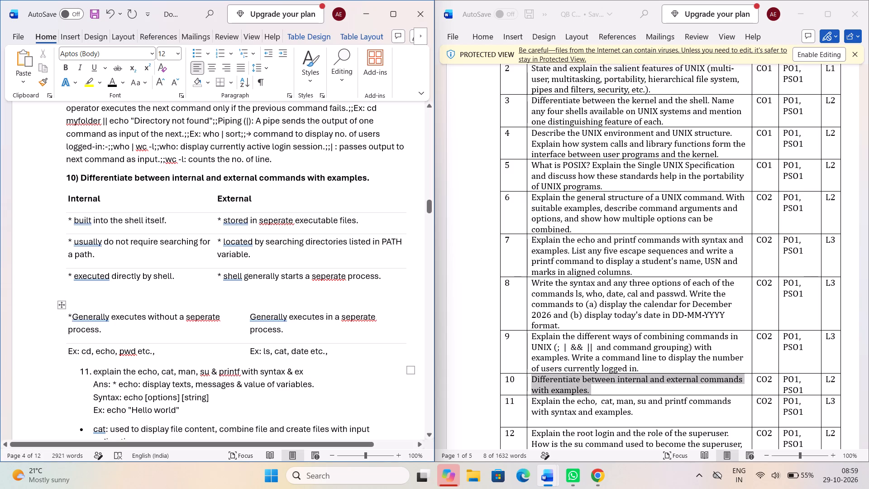
click(250, 316)
key(BackSpace)
key(asterisk)
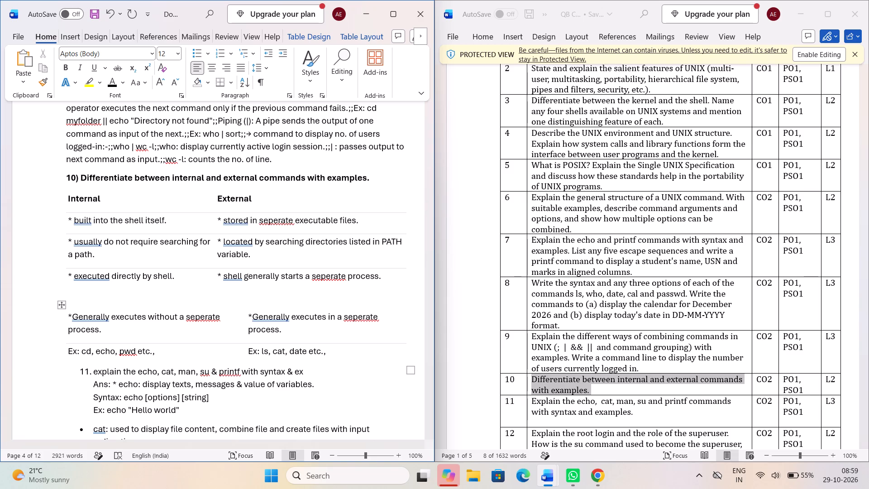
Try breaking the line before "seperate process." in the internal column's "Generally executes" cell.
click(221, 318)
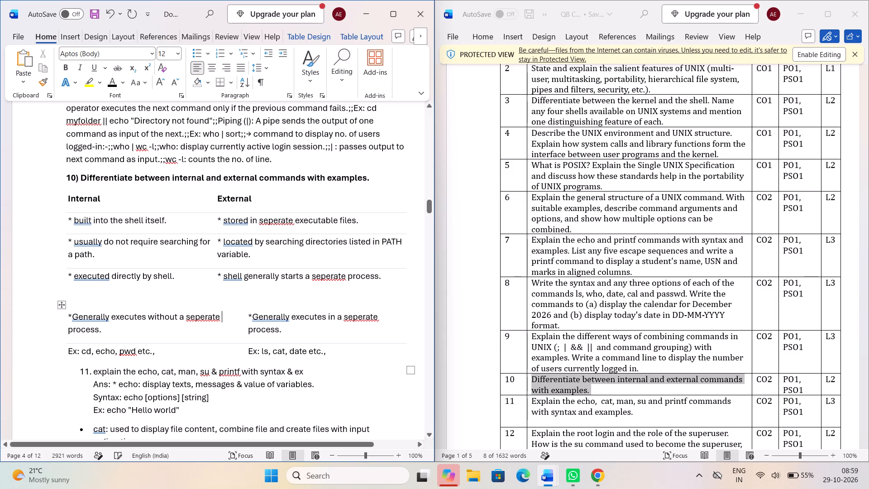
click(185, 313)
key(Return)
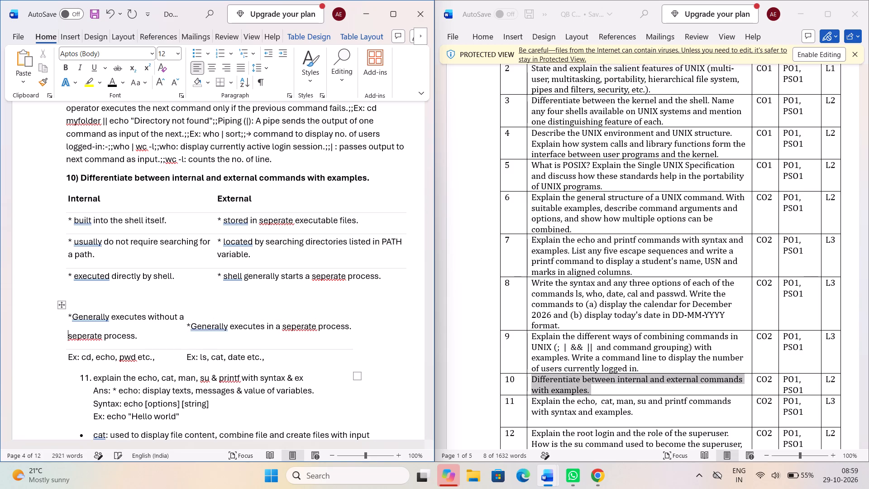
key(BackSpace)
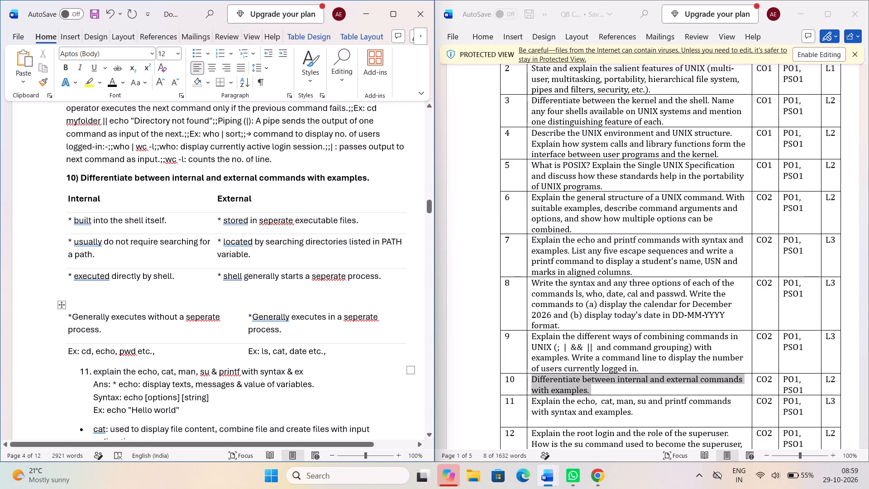
Narrow the lower comparison table so its second column roughly lines up with the External column above.
click(413, 373)
drag(411, 369, 406, 371)
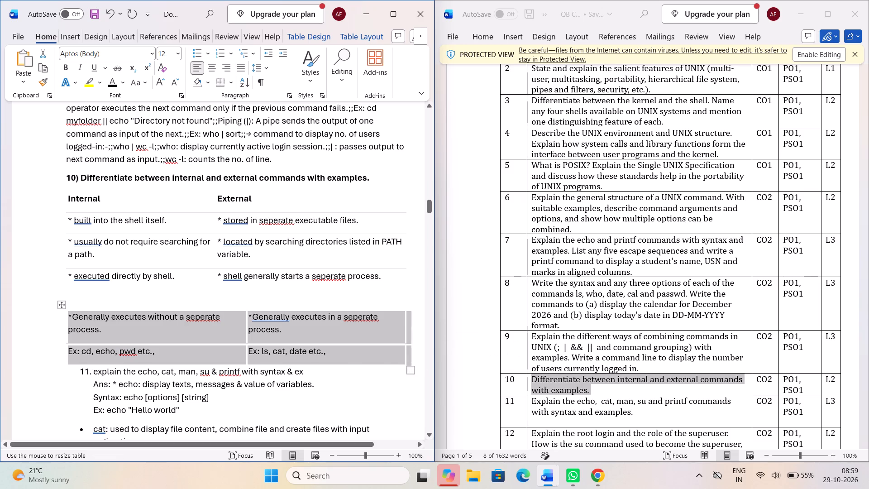
drag(406, 371, 353, 362)
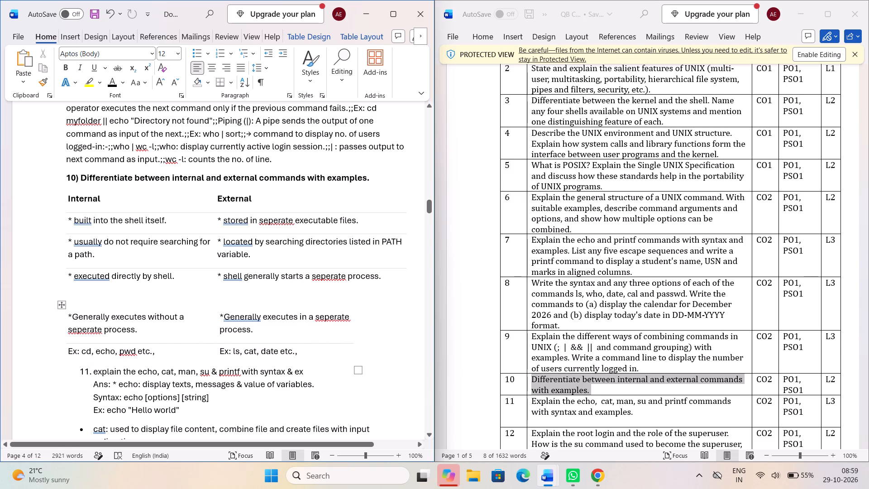
click(397, 341)
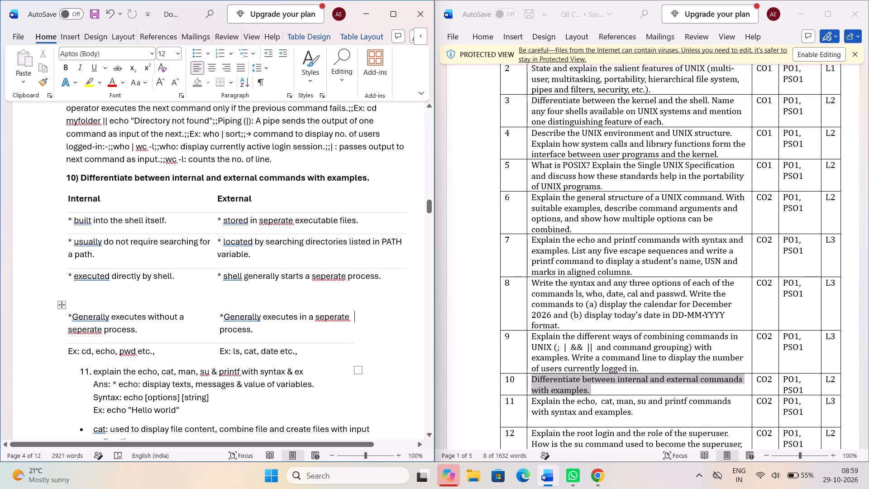
Copy question 11, "Explain the echo, cat, man, su and printf commands with syntax and examples.", from the question bank.
scroll(297, 336, down, 5)
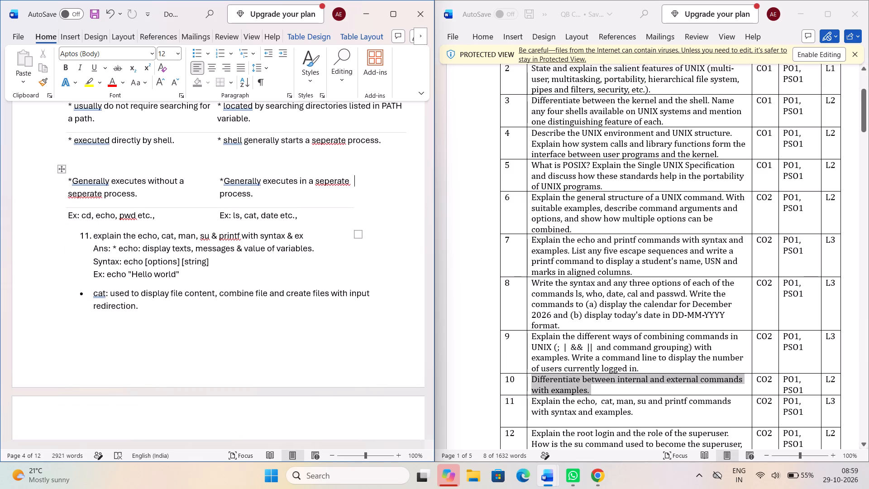
scroll(739, 347, down, 9)
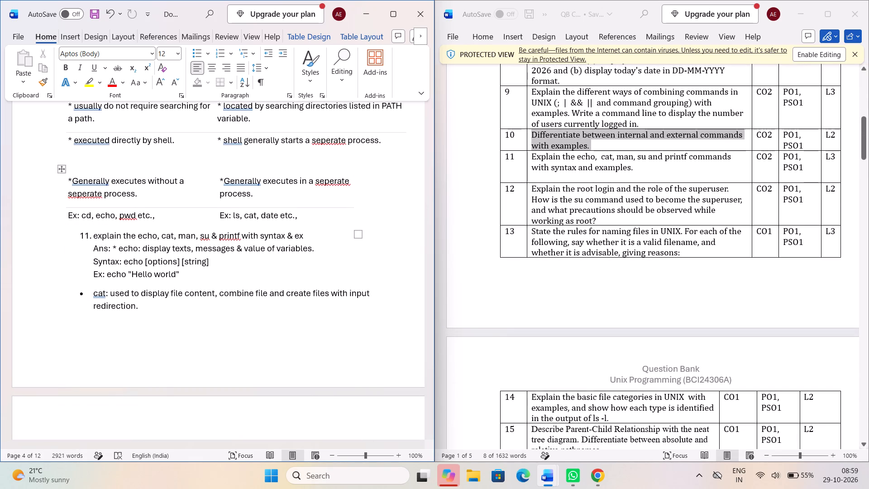
drag(532, 154, 643, 168)
right_click(635, 167)
click(661, 205)
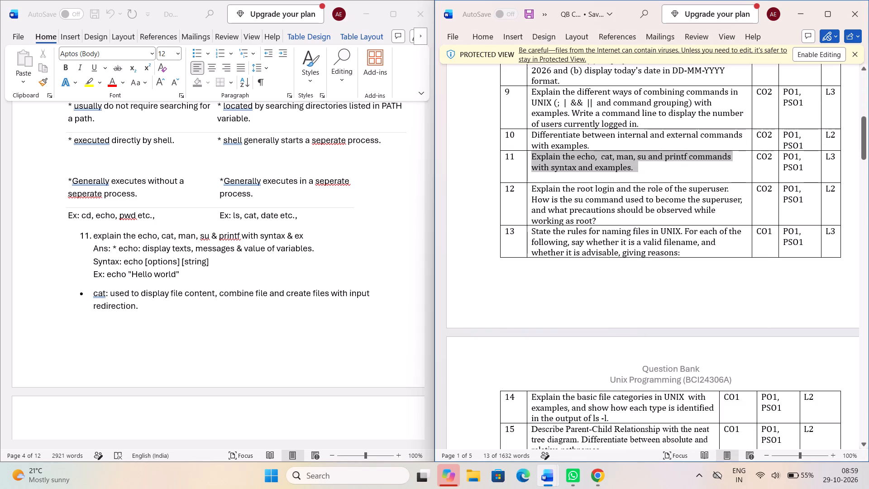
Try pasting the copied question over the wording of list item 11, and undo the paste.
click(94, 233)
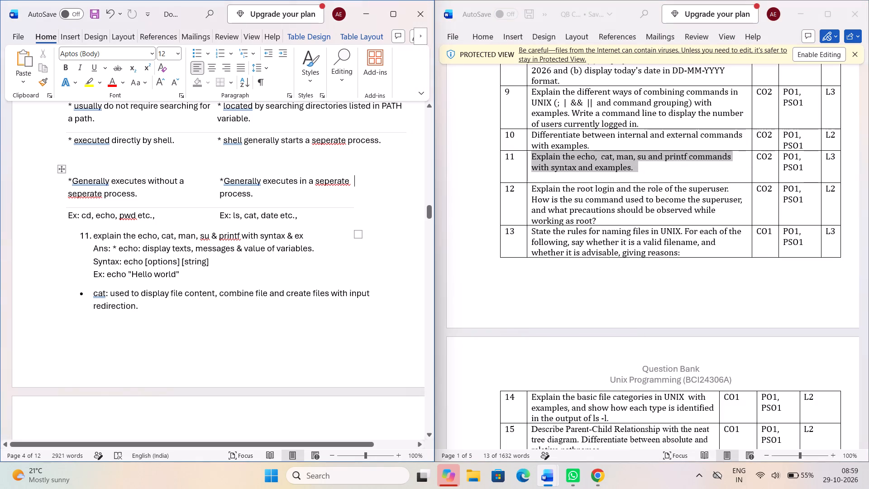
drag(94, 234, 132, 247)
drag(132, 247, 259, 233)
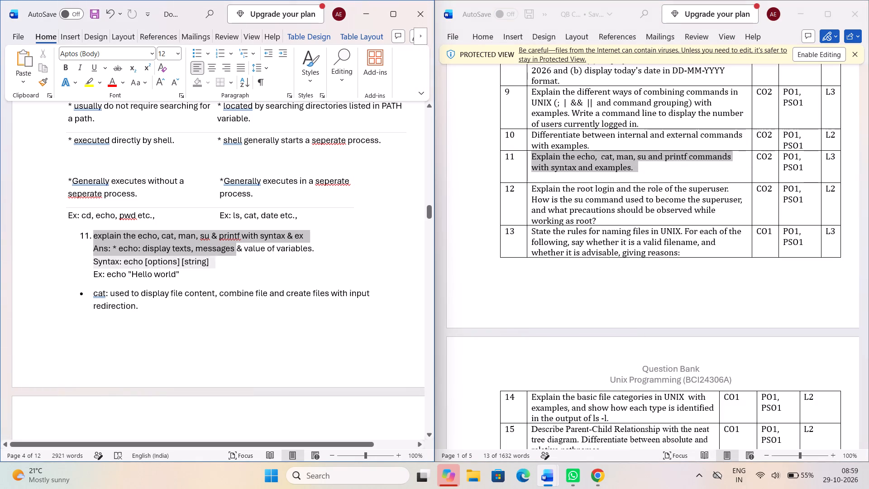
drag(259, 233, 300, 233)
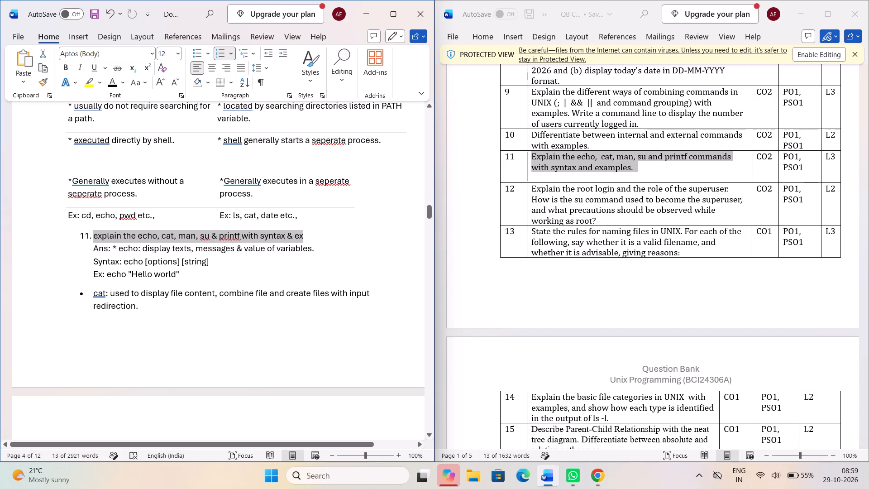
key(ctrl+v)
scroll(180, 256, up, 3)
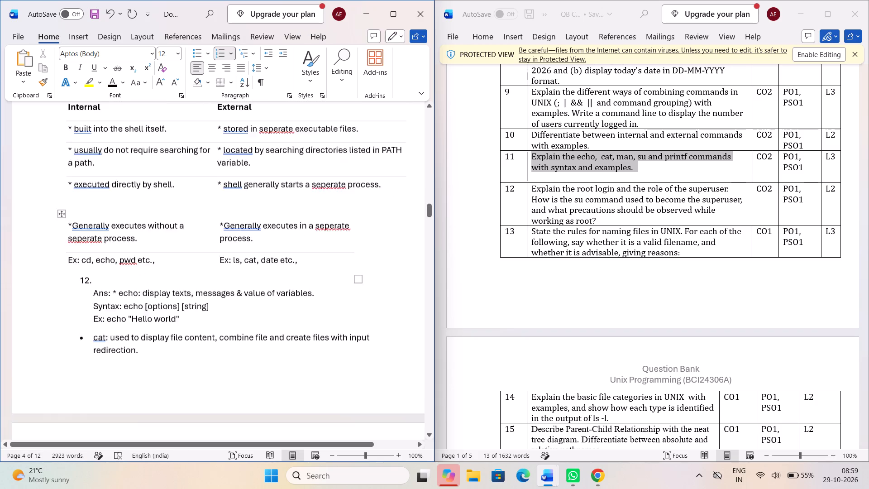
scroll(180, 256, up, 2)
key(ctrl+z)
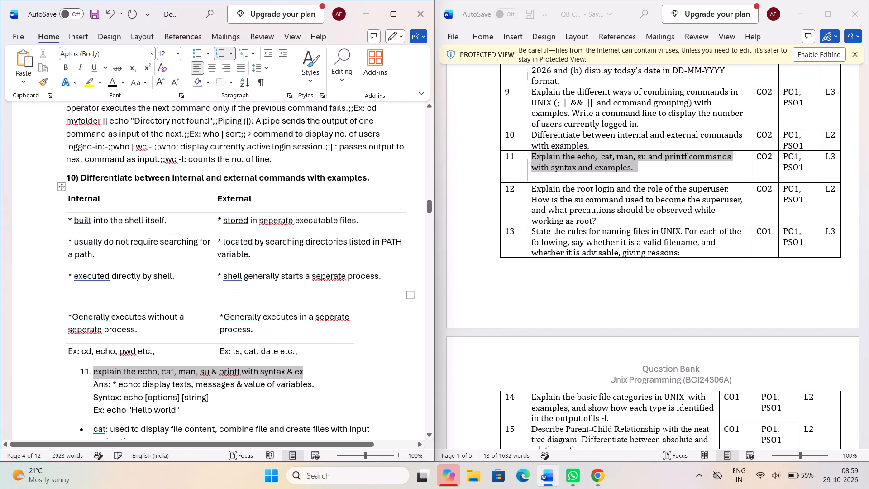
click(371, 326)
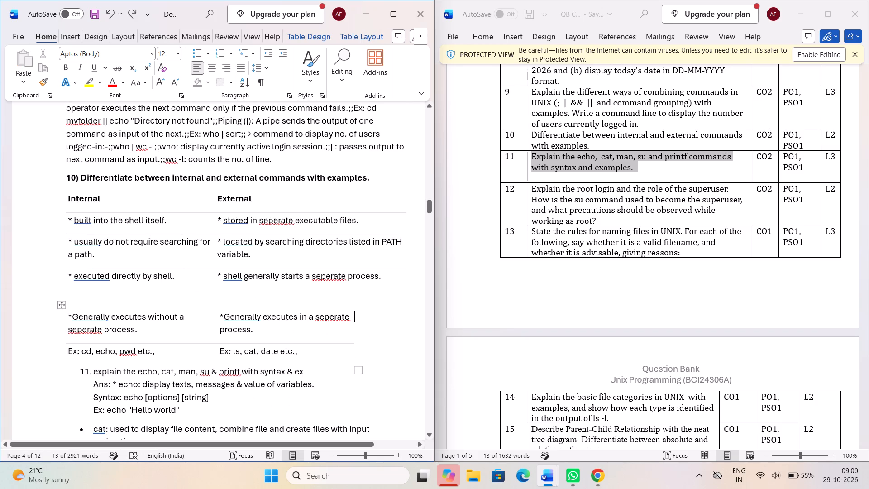
Replace the automatic list number of the echo, cat, man, su and printf question with plain "11)" at the left margin.
click(91, 371)
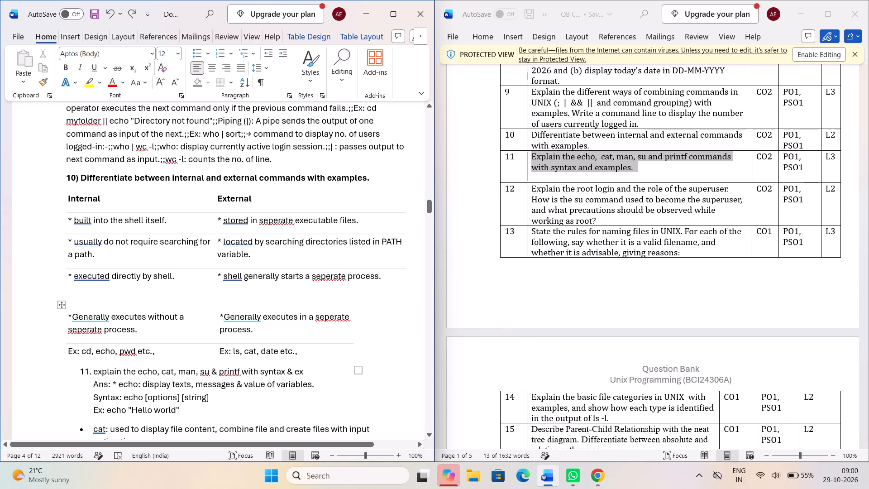
key(BackSpace)
key(BackSpace)
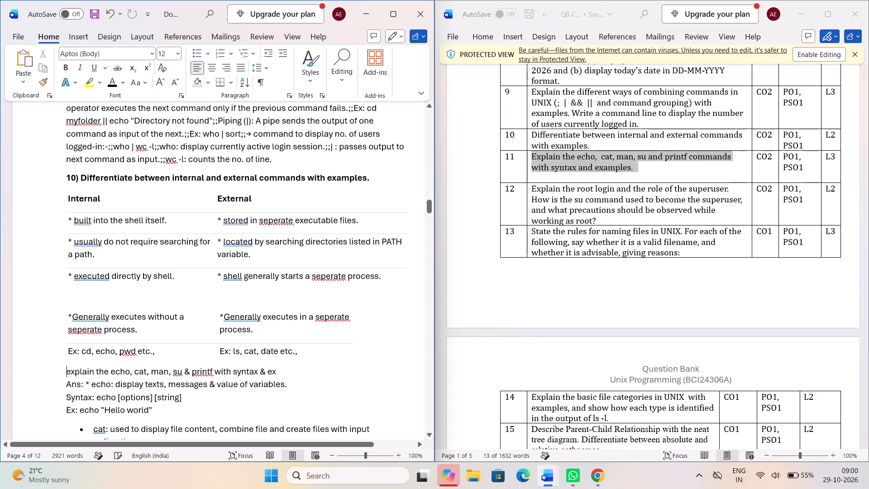
text(11)
key(shift+parenright)
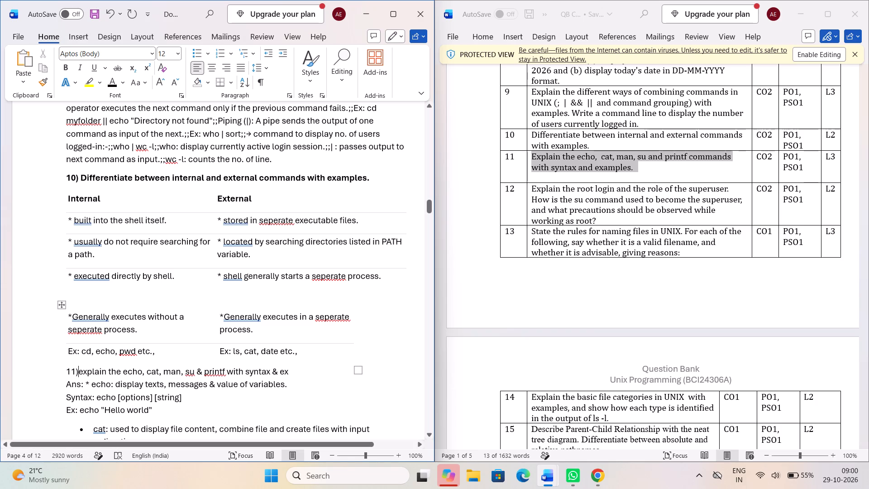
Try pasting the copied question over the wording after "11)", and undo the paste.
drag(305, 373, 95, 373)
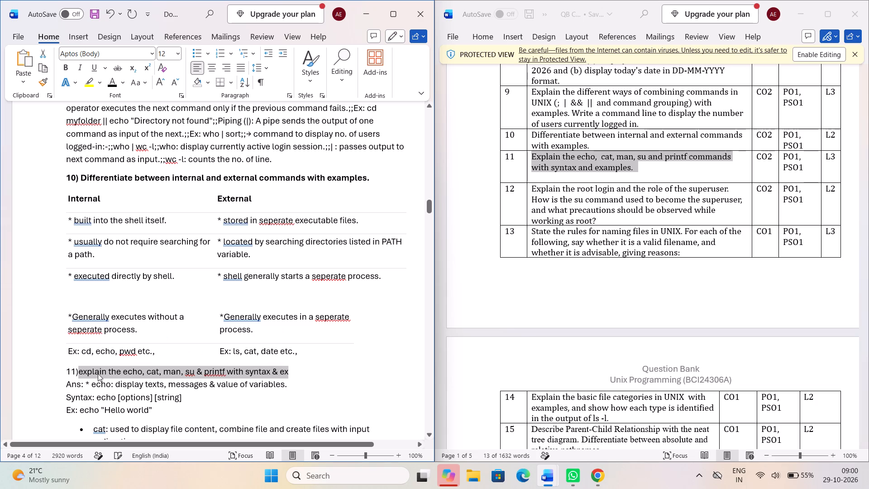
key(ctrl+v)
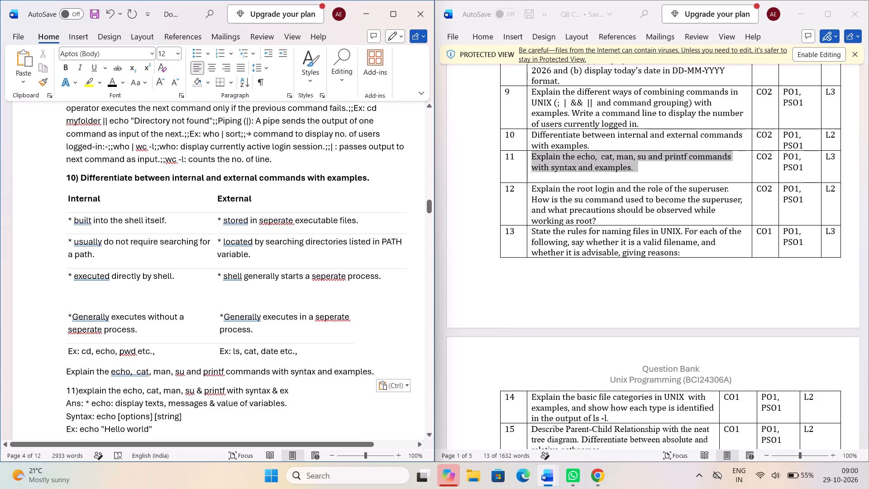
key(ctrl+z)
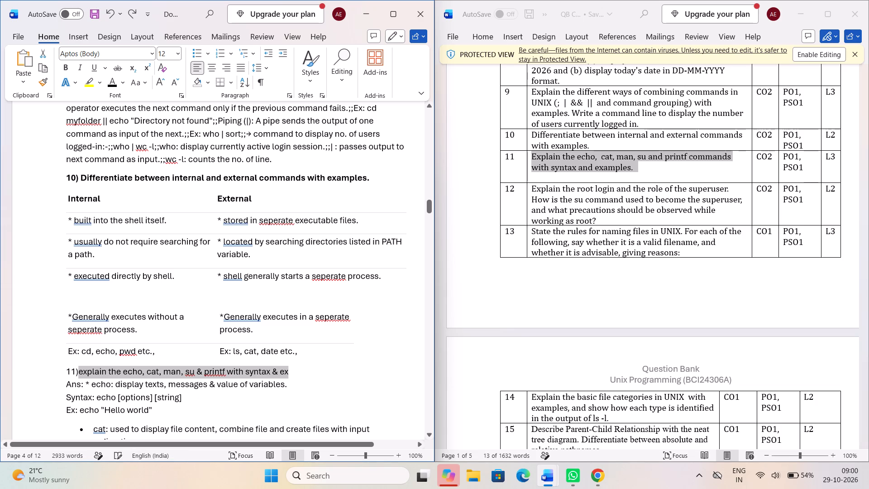
Replace the old wording of question 11 with the copied "Explain the echo, cat, man, su and printf commands with syntax and examples.".
click(82, 372)
drag(80, 372, 129, 372)
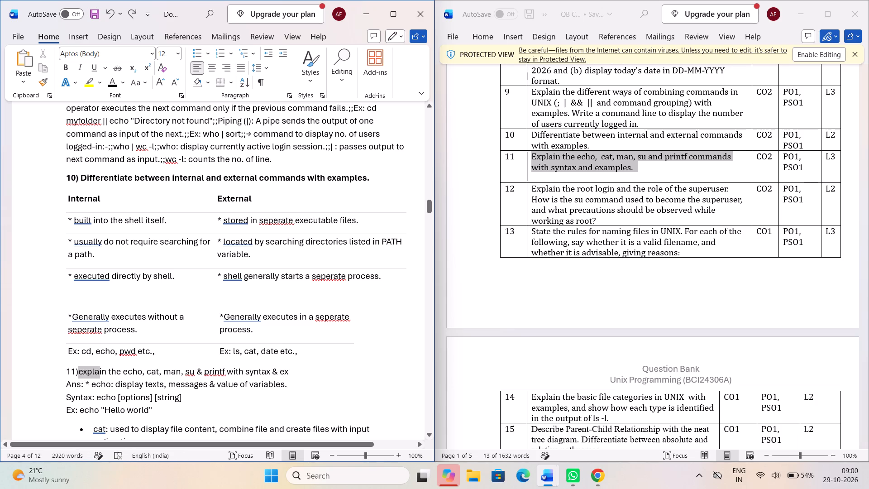
drag(129, 372, 292, 369)
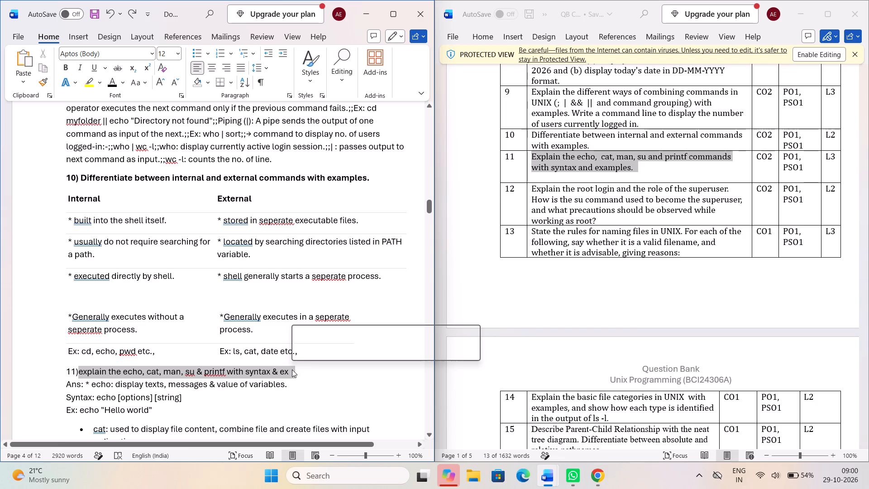
key(BackSpace)
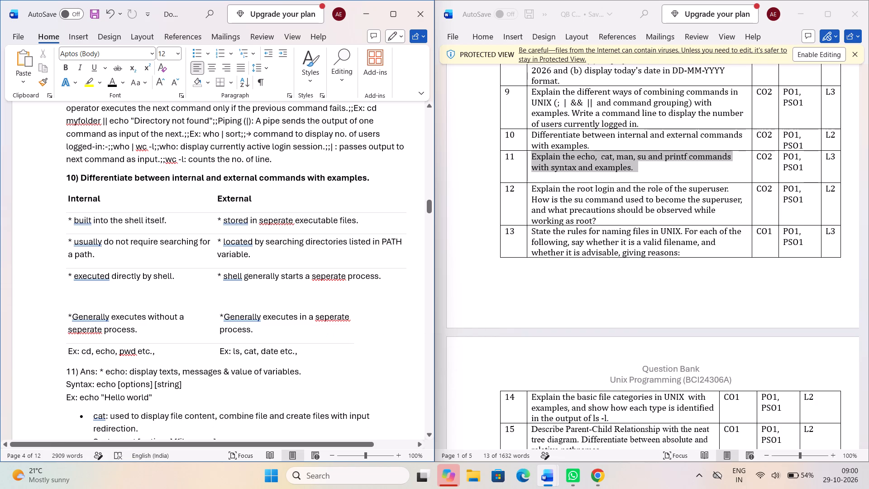
key(ctrl+v)
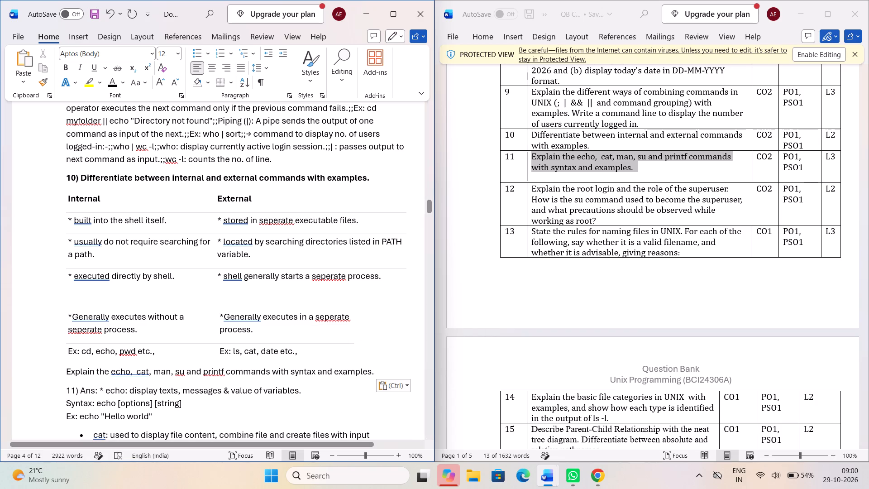
Put "11)" in front of the pasted question and remove the leftover "11)" before "Ans:".
click(66, 373)
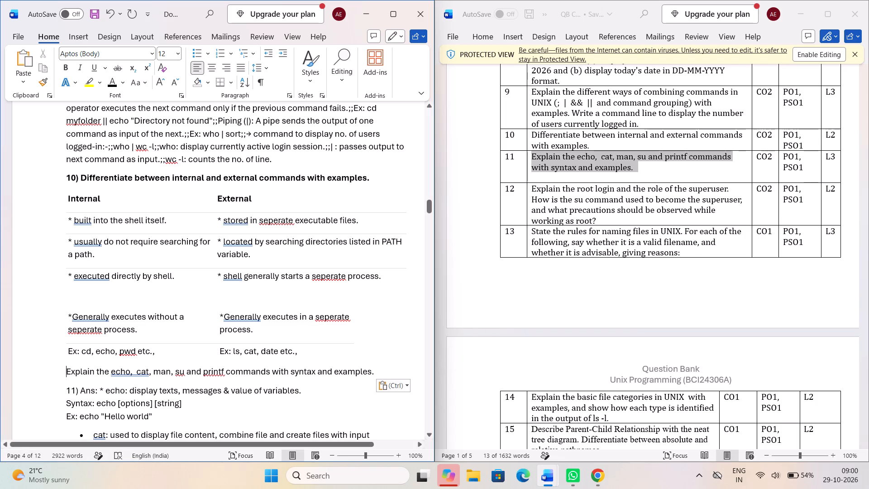
text(11)
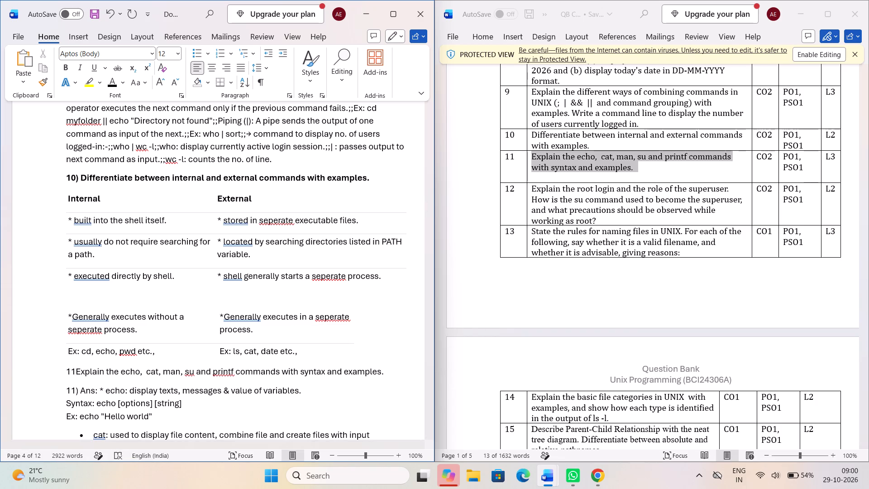
key(shift+parenright)
key(Down)
key(BackSpace)
key(BackSpace)
key(BackSpace)
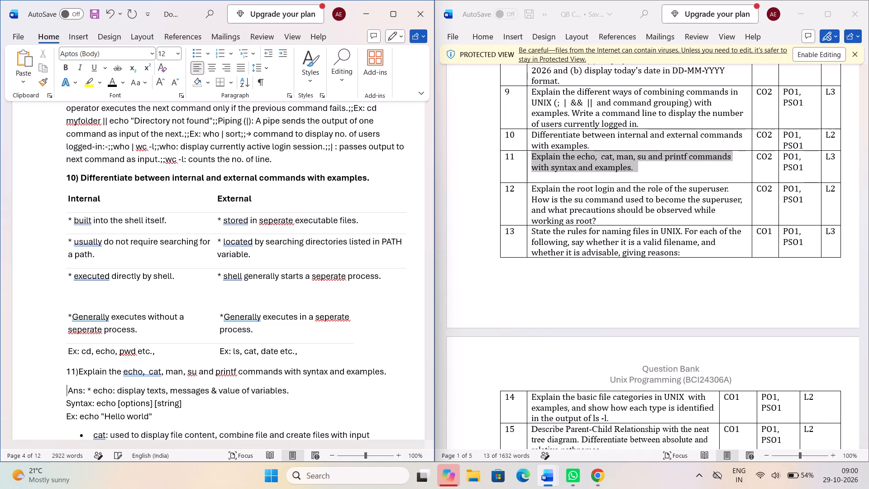
Join the "Ans:" line directly onto the end of question 11, without a space between.
key(BackSpace)
key(Right)
key(BackSpace)
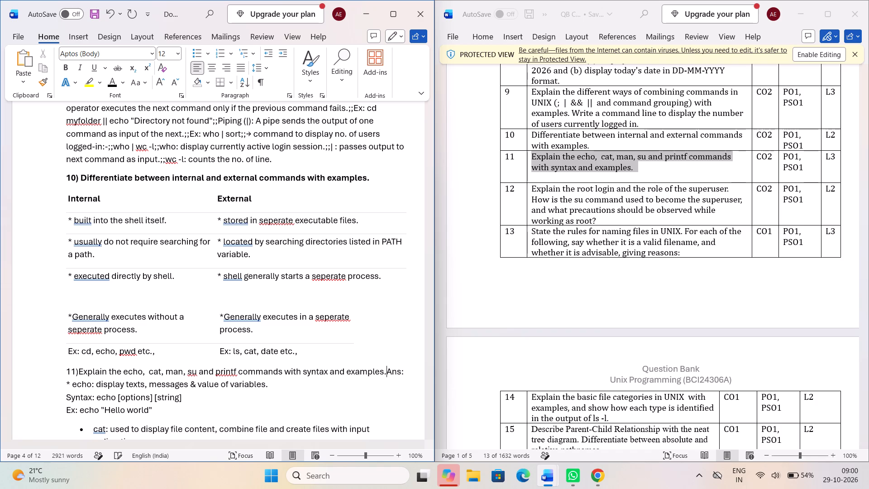
Make question 11 bold from "11)" through "examples.", leaving the answer text in regular weight.
key(shift+Left)
key(shift+Left)
key(shift+Left)
key(shift+Left)
key(shift+Left)
key(shift+Left)
key(shift+Left)
key(shift+Left)
key(shift+Left)
key(shift+Left)
key(shift+Left)
key(shift+Left)
key(shift+Left)
key(shift+Left)
key(shift+Left)
key(shift+Left)
key(shift+Left)
key(shift+Left)
key(shift+Left)
key(shift+Left)
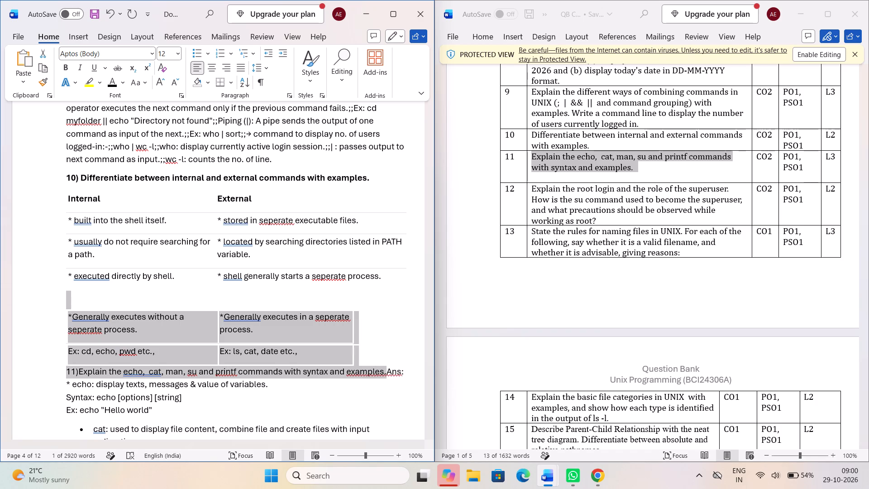
key(shift+Right)
key(shift+Right)
key(shift+Right)
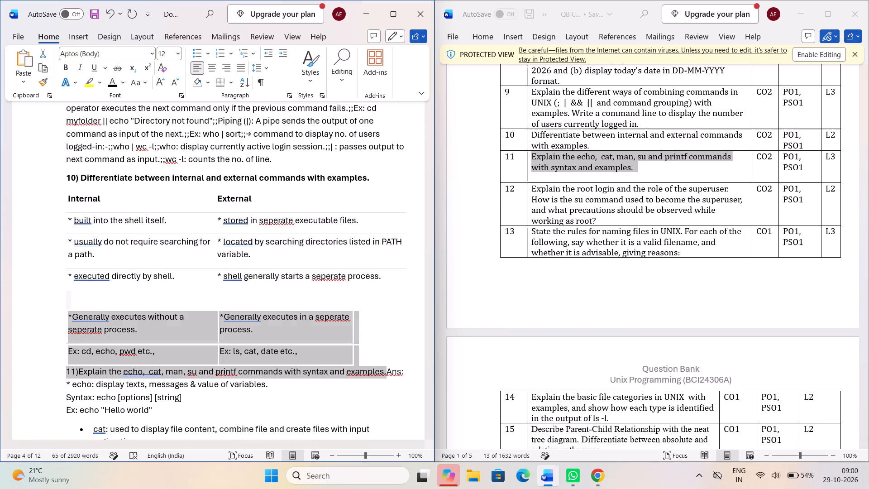
key(shift+Right)
key(shift+Right)
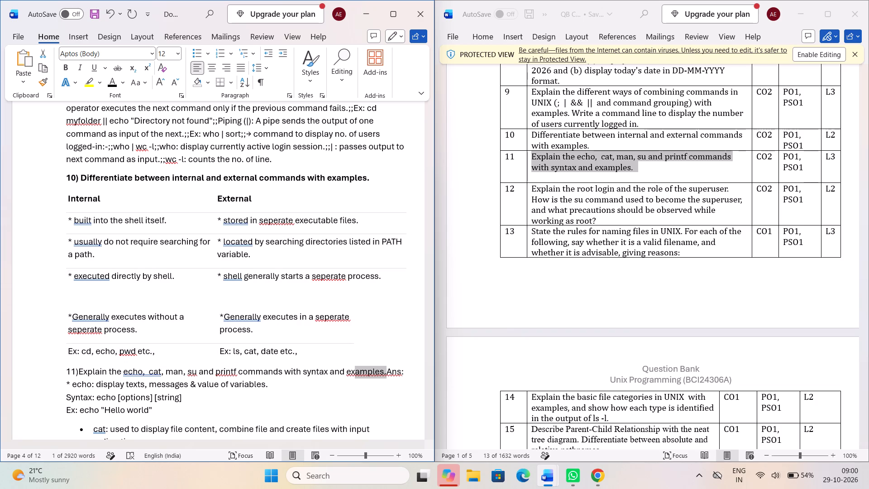
key(shift+Up)
key(shift+Down)
key(shift+Left)
key(shift+Left)
key(shift+Left)
key(shift+Left)
key(shift+Left)
key(shift+Left)
key(shift+Left)
key(shift+Left)
key(shift+Left)
key(shift+Left)
key(shift+Left)
key(shift+Left)
key(shift+Left)
key(shift+Left)
key(shift+Left)
key(shift+Left)
key(shift+Left)
key(shift+Left)
key(shift+Left)
key(shift+Left)
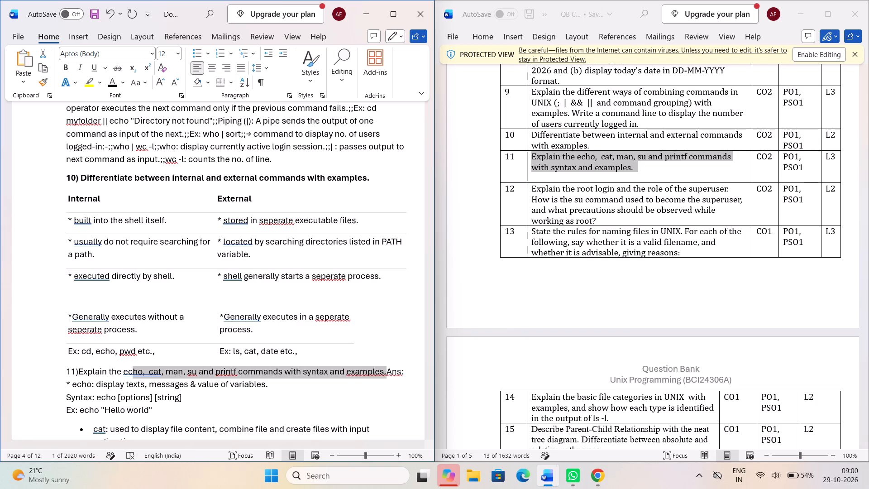
key(shift+Left)
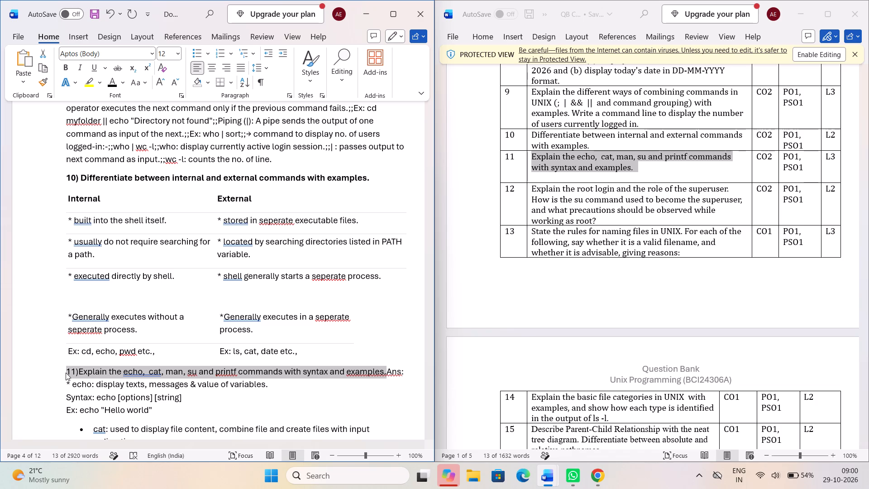
right_click(72, 372)
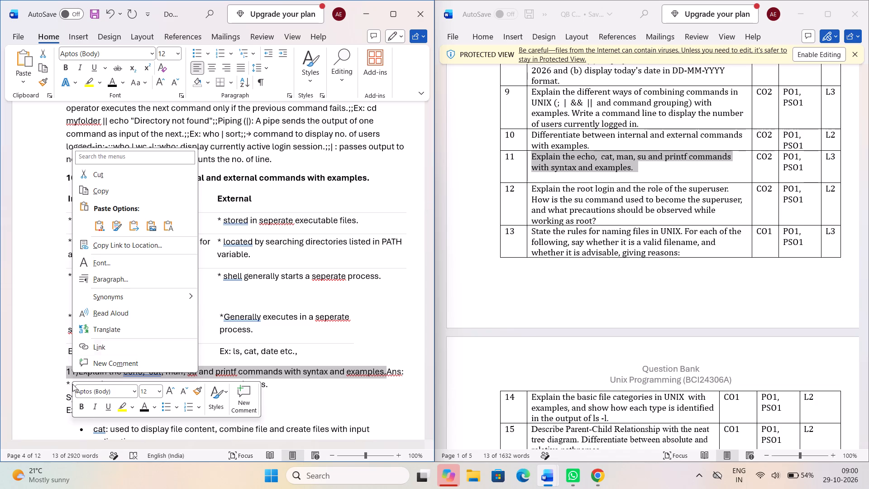
click(87, 410)
click(39, 357)
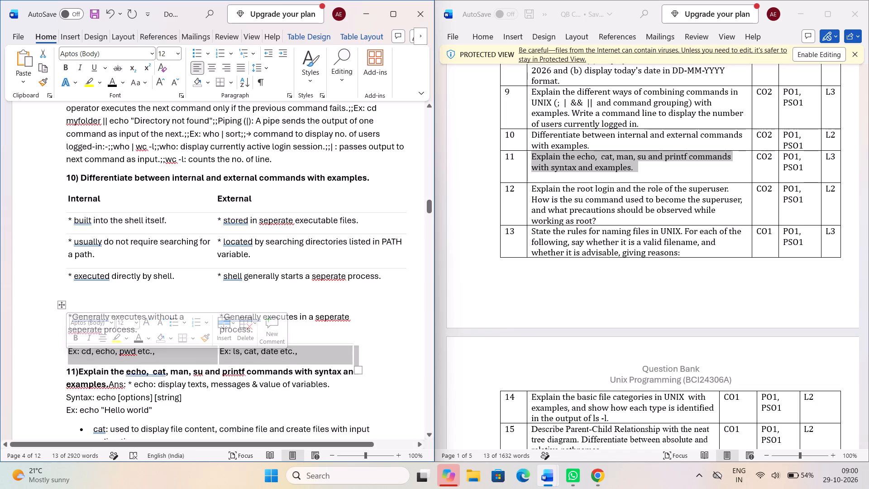
Add ";;" after question 11, the echo description and its syntax, and join the syntax and example lines into one paragraph.
click(108, 385)
text(;;)
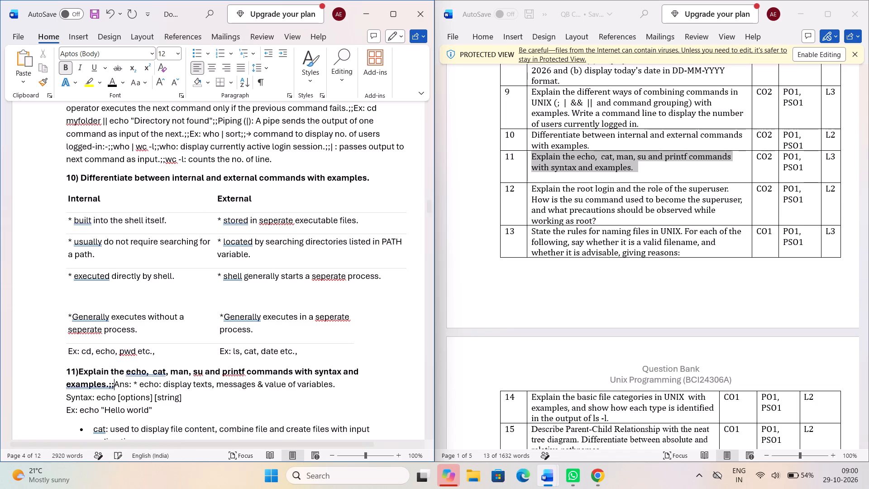
key(Down)
click(341, 386)
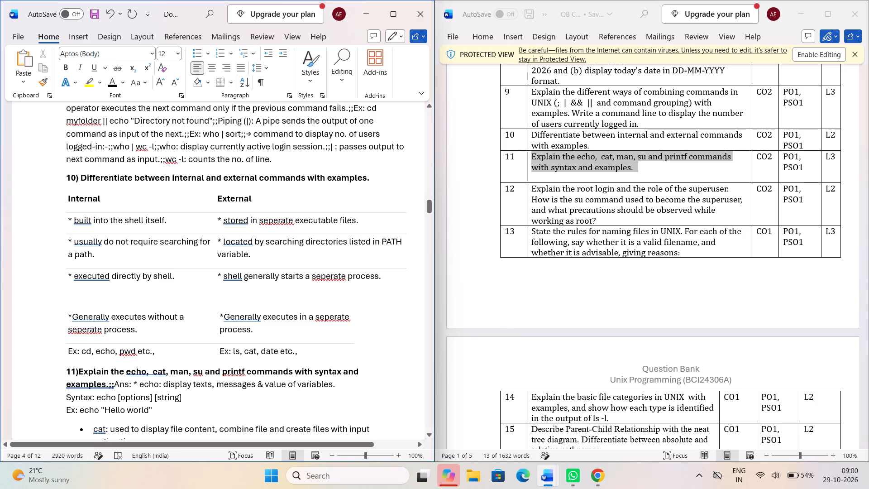
text(;;)
click(315, 392)
key(apostrophe)
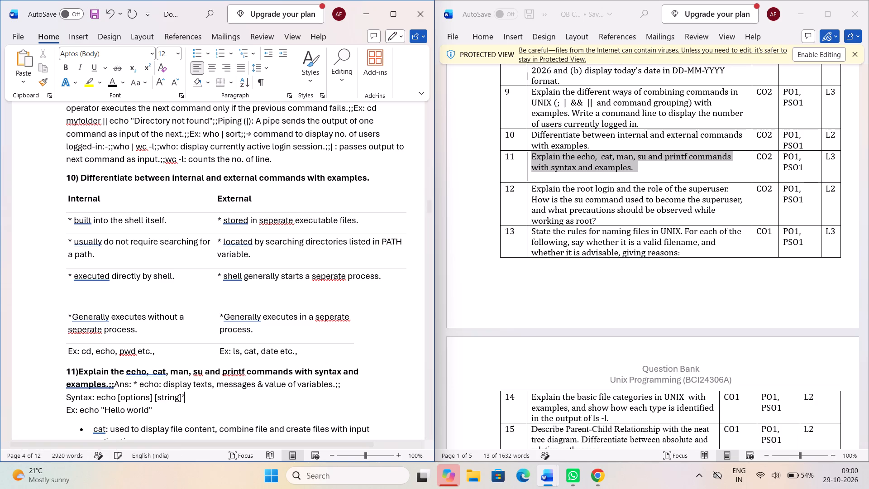
key(BackSpace)
text(;;)
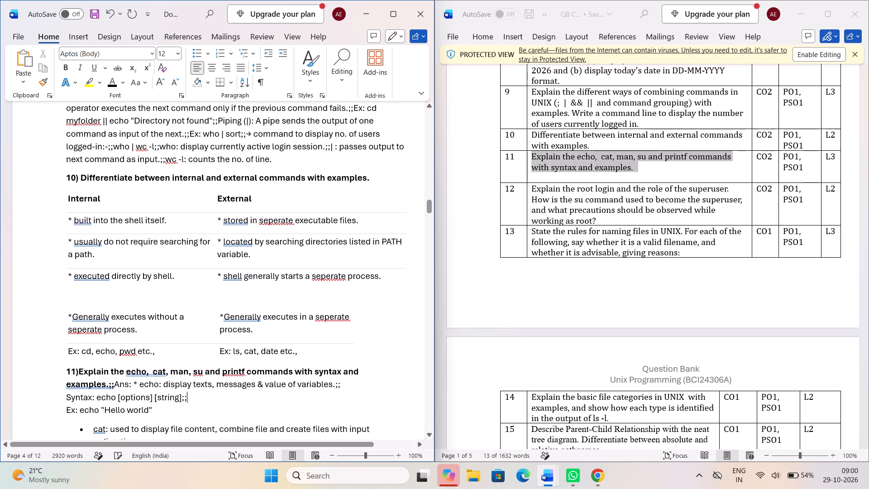
click(370, 388)
key(Delete)
key(Delete)
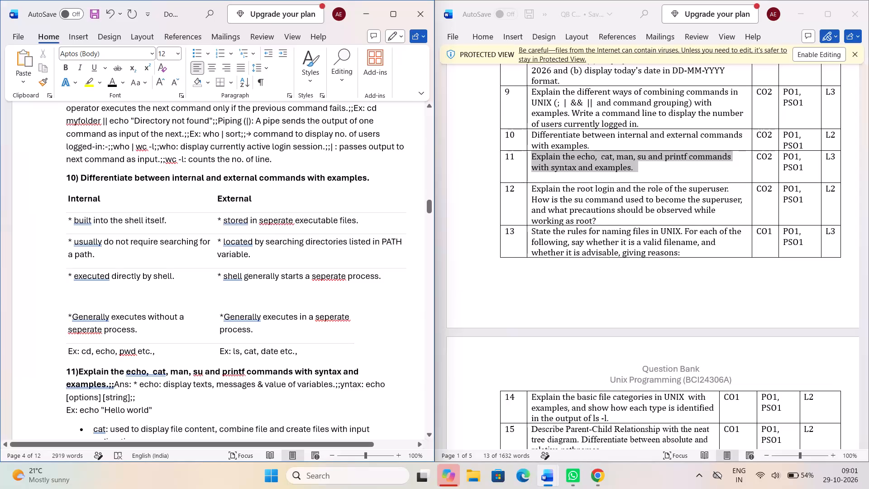
key(shift+s)
click(340, 399)
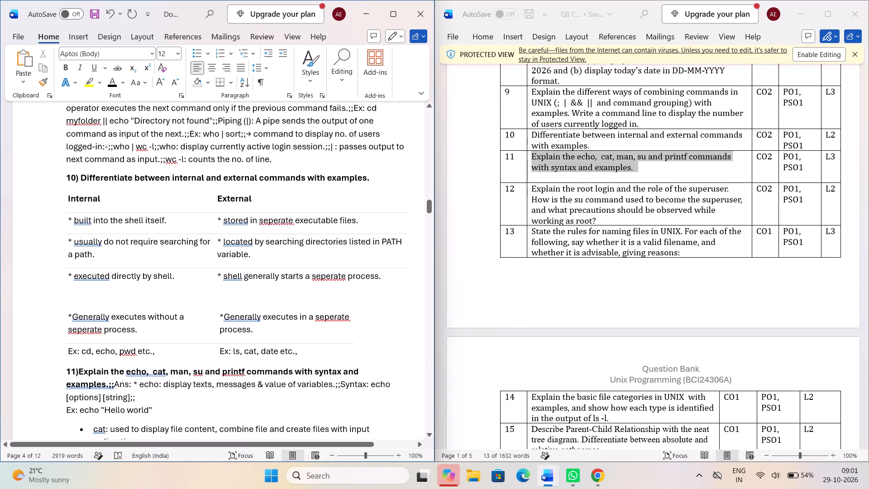
key(Delete)
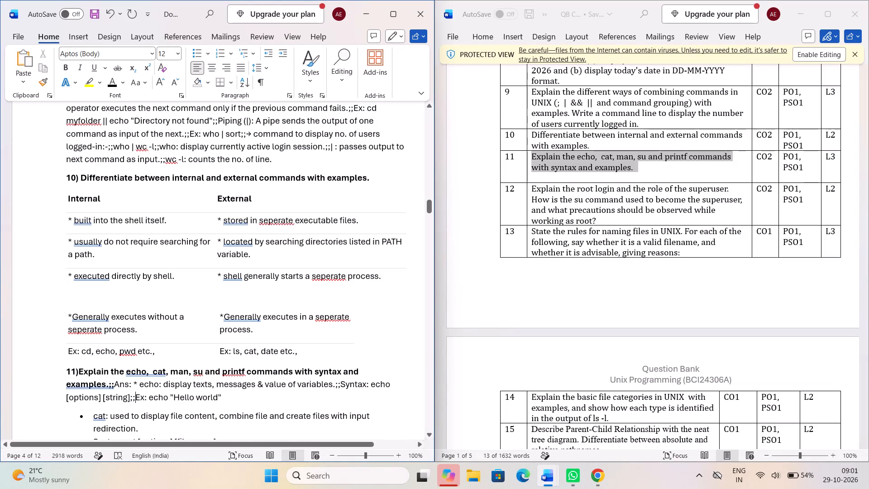
Merge the cat bullet into the answer 11 paragraph as ";;*cat", joining its syntax and example lines with ";;".
click(233, 399)
key(Delete)
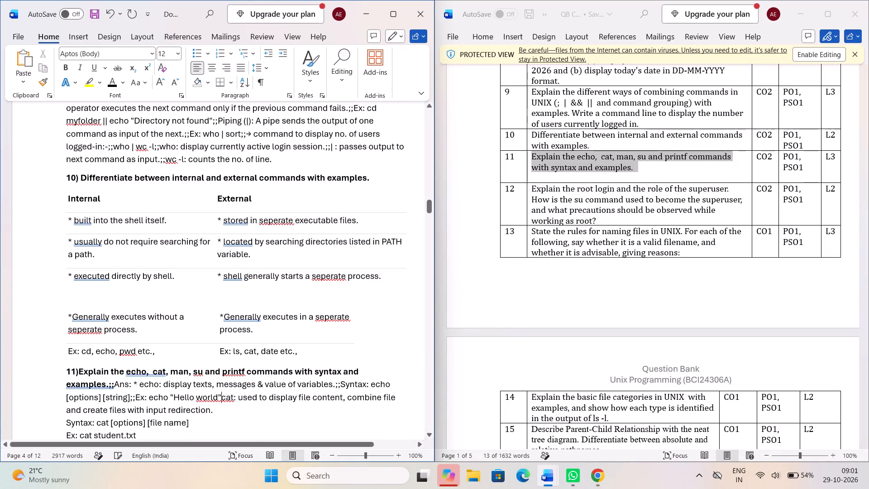
text(;;)
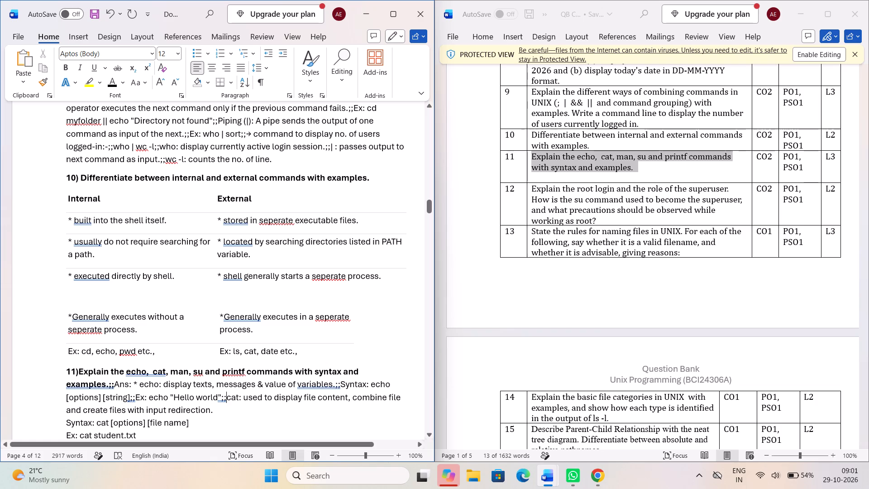
key(asterisk)
click(228, 409)
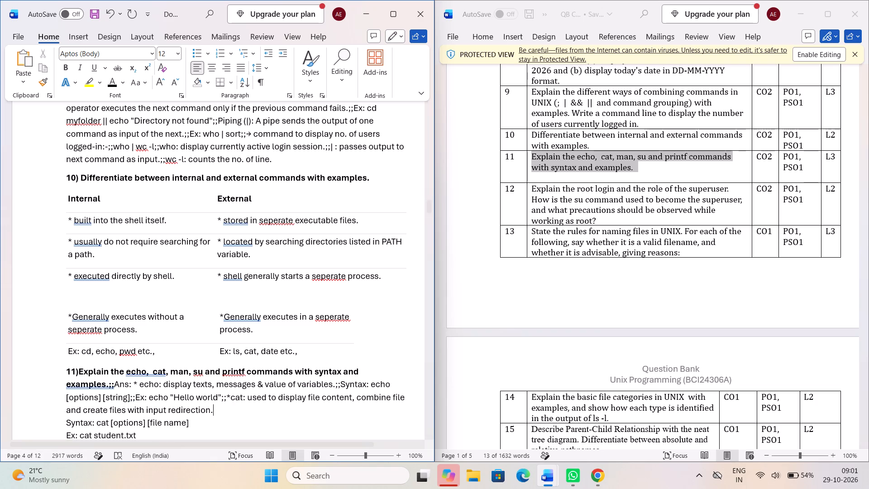
key(Delete)
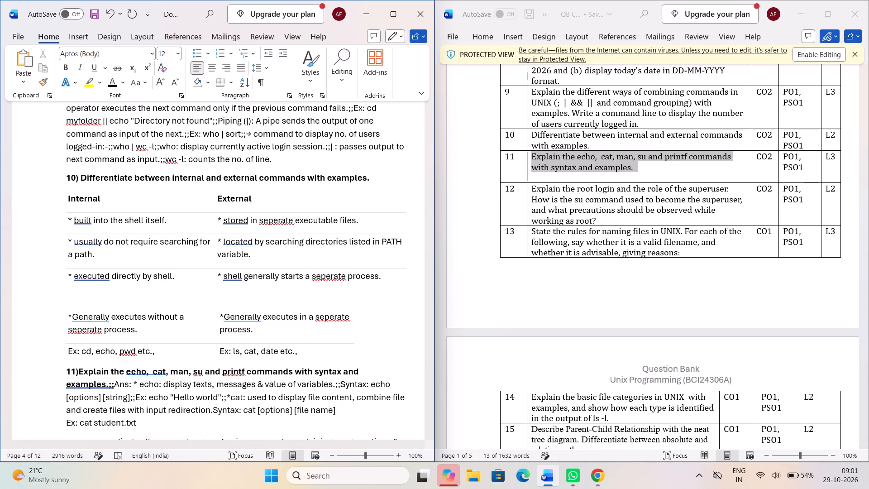
text(;;)
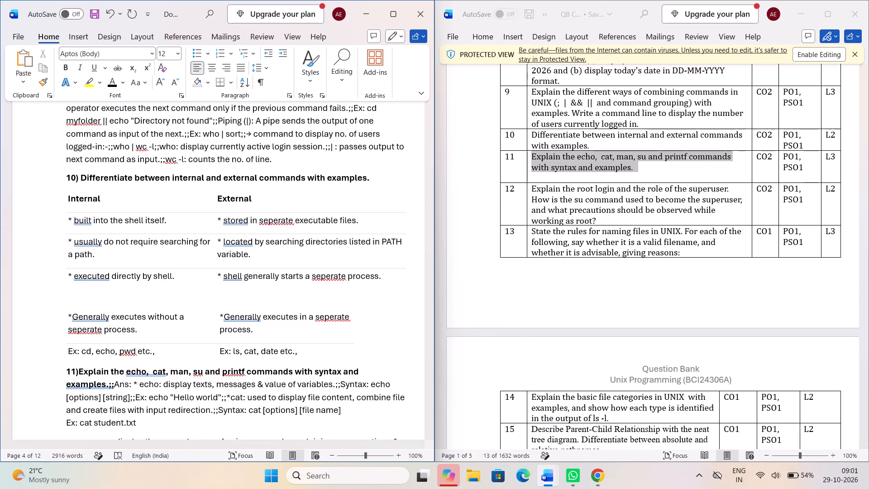
key(Down)
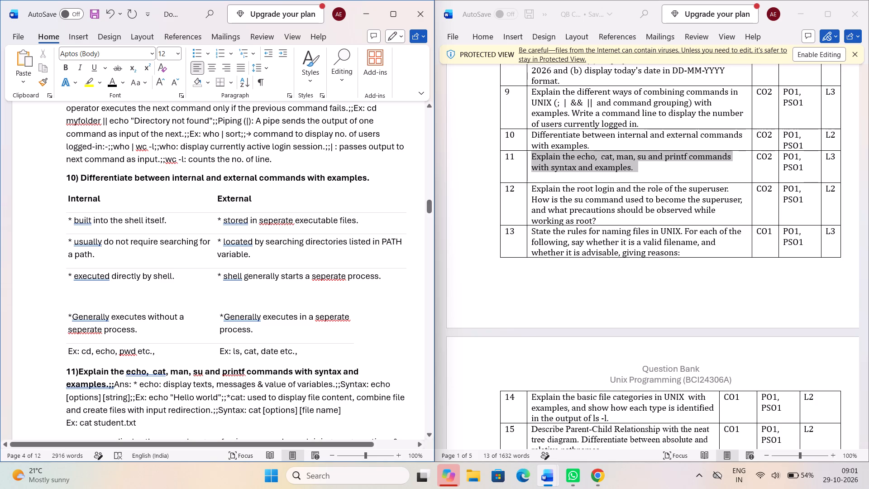
click(351, 407)
text(;;)
key(Delete)
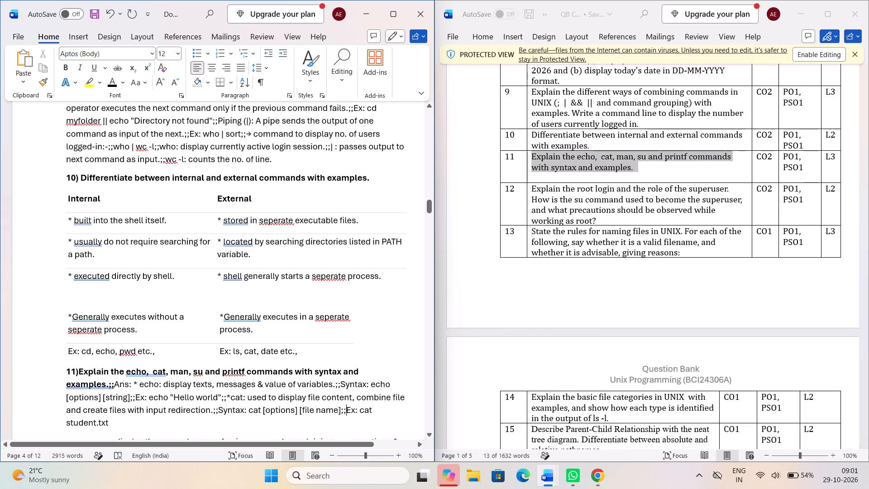
Merge the man bullet into the answer 11 paragraph as ";;*man", joining its syntax and example lines with ";;".
click(336, 426)
text(;;)
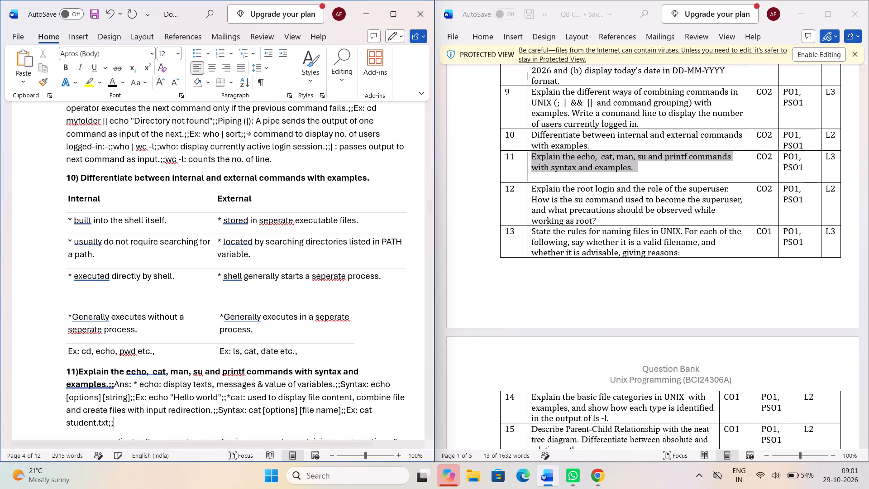
scroll(336, 426, down, 2)
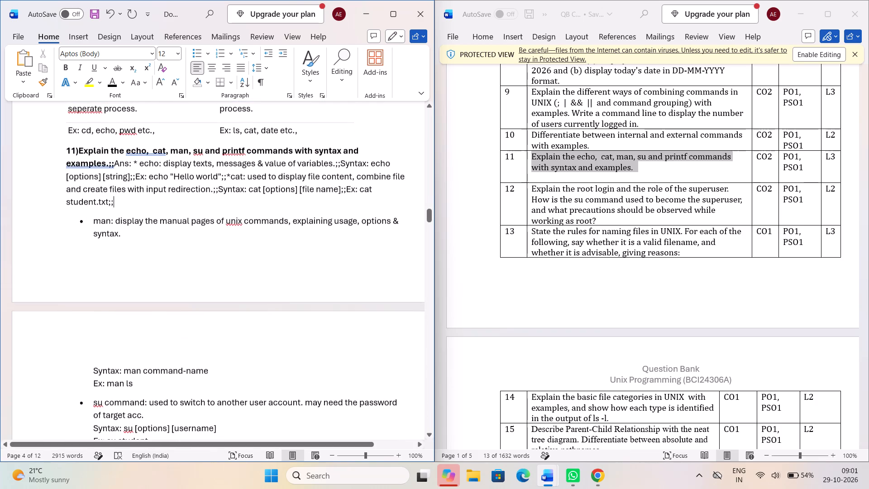
key(asterisk)
key(Delete)
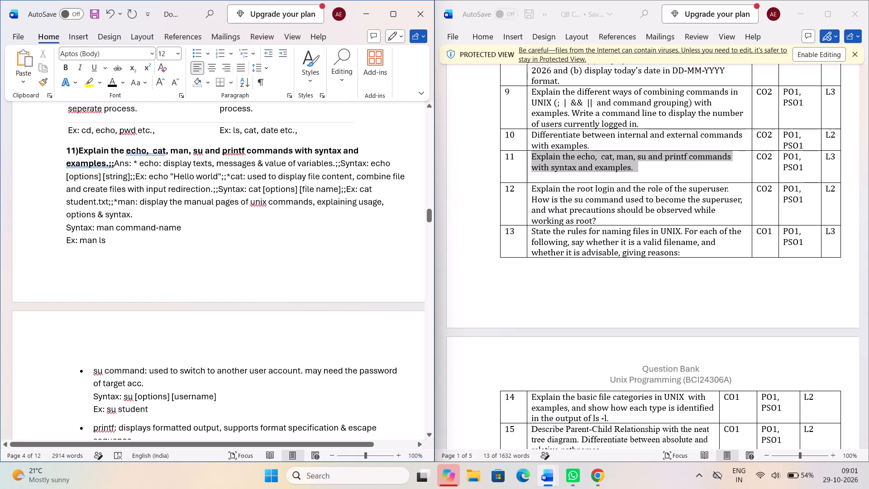
click(180, 217)
text(;;)
key(Delete)
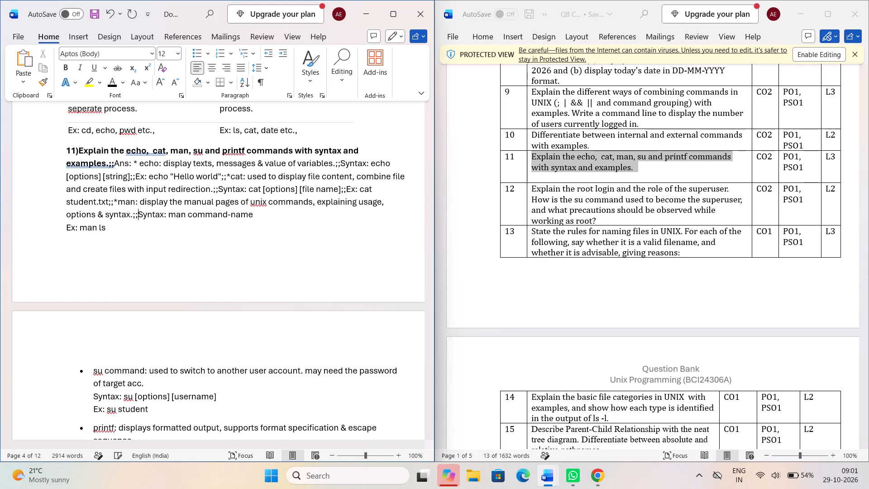
click(259, 214)
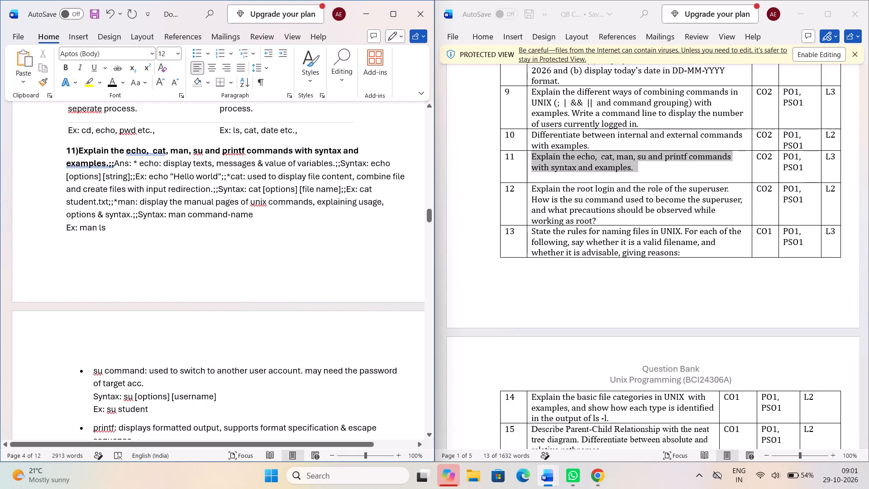
text(;;)
key(Delete)
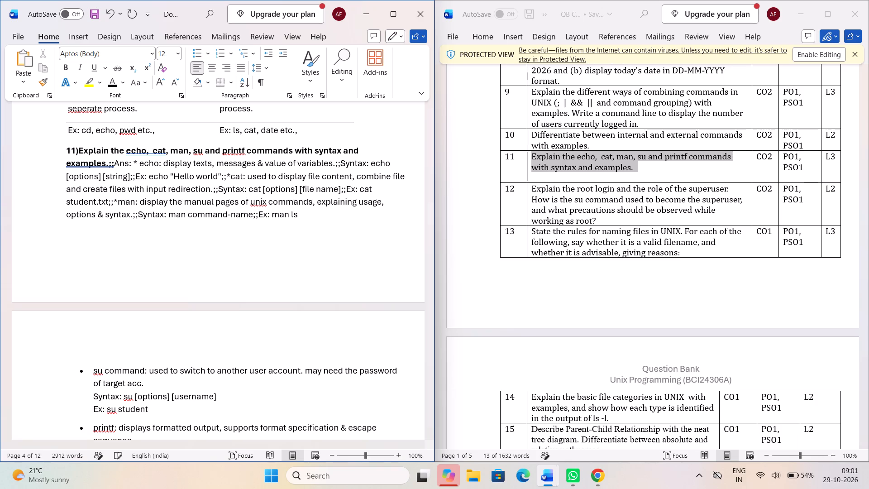
Merge the su bullet into the answer 11 paragraph as ";;*su command", joining its syntax line with ";;".
click(306, 214)
text(;;)
key(Delete)
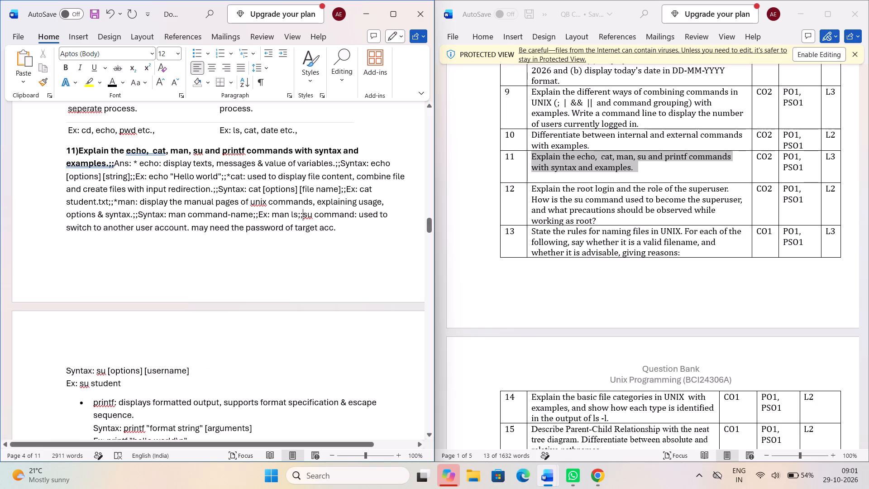
key(asterisk)
click(340, 233)
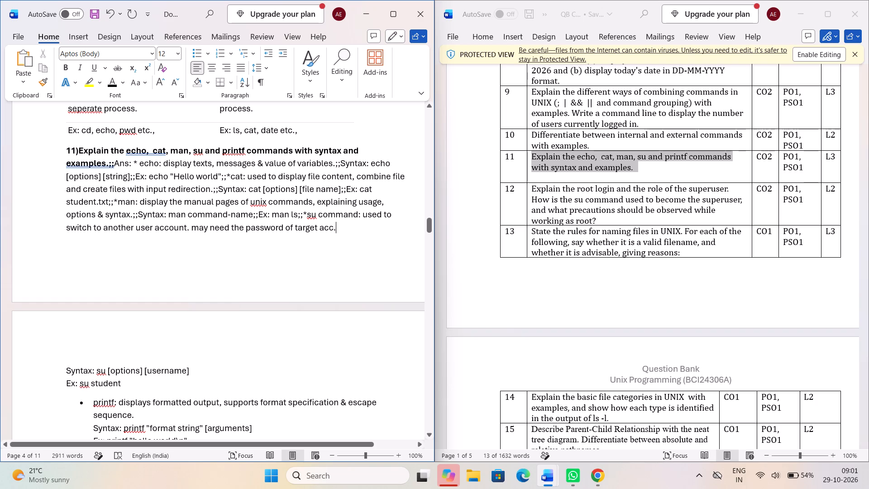
key(Delete)
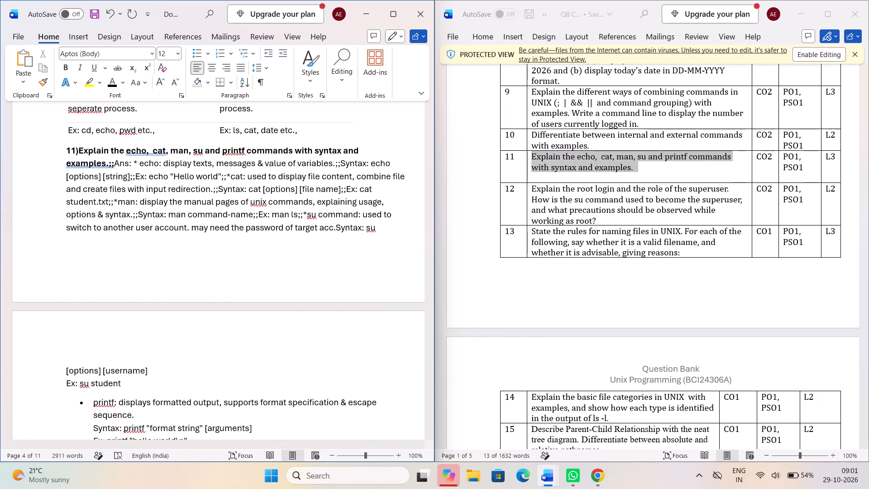
text(;;)
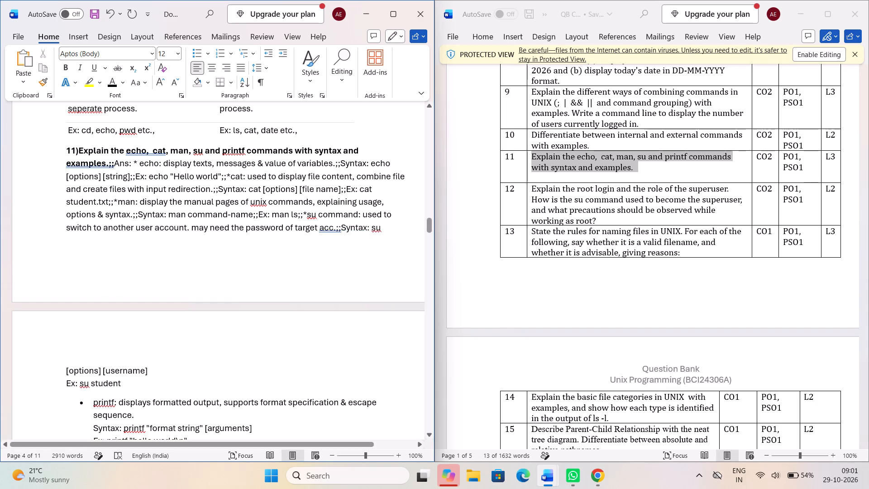
Break the su "Syntax:" text back onto its own line after "target acc.;;".
click(390, 232)
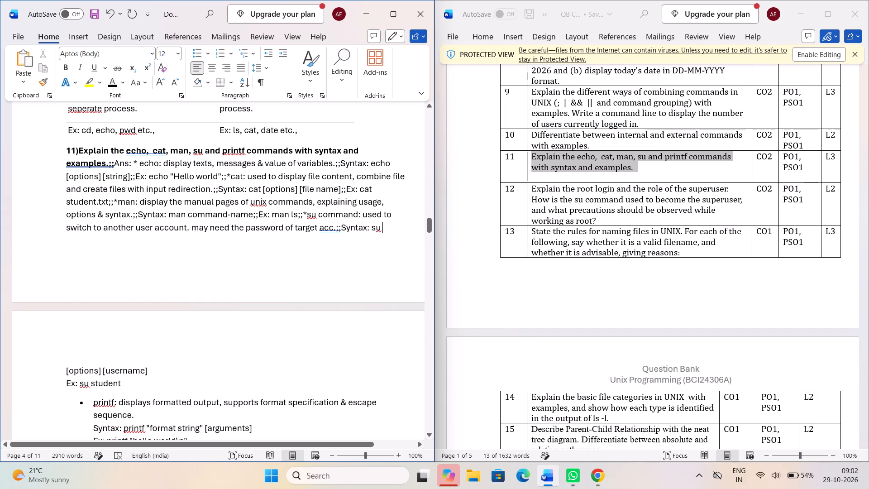
click(154, 376)
click(344, 225)
key(Left)
key(Return)
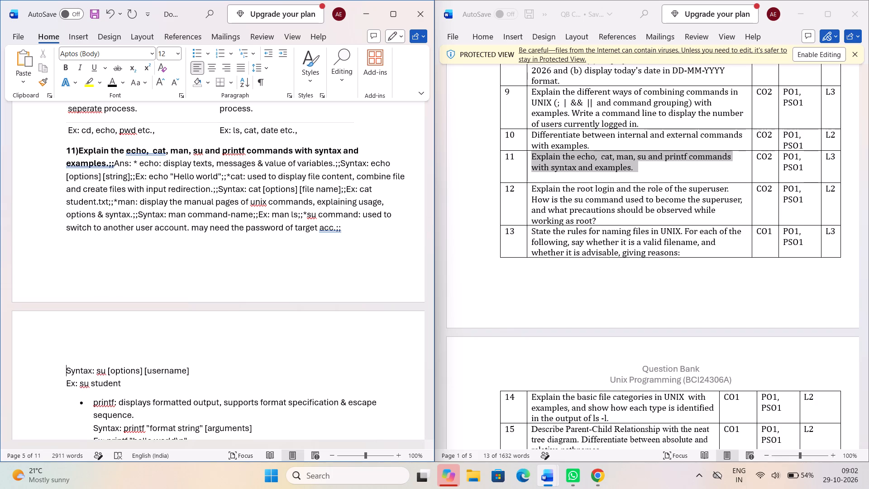
Rework the separator ending the su description so that "target acc." is followed by ";;;".
scroll(344, 225, down, 1)
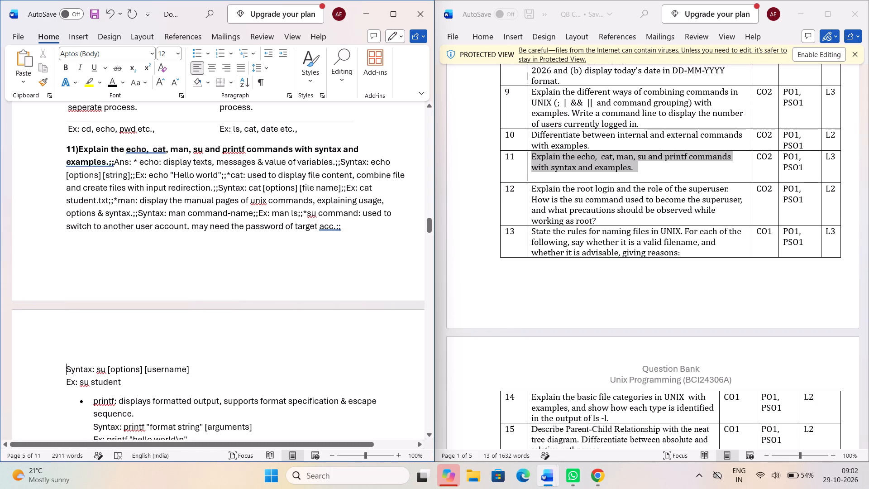
click(337, 226)
key(Left)
key(space)
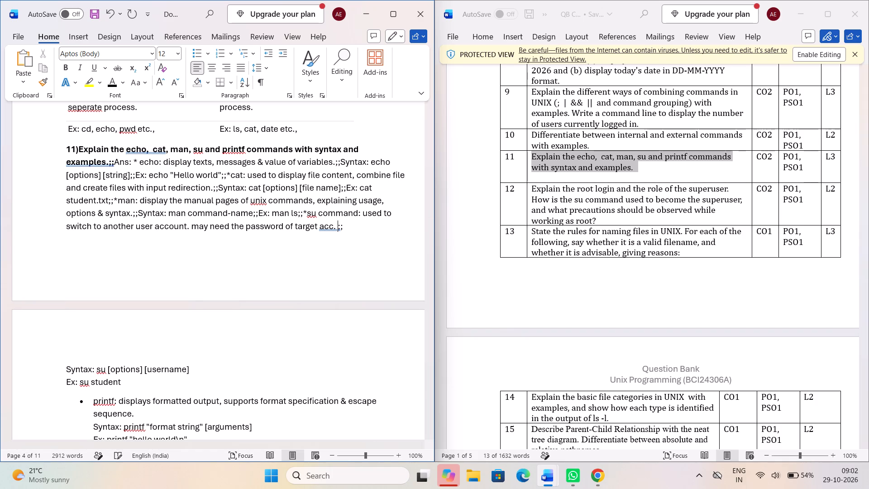
key(BackSpace)
key(Right)
key(BackSpace)
key(Right)
text(;;)
key(Right)
Join the su example line onto the su syntax line with ";;".
key(Down)
key(BackSpace)
text(;;)
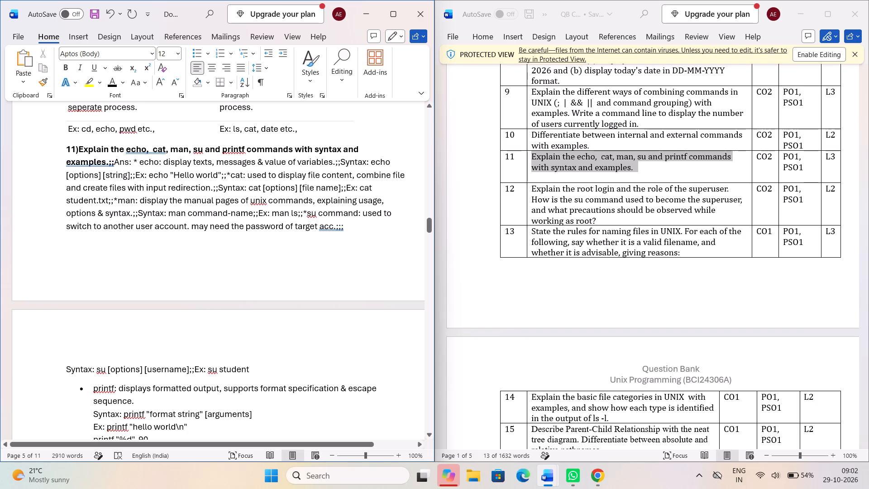
Merge the printf bullet onto the su example as ";;*printf", joining its syntax line with ";;".
click(268, 369)
text(;;)
key(Delete)
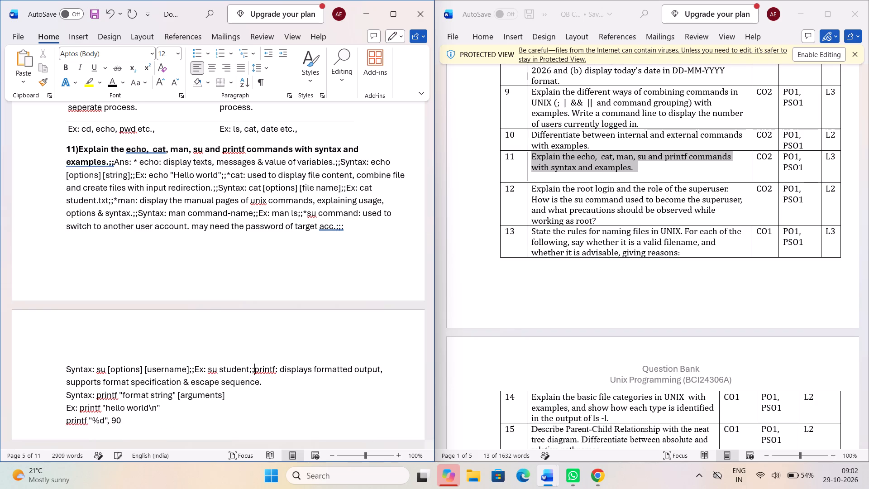
key(asterisk)
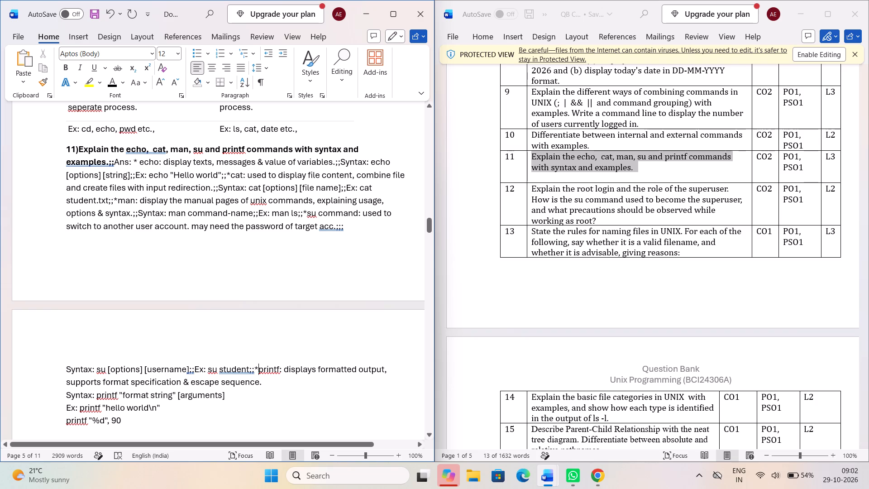
click(273, 385)
key(Delete)
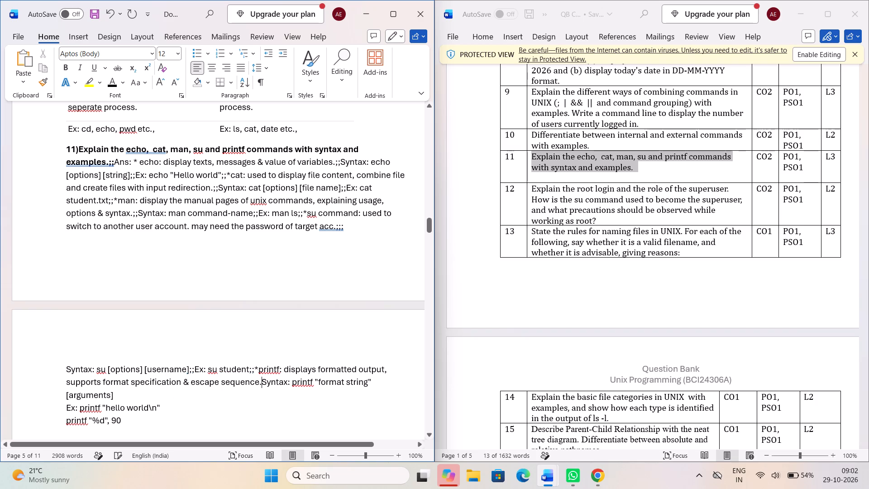
text(;;)
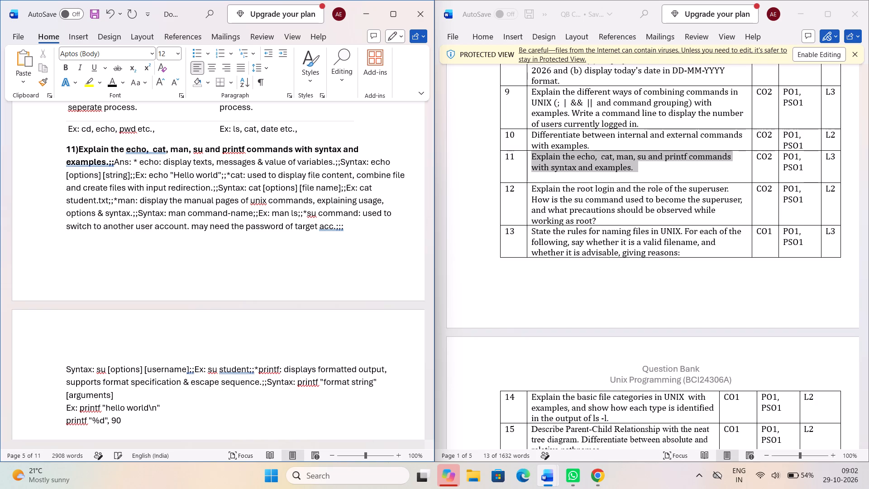
Join the two printf example lines onto the end of the printf syntax, separating each with ";;".
key(Down)
key(Delete)
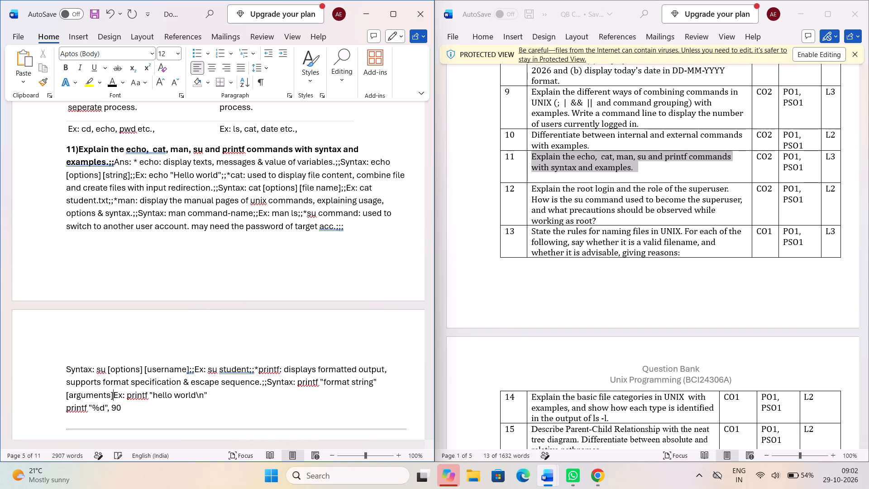
text(;;)
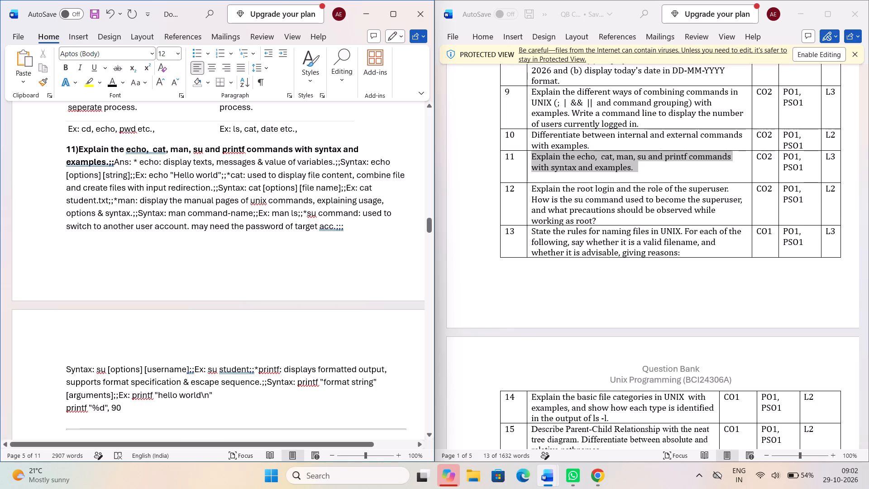
click(262, 395)
text(;;)
key(Down)
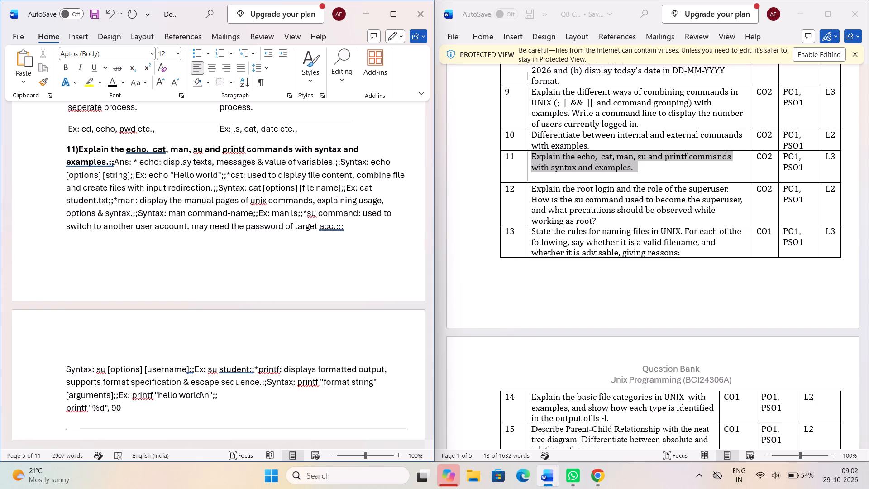
scroll(262, 395, down, 1)
click(227, 233)
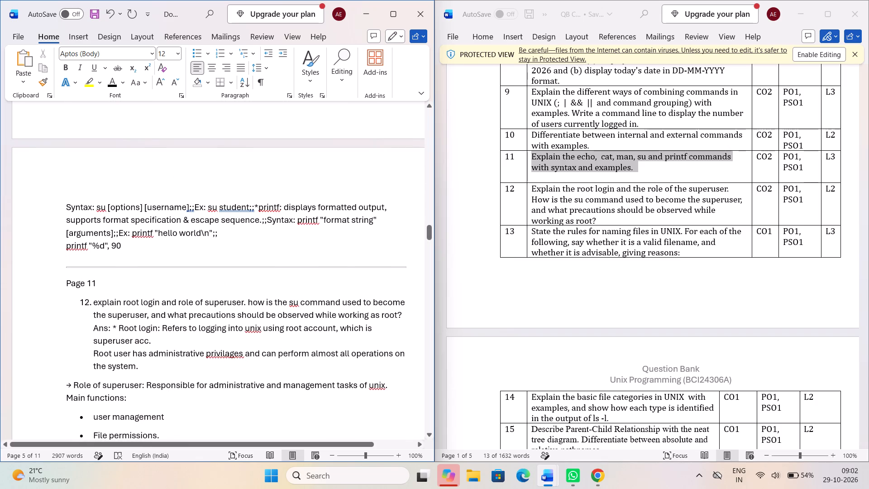
key(Delete)
Delete the "Page 11" line above question 12.
scroll(227, 233, down, 1)
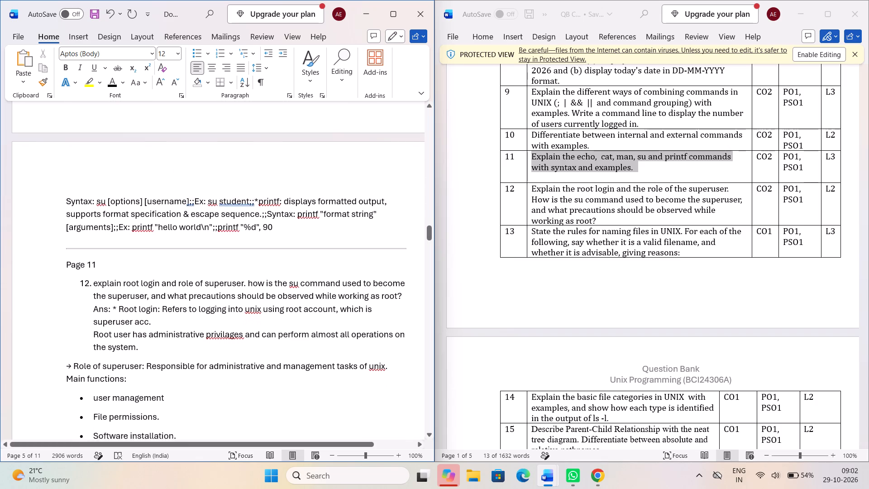
scroll(227, 233, down, 1)
drag(137, 211, 21, 194)
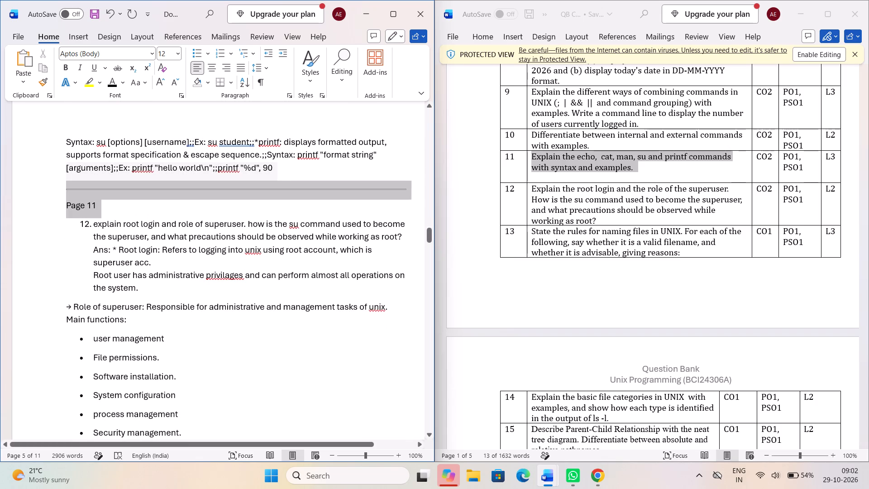
drag(21, 194, 18, 211)
key(BackSpace)
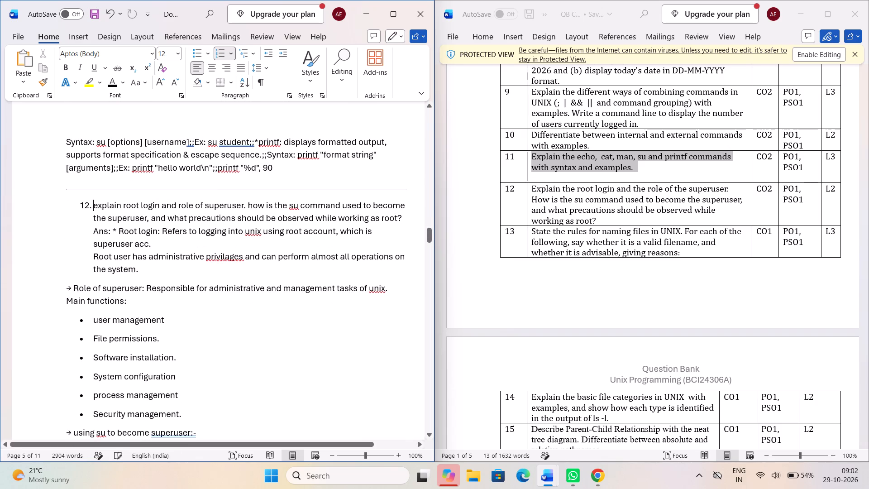
Remove question 12's list numbering and the divider line above it, and prefix the question with "12)".
key(BackSpace)
key(BackSpace)
key(BackSpace)
key(BackSpace)
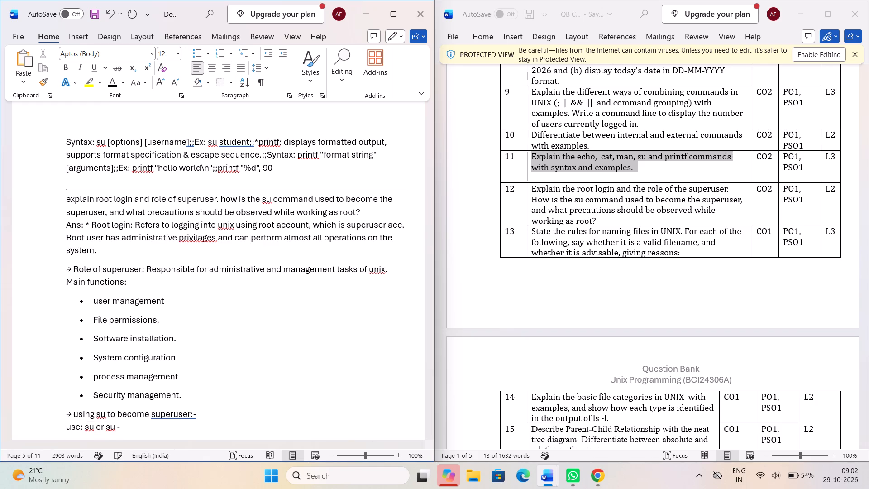
key(BackSpace)
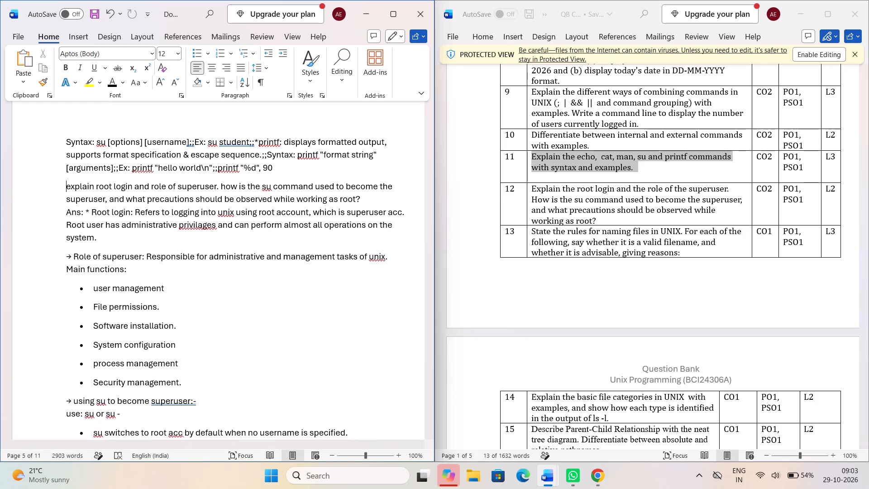
text(13)
key(BackSpace)
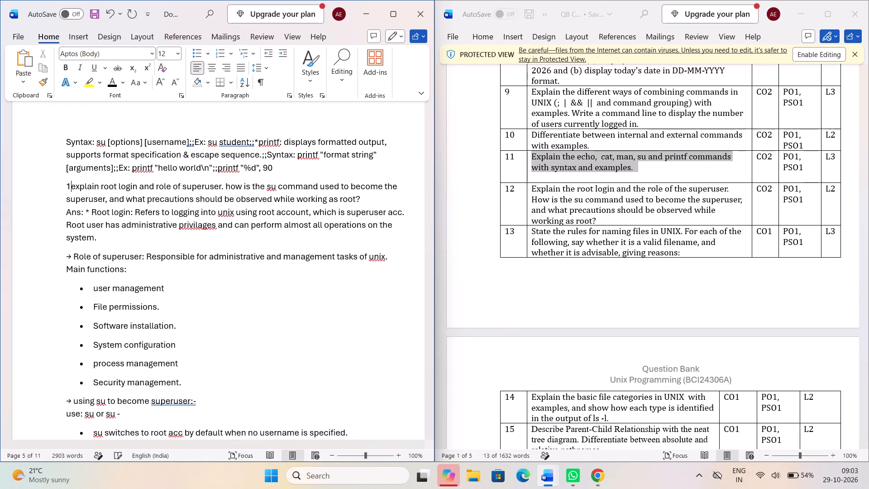
key(2)
key(shift+parenright)
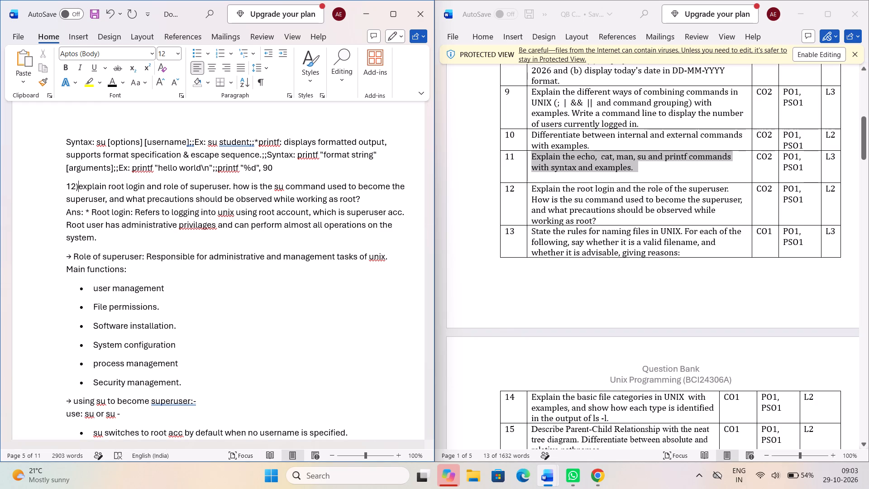
Replace the text of question 12 with the question bank's wording, copied from row 12.
drag(601, 222, 535, 189)
right_click(541, 188)
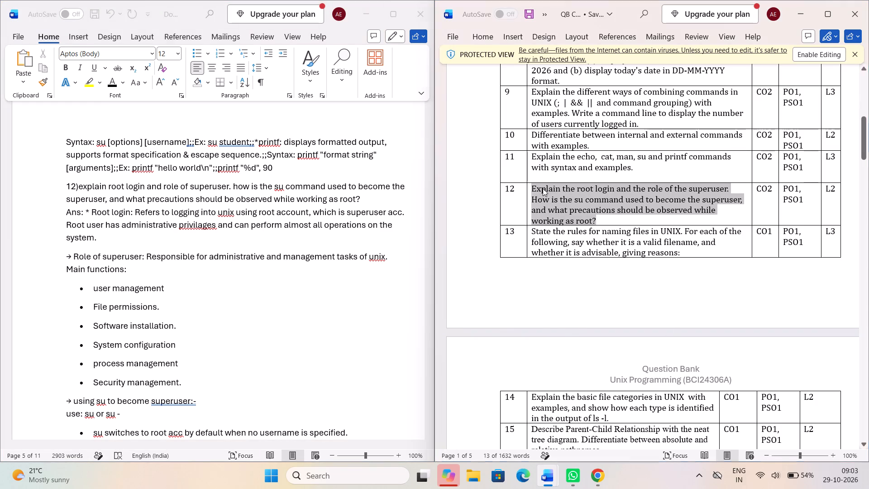
click(568, 207)
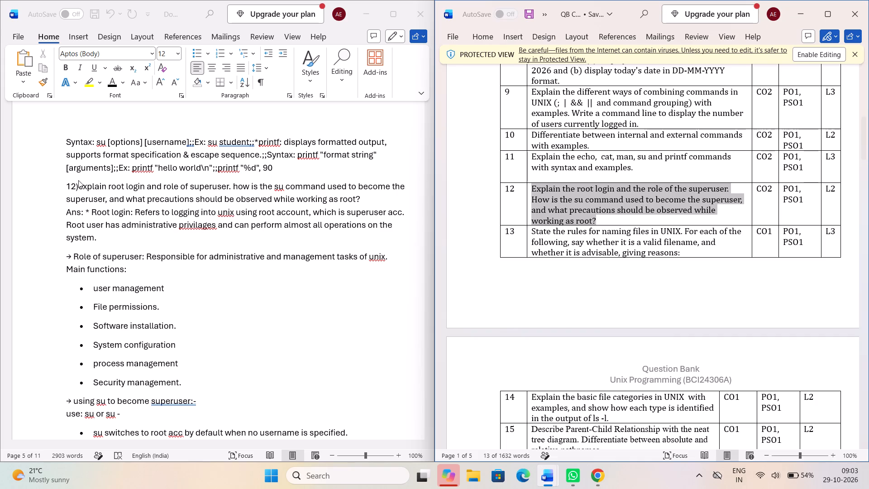
click(79, 186)
drag(79, 186, 129, 183)
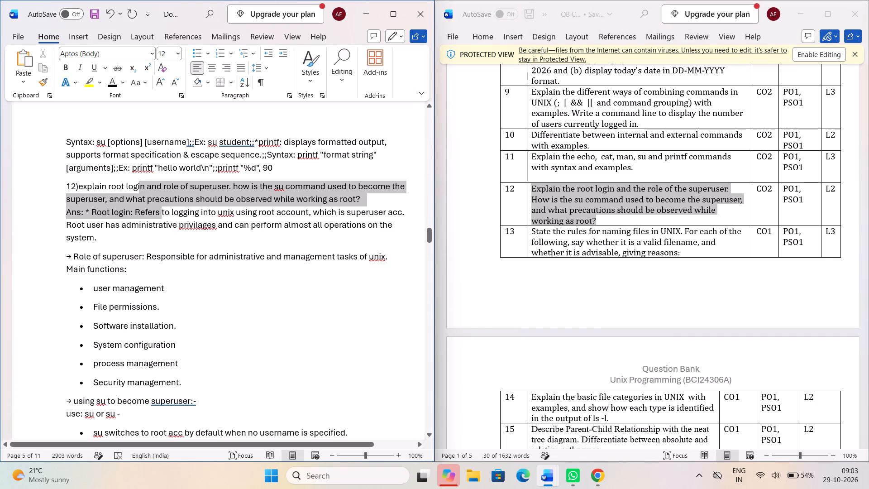
drag(129, 183, 95, 183)
click(97, 183)
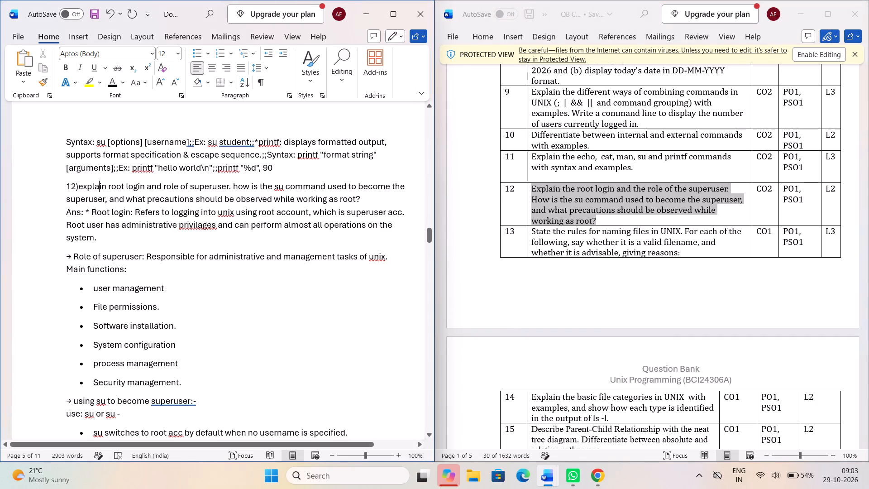
drag(363, 201, 92, 187)
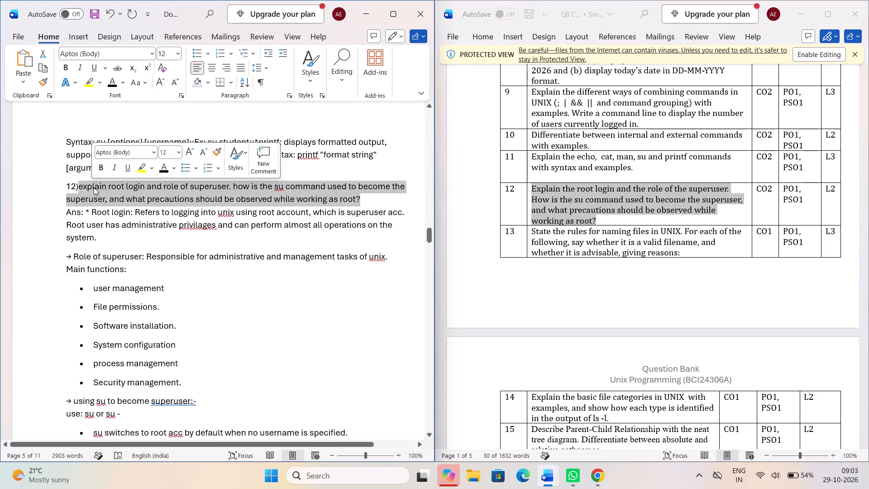
key(ctrl+v)
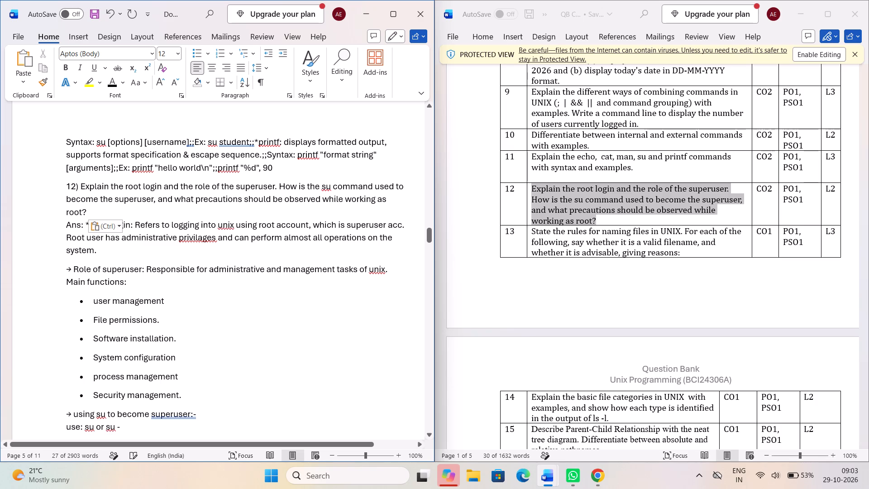
Make the whole of question 12 bold, including its number.
drag(106, 211, 66, 188)
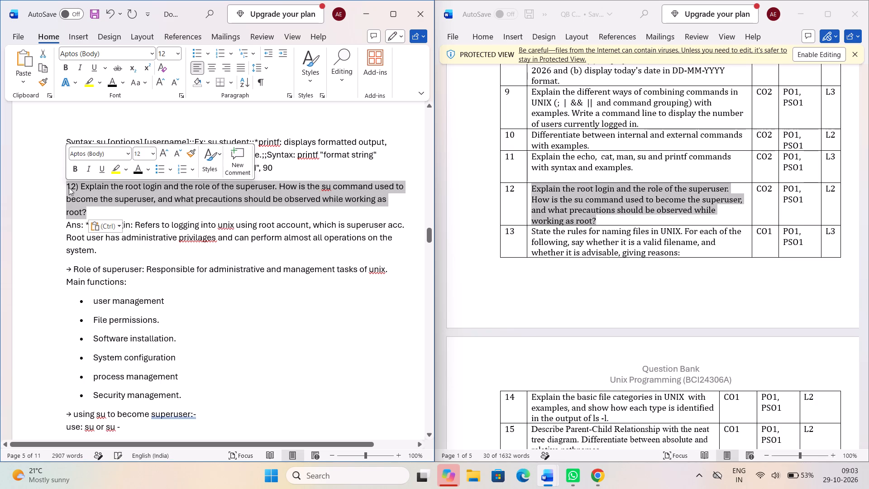
click(76, 173)
Join the Ans, Root user, Role of superuser and Main functions lines onto the end of question 12, separating each with ";;".
click(137, 211)
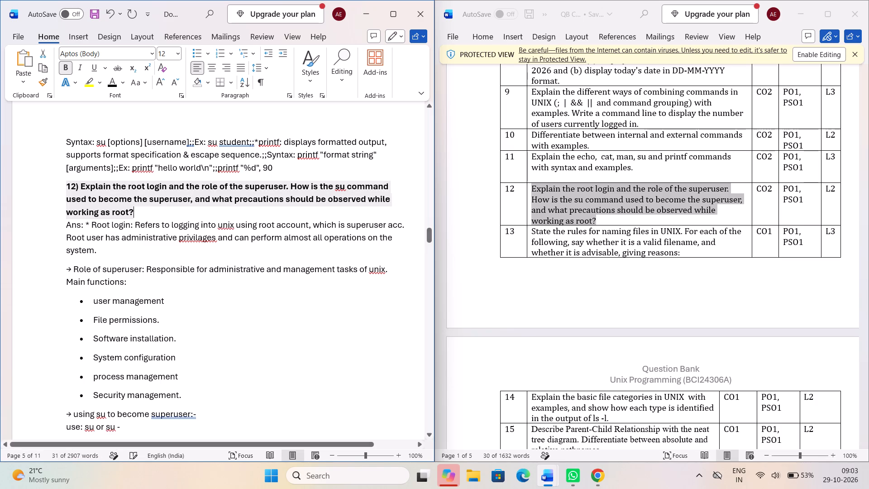
key(Delete)
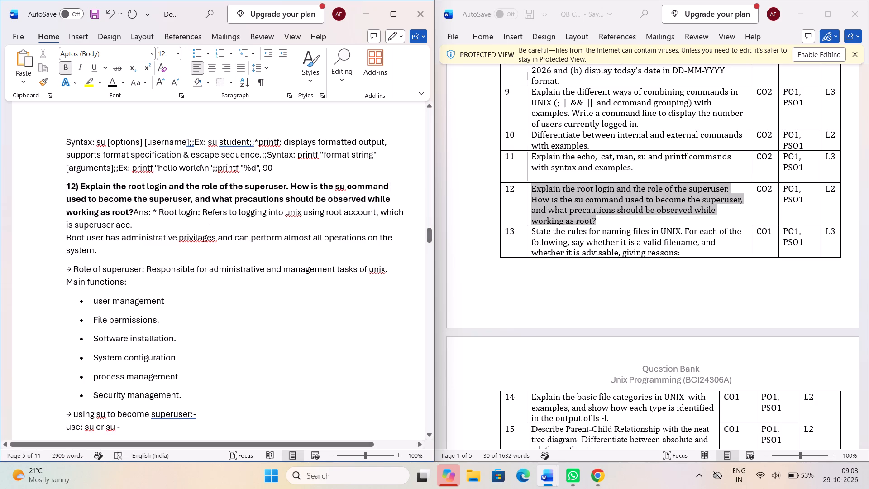
text(;;)
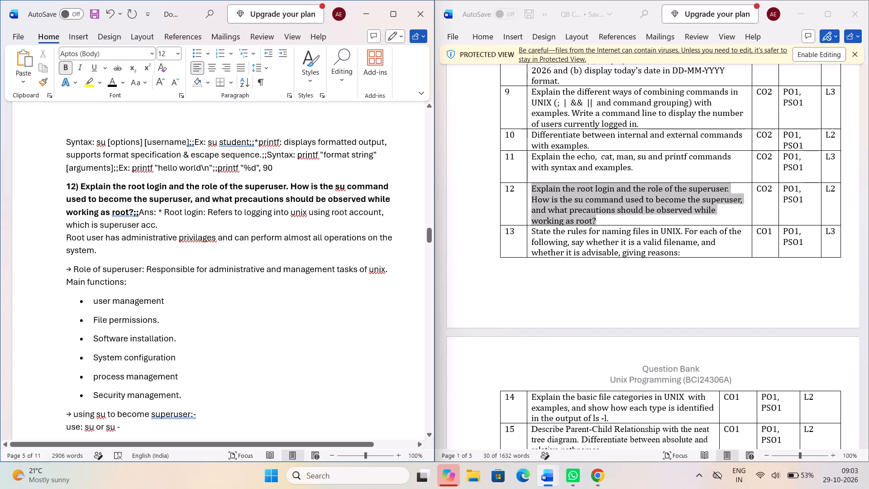
click(162, 223)
text(;;)
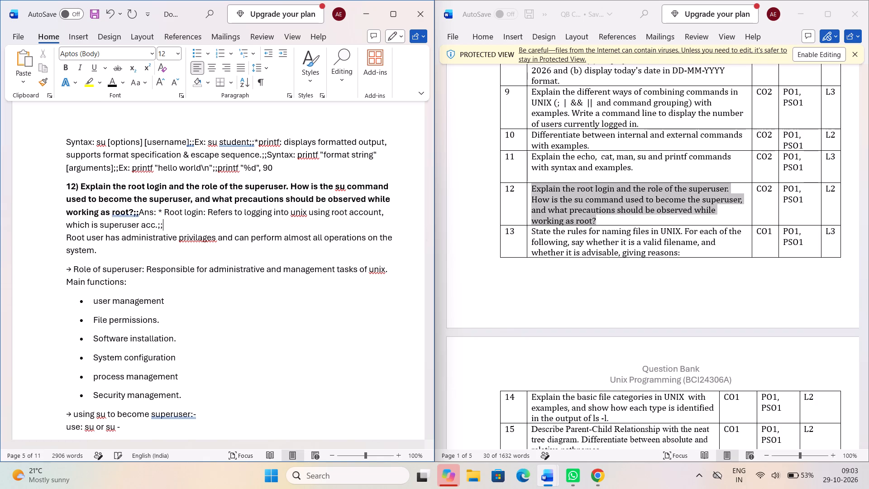
key(Delete)
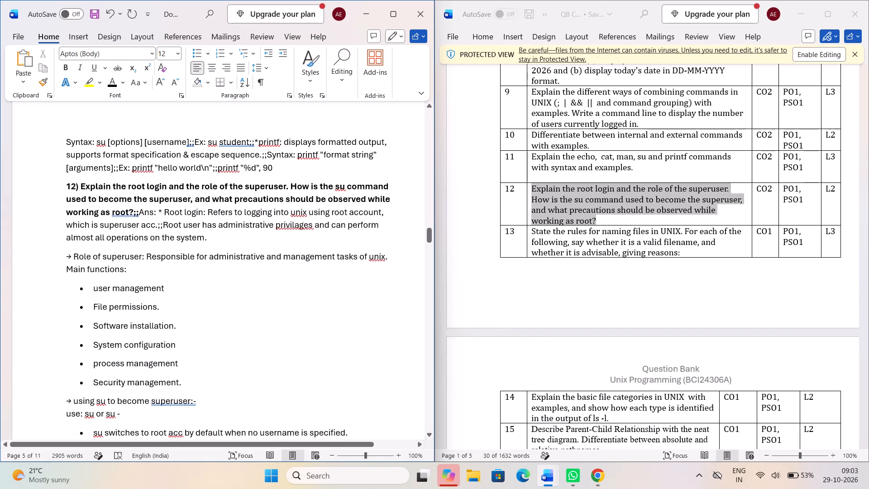
click(210, 238)
text(;;)
key(Delete)
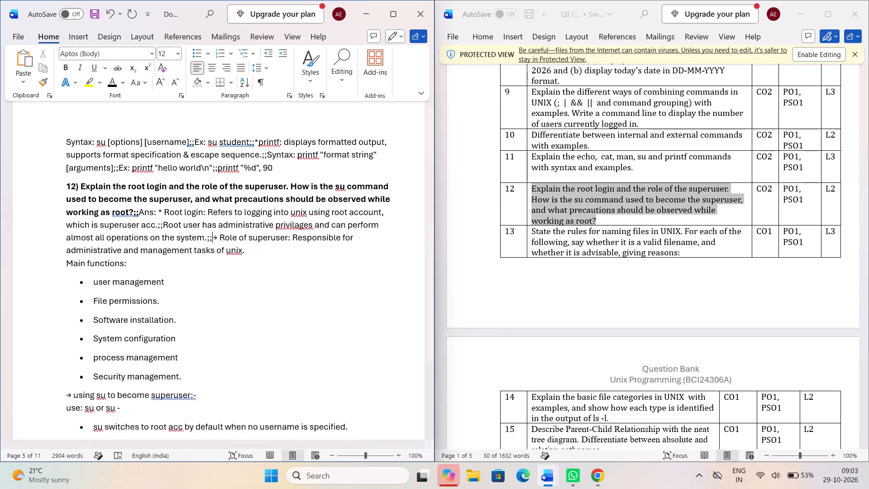
click(265, 250)
text(;;)
key(Delete)
Merge the six main-function bullets, from user management to Security management, into a single bullet with ";;" between items.
key(Down)
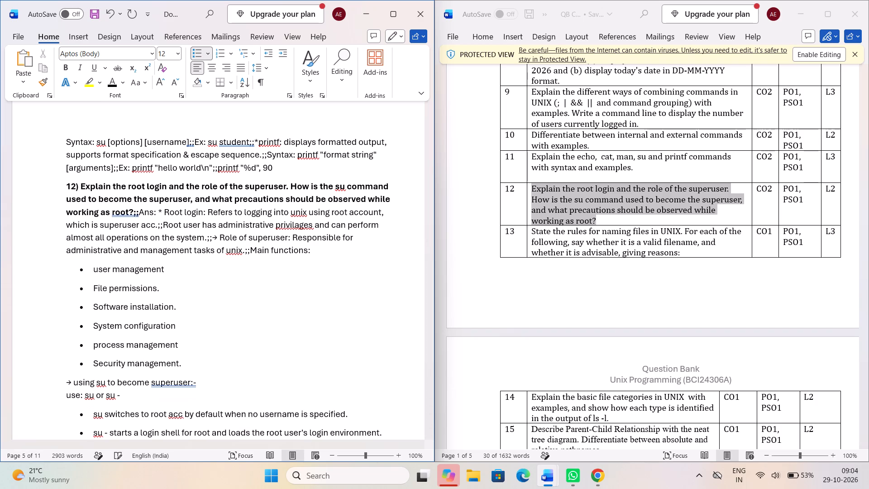
text(;;)
key(Delete)
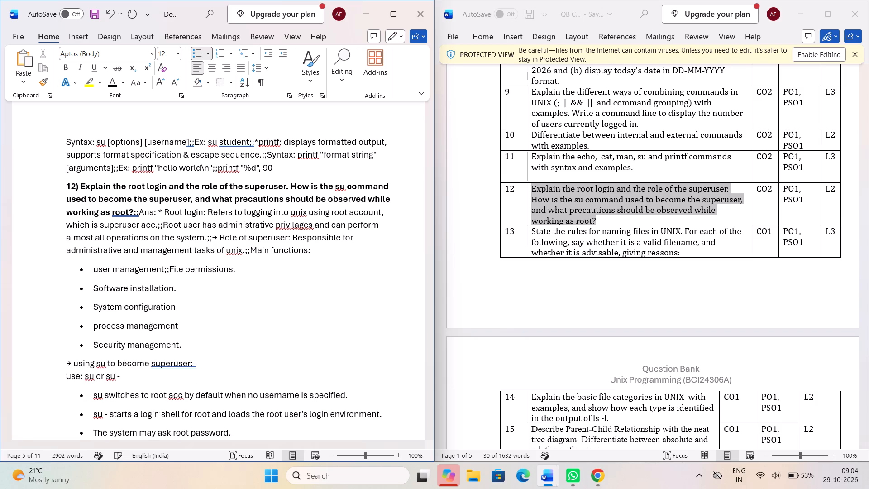
key(Down)
key(Right)
key(Right)
text(;;)
key(Delete)
key(Down)
text(;;)
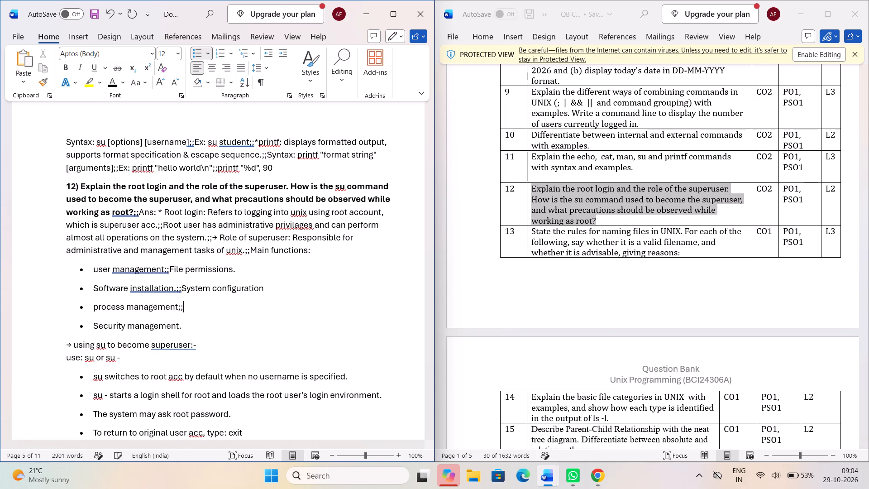
key(Delete)
key(Down)
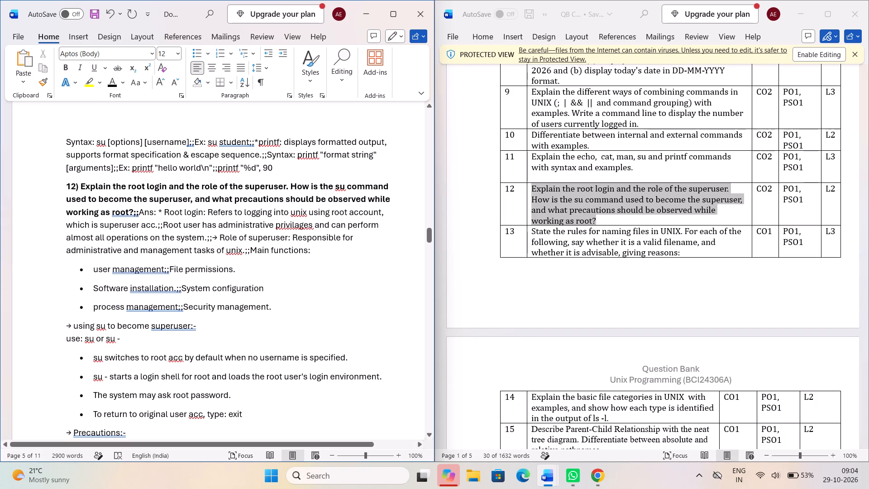
click(243, 267)
text(;;)
key(Delete)
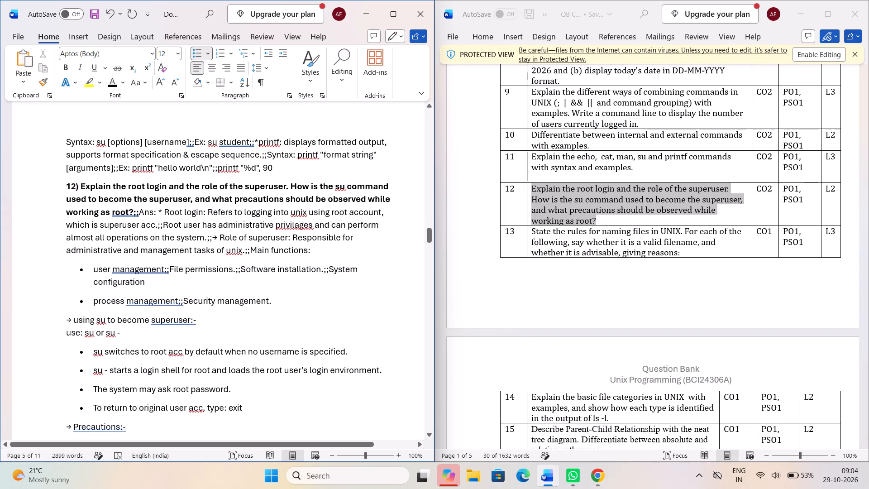
click(229, 281)
text(;;)
key(Delete)
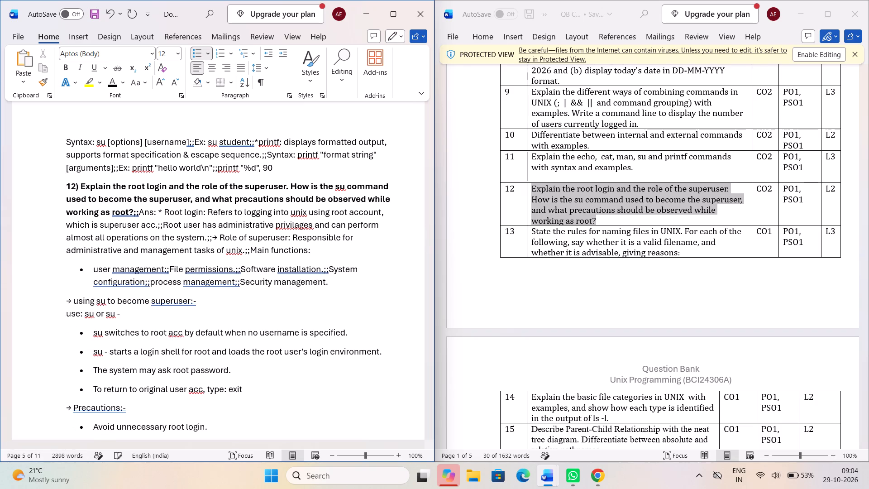
Join the merged functions bullet onto the end of "Main functions:" with ";;".
click(315, 251)
key(Delete)
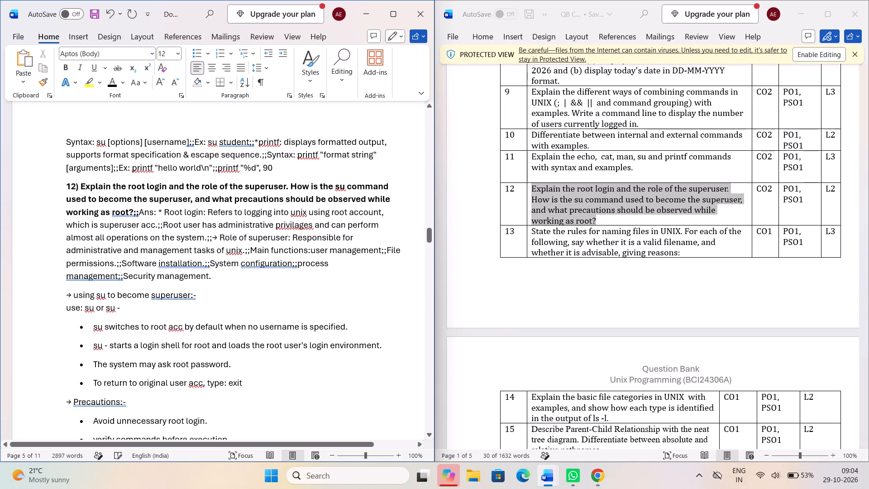
text(;;)
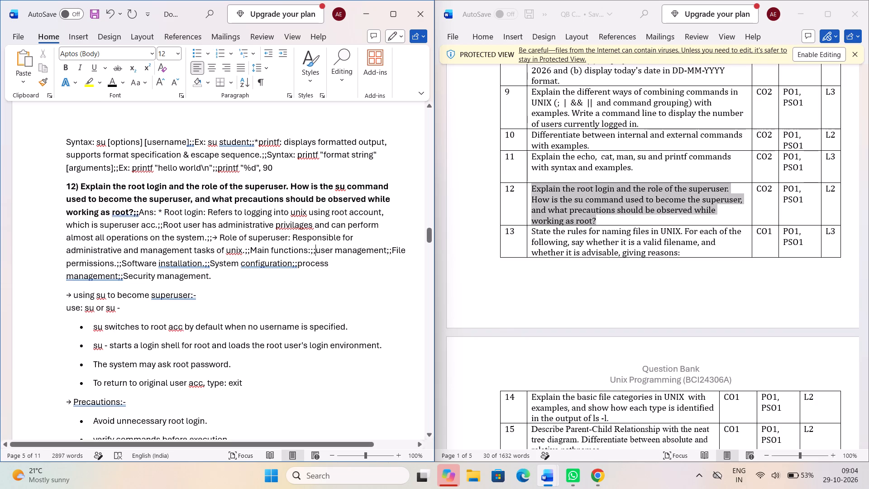
Join the "using su to become superuser" line onto the end of "Security management." with ";;;;".
click(275, 276)
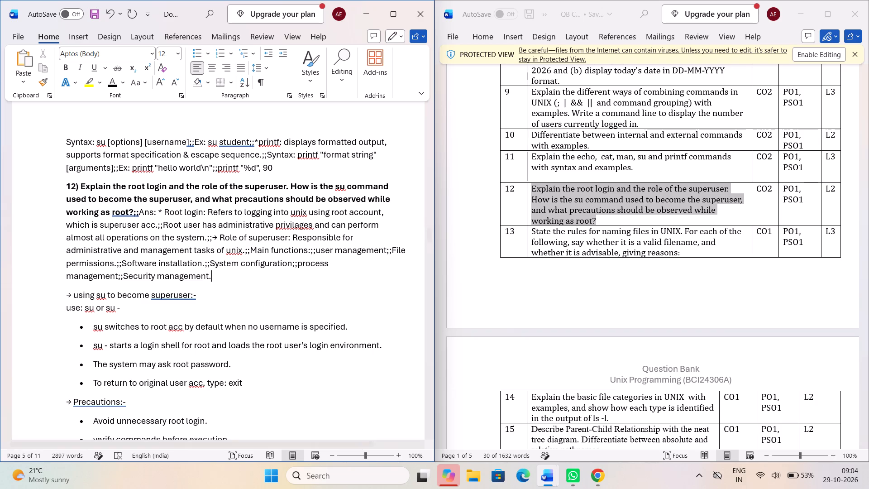
key(Delete)
text(;;;;)
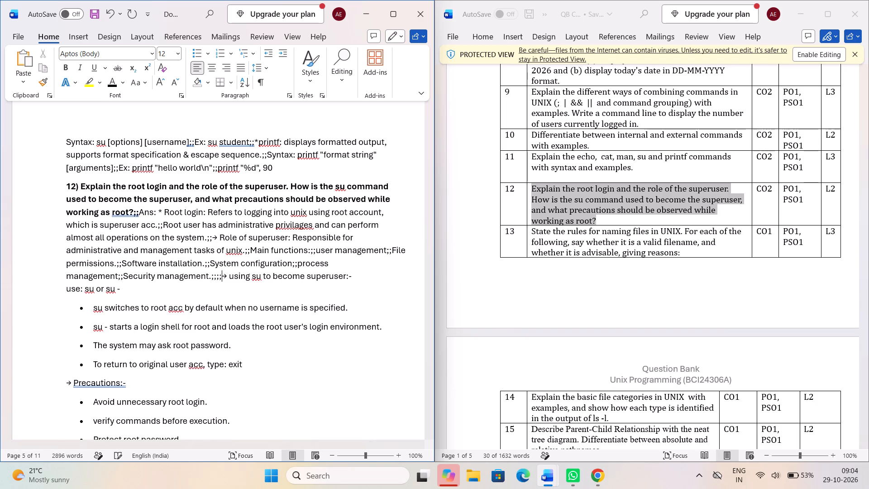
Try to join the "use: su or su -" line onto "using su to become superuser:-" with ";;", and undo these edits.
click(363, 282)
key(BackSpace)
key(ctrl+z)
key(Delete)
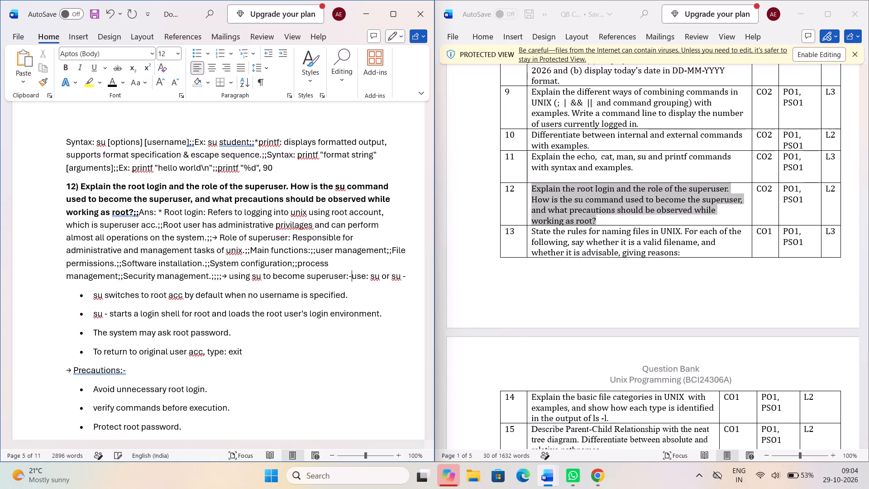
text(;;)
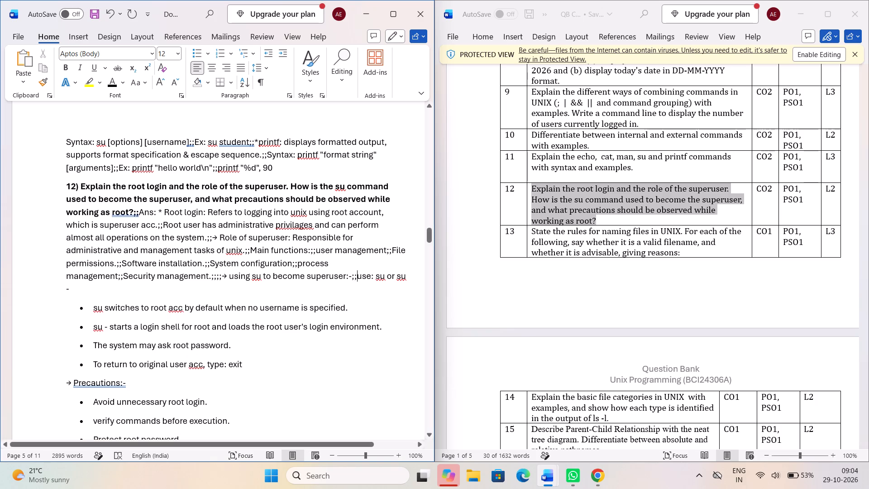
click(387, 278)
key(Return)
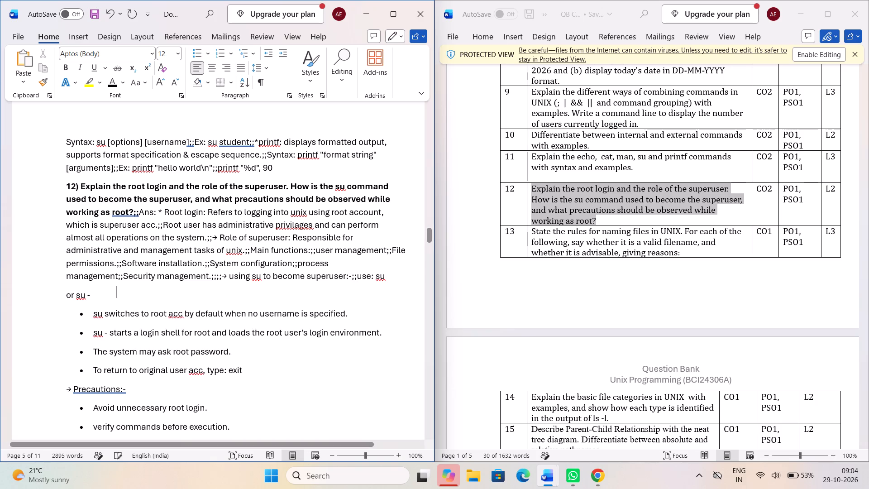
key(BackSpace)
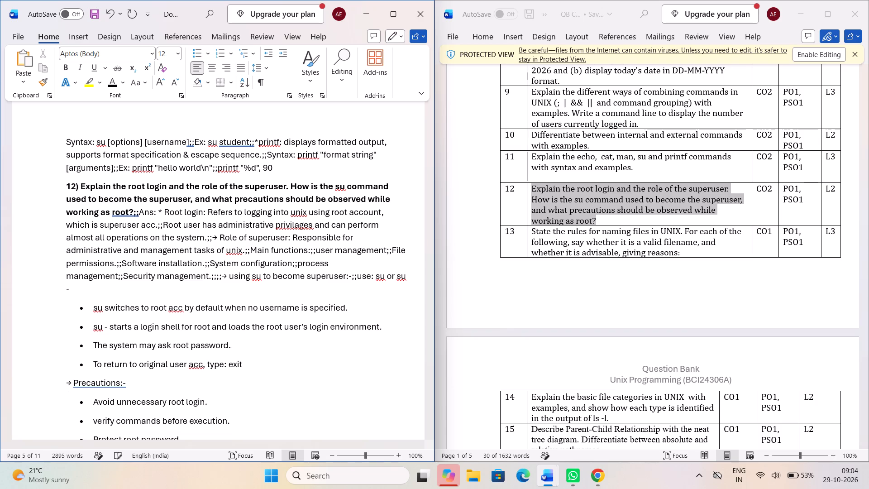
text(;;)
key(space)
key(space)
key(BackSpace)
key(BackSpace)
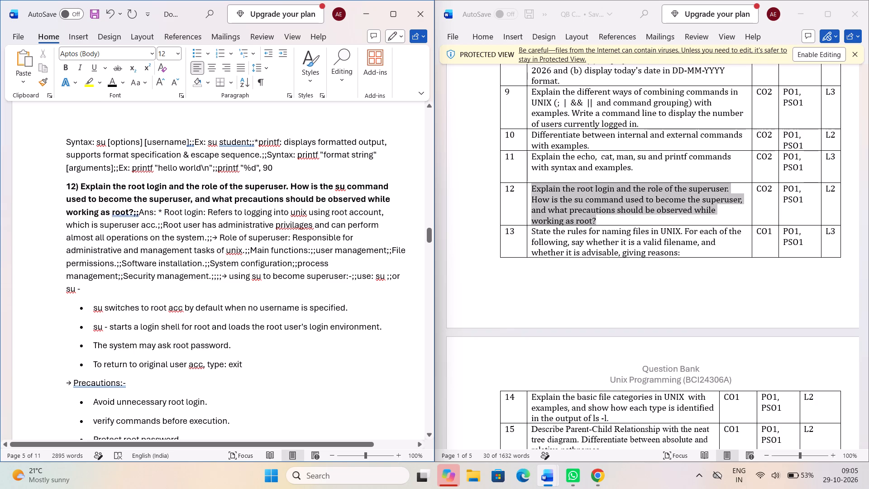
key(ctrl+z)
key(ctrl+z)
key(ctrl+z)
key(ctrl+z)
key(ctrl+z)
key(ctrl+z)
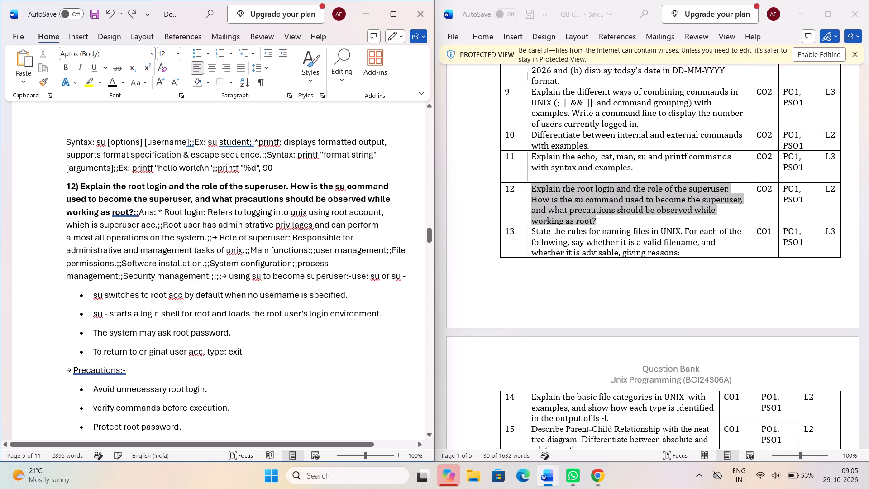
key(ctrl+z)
Add ";;" at the end of the "using su to become superuser:-" line.
text(;;)
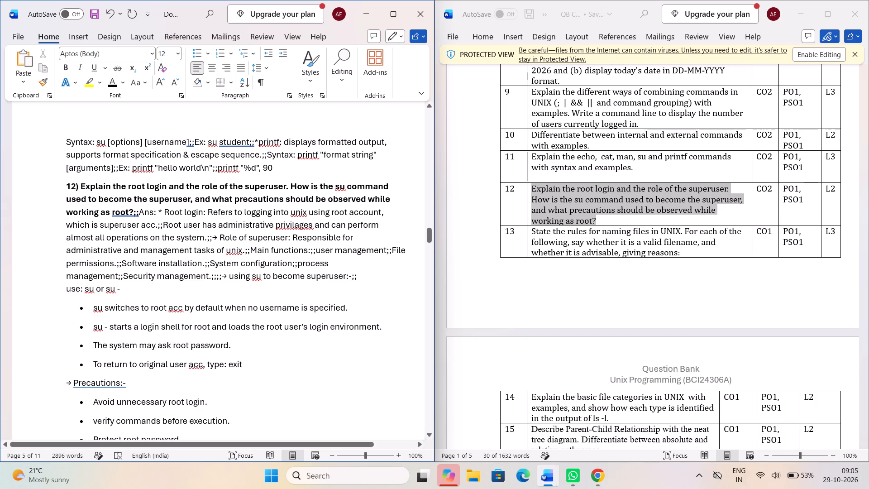
Remove the bullet and indent from the "su switches to root acc by default" line.
click(94, 308)
key(BackSpace)
key(BackSpace)
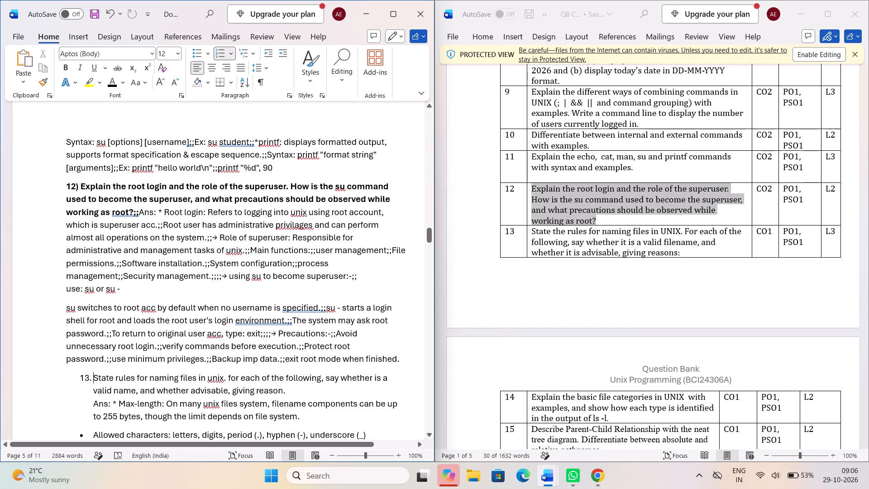
Delete question 13 on file naming rules with its whole answer, and strip the list number and indent from question 14.
scroll(153, 394, down, 3)
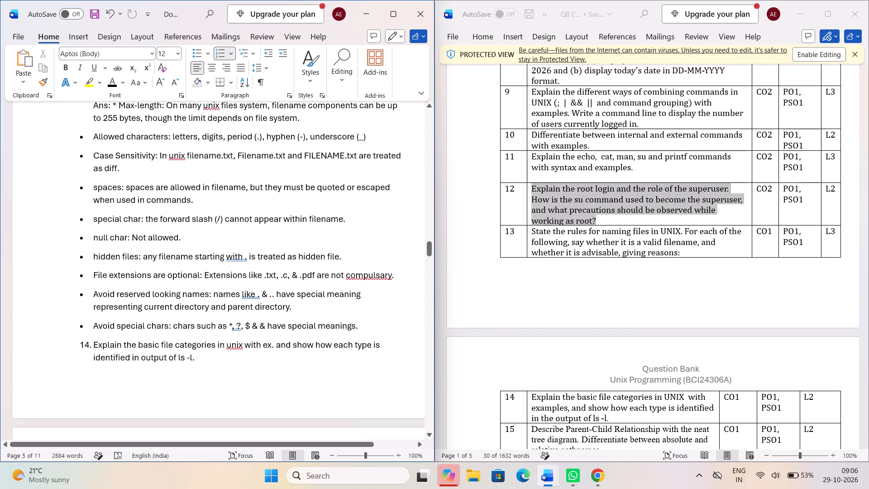
drag(363, 326, 57, 371)
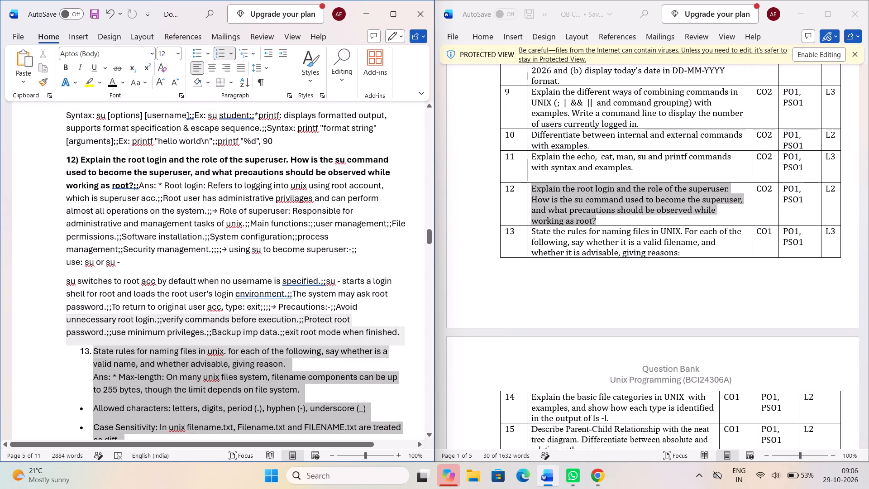
drag(57, 371, 43, 355)
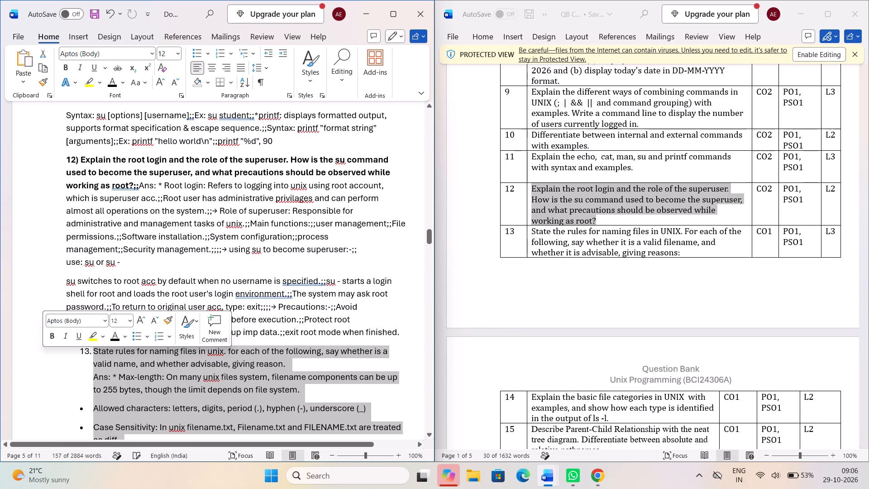
key(BackSpace)
key(BackSpace)
key(BackSpace)
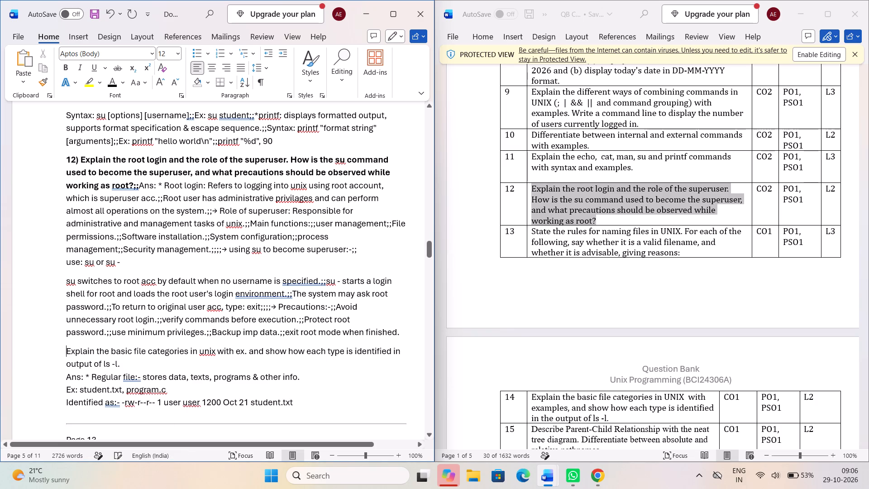
Copy the full wording of question 14 on basic file categories from the question bank document.
scroll(43, 351, down, 2)
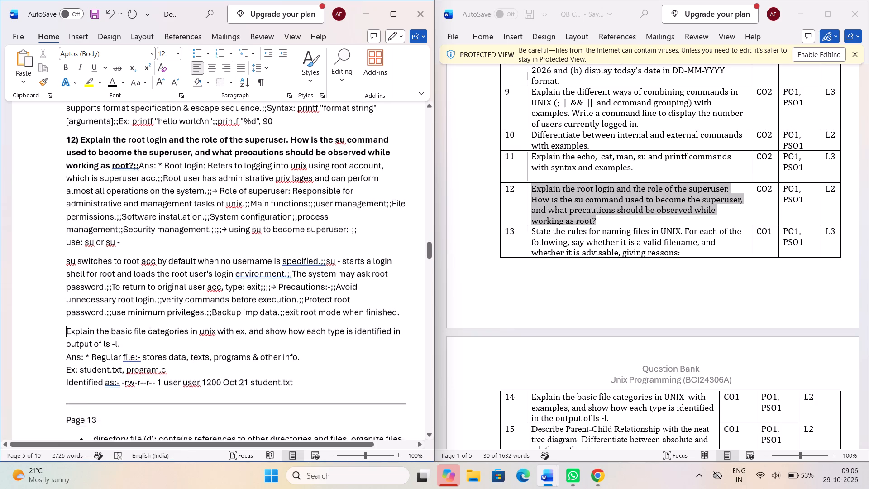
scroll(43, 347, down, 2)
scroll(553, 244, down, 2)
scroll(563, 284, down, 2)
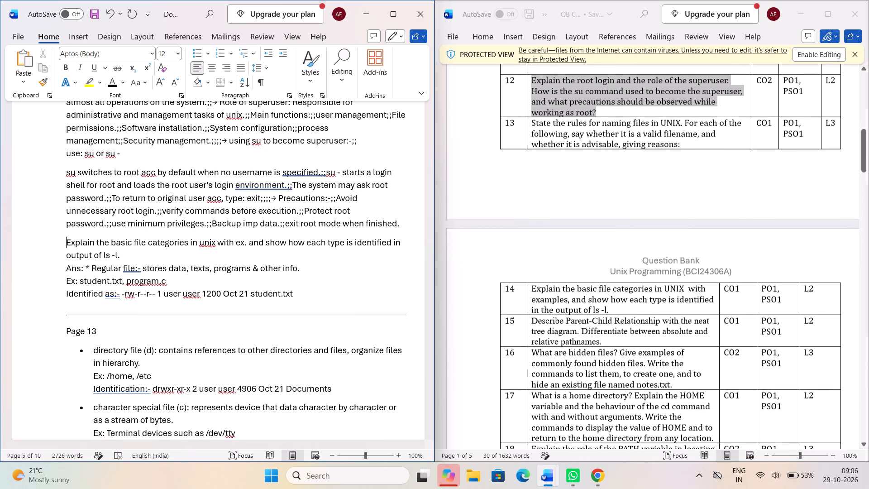
drag(610, 309, 534, 290)
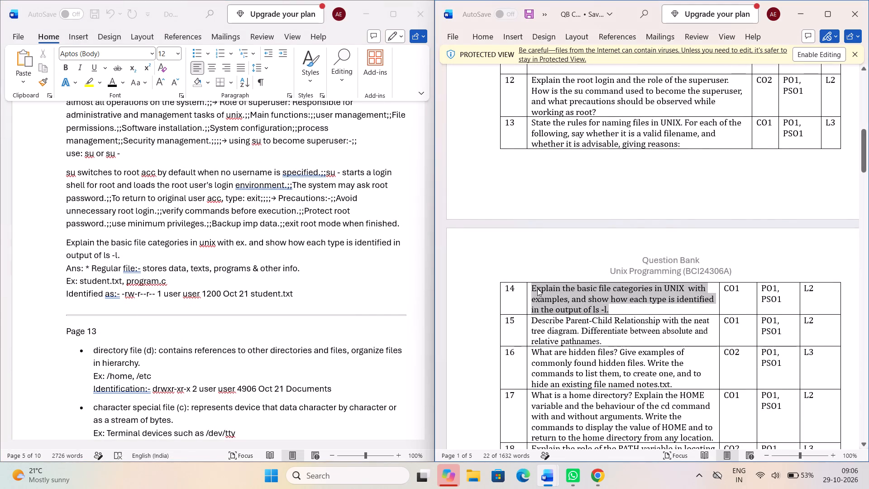
right_click(537, 288)
click(579, 214)
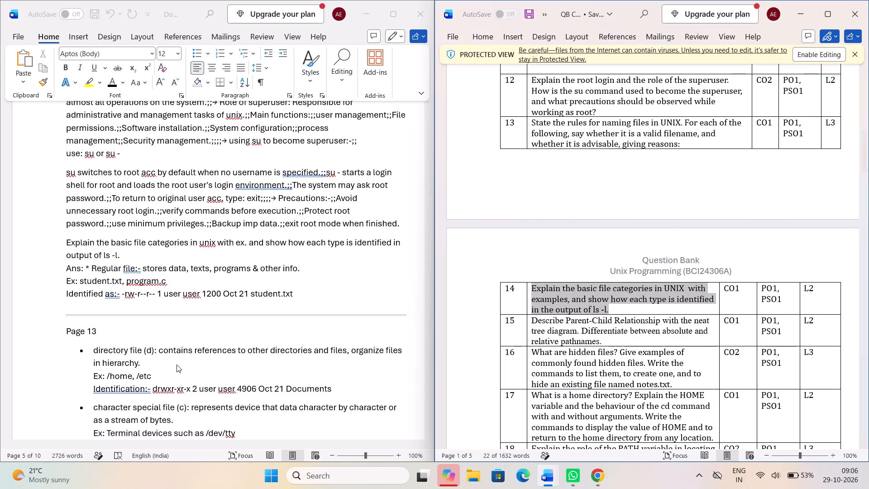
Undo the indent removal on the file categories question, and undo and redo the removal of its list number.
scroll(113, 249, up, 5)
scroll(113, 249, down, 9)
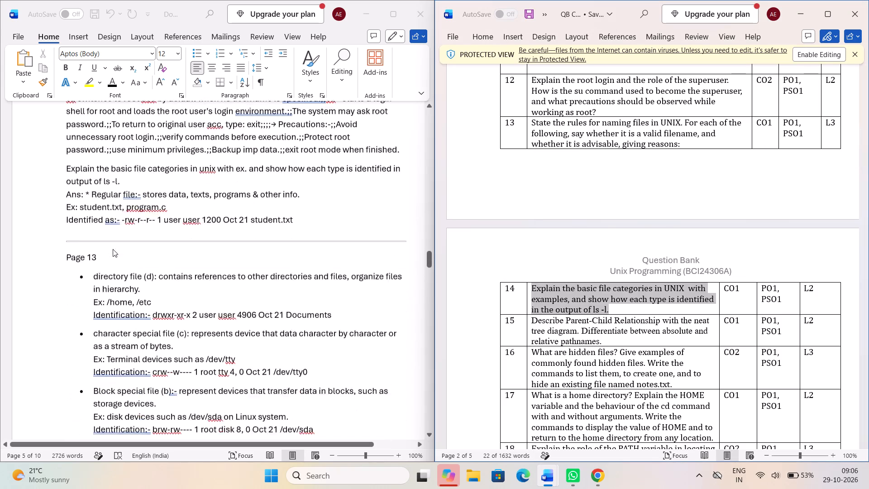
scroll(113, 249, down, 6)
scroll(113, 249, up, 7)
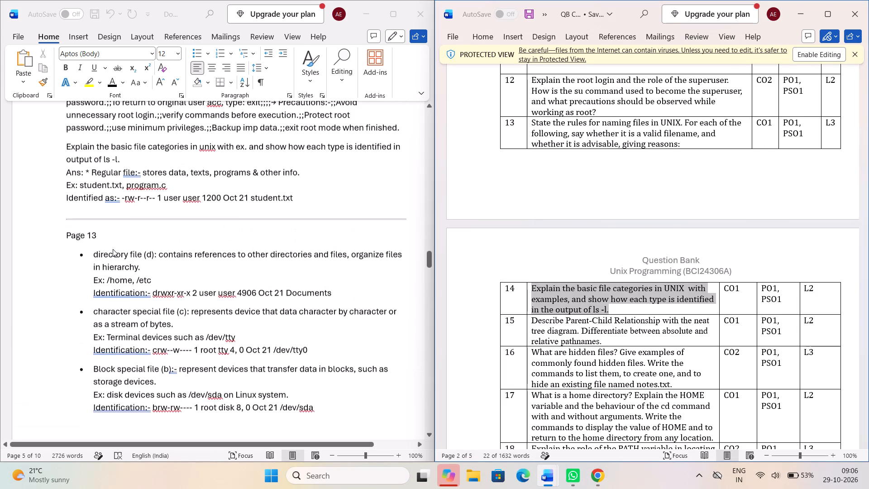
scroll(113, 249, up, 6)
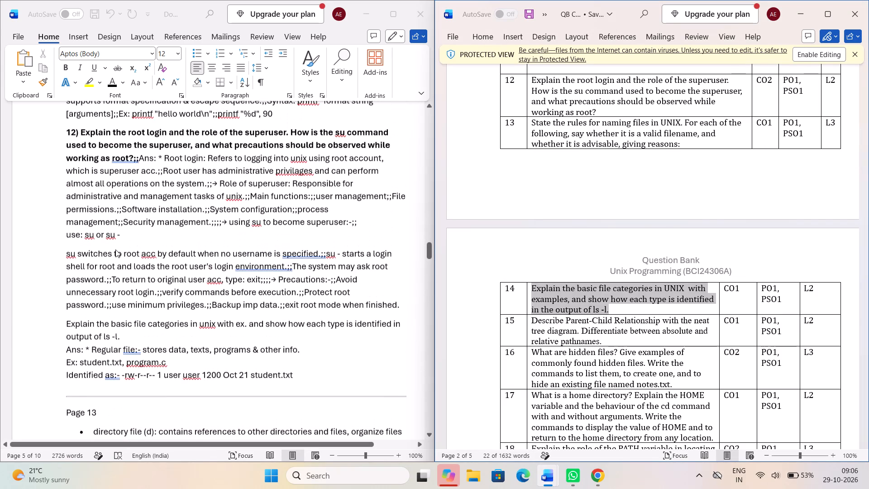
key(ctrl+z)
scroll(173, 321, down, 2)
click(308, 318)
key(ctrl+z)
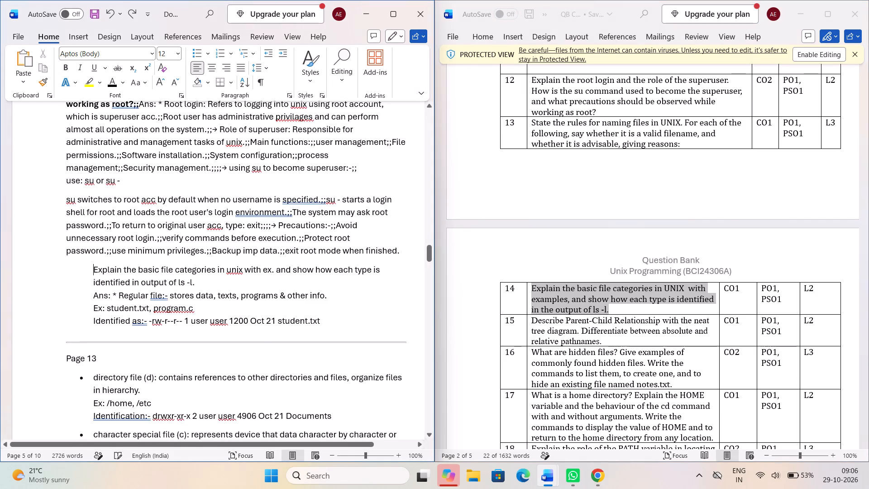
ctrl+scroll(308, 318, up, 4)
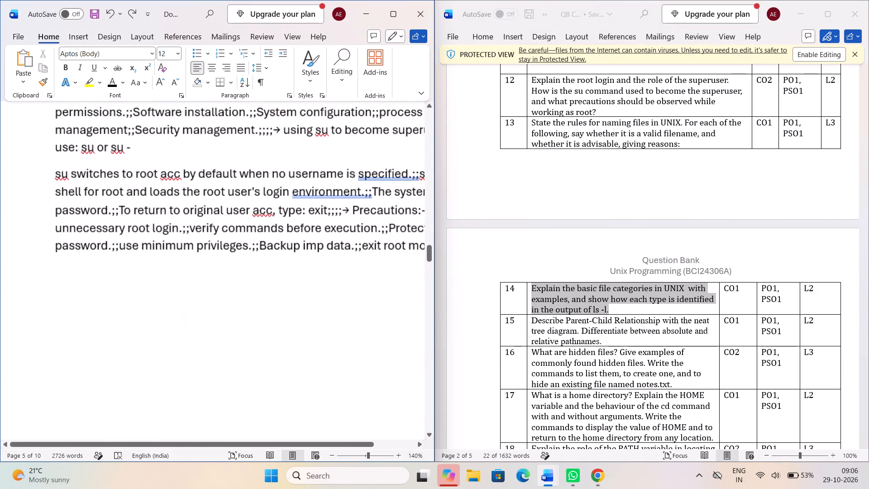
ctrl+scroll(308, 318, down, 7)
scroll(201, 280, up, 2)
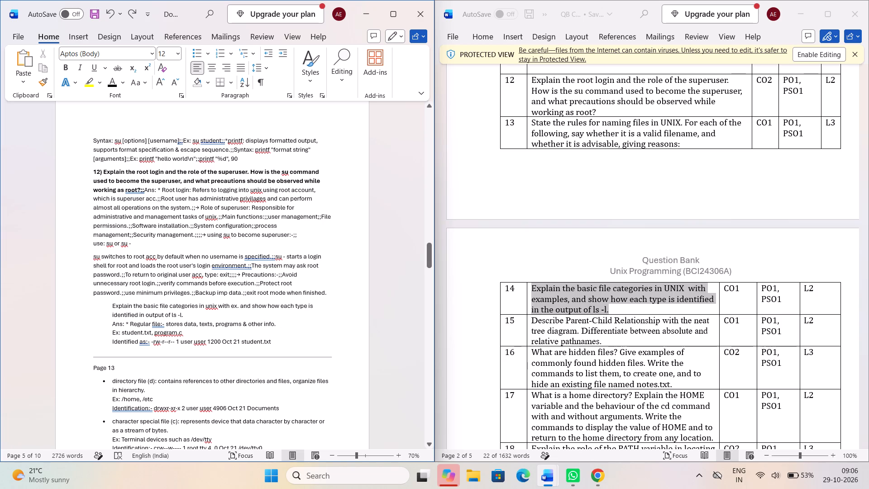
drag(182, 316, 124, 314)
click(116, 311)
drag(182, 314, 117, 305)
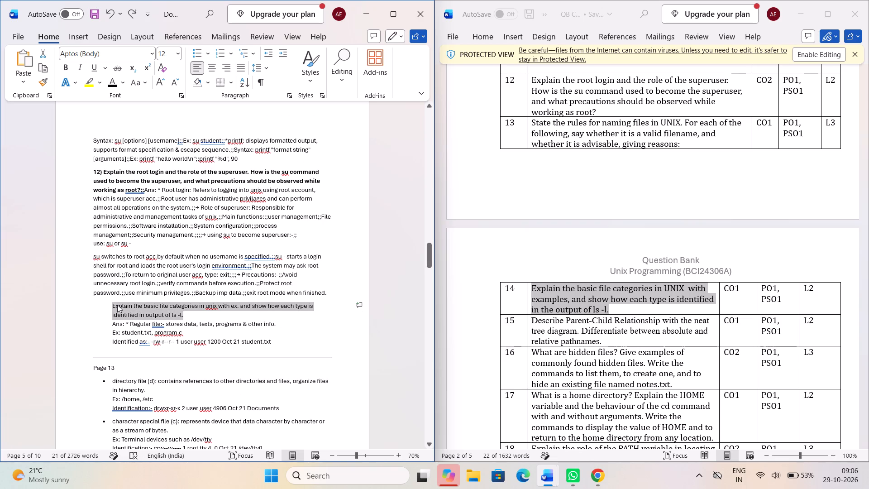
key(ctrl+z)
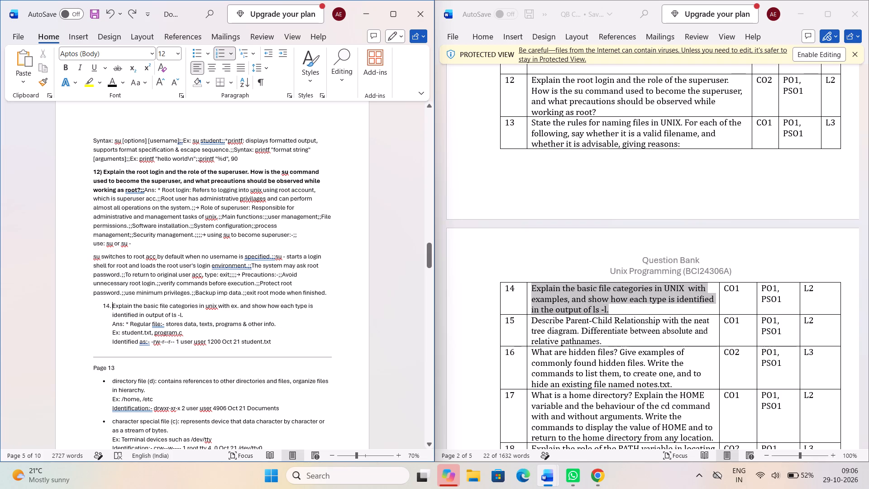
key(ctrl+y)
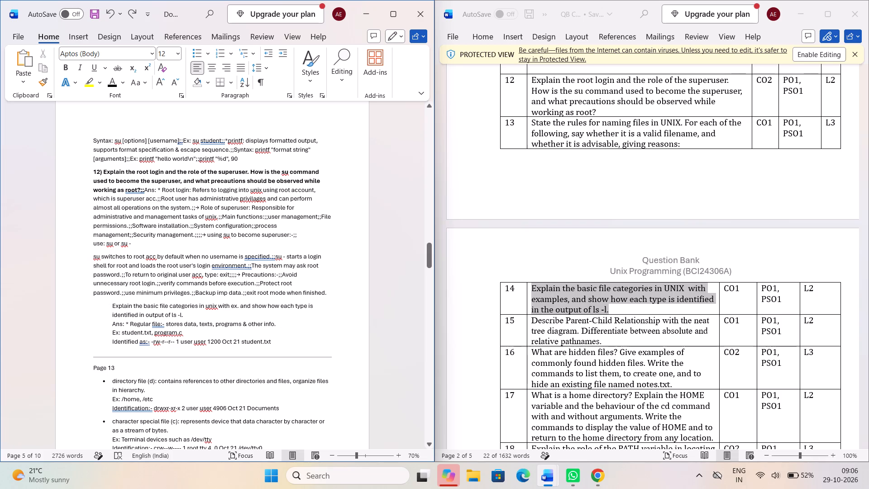
Replace the file categories question with the copied question bank wording, remove its indent and prefix it with "14)".
drag(184, 316, 115, 307)
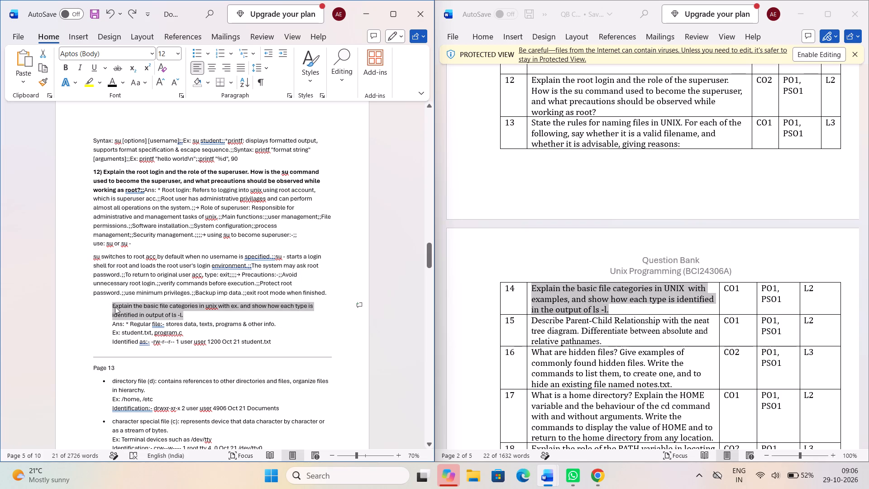
key(ctrl+v)
click(113, 307)
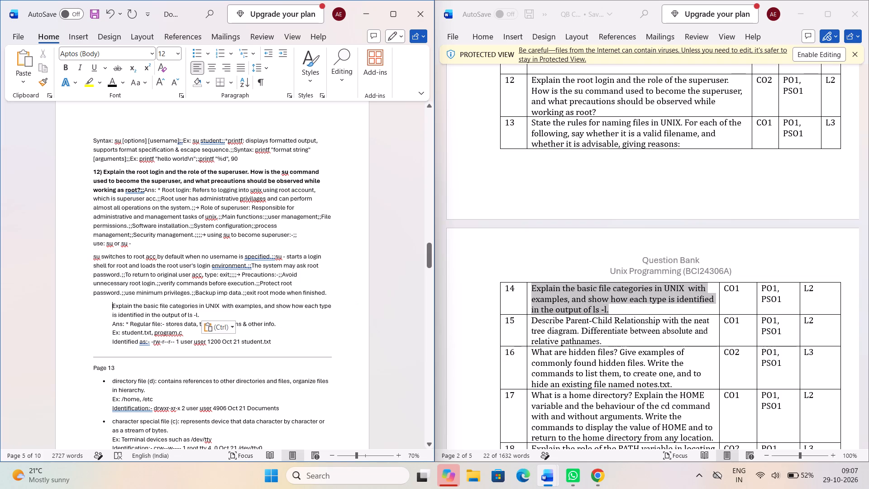
key(BackSpace)
text(14))
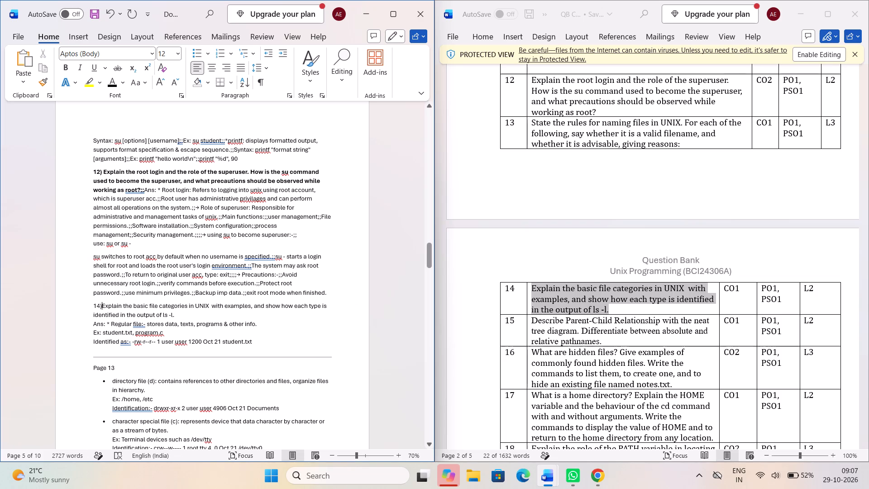
Make the question 14 text on basic file categories bold, including its number.
drag(182, 317, 86, 302)
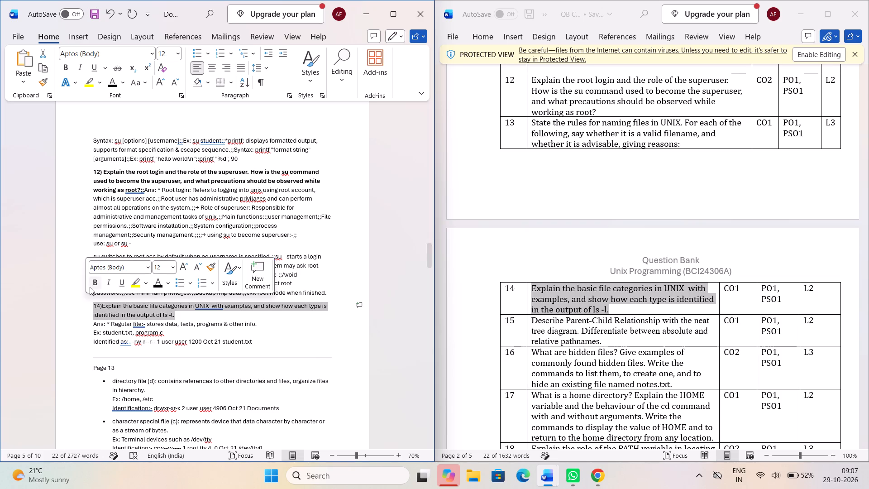
click(90, 287)
click(73, 323)
click(264, 335)
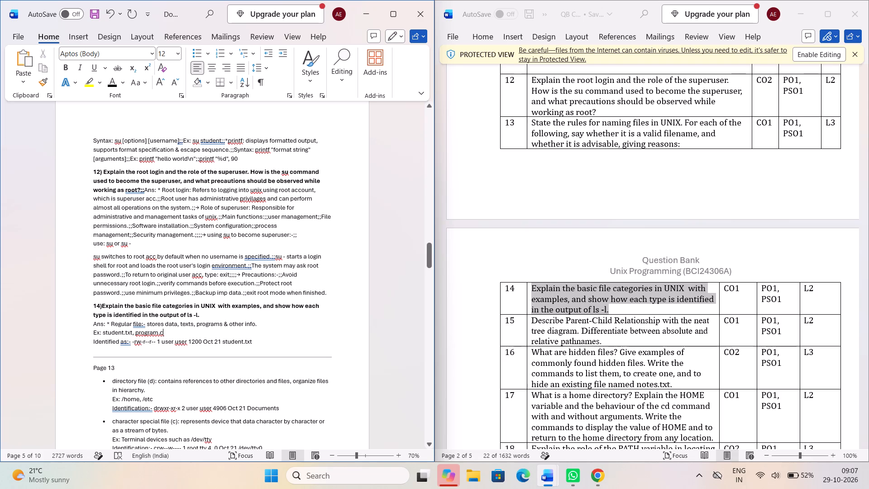
Run question 14, its regular file answer, the student.txt example and the "Identified as" line together, separated by ";;".
scroll(175, 253, down, 3)
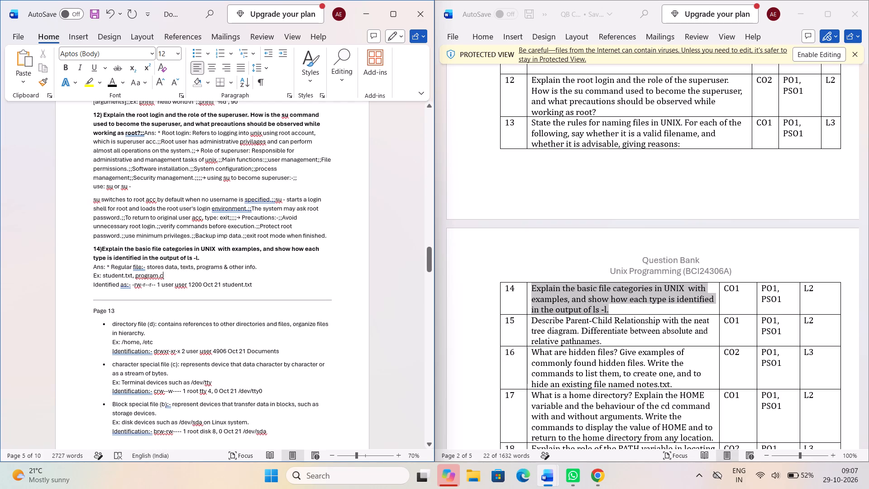
click(202, 259)
text(;;)
key(Delete)
key(Down)
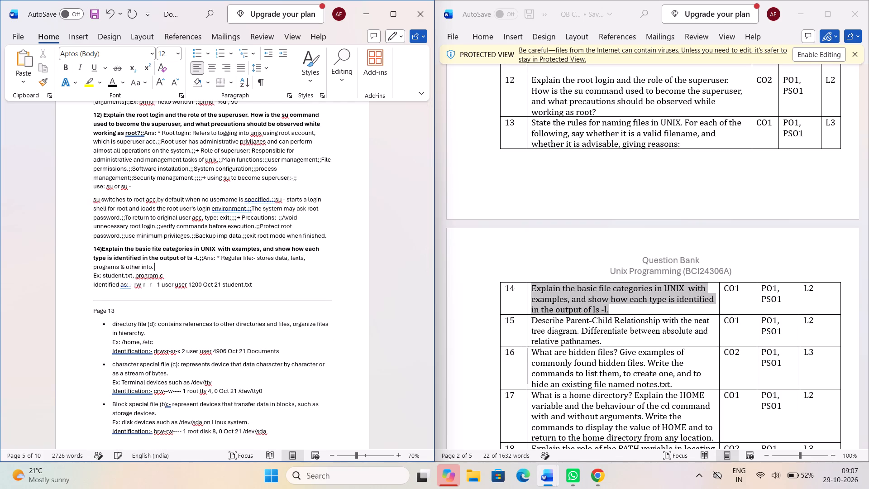
text(;;)
key(Delete)
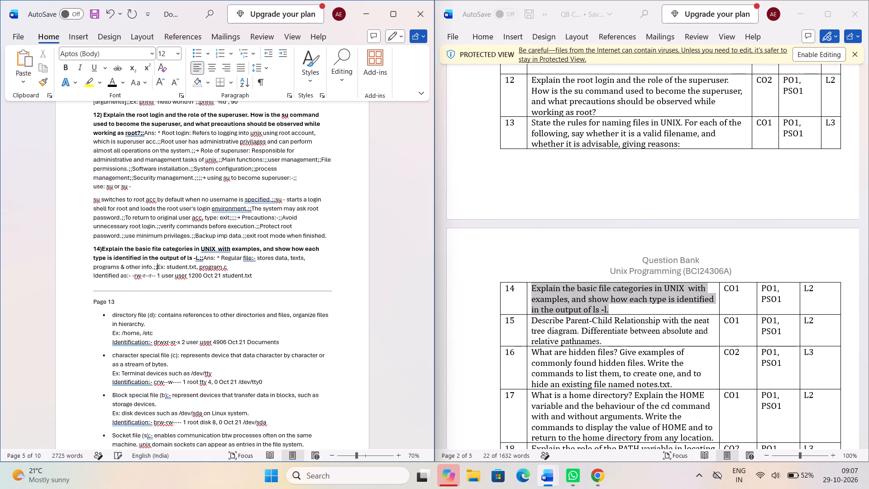
click(236, 269)
text(;;)
key(Delete)
click(262, 282)
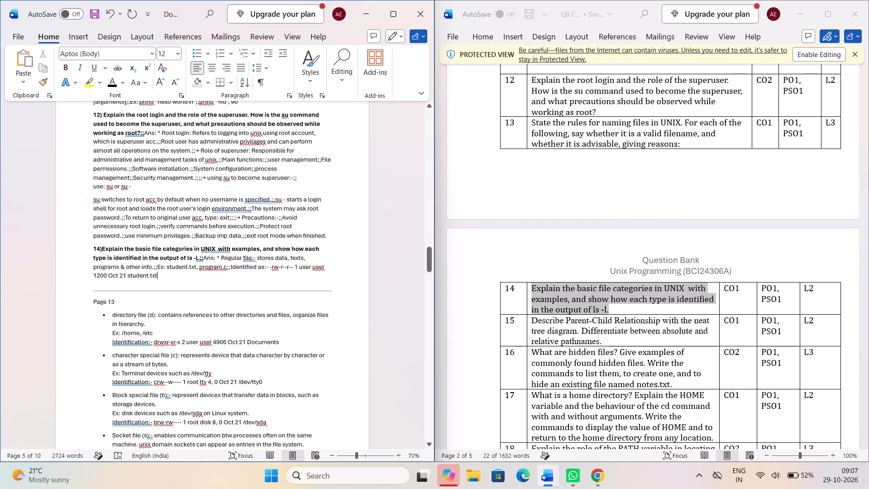
Remove the divider and "Page 13" label, and attach the directory file bullet to the regular file text with ";;*".
text(;;)
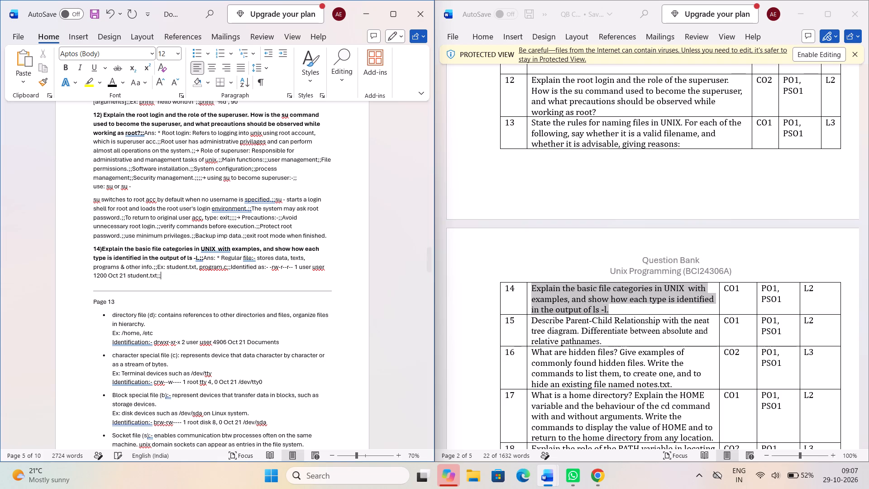
key(Delete)
key(Delete)
key(Delete)
key(Delete)
key(Delete)
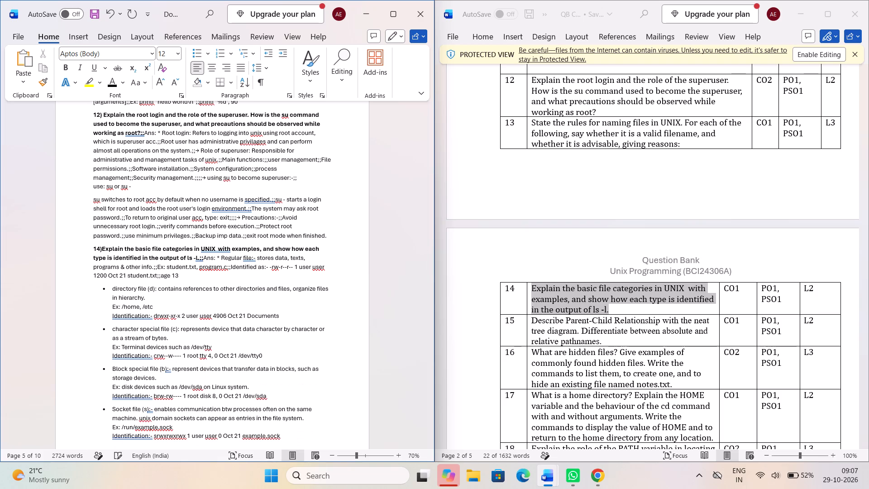
key(Delete)
key(Delete)
key(Delete)
key(Delete)
key(Delete)
key(Delete)
key(Delete)
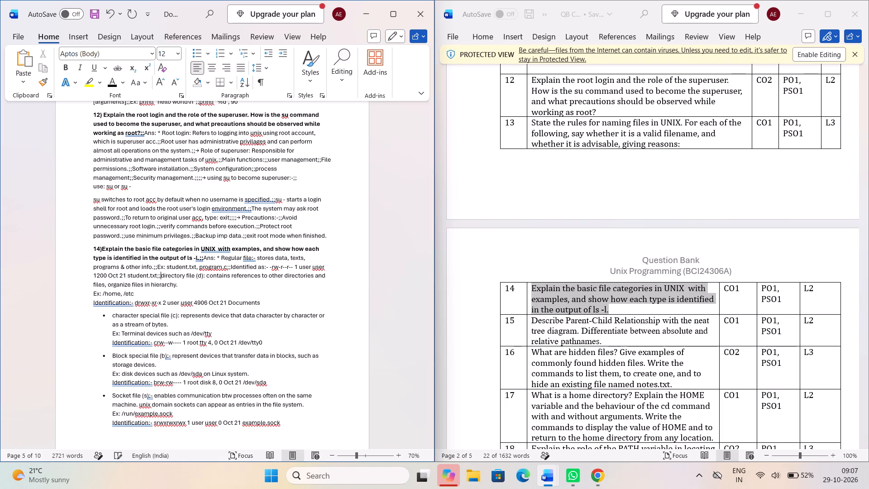
key(asterisk)
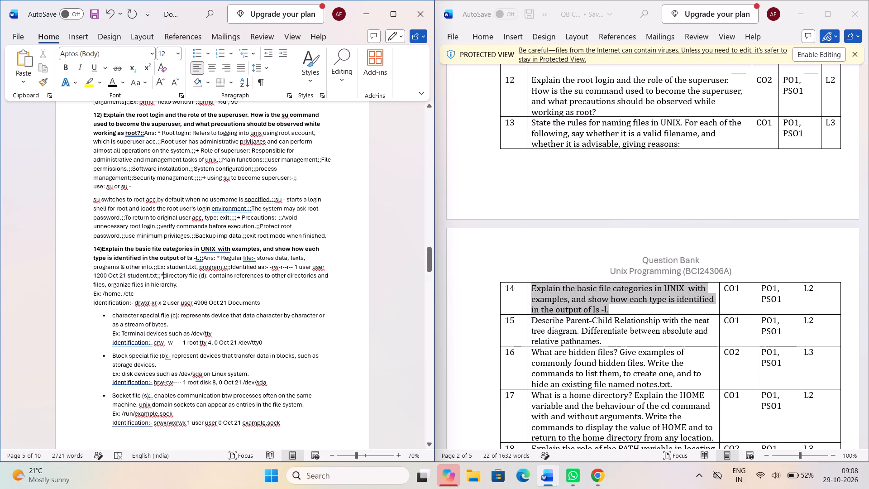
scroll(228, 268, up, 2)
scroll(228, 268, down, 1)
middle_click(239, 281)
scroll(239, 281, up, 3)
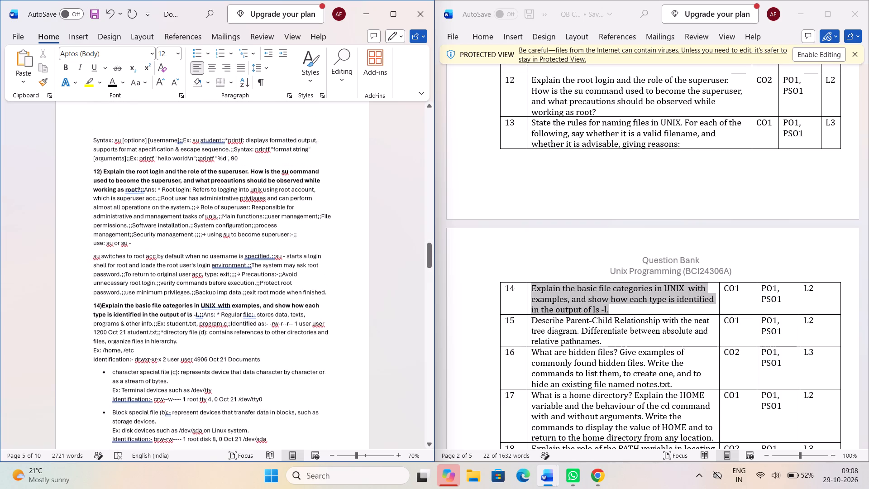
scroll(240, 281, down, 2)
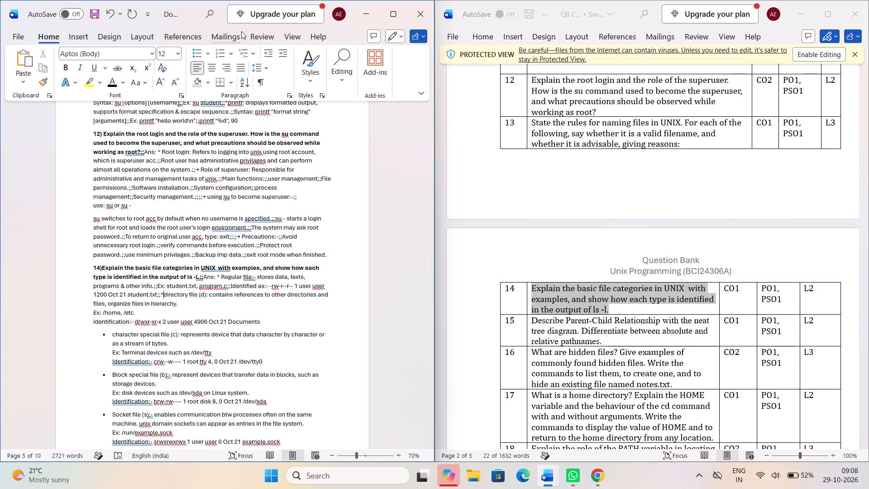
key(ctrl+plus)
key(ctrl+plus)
Join the directory file's definition, example and identification with ";;", and append the character special file bullet with ";;*".
click(199, 309)
click(194, 304)
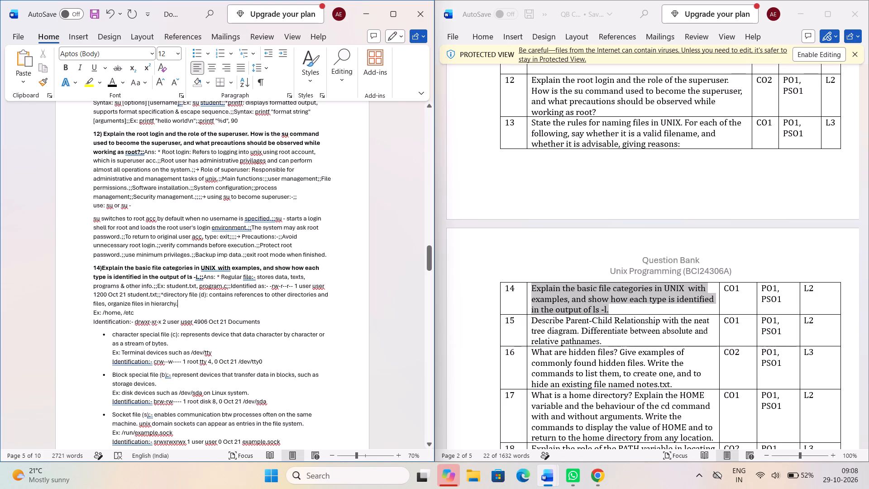
key(Delete)
text(;;)
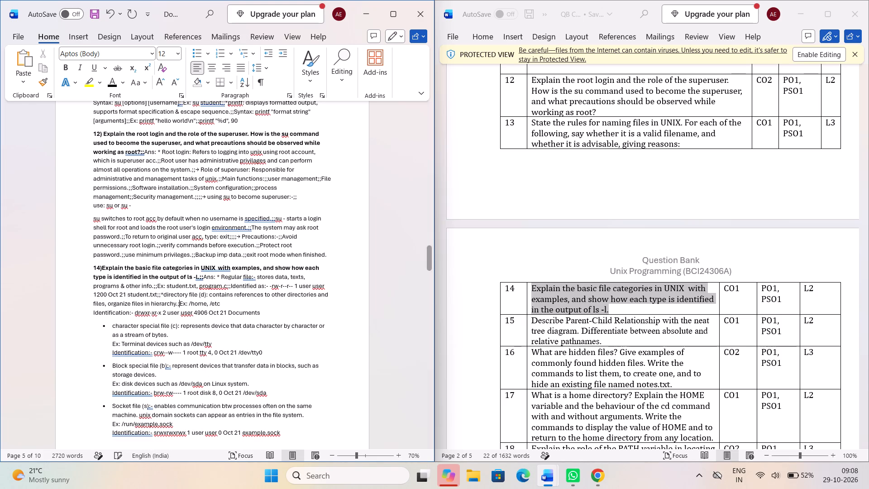
click(231, 306)
text(;;)
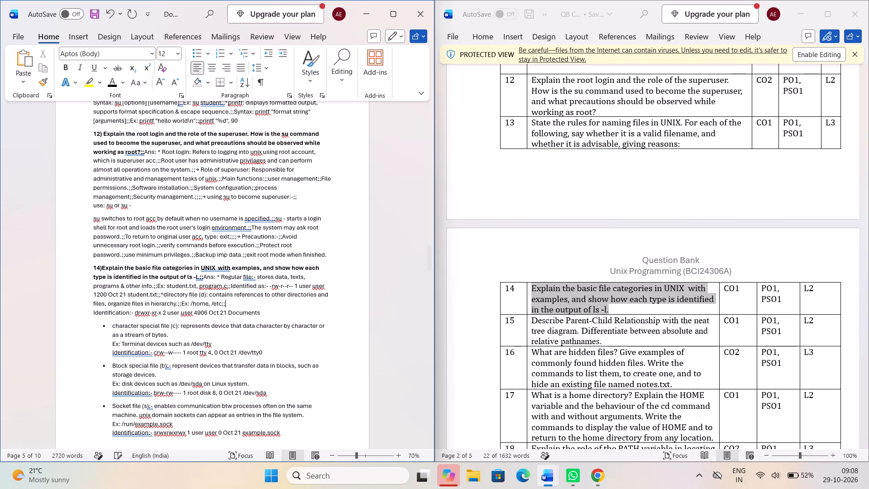
key(Delete)
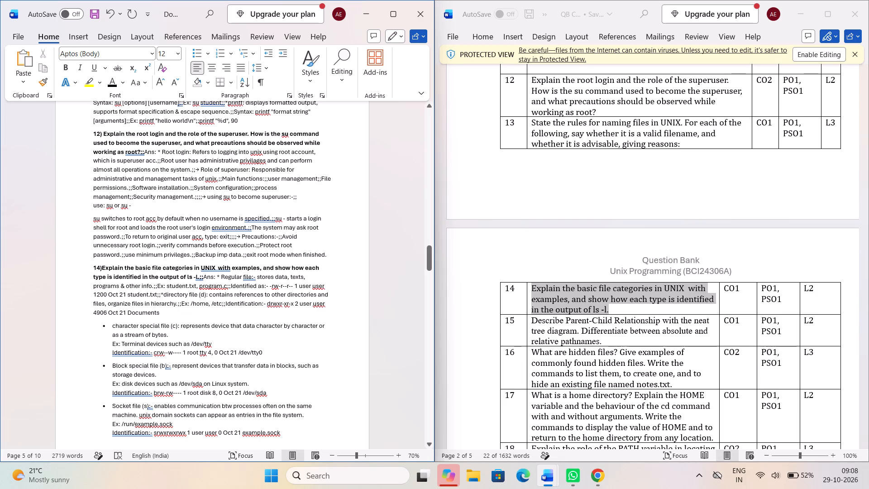
click(222, 312)
text(;;)
key(asterisk)
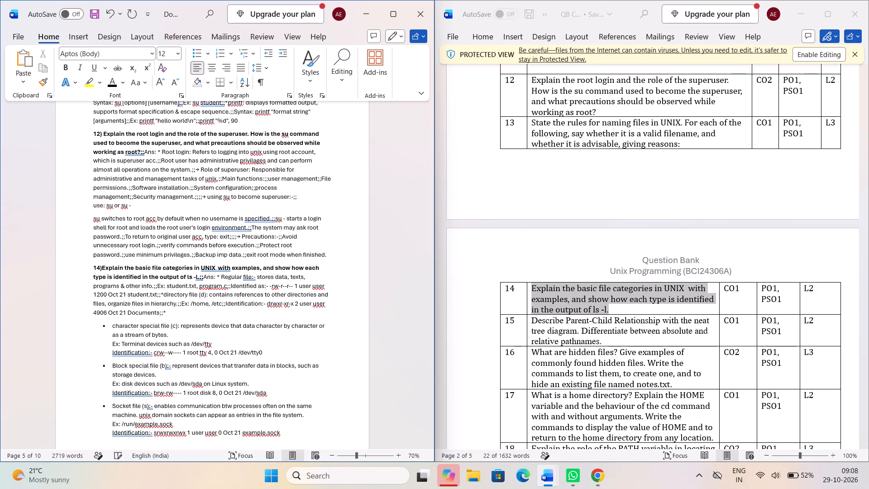
key(Delete)
Join the character special file's example to its definition with ";;", end the example with ";;", and undo joining the identification line.
click(222, 320)
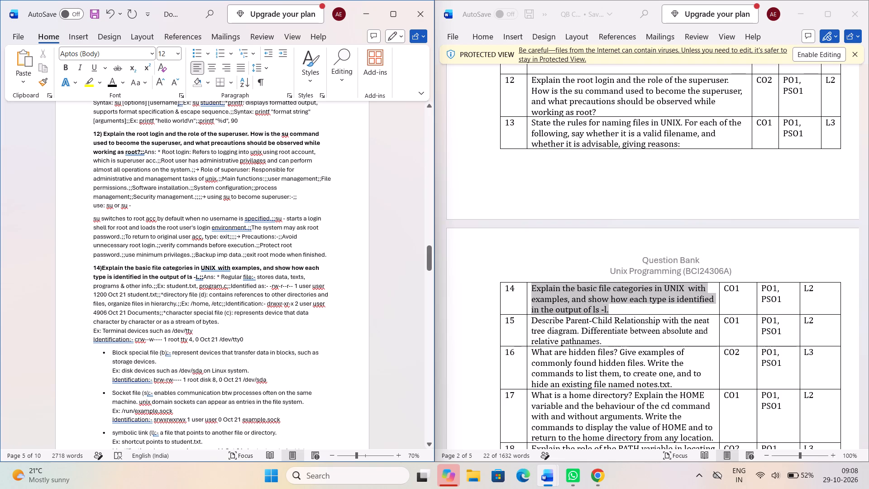
key(Delete)
text(;;*)
key(BackSpace)
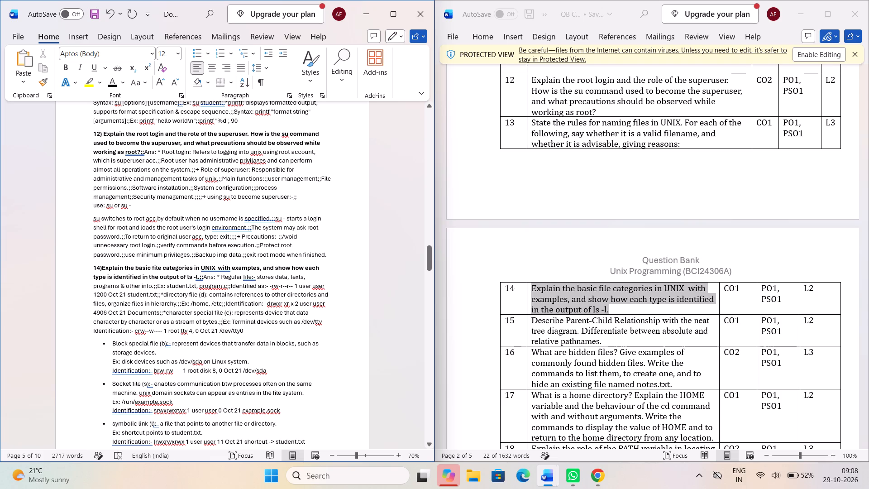
click(324, 323)
text(;;)
key(Delete)
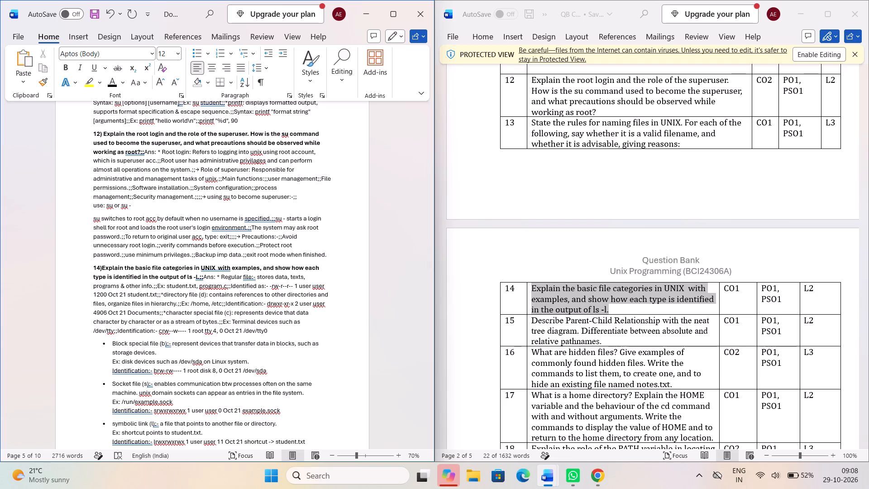
key(ctrl+z)
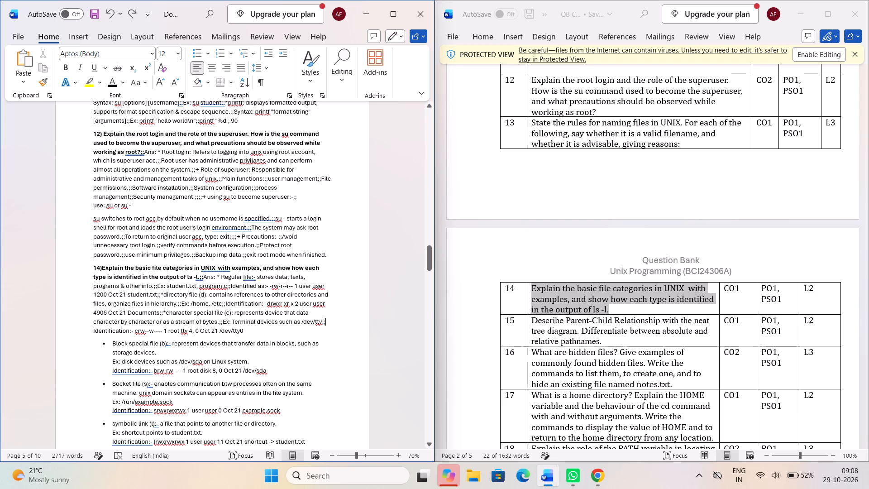
Append the block special file bullet to the end of the character special file's identification line with ";;*".
click(321, 331)
click(134, 329)
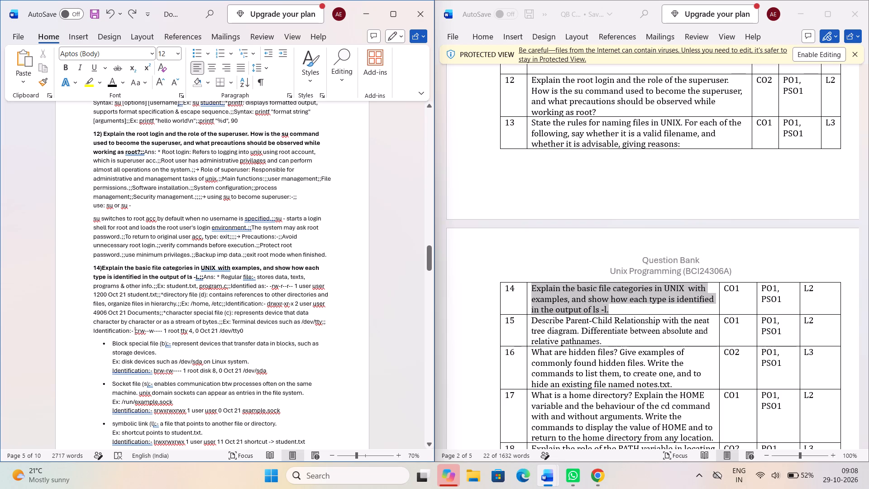
click(251, 332)
text(;;)
key(Delete)
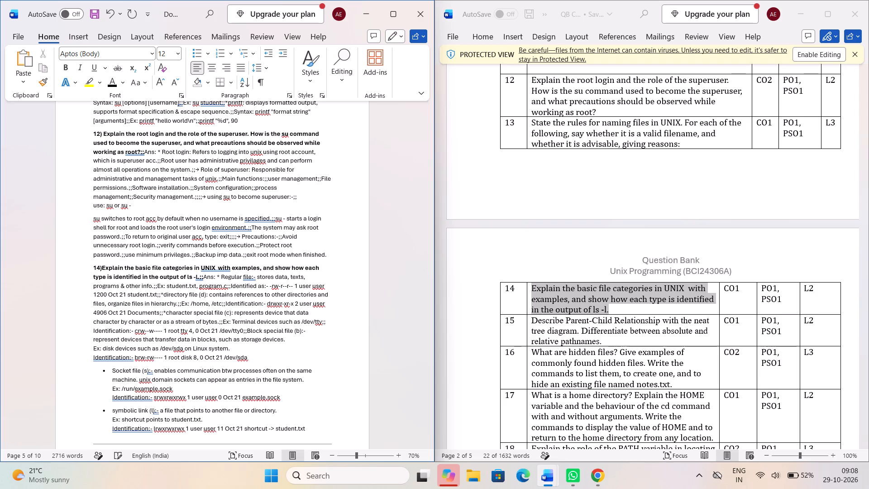
key(asterisk)
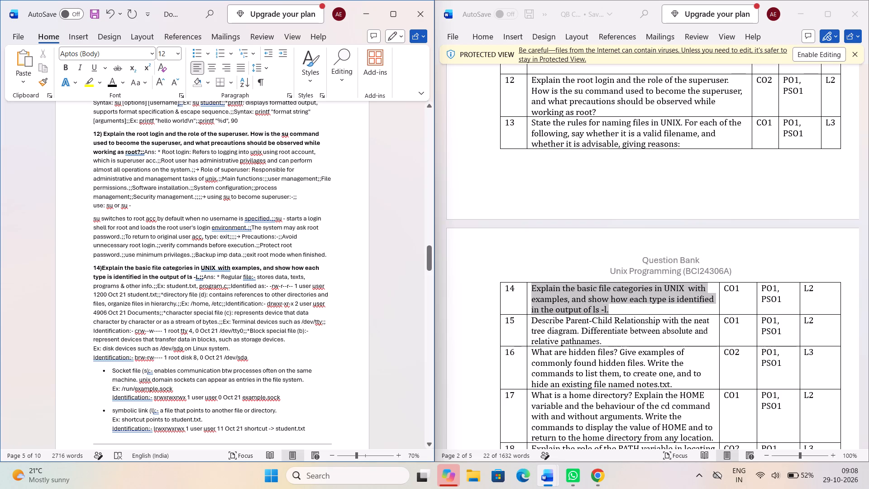
click(312, 332)
Put ";;" before the block special file's definition, and join its definition, example and identification lines with ";;".
text(;;)
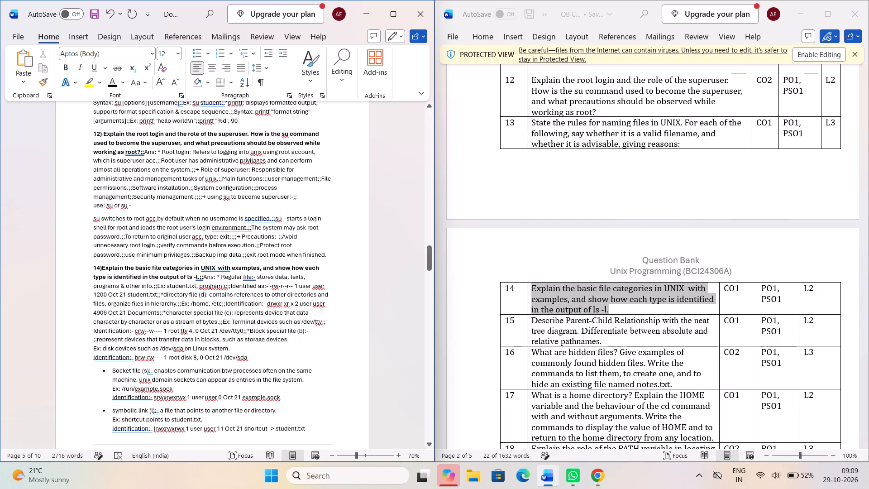
click(310, 343)
key(Delete)
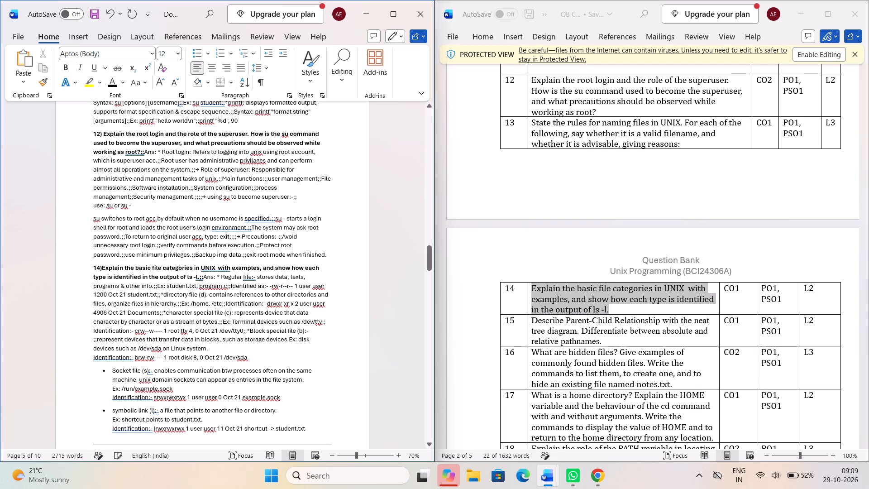
text(;;)
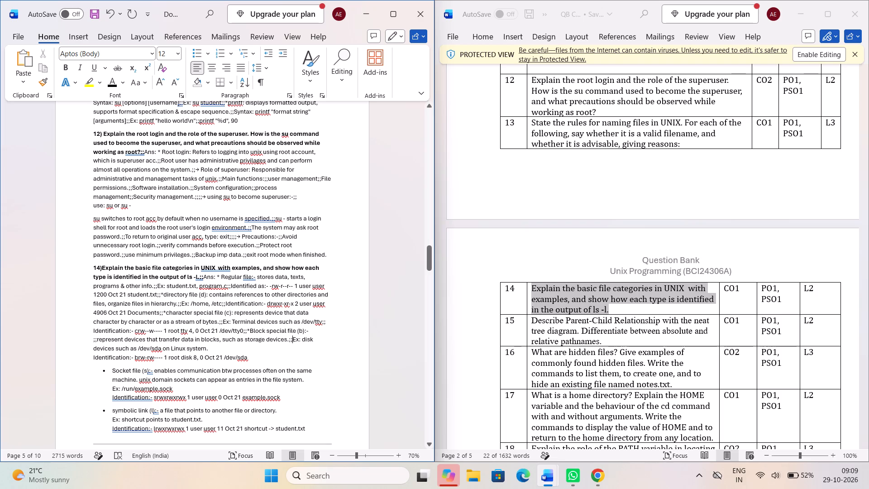
click(252, 348)
text(;;)
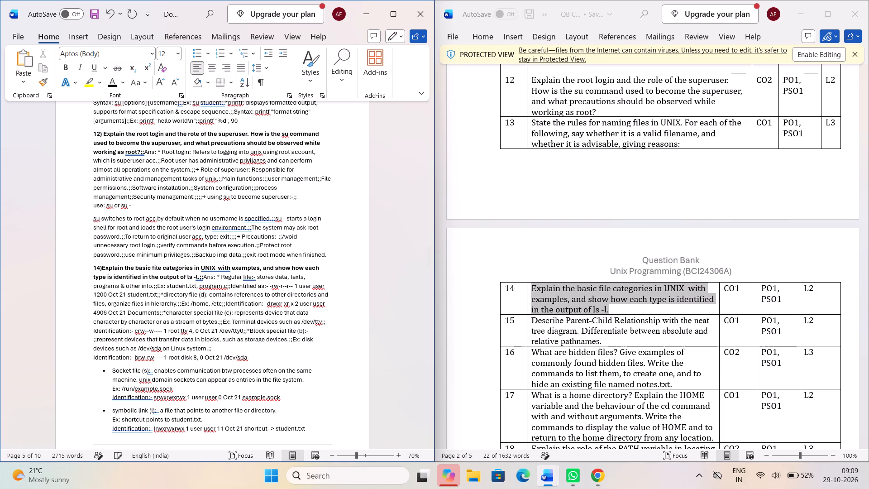
key(Delete)
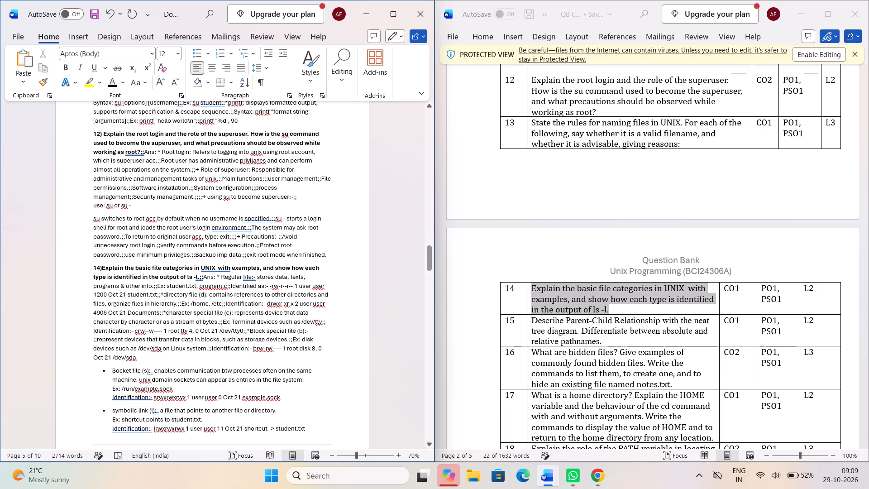
Append the socket file bullet to the block special file text with ";;*", and join its definition, example and identification with ";;".
click(248, 358)
key(Delete)
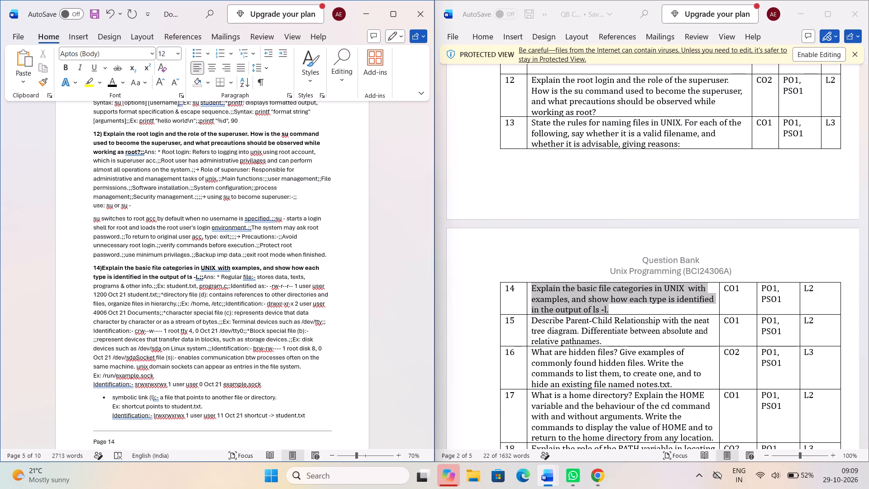
text(;;)
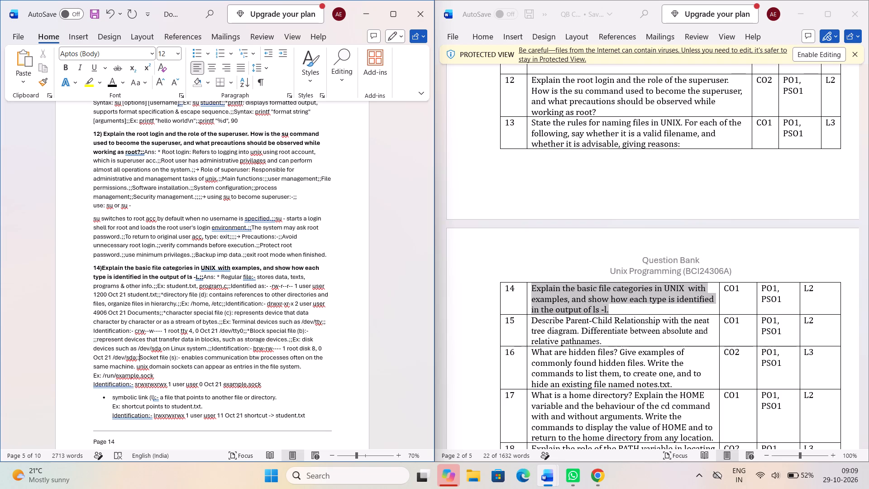
key(asterisk)
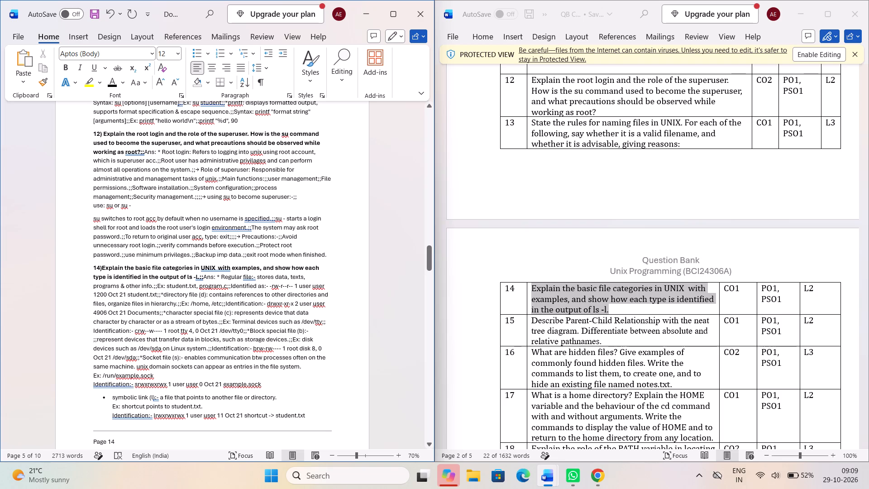
click(304, 367)
key(Delete)
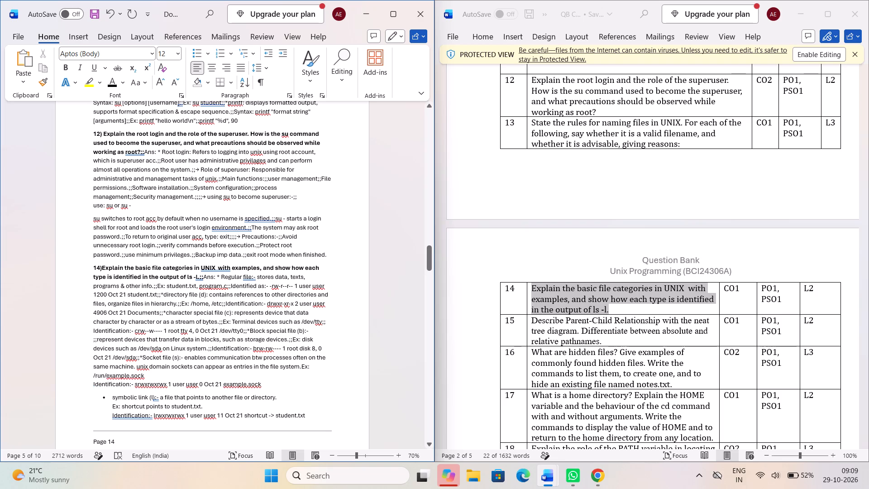
text(;;)
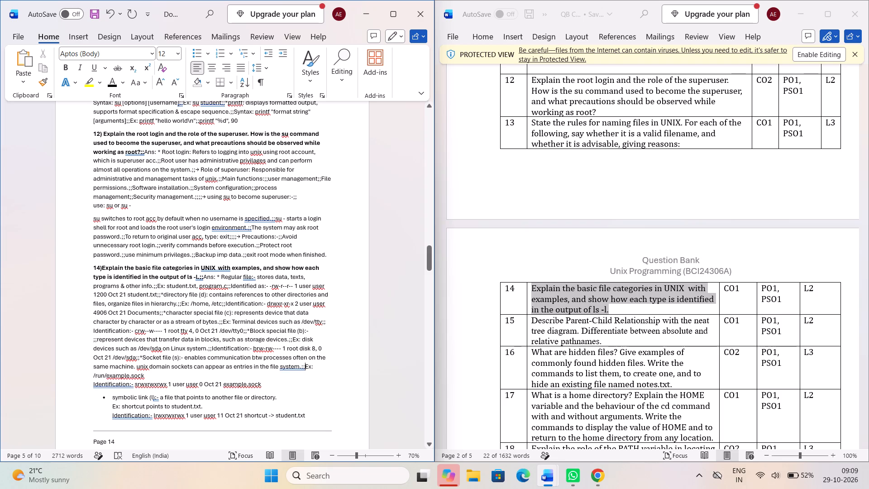
click(249, 374)
key(Delete)
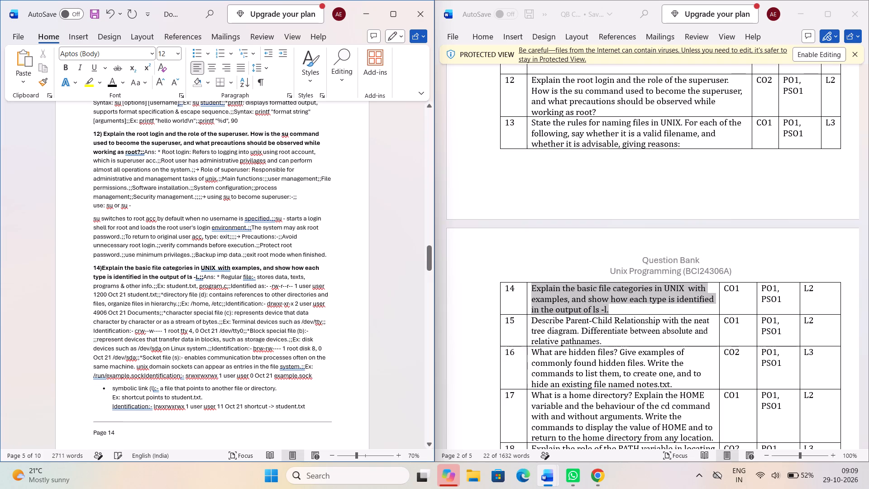
text(;;)
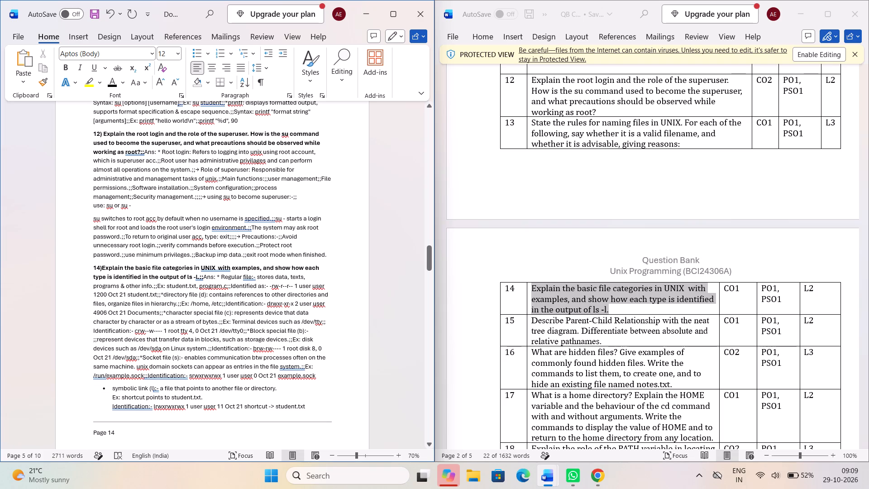
Append the symbolic link bullet to the socket file text with ";;*", and join its definition, example and identification with ";;".
click(317, 379)
key(Delete)
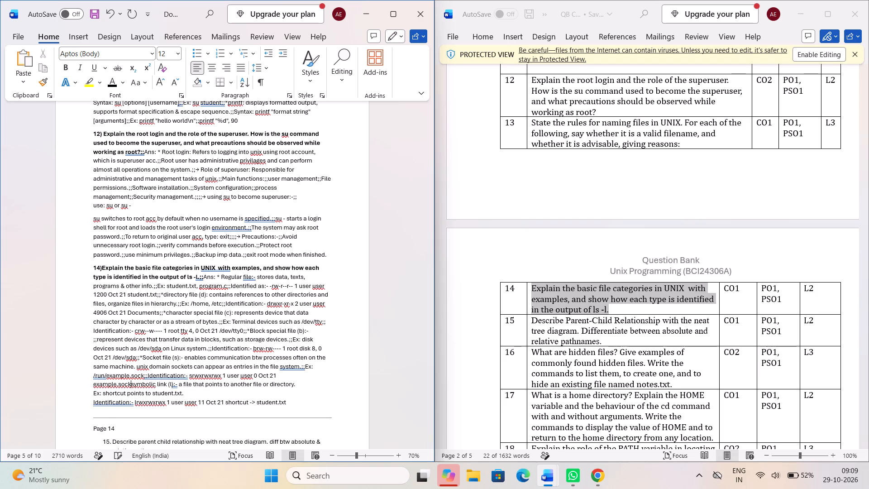
text(;;*)
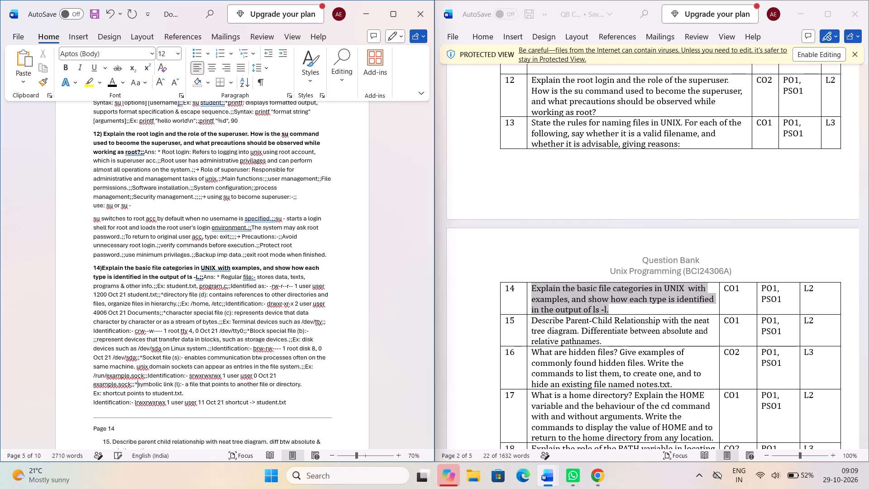
click(302, 384)
key(Delete)
text(;;)
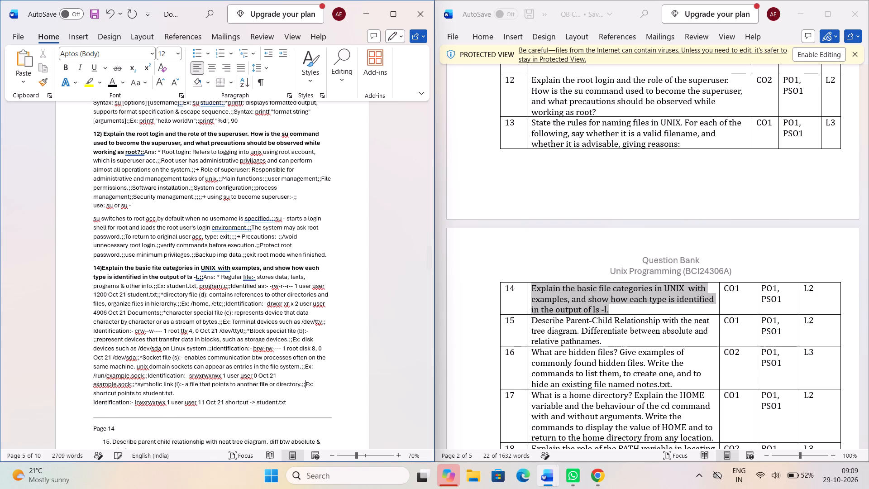
click(252, 394)
text(;;)
key(Delete)
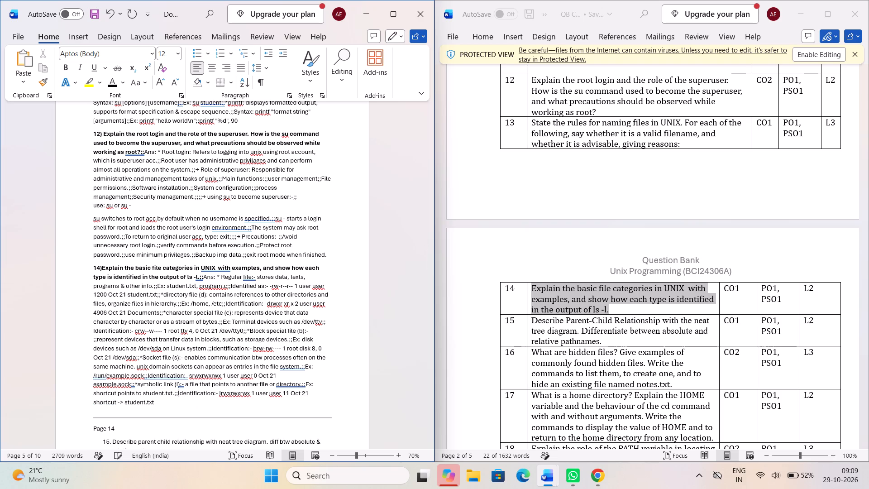
Remove the divider and "Page 14" label after answer 14, and start the parent-child question as a new unnumbered paragraph.
scroll(218, 405, down, 1)
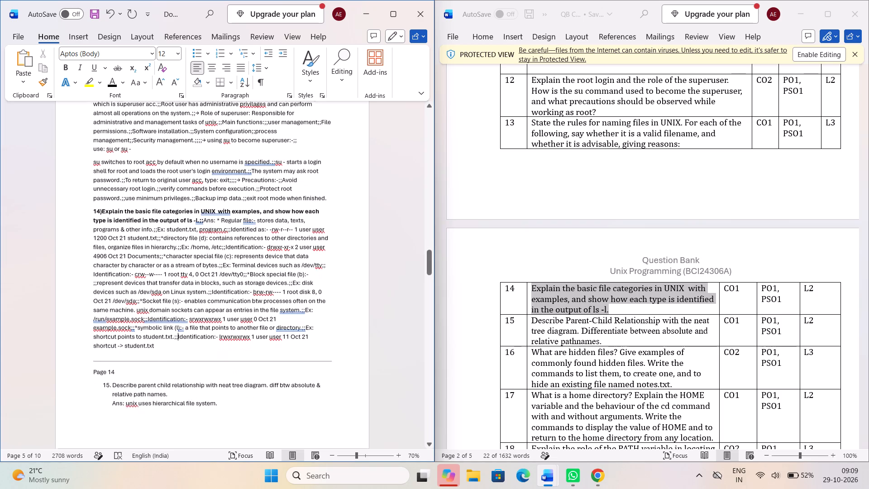
scroll(218, 405, down, 1)
drag(171, 340, 170, 370)
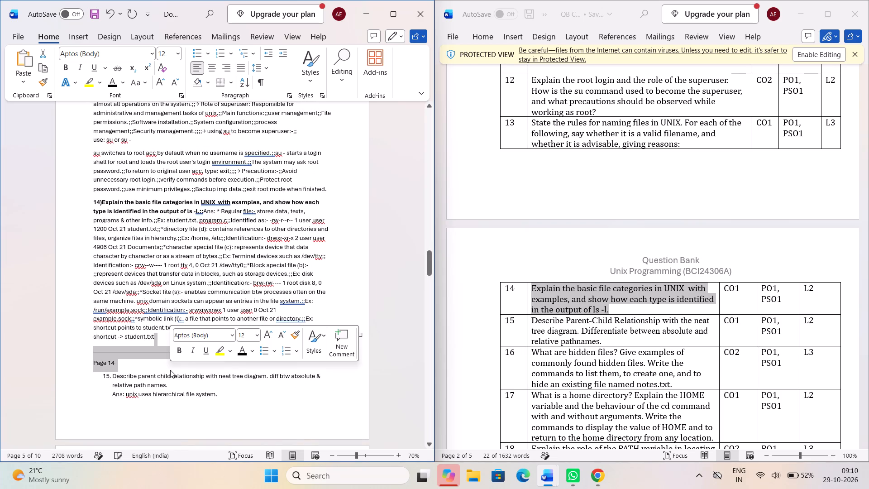
key(BackSpace)
key(Return)
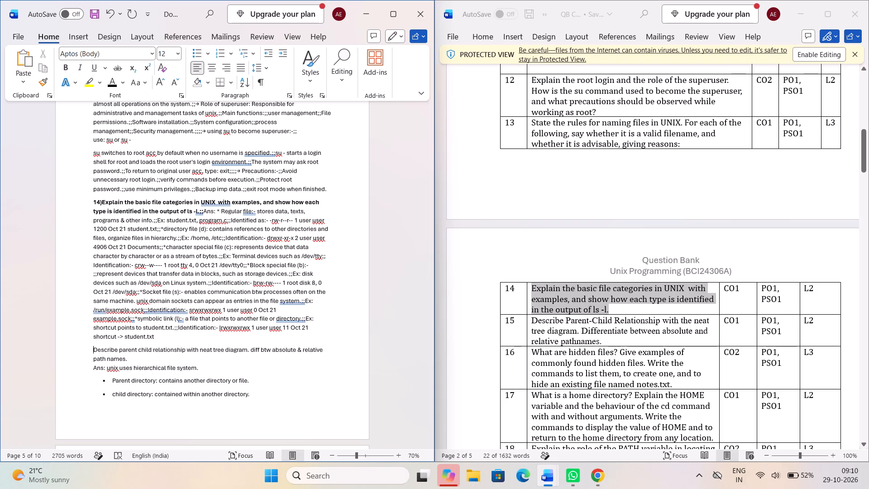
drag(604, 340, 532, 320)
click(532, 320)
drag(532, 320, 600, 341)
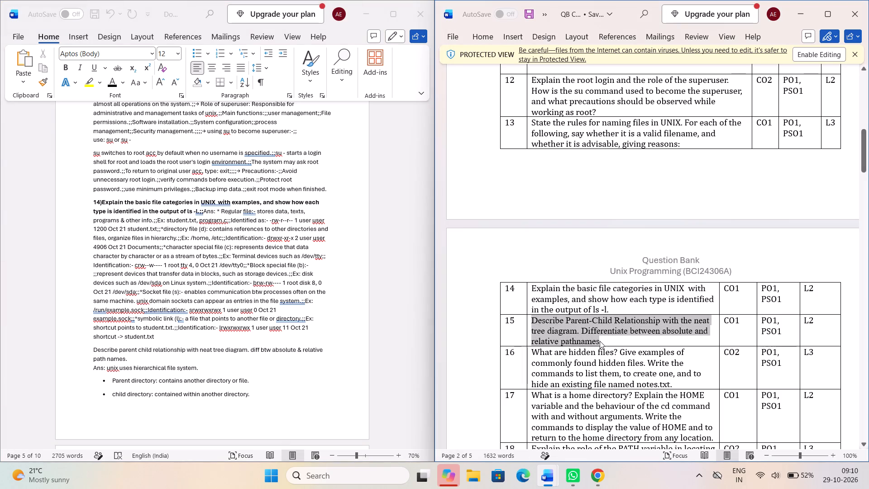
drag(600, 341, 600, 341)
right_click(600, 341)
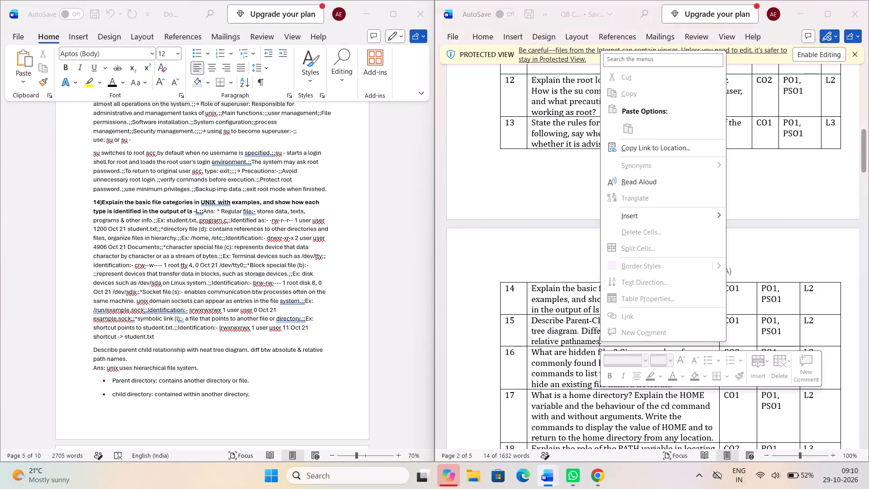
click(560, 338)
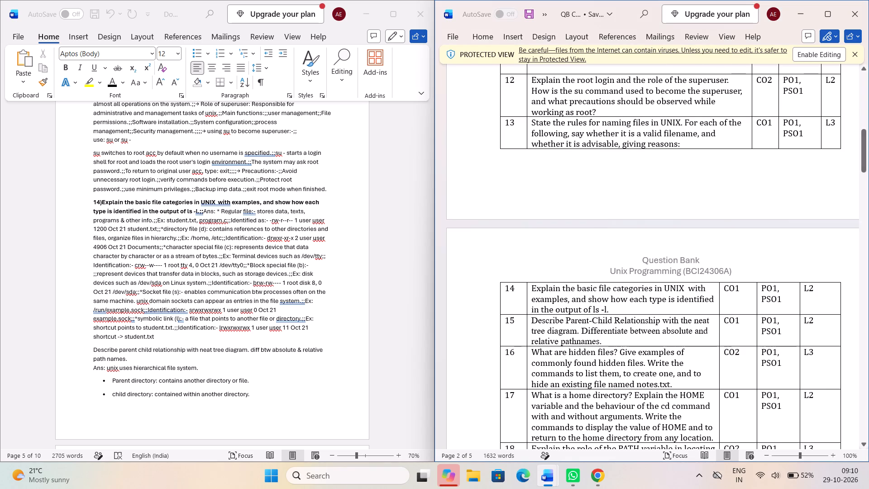
Replace the parent-child relationship question in the notes with question 15's wording copied from the question bank.
drag(601, 345, 536, 323)
right_click(536, 323)
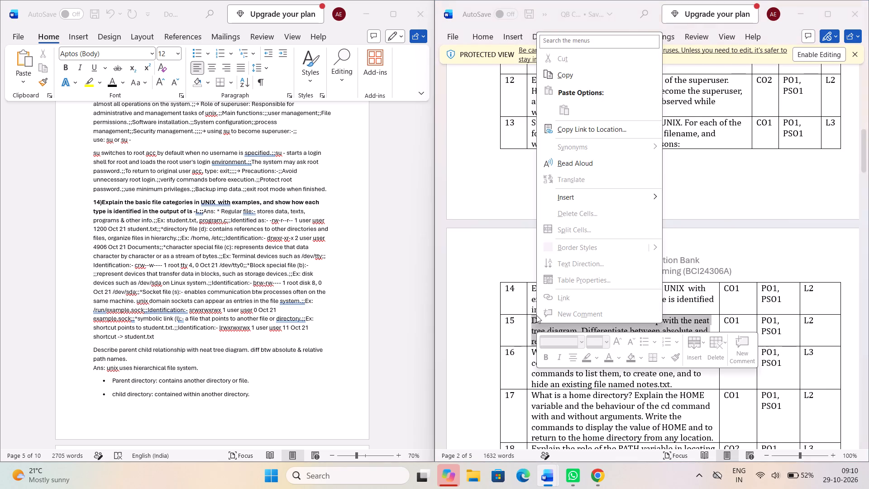
click(612, 70)
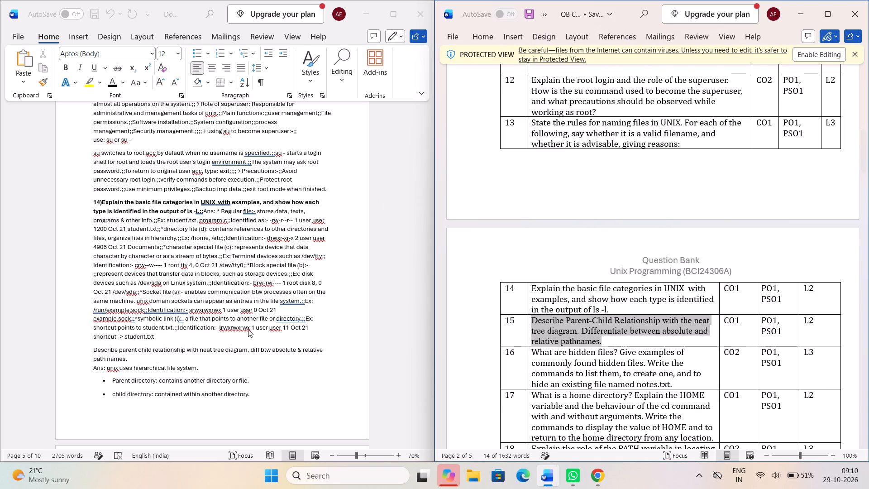
click(129, 359)
drag(129, 359, 128, 358)
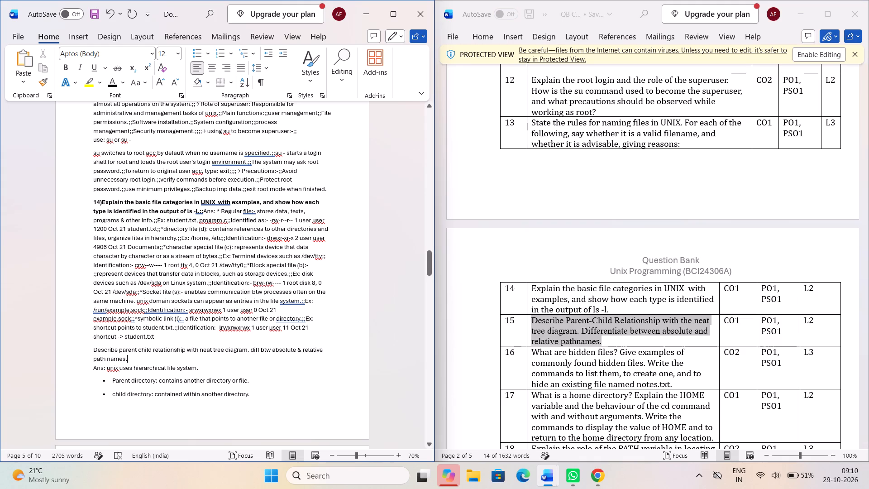
drag(128, 358, 96, 351)
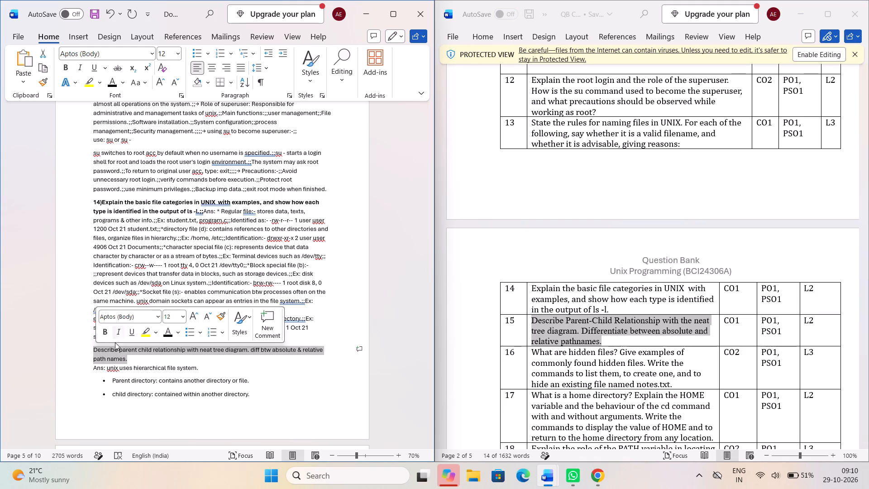
key(ctrl+v)
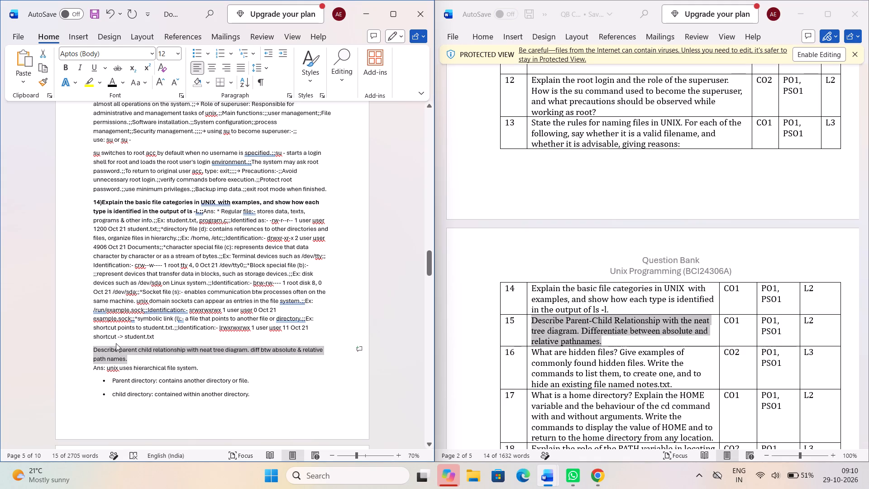
Make the pasted parent-child relationship question bold and put "15)" in front of it.
drag(185, 357, 110, 352)
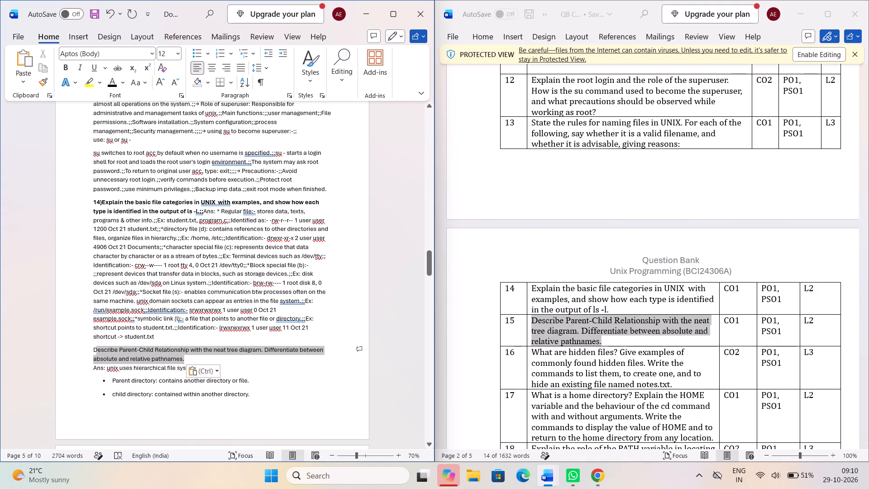
drag(110, 352, 105, 353)
click(115, 337)
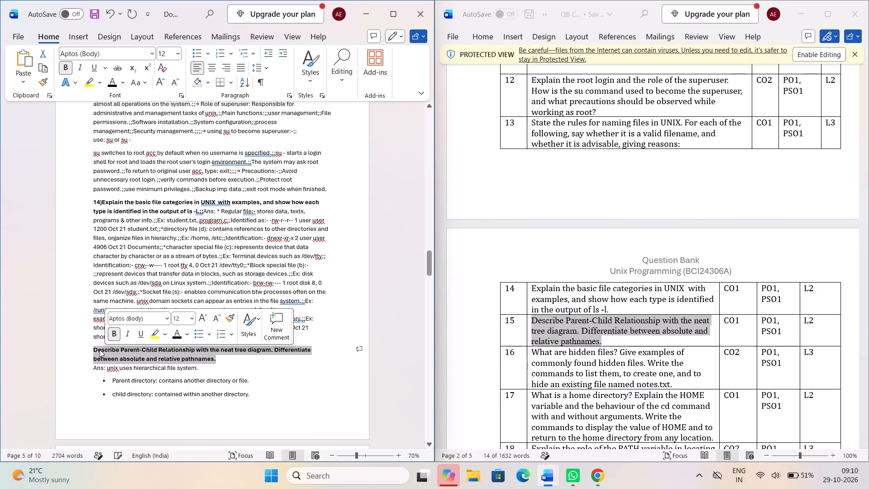
click(95, 350)
key(Left)
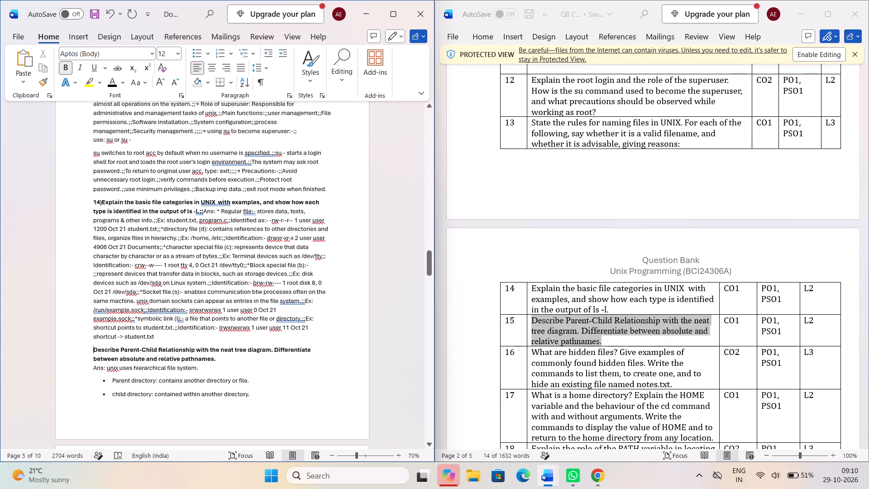
key(shift+parenright)
key(Left)
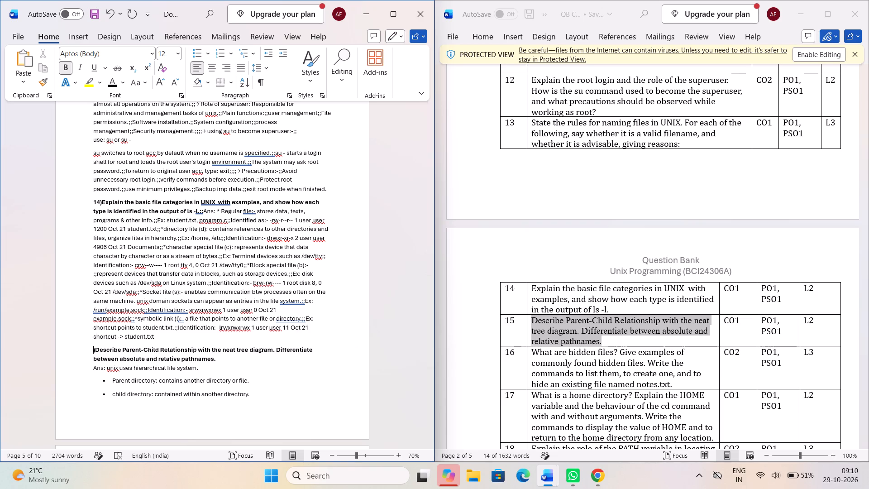
key(1)
key(5)
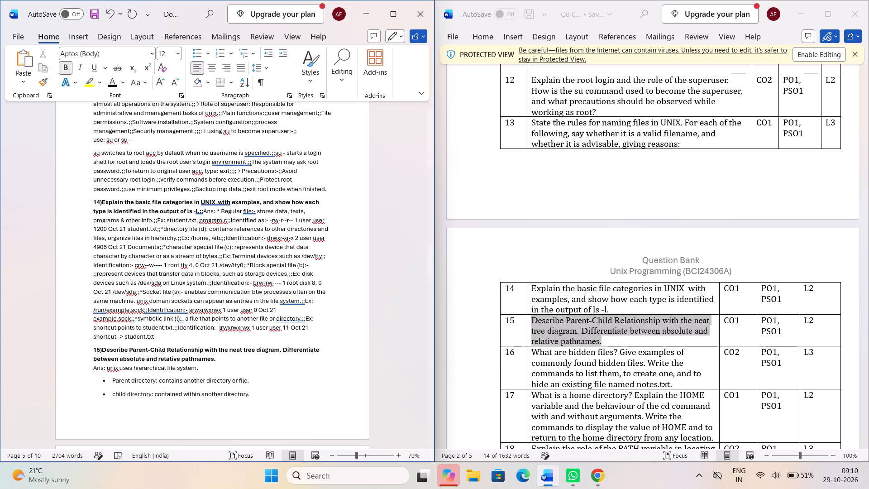
Place the text cursor at the end of the bold question 15 text.
click(228, 355)
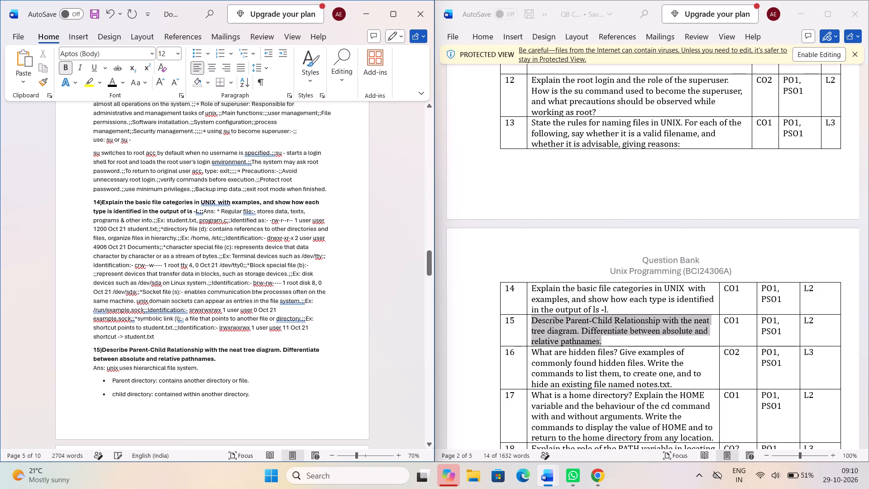
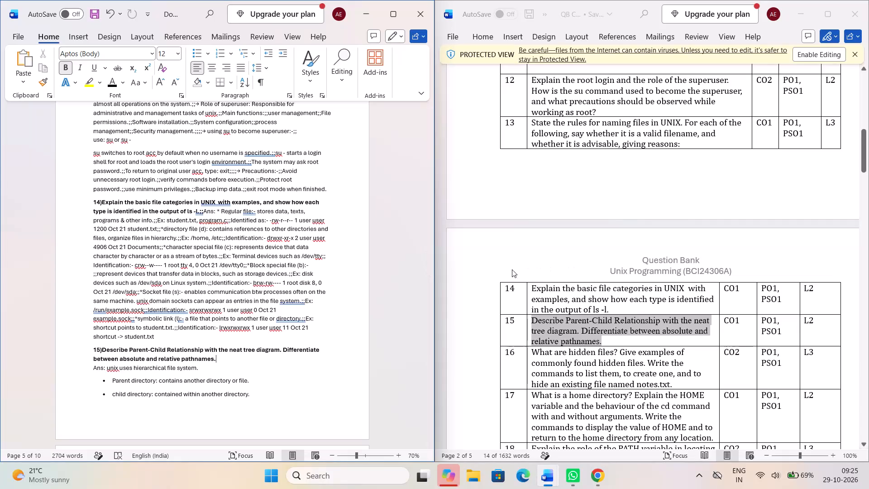
Merge the "Ans:" line into question 15's heading paragraph, separating the two with ";;".
scroll(303, 247, down, 2)
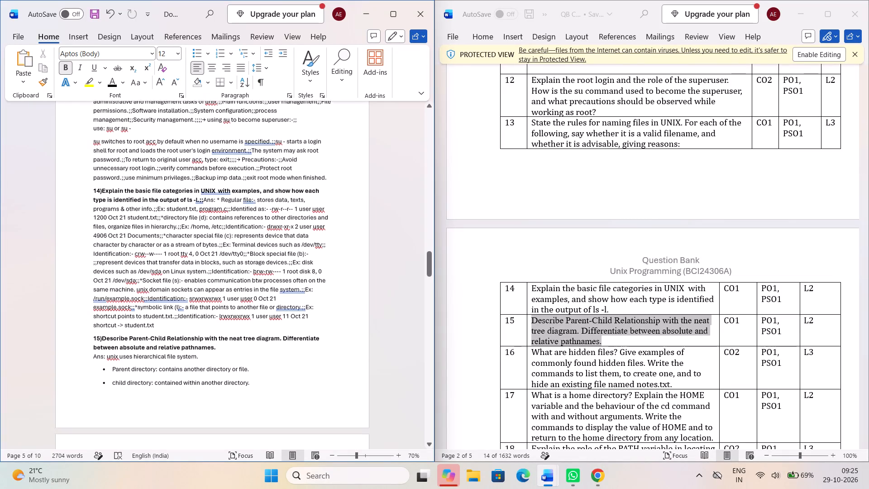
scroll(303, 248, down, 7)
click(261, 194)
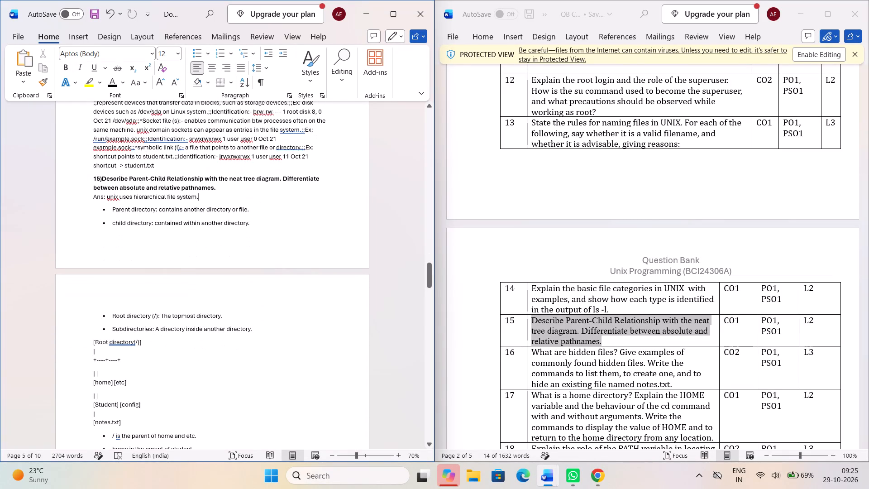
click(258, 189)
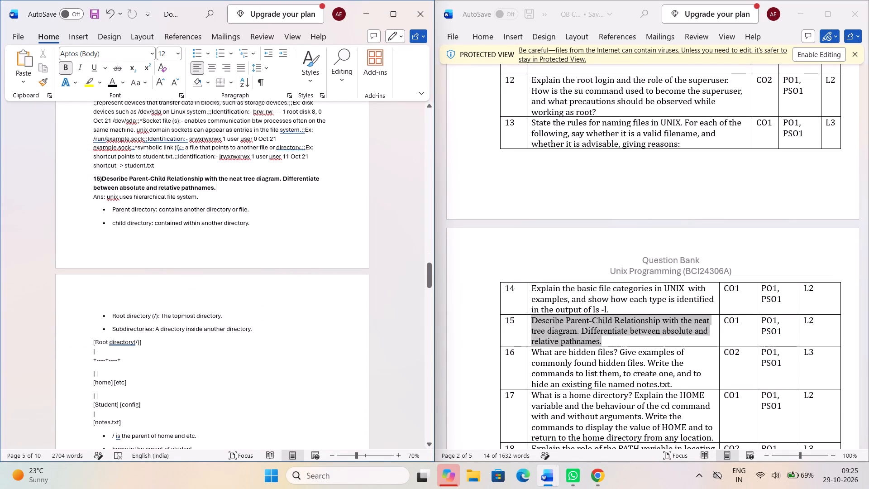
text(;;)
key(Delete)
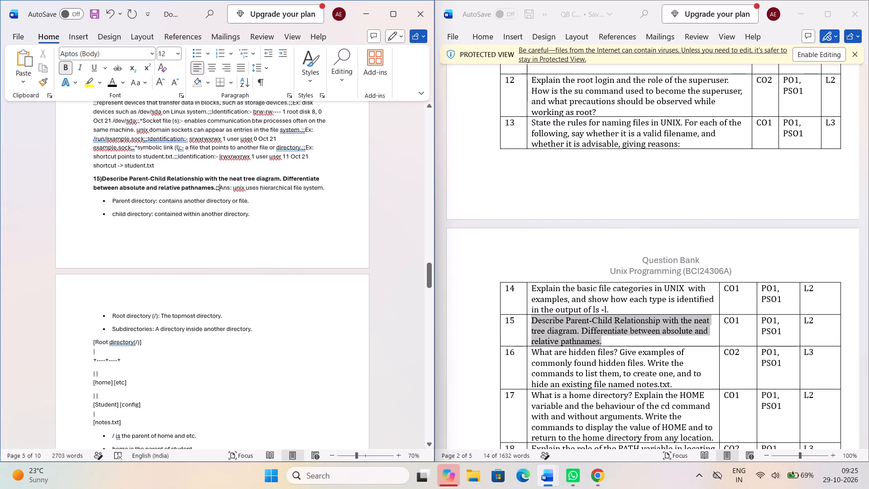
Merge the child directory bullet into the Parent directory bullet in answer 15, with ";;*" between them.
click(258, 197)
text(;;)
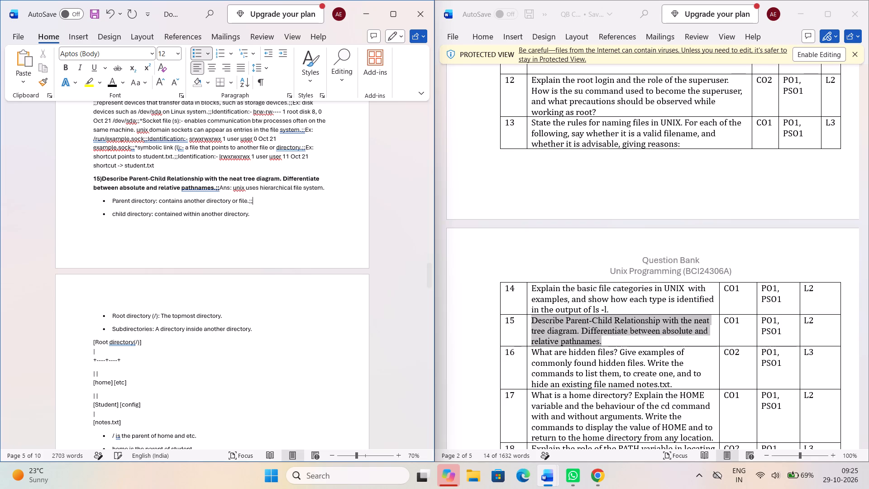
key(Delete)
key(asterisk)
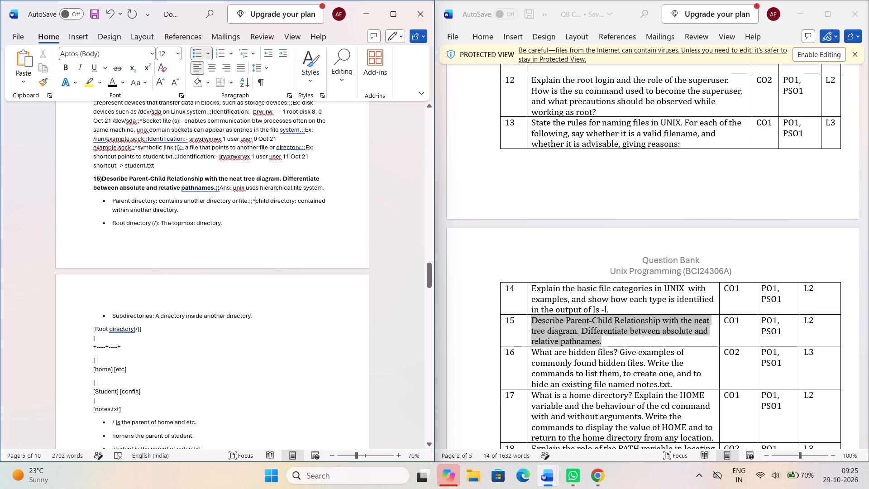
Insert an asterisk after "Ans:" in answer 15 and remove the asterisk before "child directory".
click(232, 187)
key(asterisk)
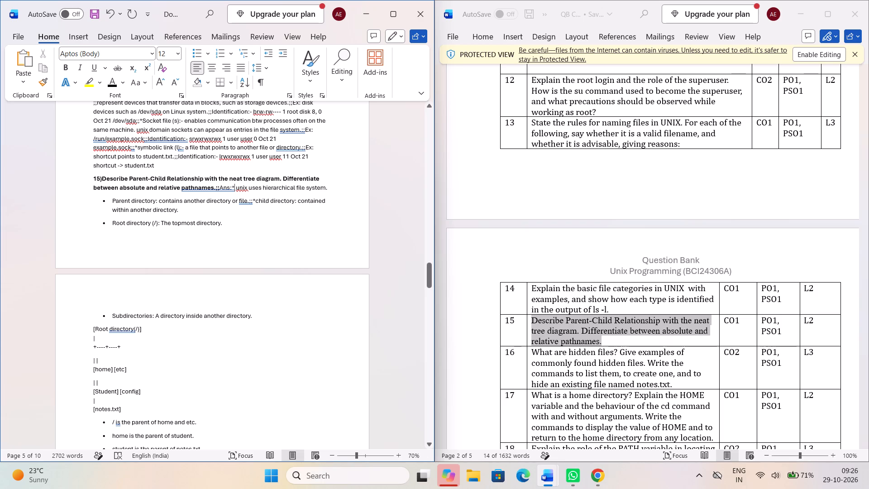
click(255, 198)
key(BackSpace)
Run the Parent directory, Root directory and Subdirectories bullets into answer 15's opening paragraph, each preceded by ";;".
click(337, 184)
key(Delete)
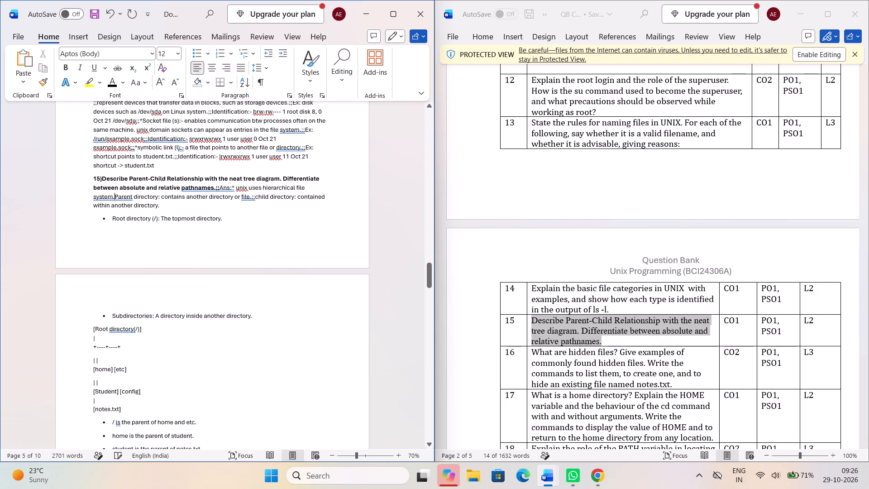
text(;;)
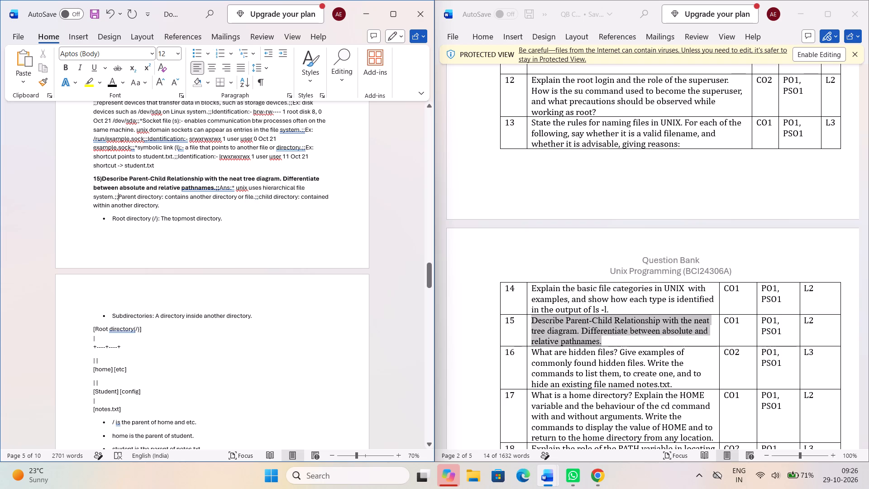
click(280, 206)
key(semicolon)
key(semicolon)
key(Delete)
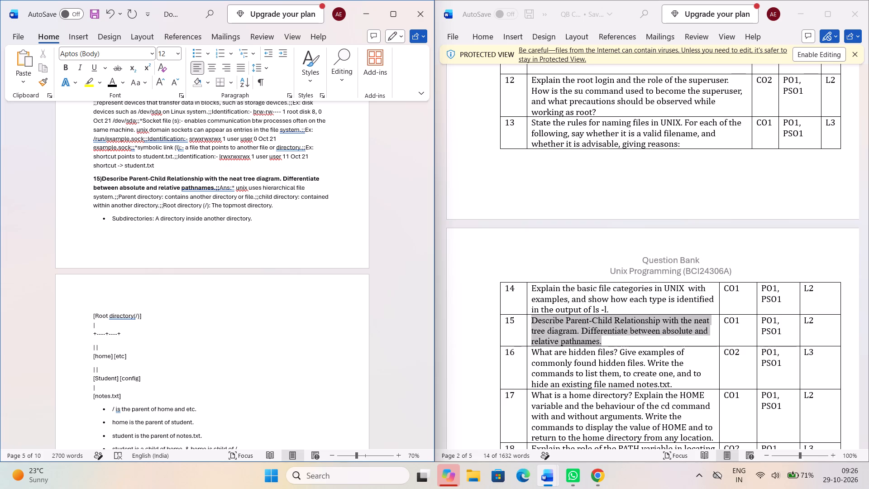
double_click(282, 206)
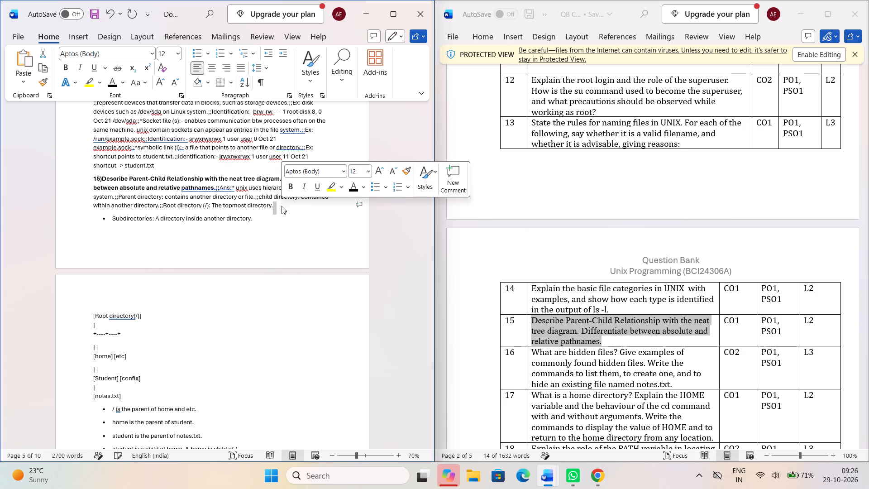
click(282, 206)
key(Delete)
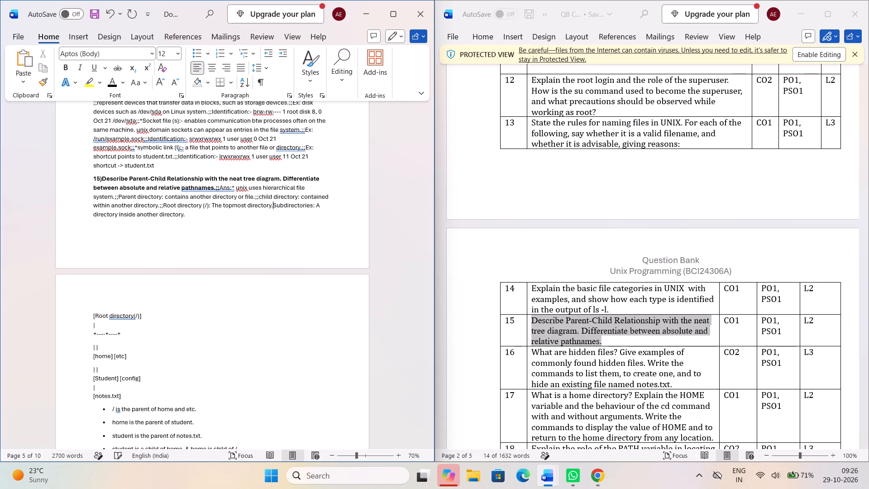
text(;;)
key(Down)
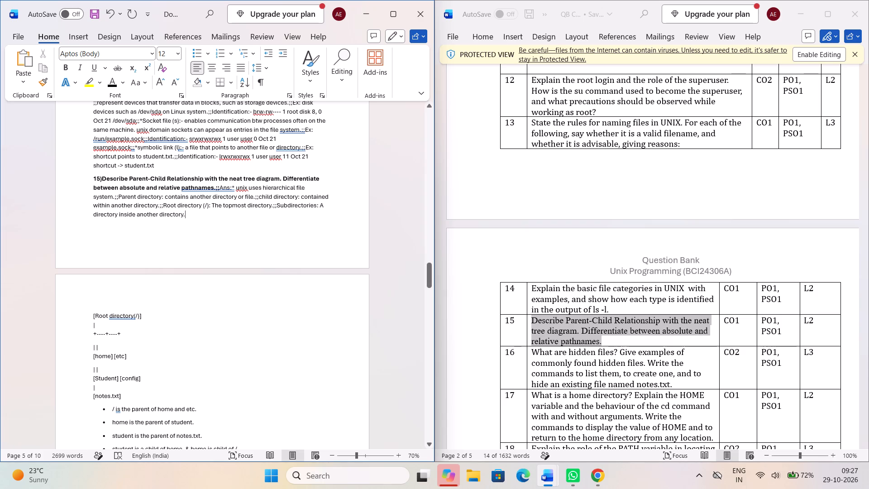
Indent the single vertical bar below [Root directory(/)] with spaces so it sits under the middle of that label.
click(91, 323)
key(Tab)
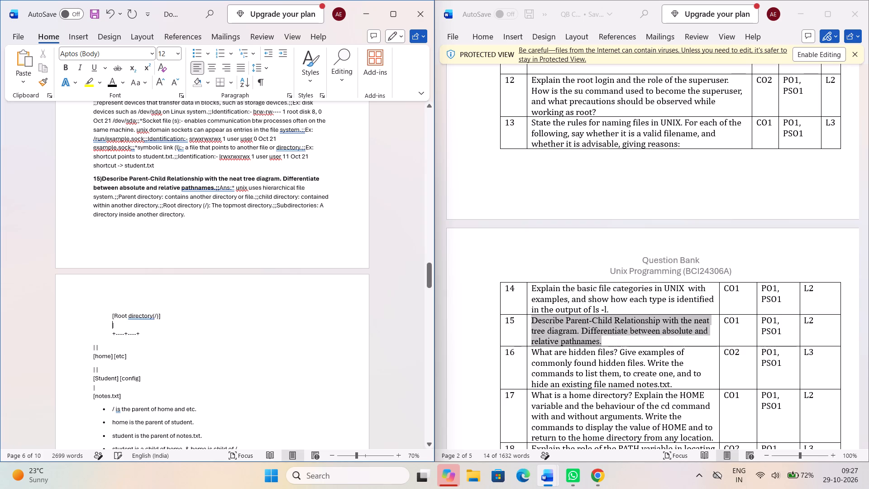
key(BackSpace)
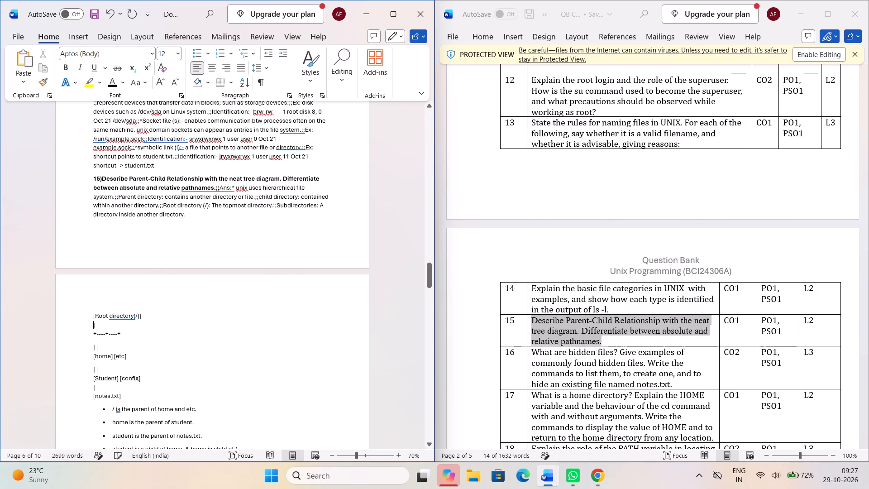
click(154, 311)
key(Right)
key(Tab)
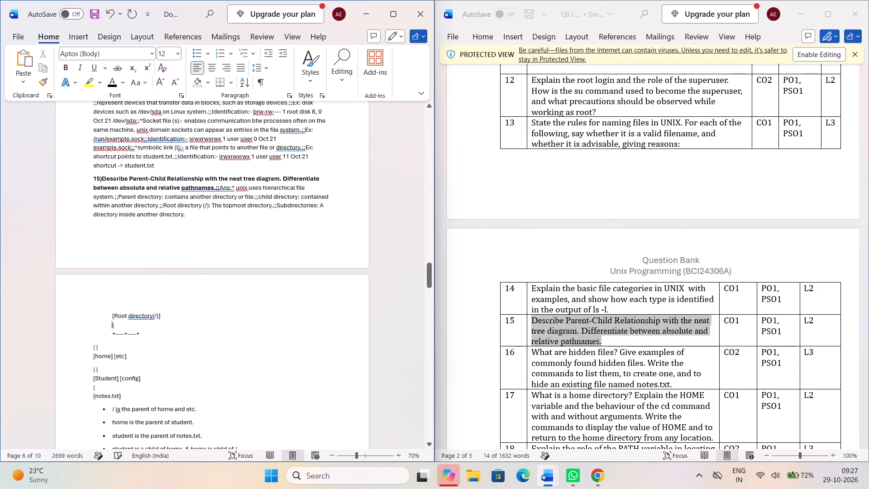
key(BackSpace)
key(space)
key(space)
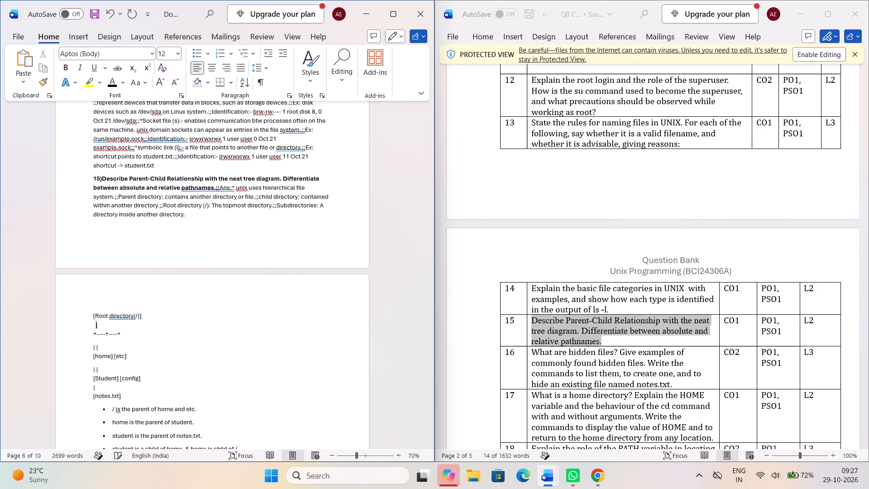
key(space)
key(space)
key(space)
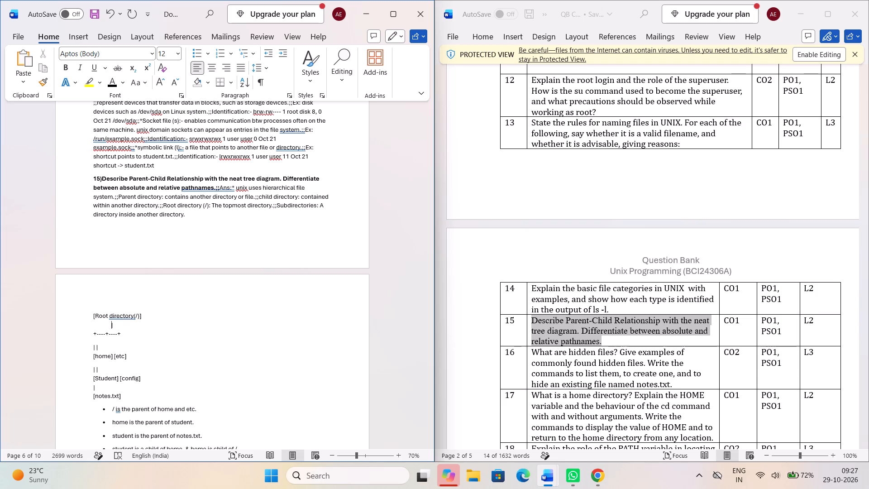
key(space)
Widen the gap between the two vertical bars above [home] [etc] in the tree diagram with spaces.
key(Down)
key(Left)
key(Left)
key(Down)
key(Left)
key(space)
key(space)
key(space)
key(space)
key(space)
key(space)
key(space)
key(space)
key(space)
key(space)
key(space)
key(space)
key(space)
key(space)
key(space)
key(space)
key(space)
key(space)
Indent the pair of vertical bars above [home] [etc] with spaces before the first bar.
key(Left)
key(Left)
key(Left)
key(Left)
key(Left)
key(Left)
key(Left)
key(Left)
key(Left)
key(Left)
key(Left)
key(Left)
key(Left)
key(Left)
key(Left)
key(Left)
key(Left)
key(Left)
key(Left)
key(Left)
key(Tab)
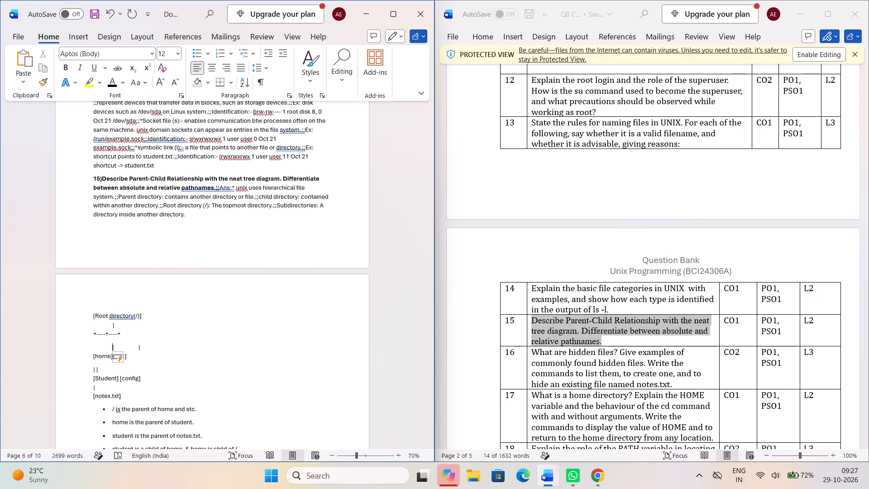
key(BackSpace)
key(space)
key(space)
key(space)
key(space)
key(space)
key(space)
Reduce the gap between the two bars above [home] [etc] so the second bar lines up with the branch line's end.
key(Right)
key(Right)
key(Right)
key(Right)
key(Right)
key(Right)
key(Right)
key(Right)
key(Right)
key(Right)
key(Right)
key(Right)
key(Right)
key(Right)
key(BackSpace)
key(BackSpace)
key(BackSpace)
key(BackSpace)
key(BackSpace)
key(BackSpace)
key(BackSpace)
Indent the branch line "+----+----+" in the tree diagram with four spaces.
key(Up)
key(Left)
key(Left)
key(Left)
key(Left)
key(Left)
key(Left)
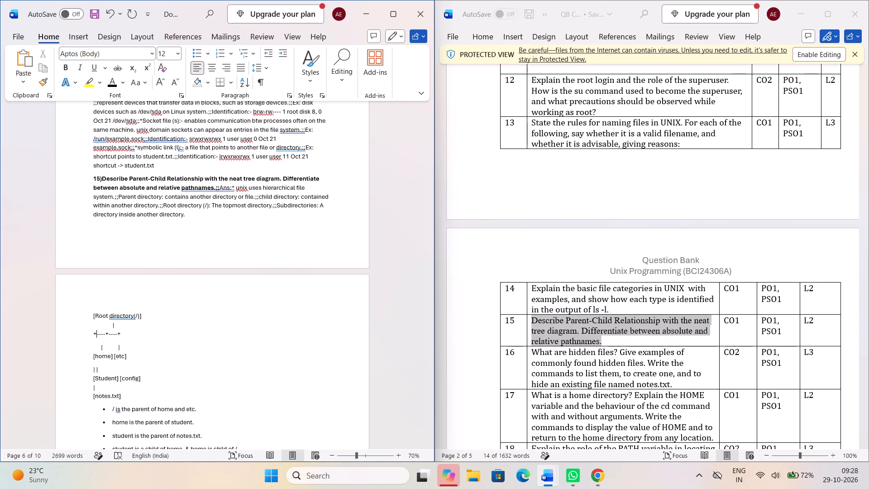
key(Left)
key(Tab)
key(BackSpace)
key(space)
key(space)
key(space)
key(space)
Widen the gap between the two vertical bars above [Student] [config] by two tab stops.
key(Down)
key(Down)
key(Down)
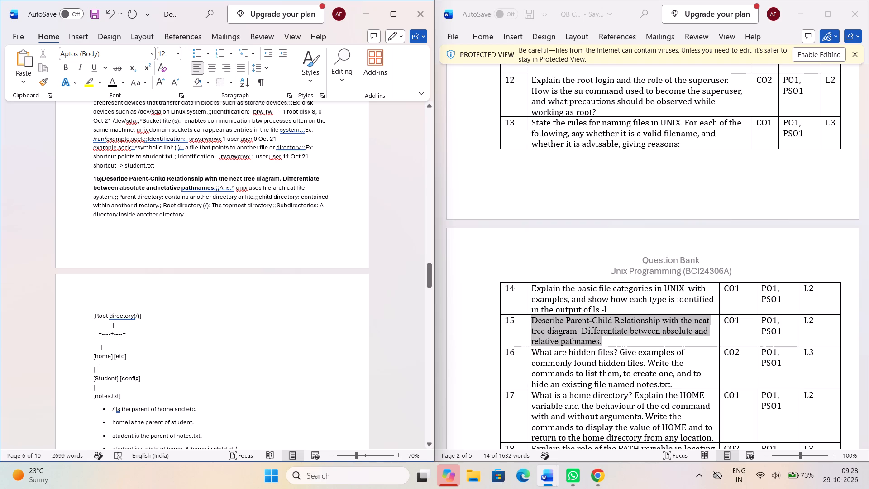
click(94, 369)
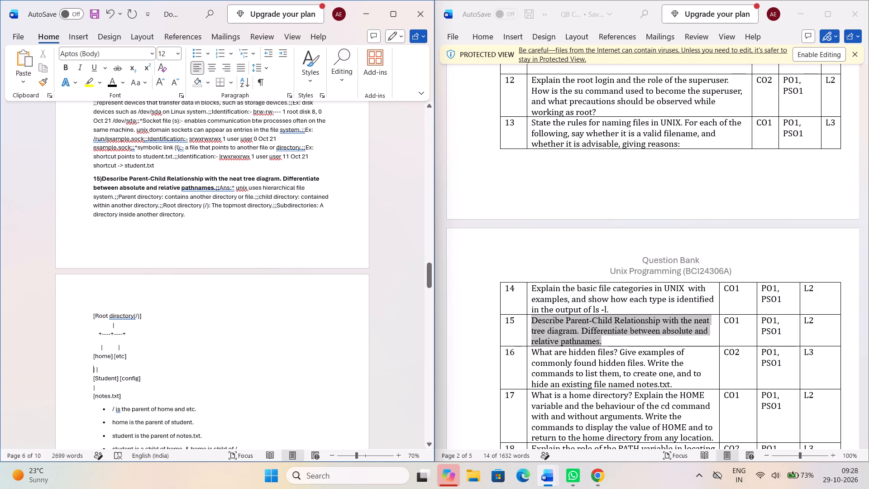
click(94, 369)
key(Tab)
key(Tab)
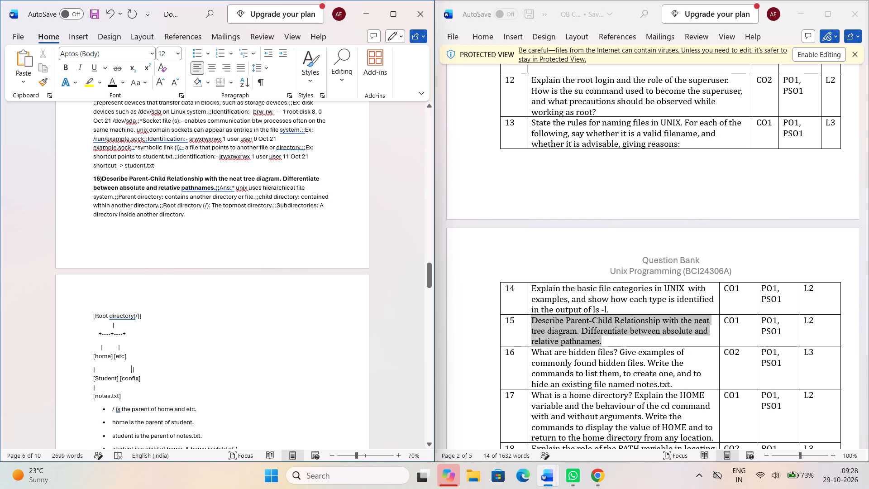
Widen the gap between [home] and [etc] with twelve more spaces.
click(113, 358)
key(space)
key(space)
key(space)
key(space)
key(space)
key(space)
key(space)
key(space)
key(space)
key(space)
key(space)
key(space)
Shift the second vertical bar above [etc] one tab stop further along its line.
click(118, 345)
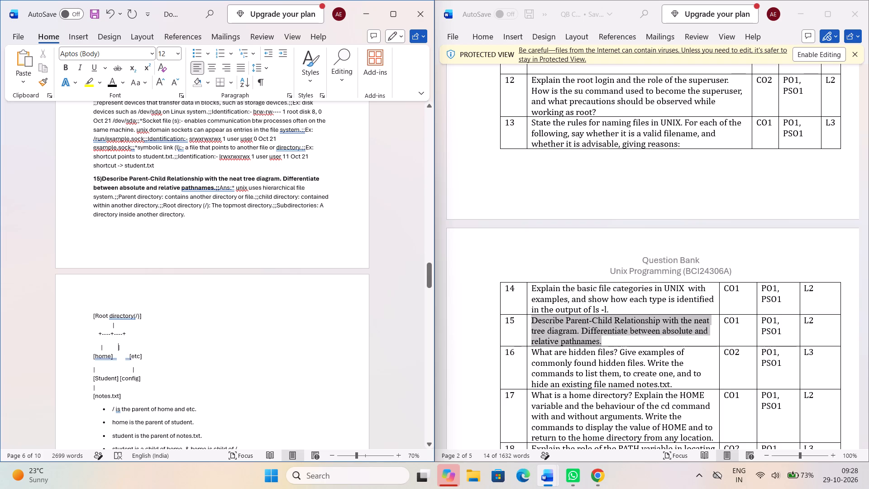
key(Tab)
click(145, 377)
Indent the branch line "+----+----+" by eight more spaces towards the middle of the two bars below it.
click(99, 333)
key(space)
key(space)
key(space)
key(space)
key(space)
key(space)
key(space)
key(space)
Indent the single vertical bar below [Root directory(/)] by nine more spaces so it sits over the branch line's middle.
click(113, 323)
key(Tab)
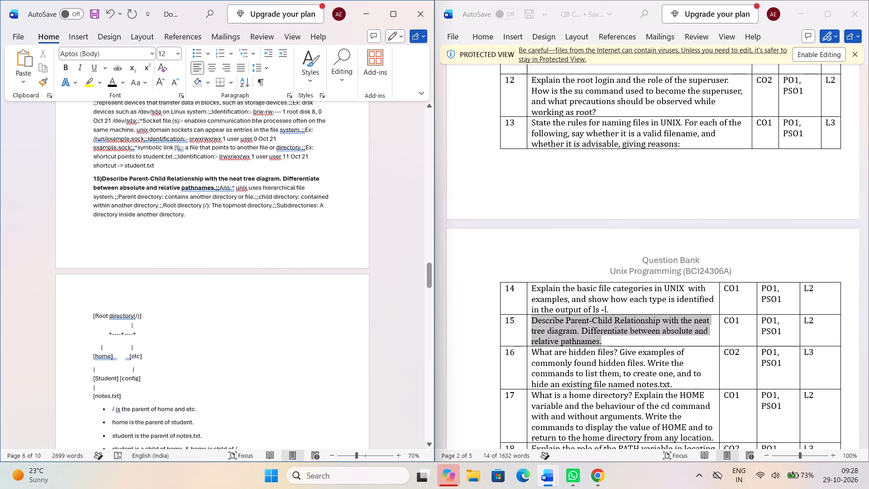
key(BackSpace)
key(space)
key(space)
key(space)
key(space)
key(space)
key(space)
key(space)
key(space)
key(space)
Indent the [Root directory(/)] label with nine spaces so it is centred over the vertical bar below it.
click(91, 316)
key(space)
key(space)
key(space)
key(space)
key(space)
key(space)
key(space)
key(space)
key(space)
key(space)
key(space)
key(space)
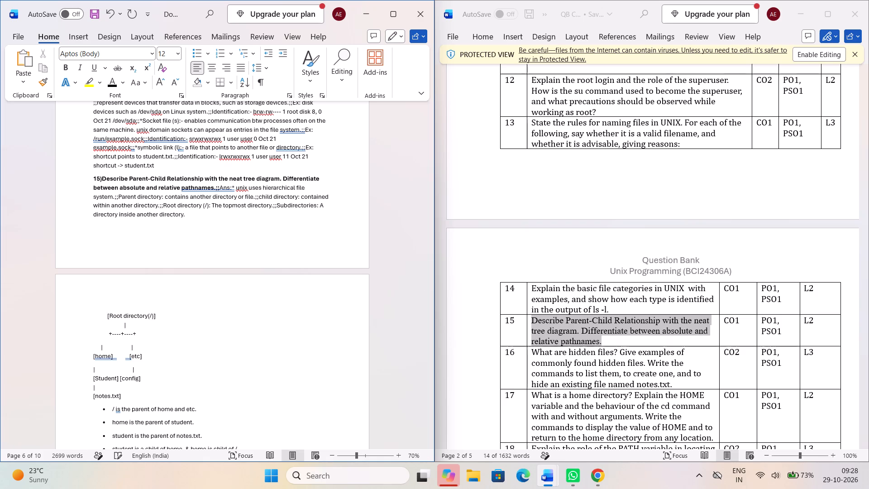
key(BackSpace)
key(BackSpace)
key(BackSpace)
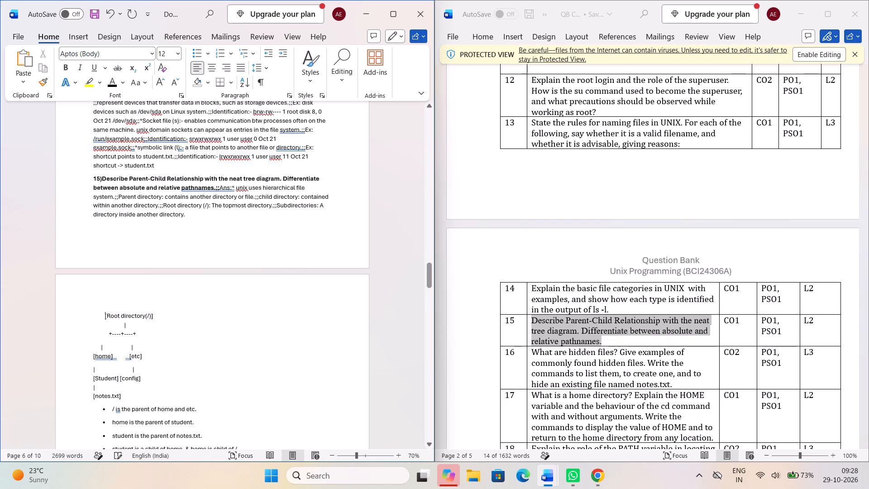
click(175, 327)
click(164, 342)
Indent the vertical bar above [notes.txt] with ten spaces so it sits over the middle of that label.
scroll(209, 331, down, 3)
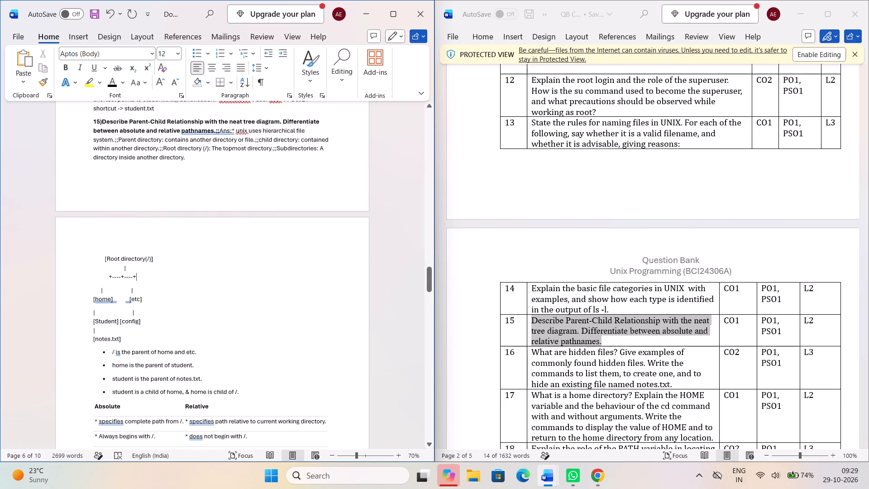
click(93, 332)
key(Tab)
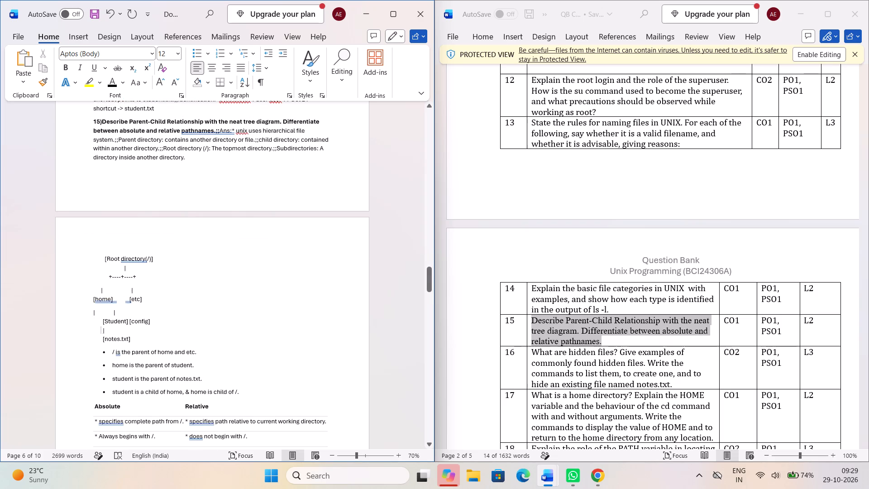
key(BackSpace)
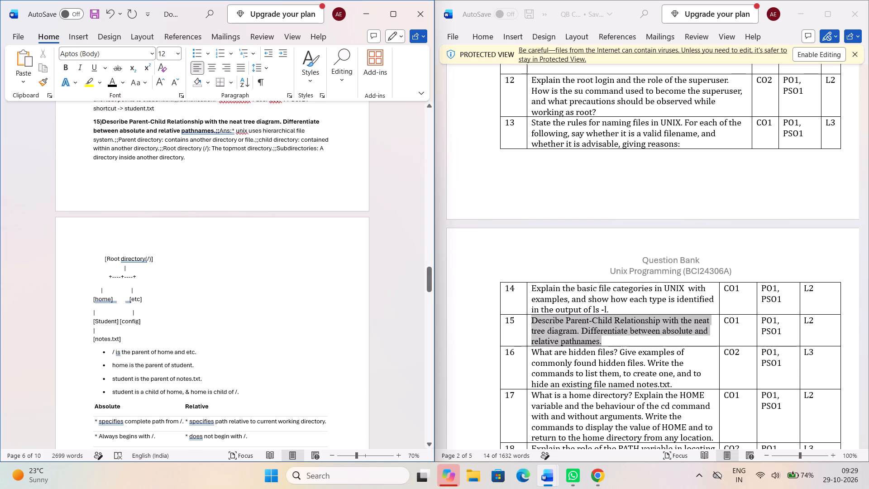
key(space)
key(space)
key(space)
key(space)
key(space)
key(space)
key(space)
key(space)
key(space)
key(space)
Widen the gap between [Student] and [config] with six more spaces so [config] sits under its bar.
click(120, 321)
key(space)
key(space)
key(space)
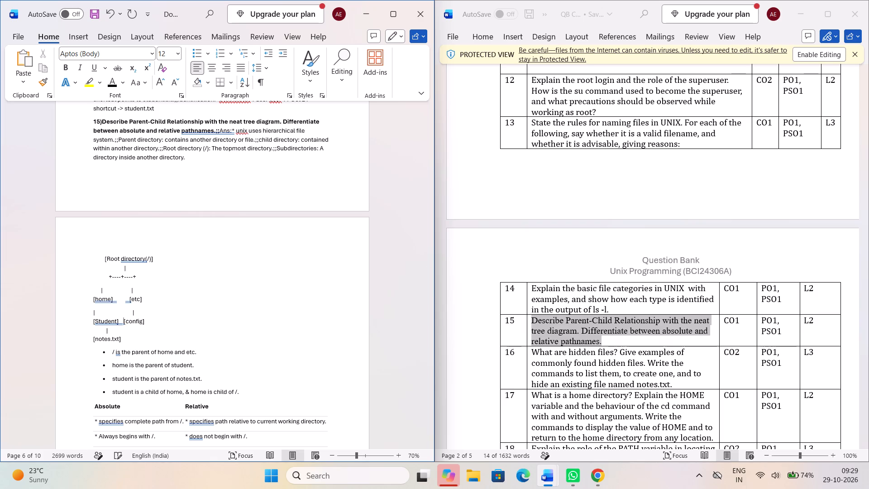
key(space)
key(space)
key(space)
click(183, 313)
Turn the bullet "/ is the parent of home and etc." into an unindented plain line starting with "*".
scroll(175, 310, down, 1)
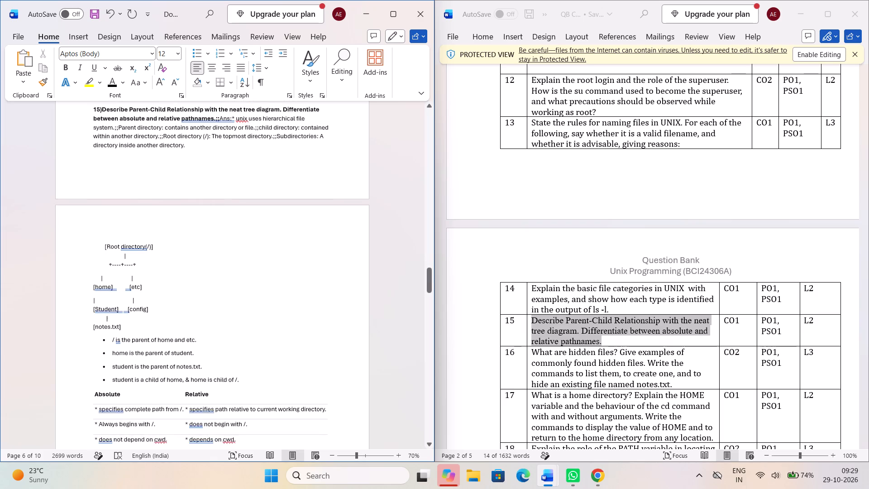
scroll(175, 310, down, 1)
click(140, 301)
click(108, 313)
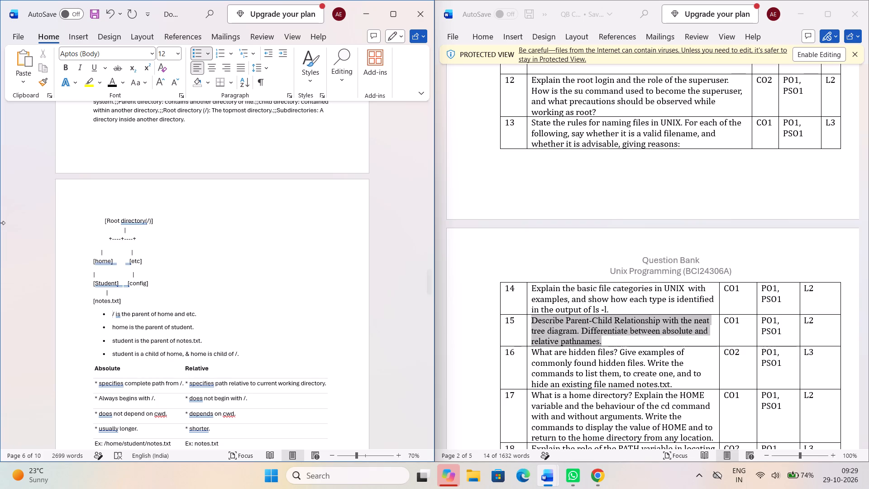
key(BackSpace)
key(BackSpace)
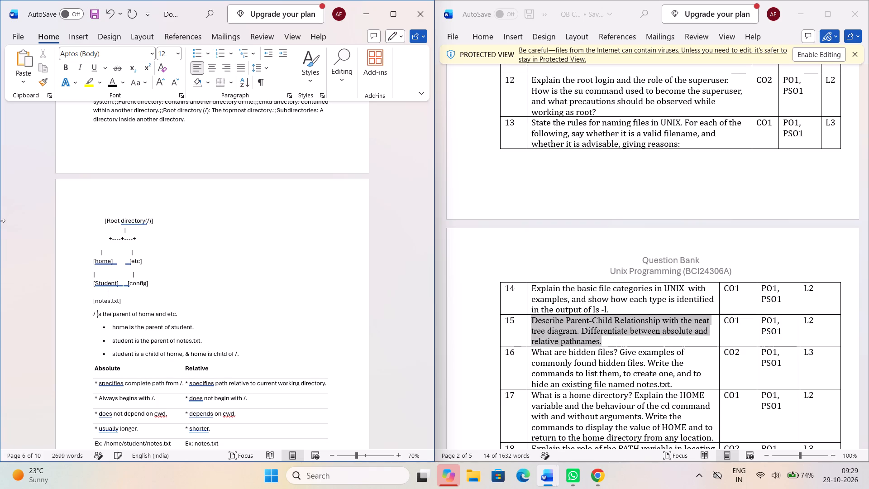
key(asterisk)
Join the bullet "home is the parent of student." to the end of the preceding line, separated by "*".
key(Down)
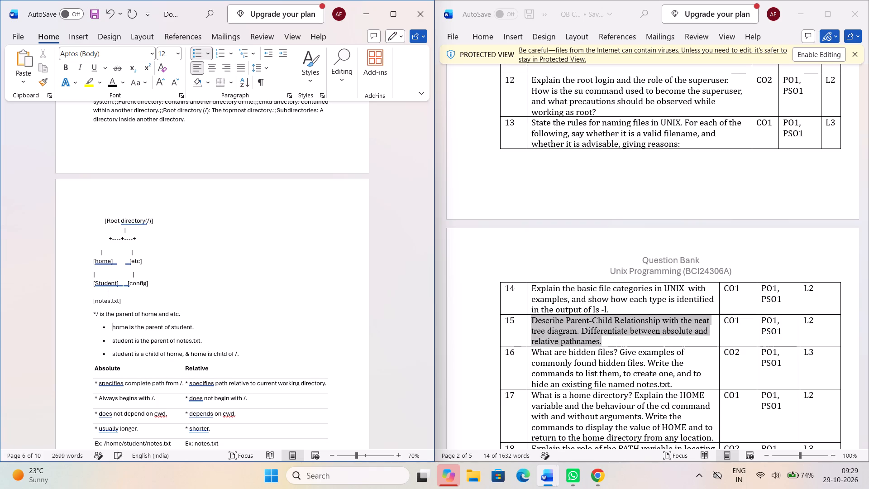
key(BackSpace)
key(BackSpace)
key(BackSpace)
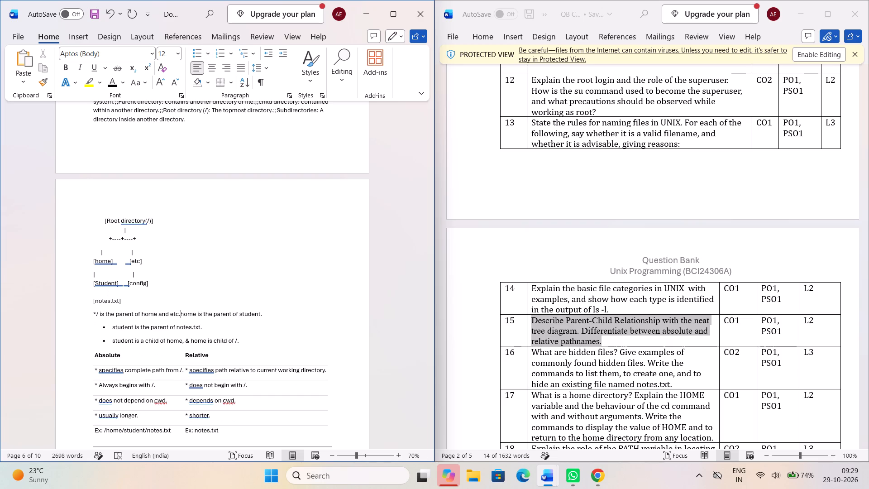
key(asterisk)
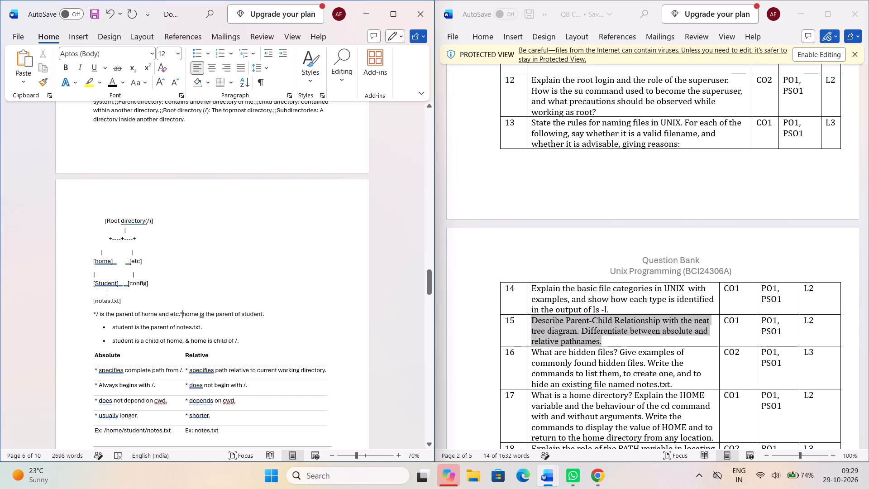
Join the bullet "student is the parent of notes.txt." to the end of the preceding paragraph, separated by "*".
click(272, 308)
click(272, 311)
key(Delete)
key(asterisk)
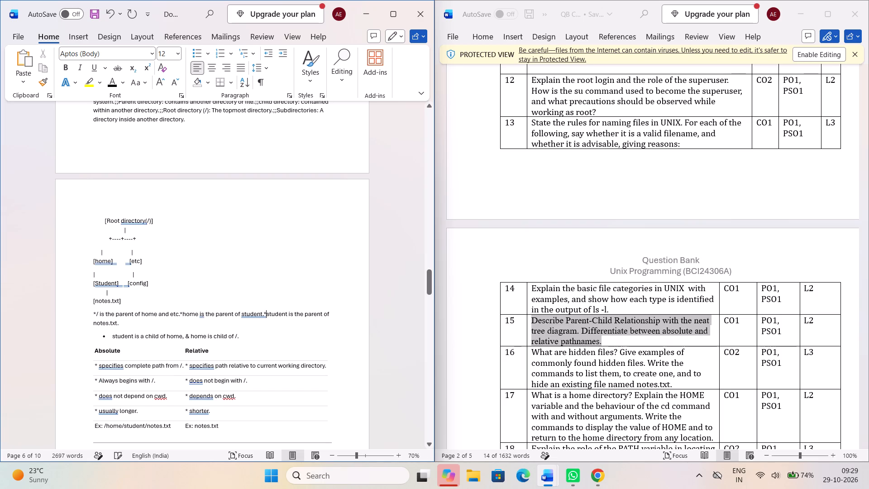
Insert ";;" before "*student is the parent" and before "*home is the parent" in the paragraph below the tree diagram.
key(Left)
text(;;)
click(179, 316)
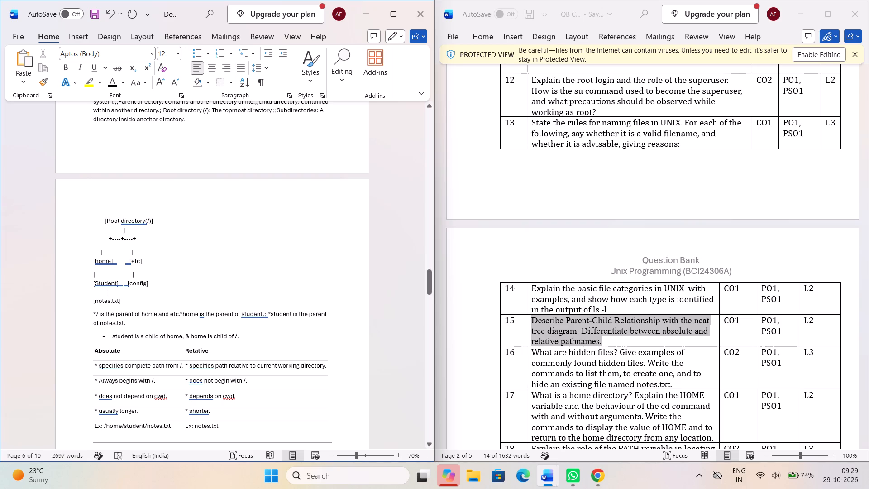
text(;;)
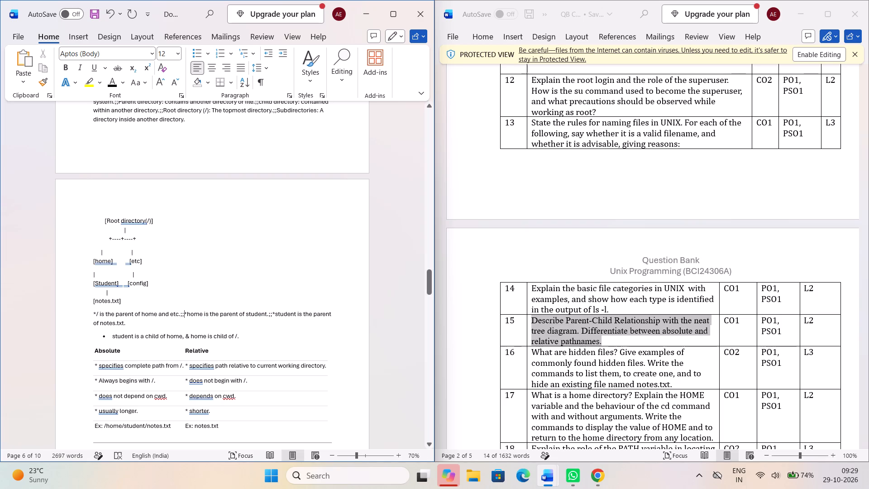
Join the bullet "student is a child of home, & home is child of /." to the end of the preceding paragraph, separated by ";;".
click(235, 319)
key(Delete)
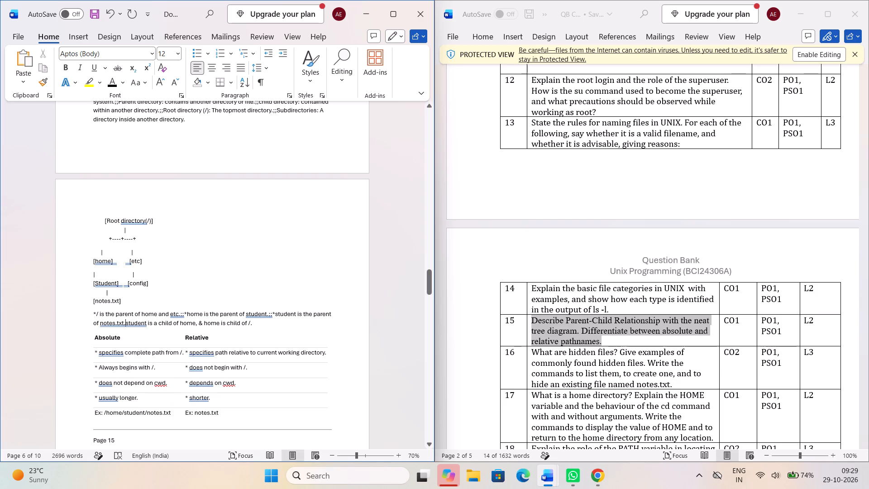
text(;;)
click(264, 323)
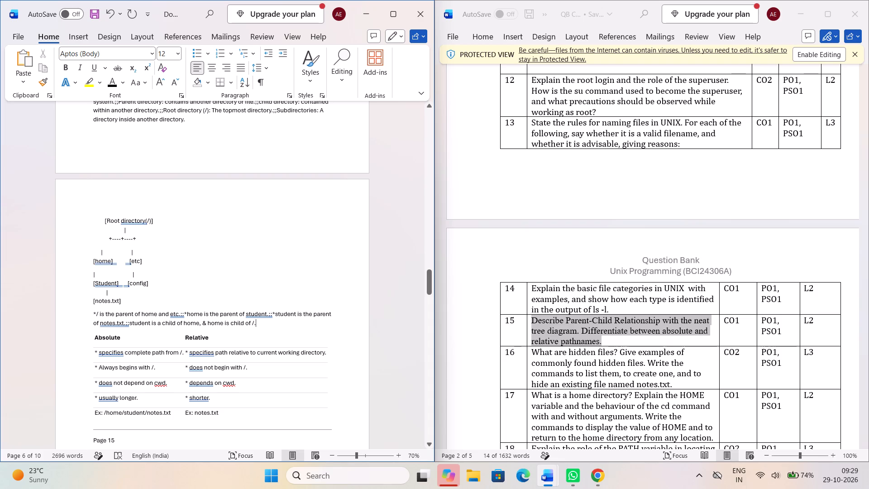
Widen the Absolute/Relative comparison table slightly beyond the text margin, keeping each entry on one line.
scroll(269, 320, down, 5)
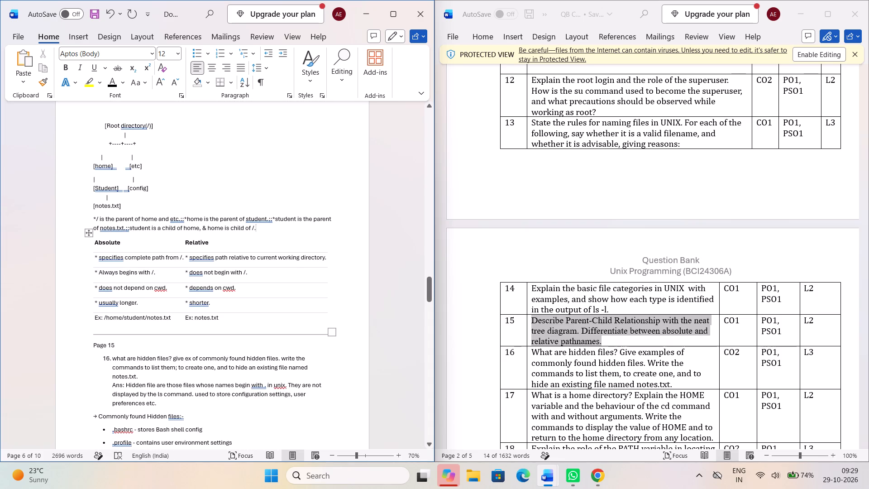
drag(331, 332, 313, 315)
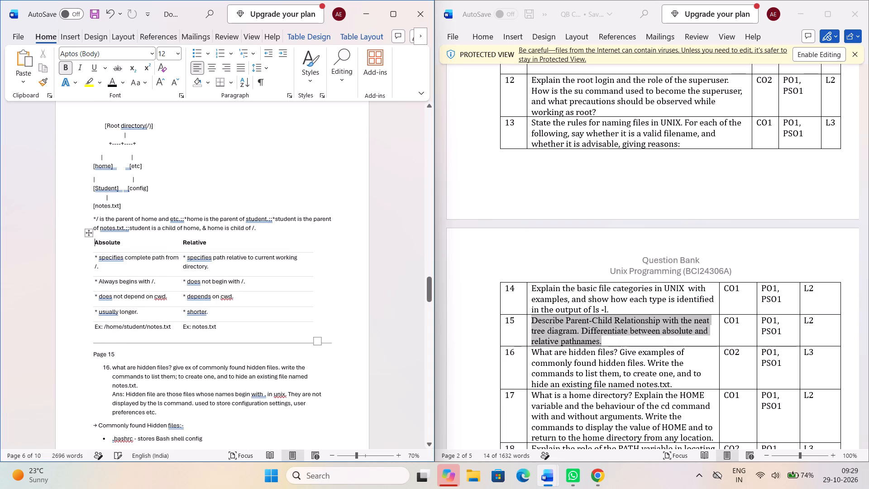
drag(319, 340, 328, 340)
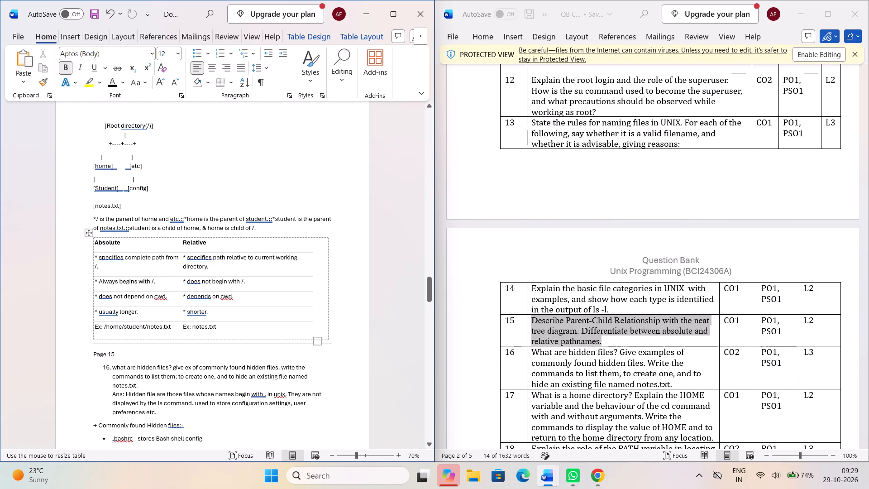
drag(328, 340, 351, 339)
click(345, 356)
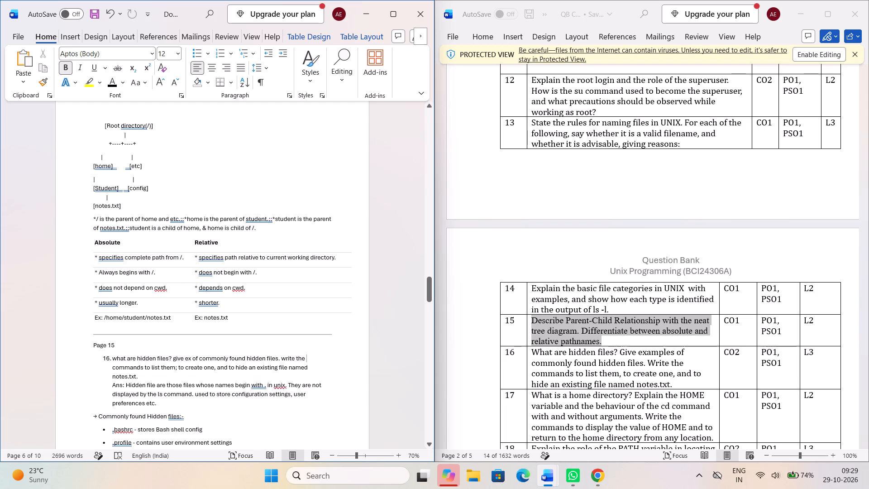
Delete the horizontal divider line and the "Page 15" label between the comparison table and question 16.
click(202, 350)
drag(201, 348, 174, 340)
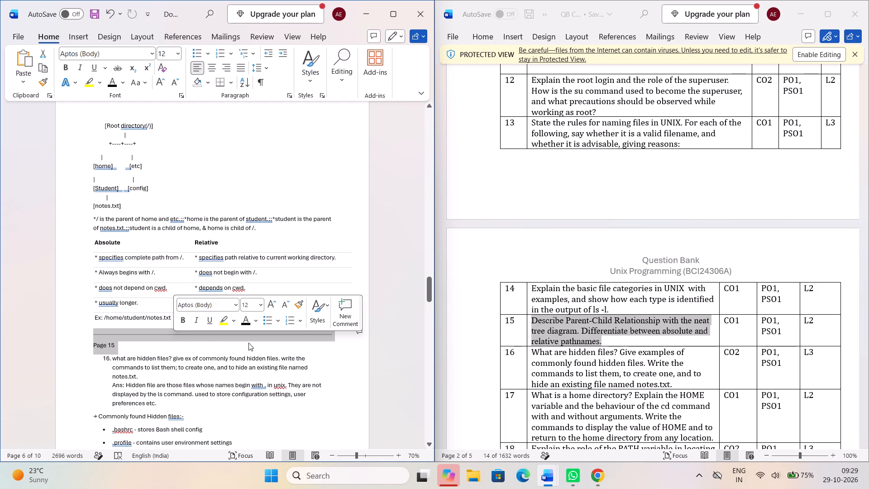
key(BackSpace)
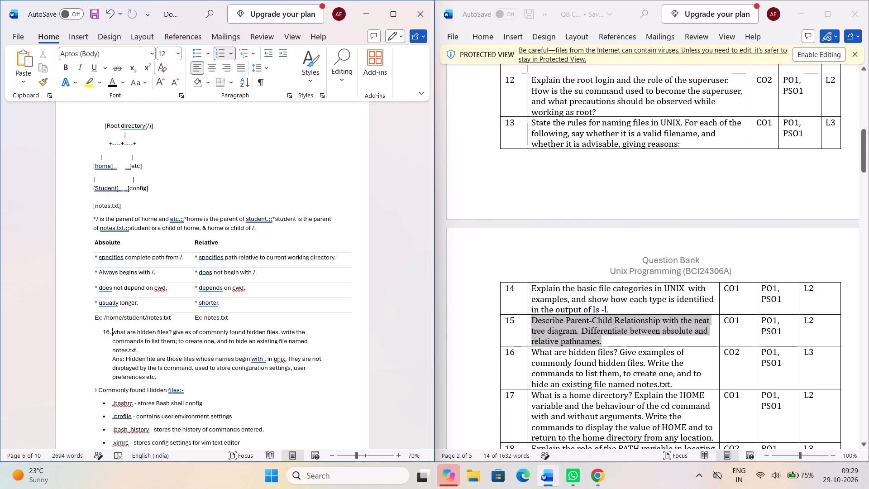
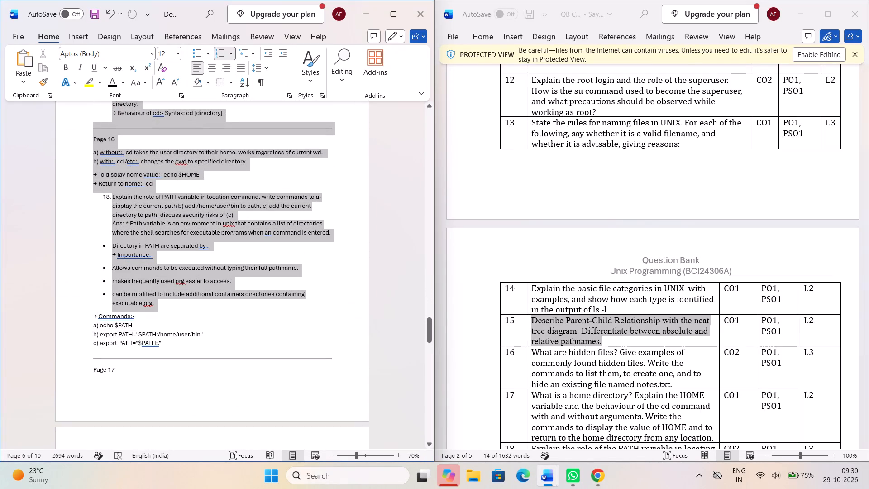
Delete the block between the absolute/relative comparison table and the PATH variable question, including the Page 16 label and cd behaviour notes.
key(BackSpace)
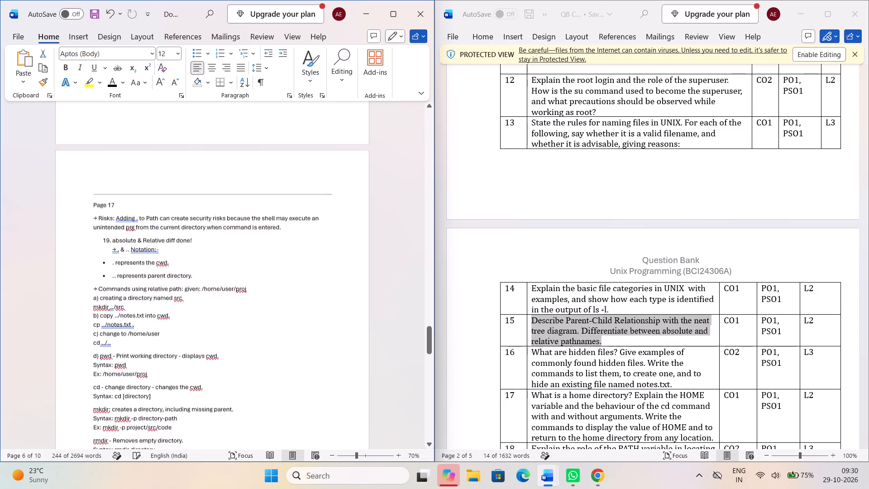
Replace the PATH variable question's automatic list number and indent with a plain typed "18)" at the line start.
scroll(152, 183, up, 4)
key(BackSpace)
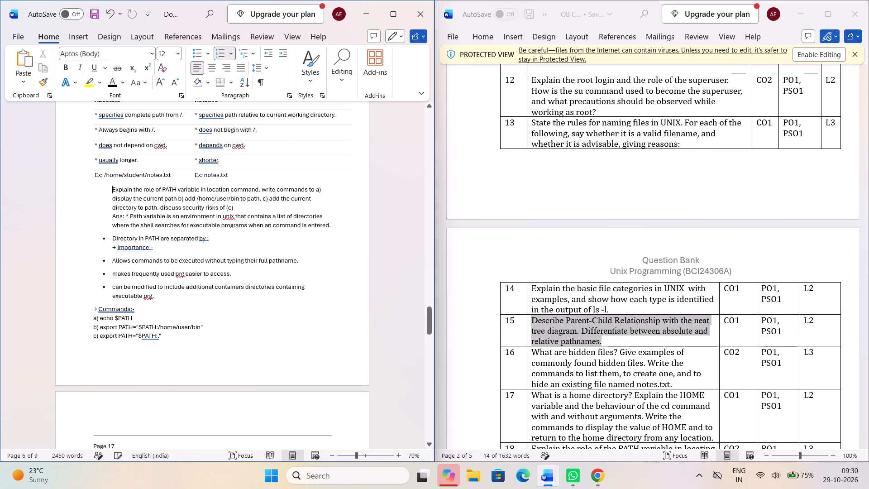
key(BackSpace)
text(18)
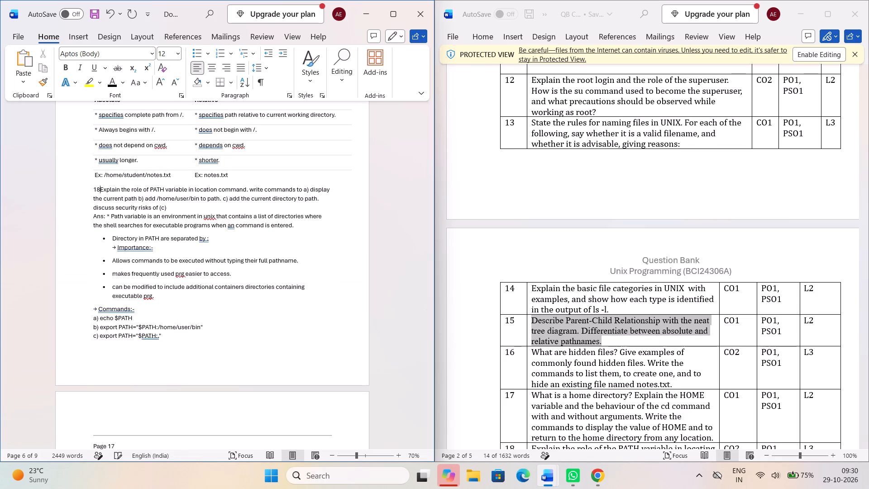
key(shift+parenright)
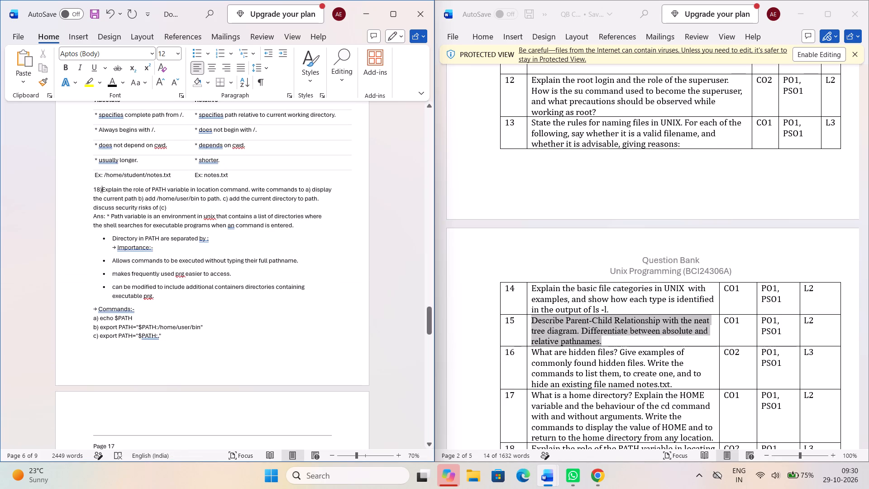
Select the full wording of question 18 about the PATH variable in the question bank document.
scroll(581, 286, down, 7)
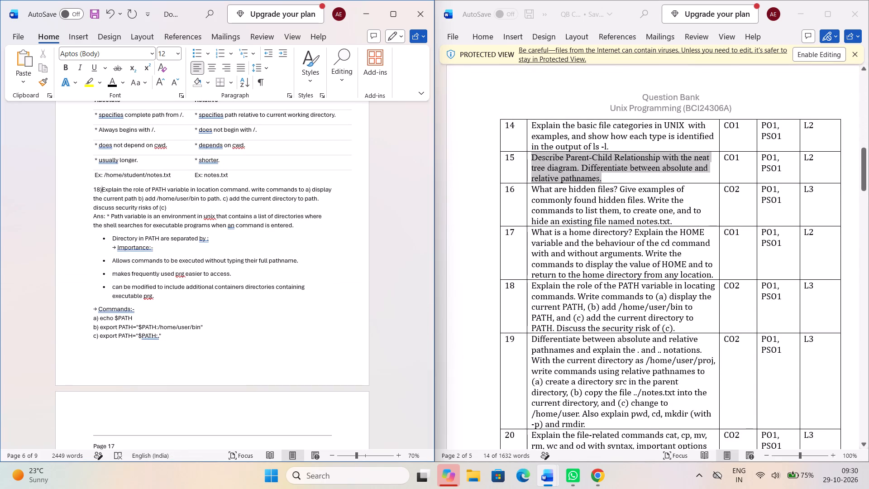
scroll(570, 298, down, 1)
drag(680, 273, 536, 239)
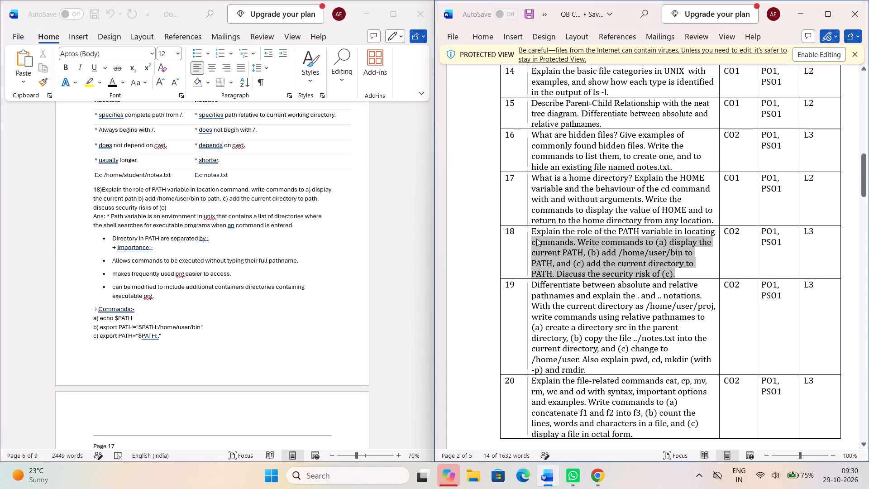
Replace question 18's wording in the answers document with the question 18 text copied from the question bank table.
drag(536, 239, 532, 232)
right_click(547, 236)
click(574, 207)
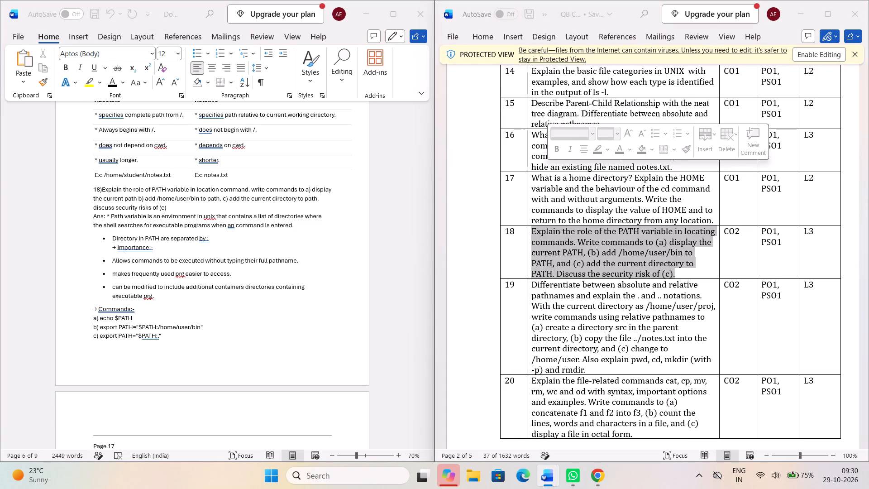
click(172, 206)
drag(172, 206, 150, 196)
click(178, 202)
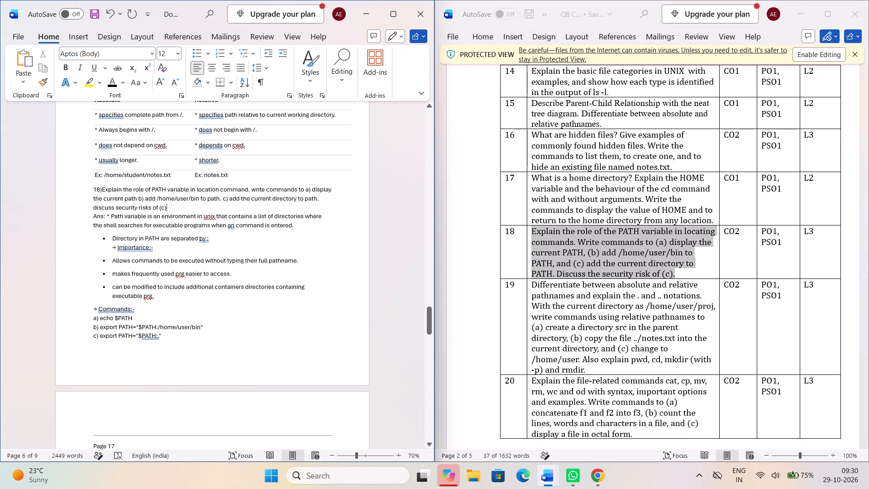
drag(167, 208, 105, 189)
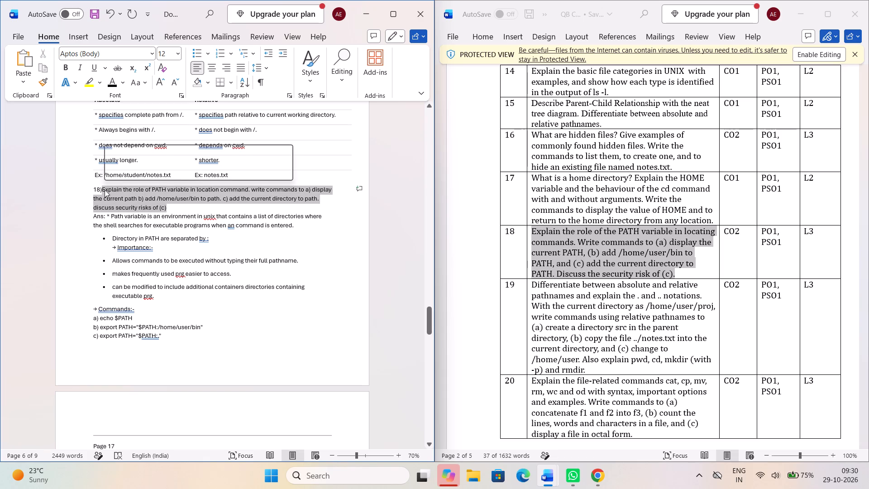
key(ctrl+v)
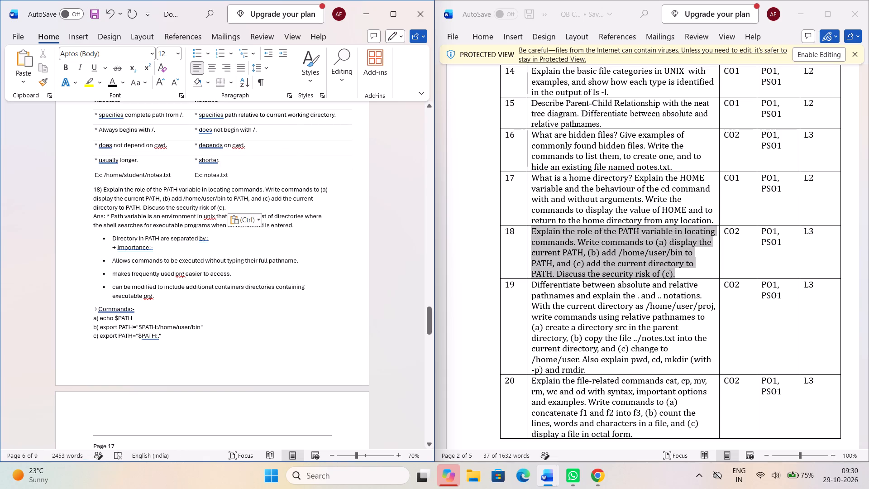
Make the whole question 18 text, including its number, bold.
drag(228, 207, 95, 192)
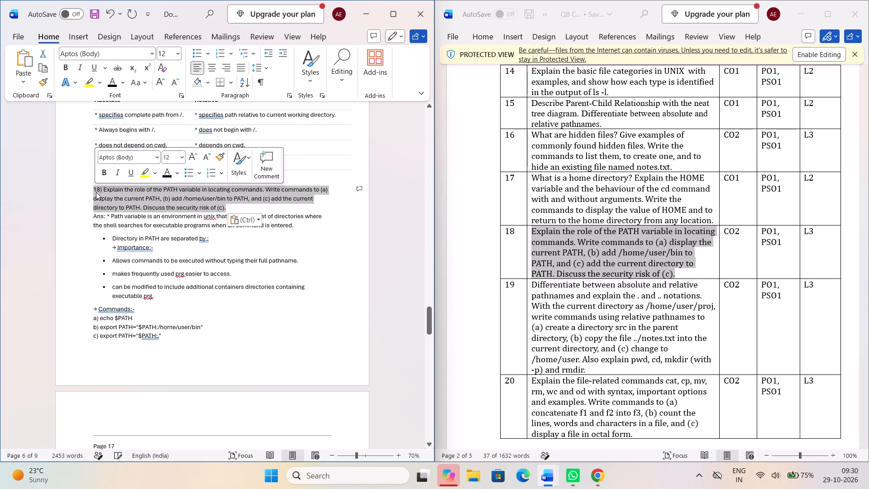
click(109, 173)
Join the "Ans:" paragraph to the end of question 18's text, separated by ";;".
scroll(81, 180, up, 10)
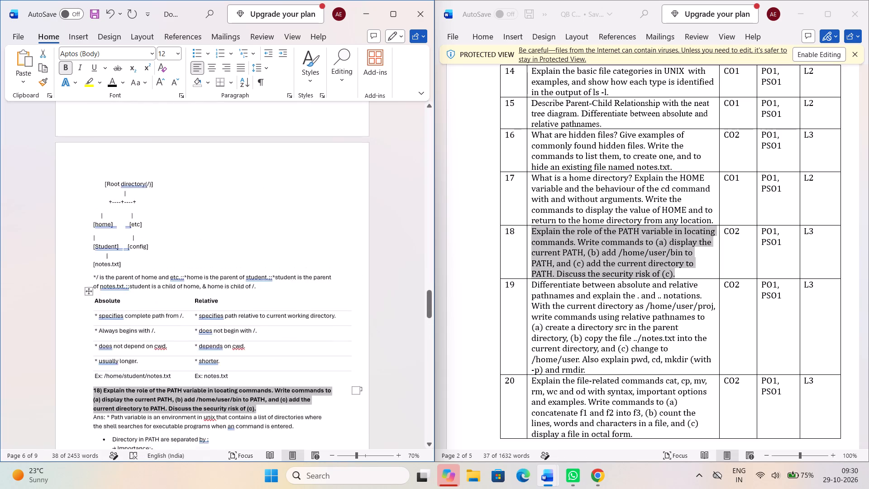
scroll(81, 180, up, 10)
scroll(81, 180, down, 12)
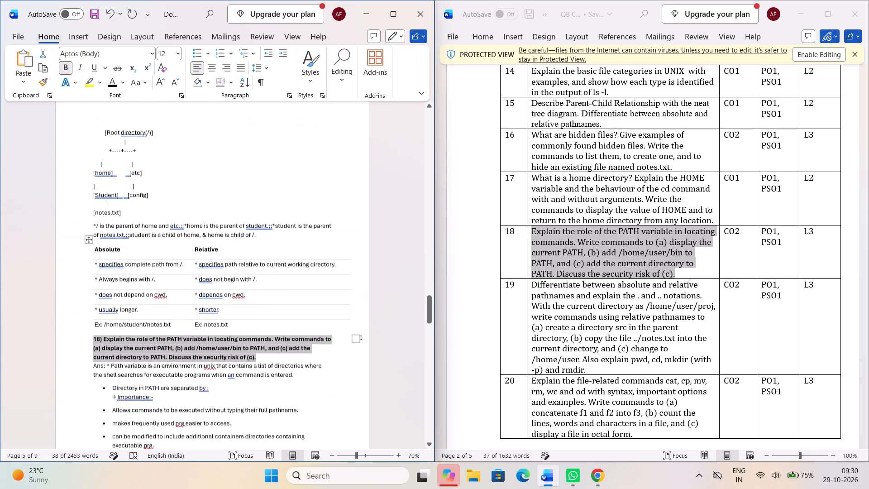
scroll(81, 181, down, 4)
click(258, 286)
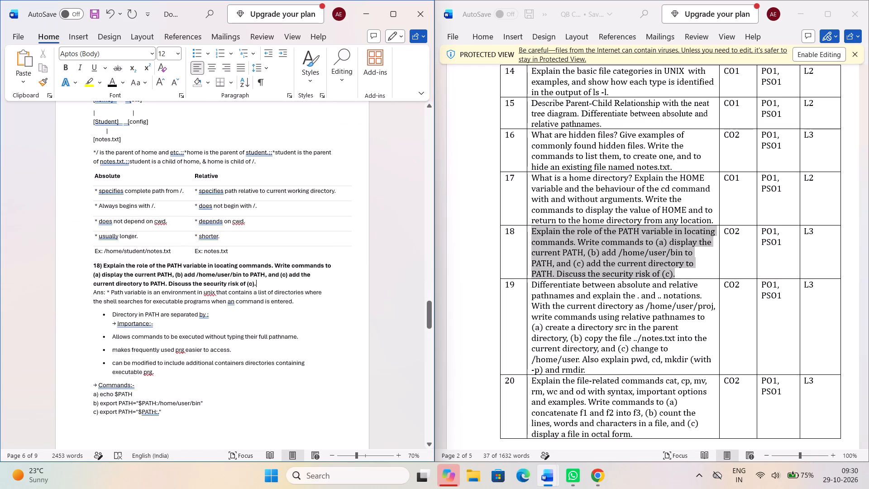
key(semicolon)
key(semicolon)
key(Delete)
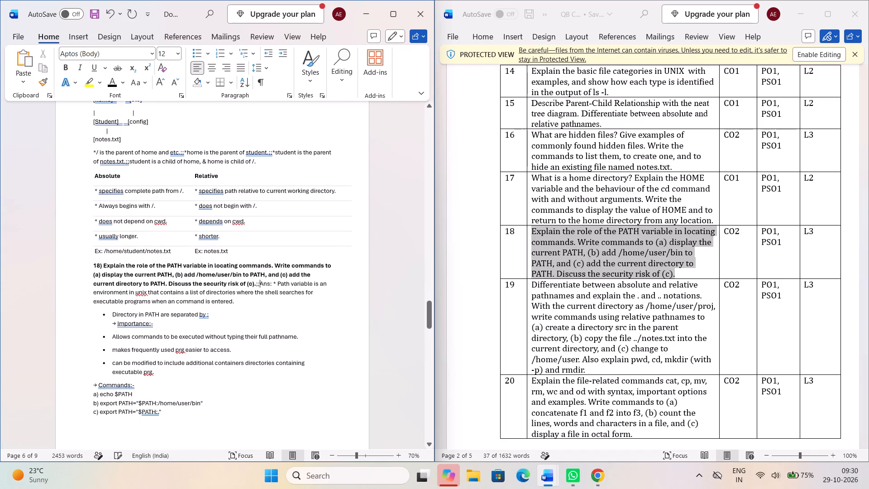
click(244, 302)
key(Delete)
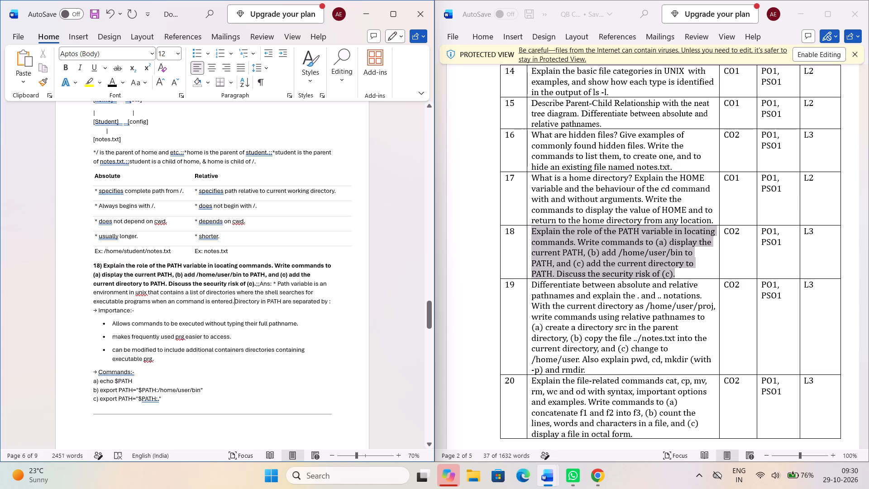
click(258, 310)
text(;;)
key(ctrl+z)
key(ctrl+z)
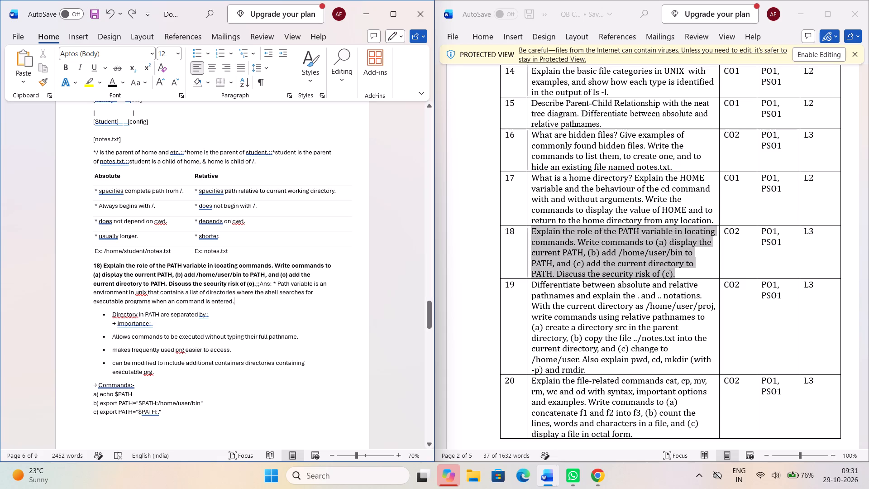
Join the bullet "Directory in PATH are separated by :" and the "→ Importance:-" line to question 18's answer paragraph, each preceded by ";;".
key(Delete)
text(;;)
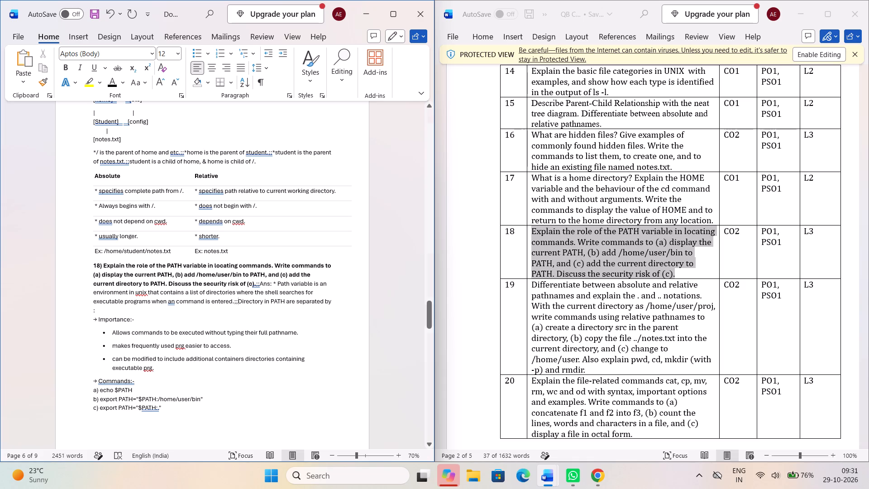
click(334, 302)
click(294, 312)
key(Delete)
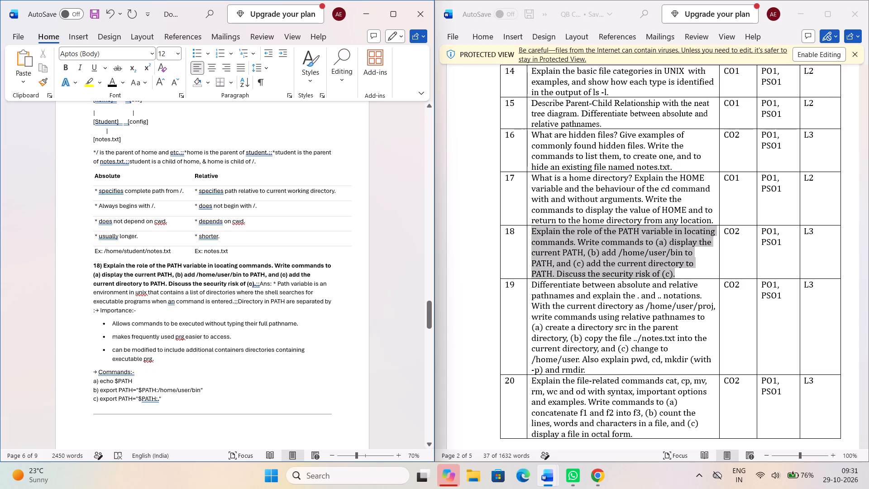
key(semicolon)
key(semicolon)
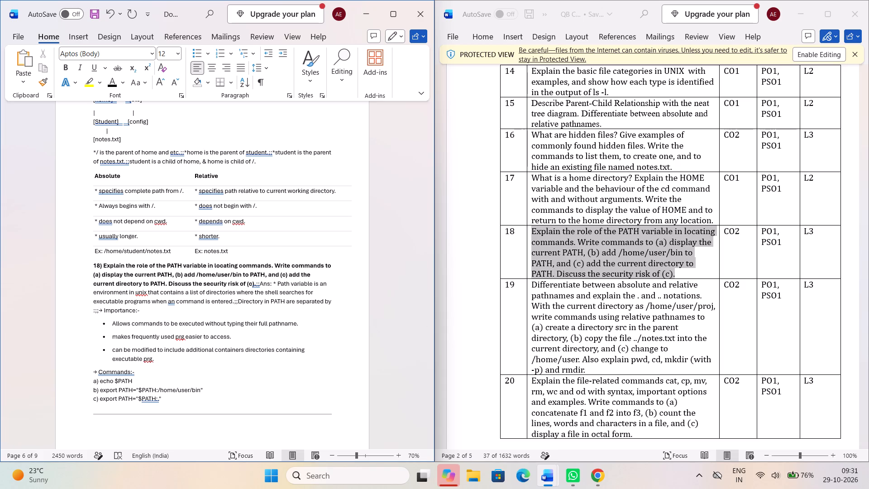
Join the bullet "Allows commands to be executed without typing their full pathname." after "Importance:-", separated by ";;".
key(Right)
key(Right)
key(Right)
key(Right)
key(Right)
key(Right)
key(Right)
key(Right)
key(Right)
key(Right)
key(Right)
key(Right)
key(Right)
key(Right)
key(Right)
key(Right)
key(Delete)
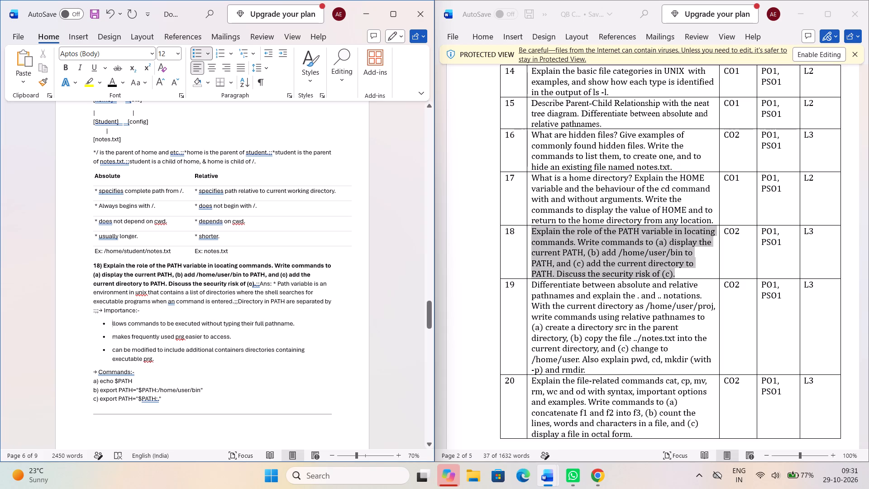
key(ctrl+z)
key(BackSpace)
key(BackSpace)
key(BackSpace)
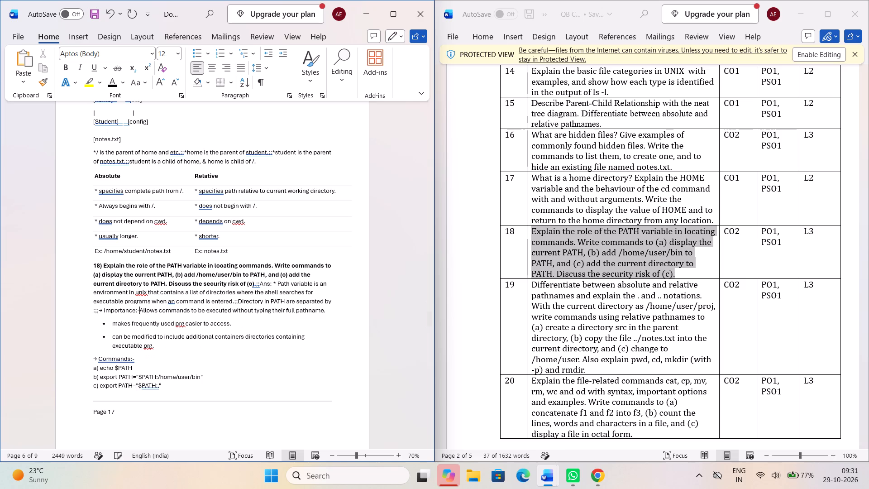
text(;;)
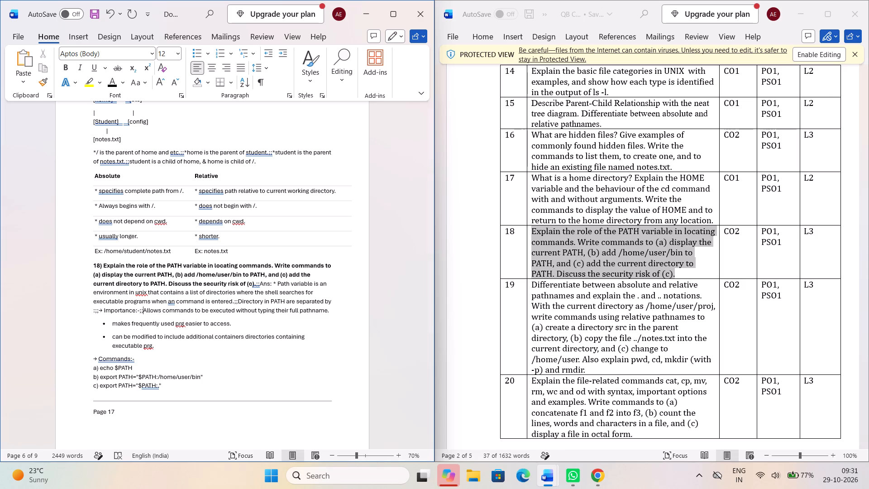
Join the bullets starting "makes frequently used prg" and "can be modified to include" to the end of the paragraph, each preceded by ";;".
click(340, 313)
key(Delete)
key(Delete)
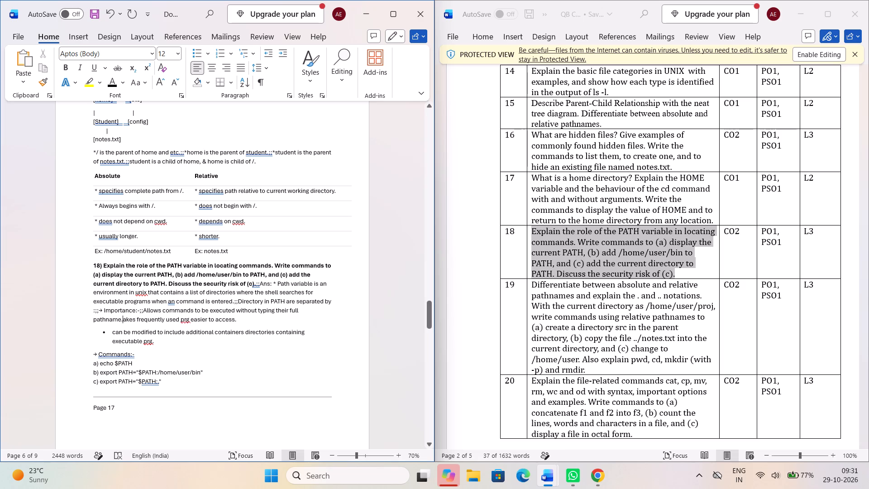
key(ctrl+z)
text(;;)
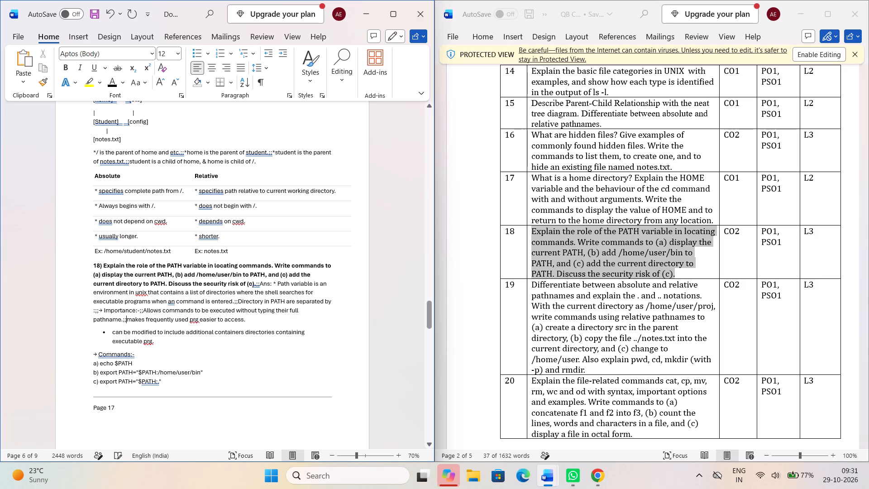
click(296, 321)
text(;;)
key(Delete)
Join the "→ Commands:-" line to the end of question 18's paragraph, separated by ";;".
click(262, 326)
key(Delete)
key(Delete)
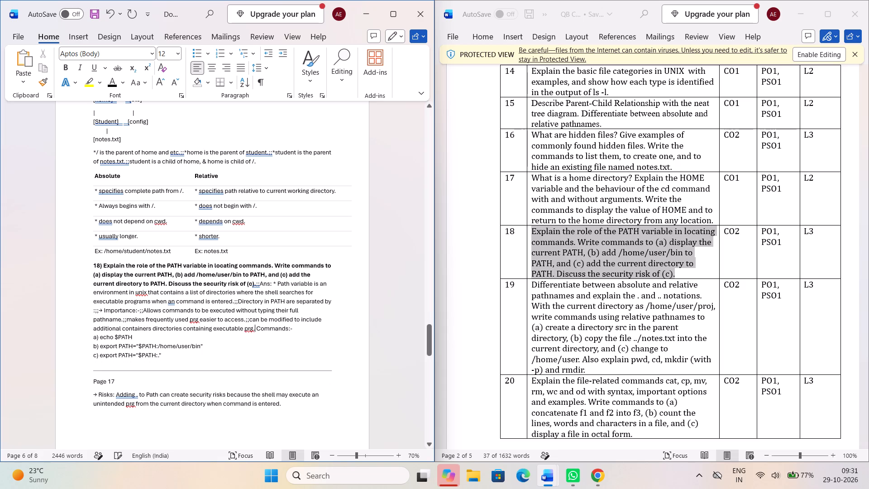
key(ctrl+z)
text(;;)
Join command lines a), b) and c) after "Commands:-" in question 18's paragraph, each preceded by ";;".
click(301, 331)
text(;;)
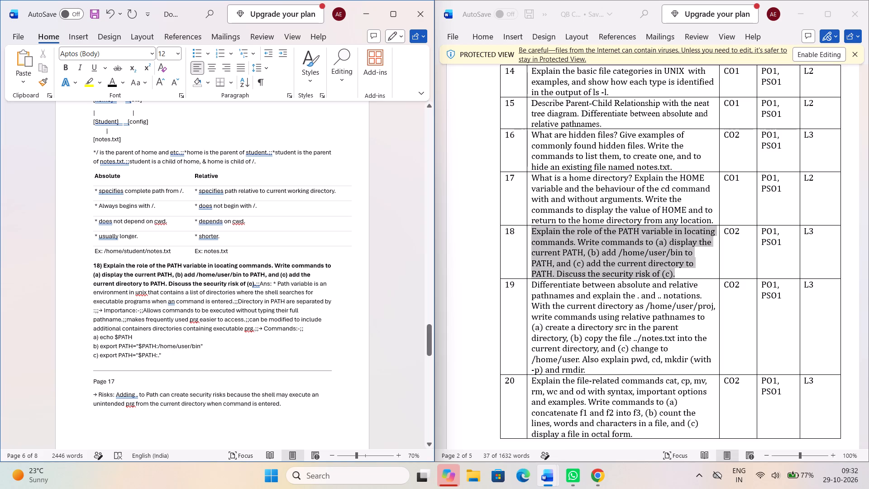
key(Delete)
click(319, 336)
text(;;)
key(Delete)
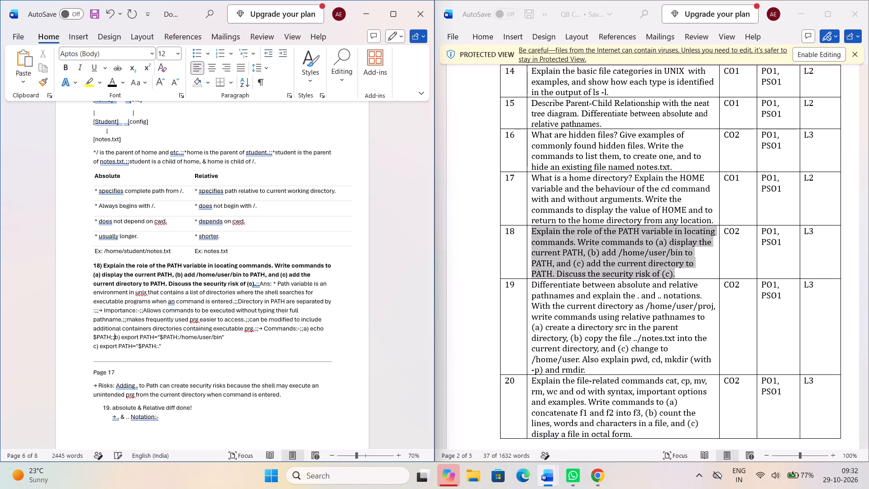
click(317, 338)
text(;;)
key(Delete)
click(304, 341)
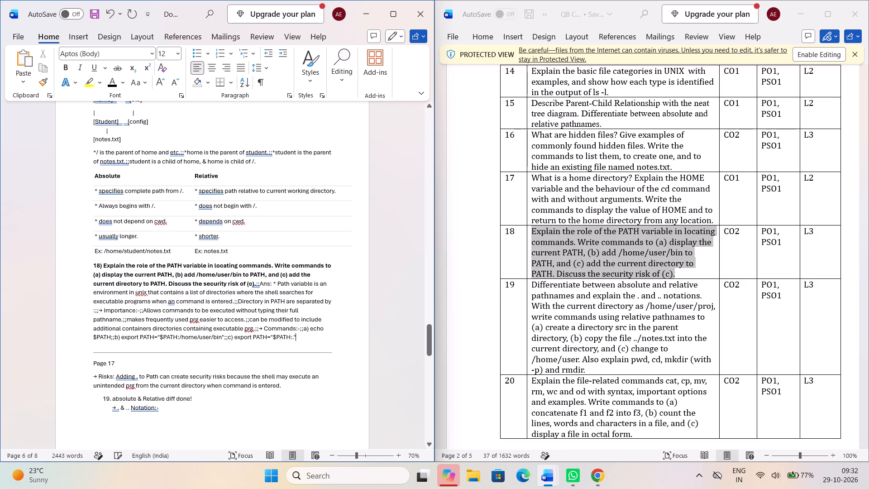
Delete the "Page 17" line and the horizontal separator between question 18's commands and the "→ Risks:" line.
scroll(307, 337, down, 2)
drag(144, 329, 96, 325)
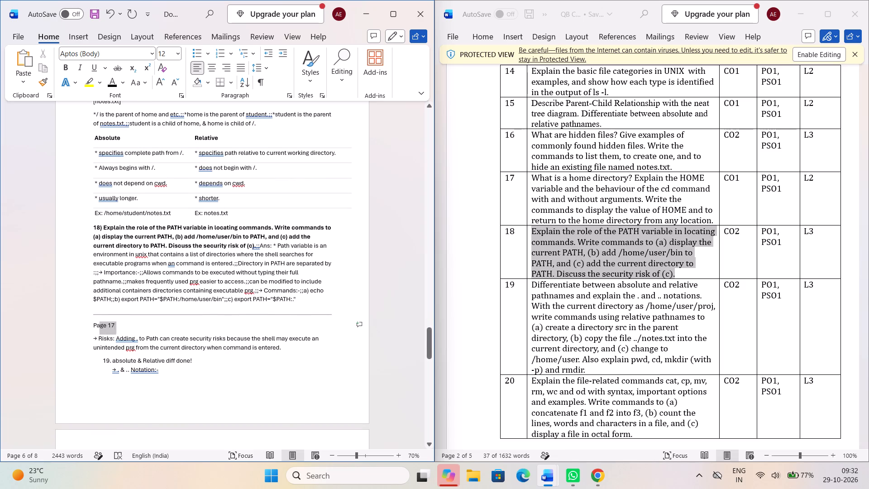
drag(96, 325, 89, 325)
key(Delete)
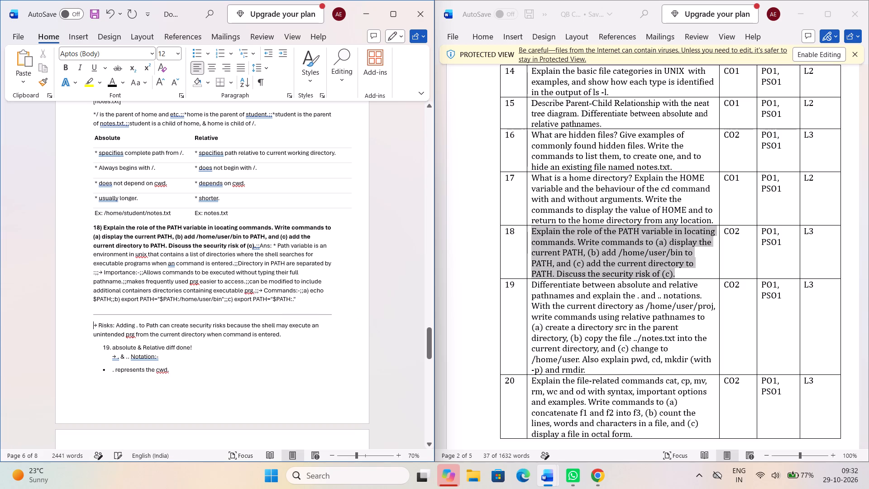
key(BackSpace)
key(BackSpace)
key(BackSpace)
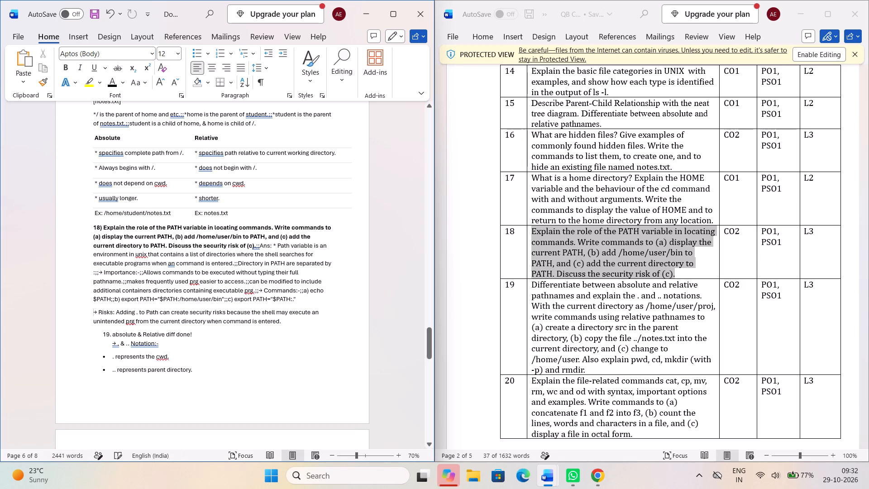
Join the "→ Risks:" text to the end of question 18's paragraph, separated by ";;".
click(297, 300)
key(semicolon)
key(semicolon)
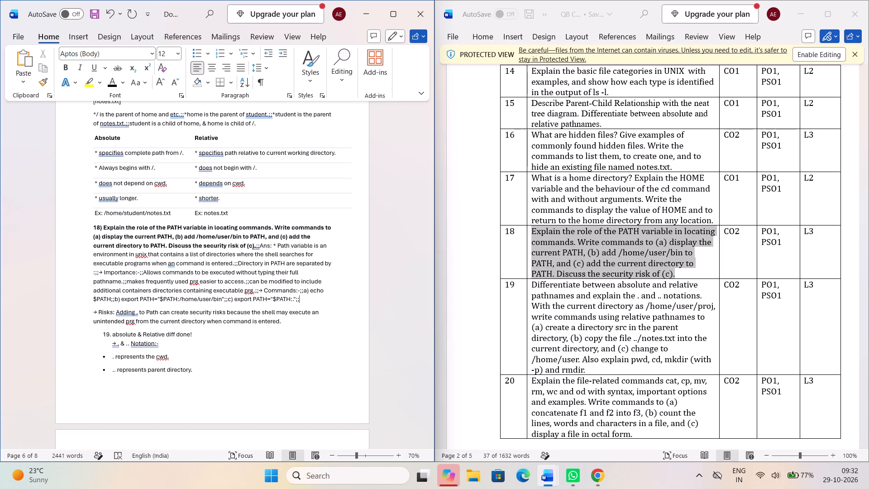
key(Delete)
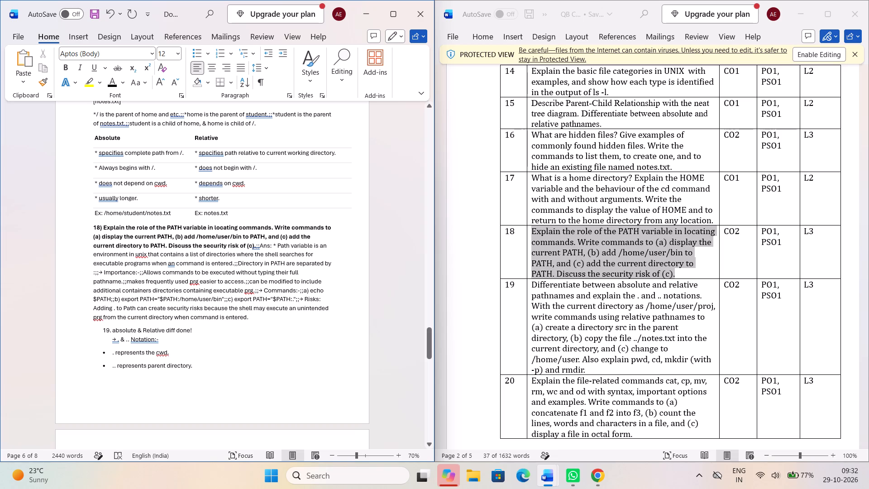
click(253, 319)
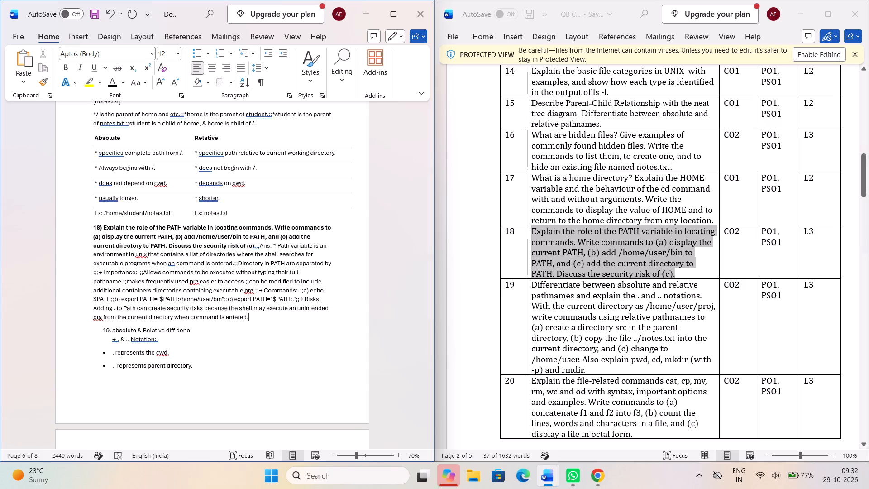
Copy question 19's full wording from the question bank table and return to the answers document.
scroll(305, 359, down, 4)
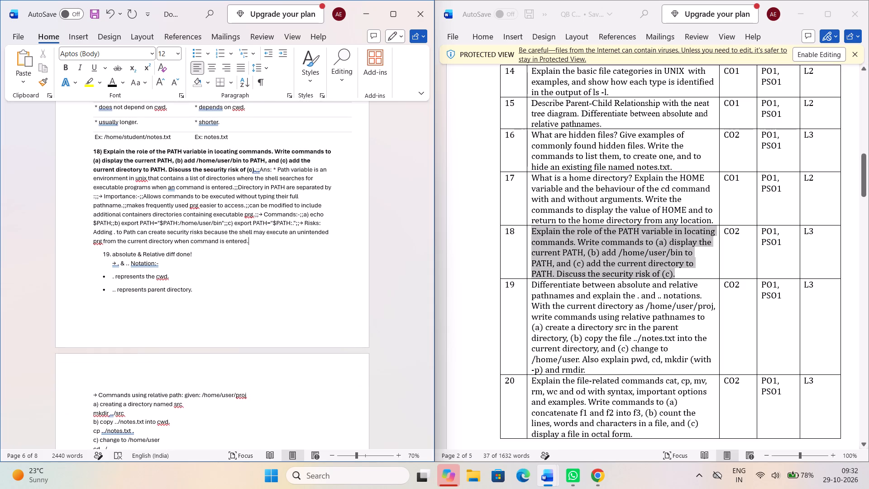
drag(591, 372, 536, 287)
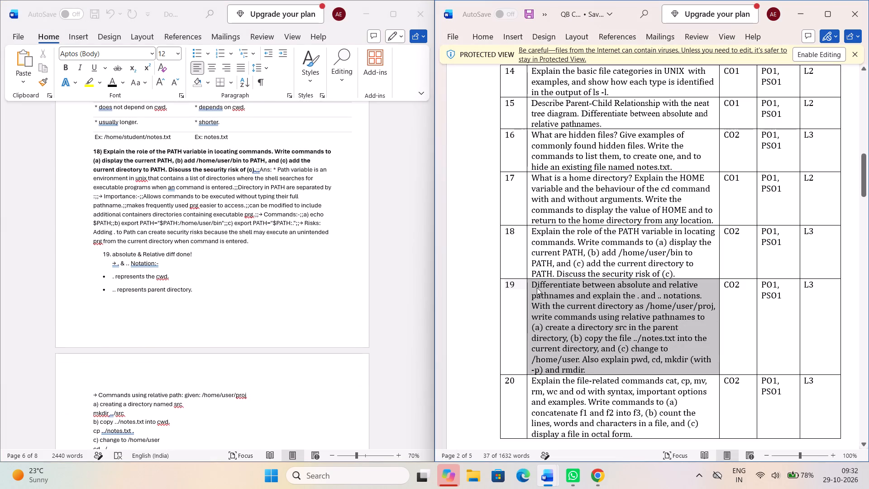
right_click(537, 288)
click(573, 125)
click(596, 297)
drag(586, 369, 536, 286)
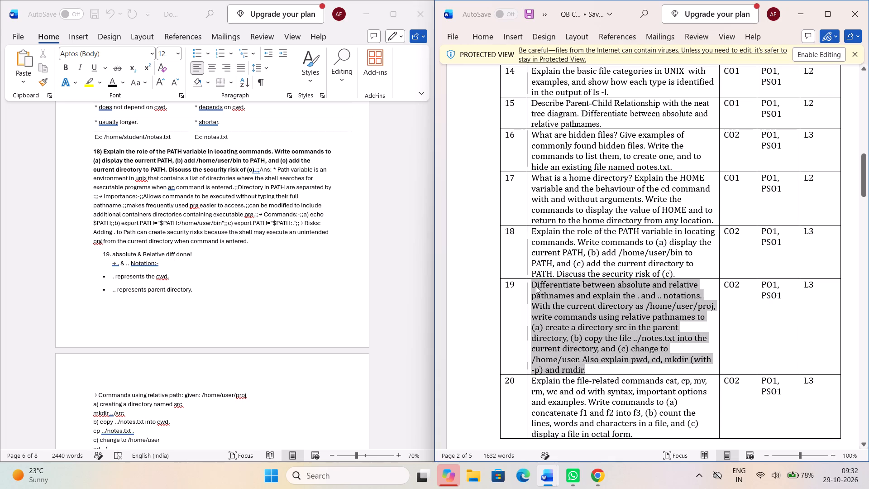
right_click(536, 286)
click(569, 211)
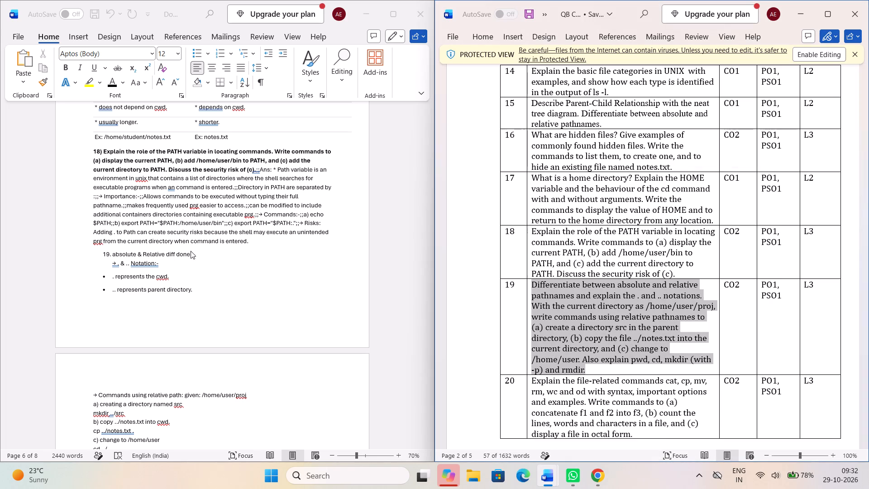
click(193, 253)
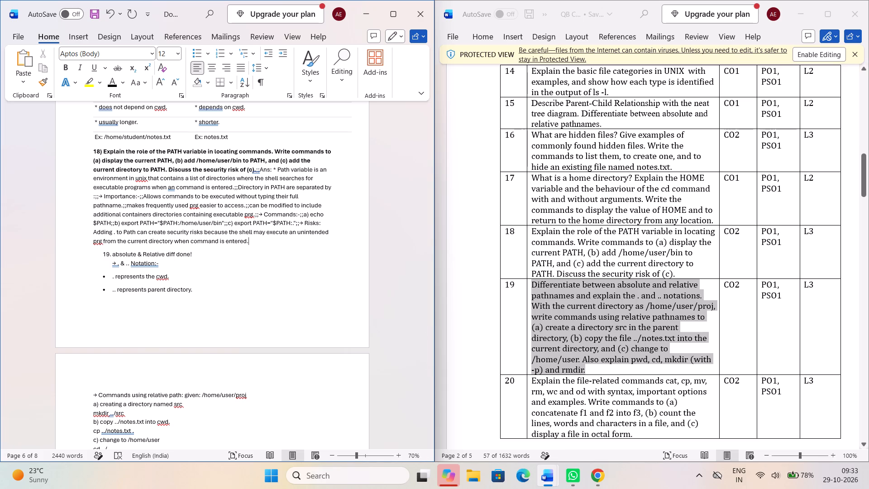
Look back through the question bank's earlier questions and return to question 19.
click(556, 316)
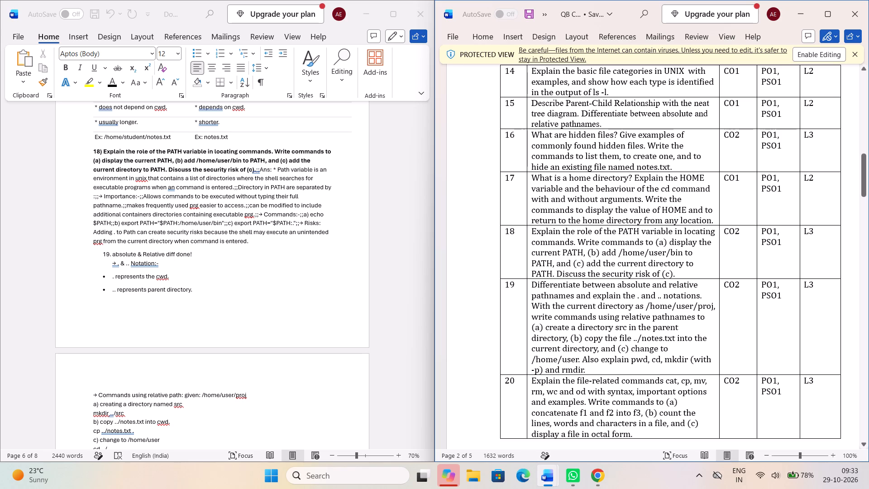
scroll(611, 348, up, 14)
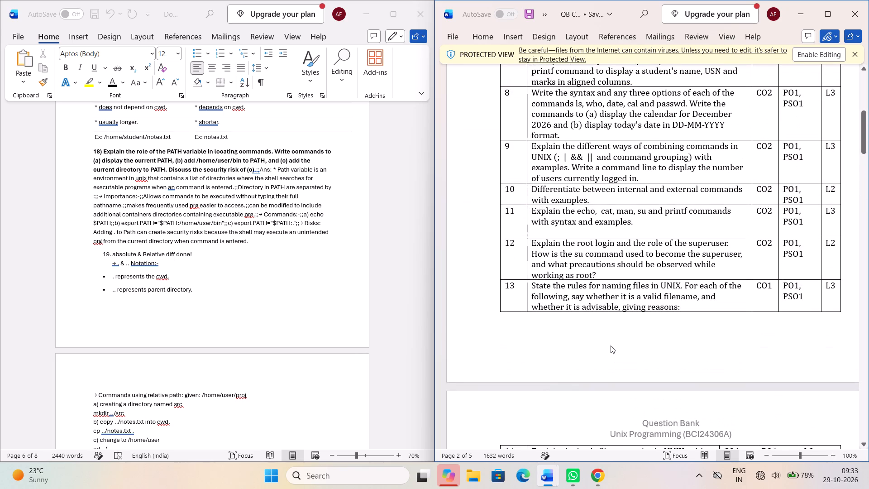
scroll(611, 345, up, 6)
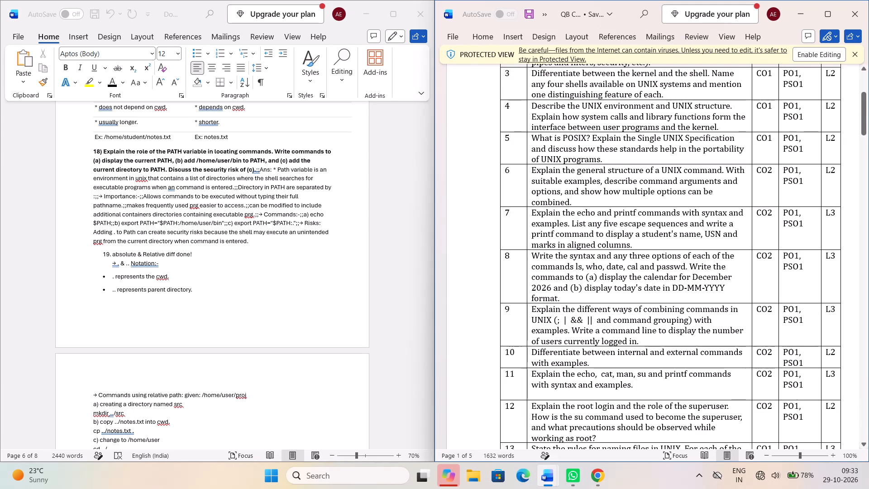
scroll(632, 356, up, 2)
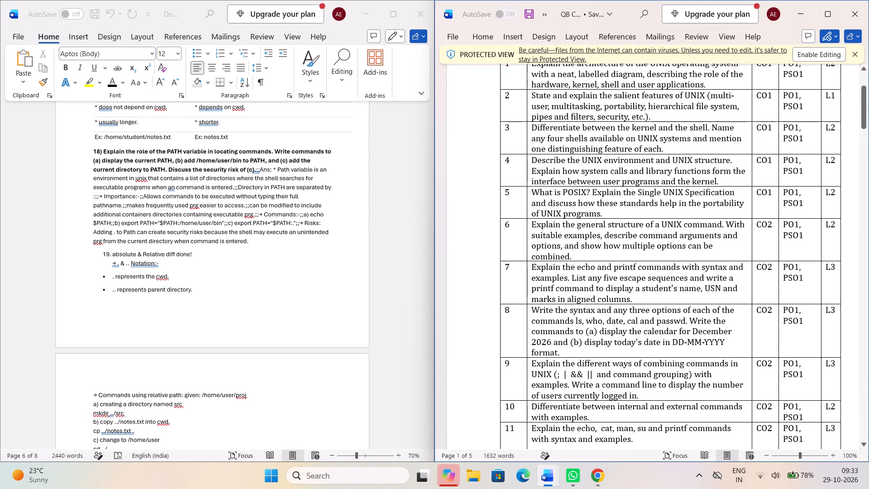
scroll(560, 248, up, 2)
scroll(560, 248, down, 9)
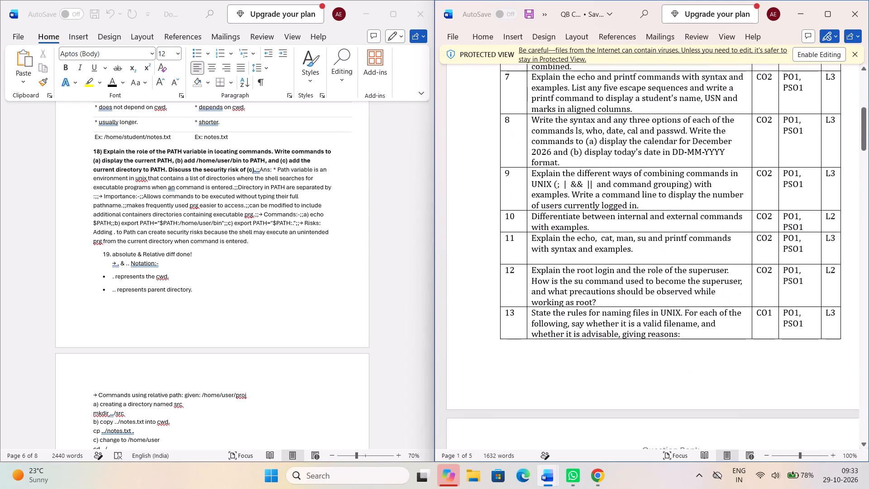
scroll(560, 248, down, 7)
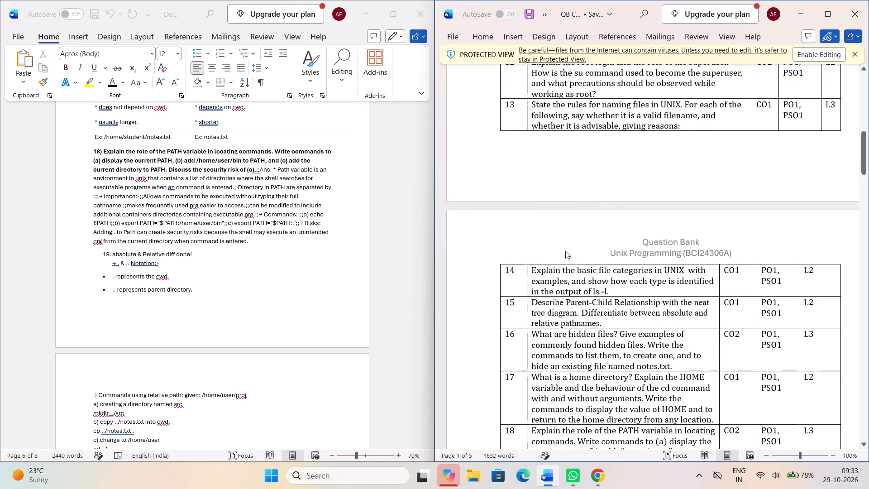
scroll(565, 251, down, 3)
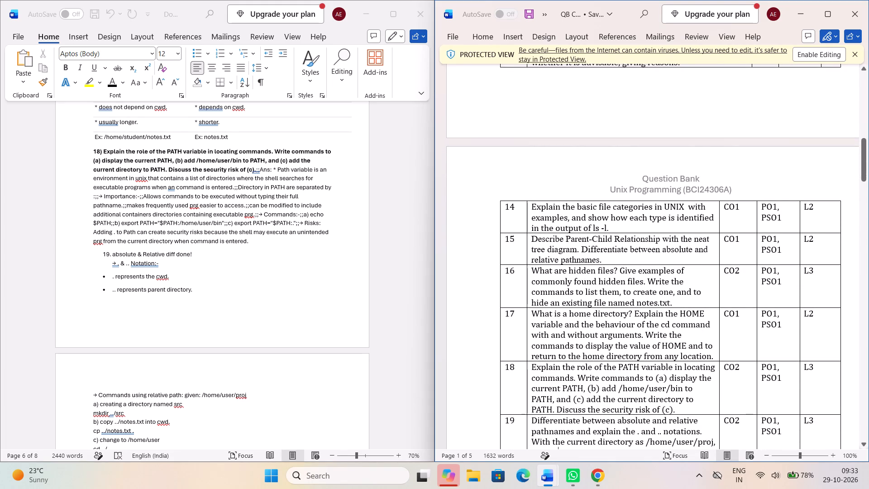
scroll(604, 278, down, 6)
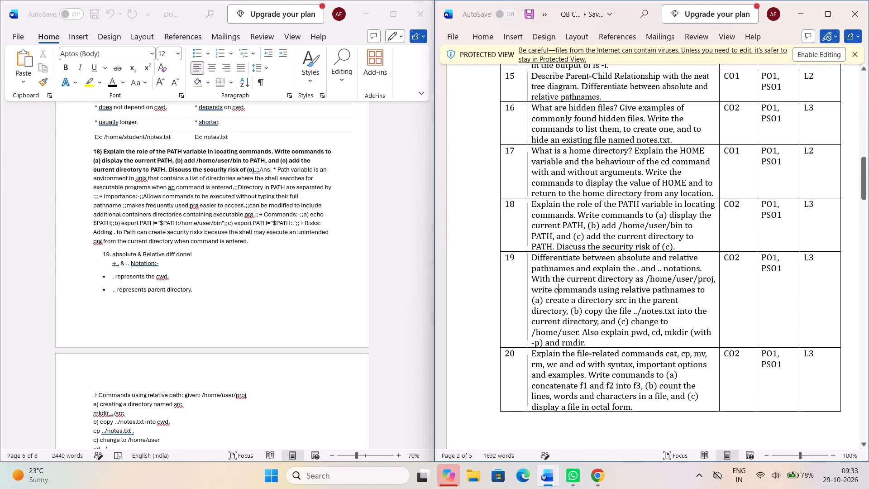
Copy question 19's full wording from the question bank, from "Differentiate between absolute" to "rmdir.".
drag(593, 345, 541, 266)
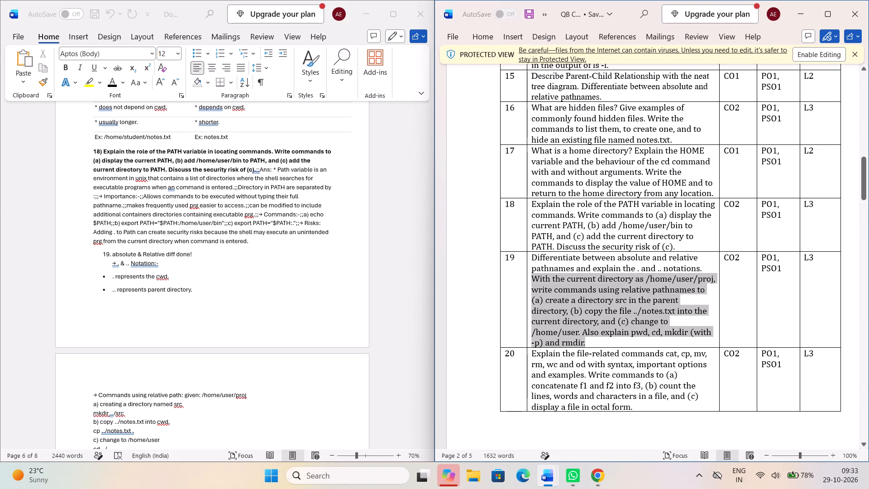
drag(541, 266, 539, 256)
right_click(539, 256)
click(577, 213)
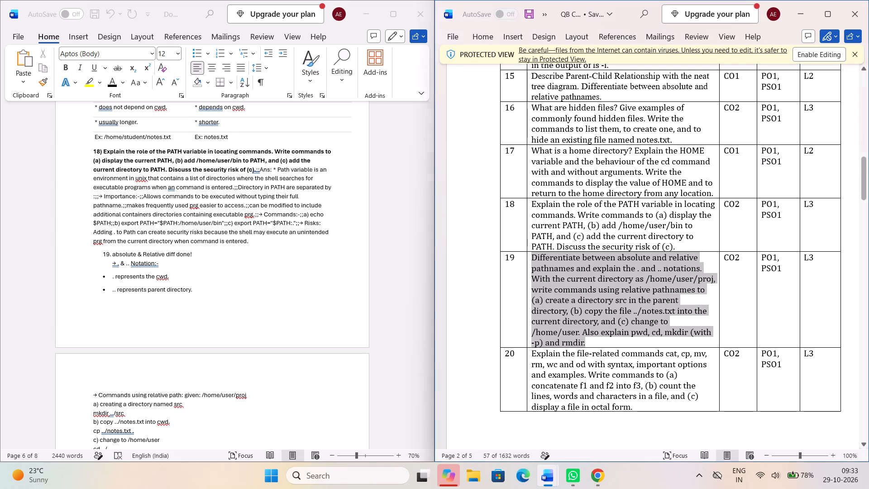
Compare the answers document with the question bank, examining the answers from question 11 through the Absolute/Relative table.
click(525, 272)
scroll(264, 282, up, 3)
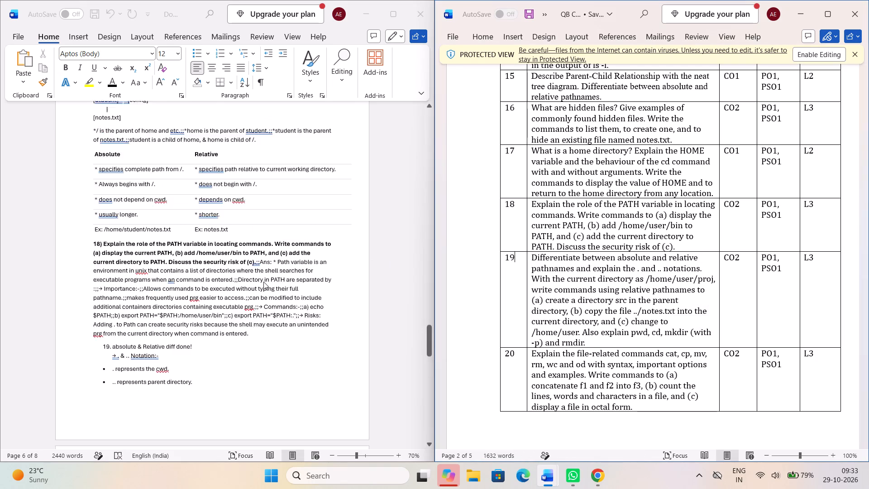
scroll(263, 282, up, 20)
scroll(263, 282, up, 12)
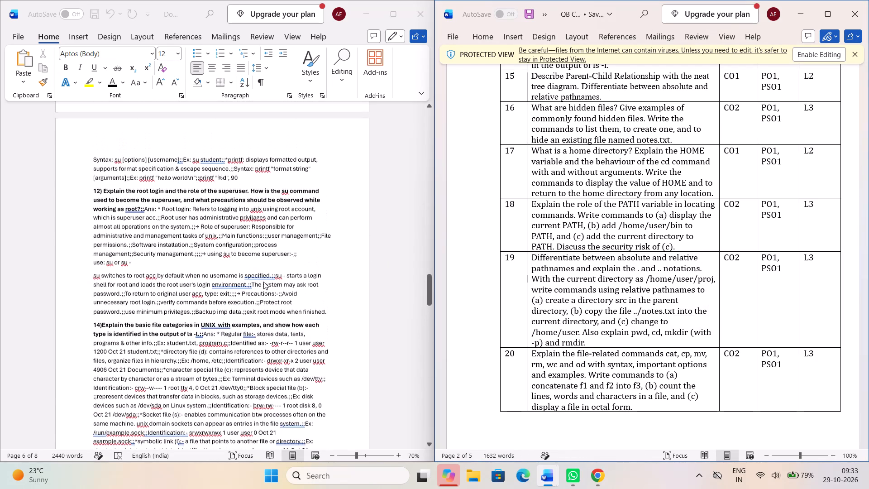
scroll(522, 240, up, 6)
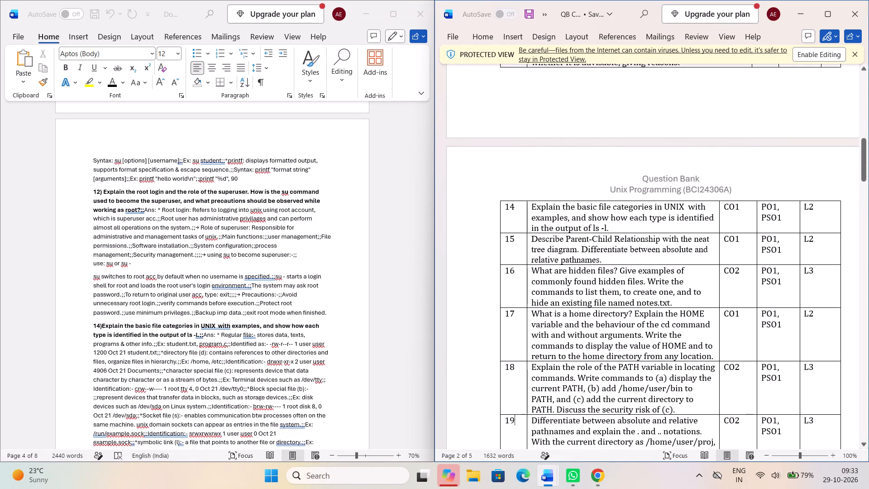
scroll(560, 336, up, 6)
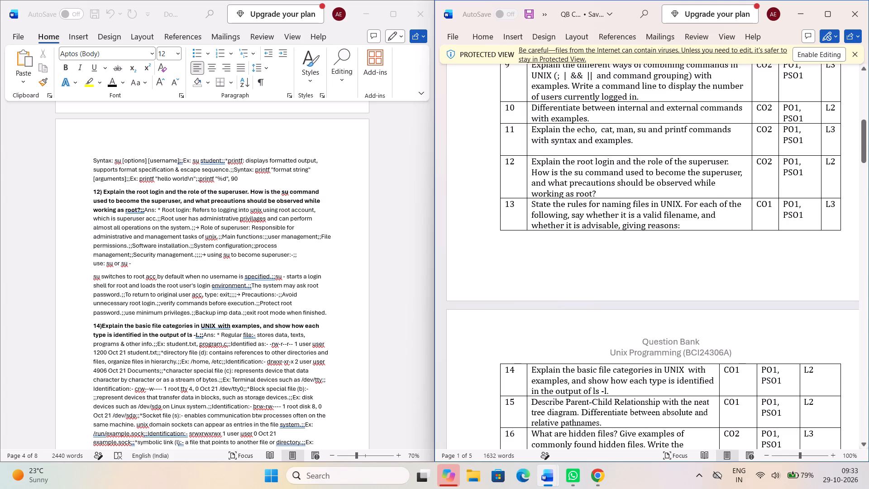
scroll(579, 185, down, 7)
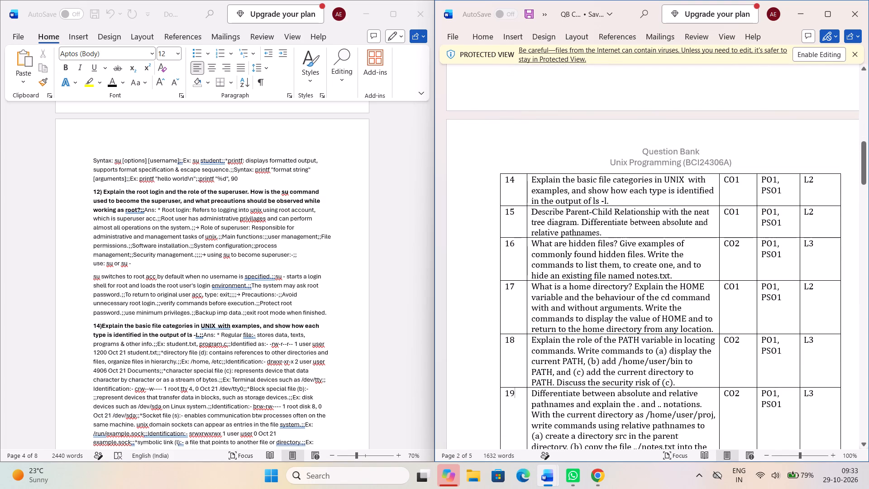
scroll(588, 370, down, 2)
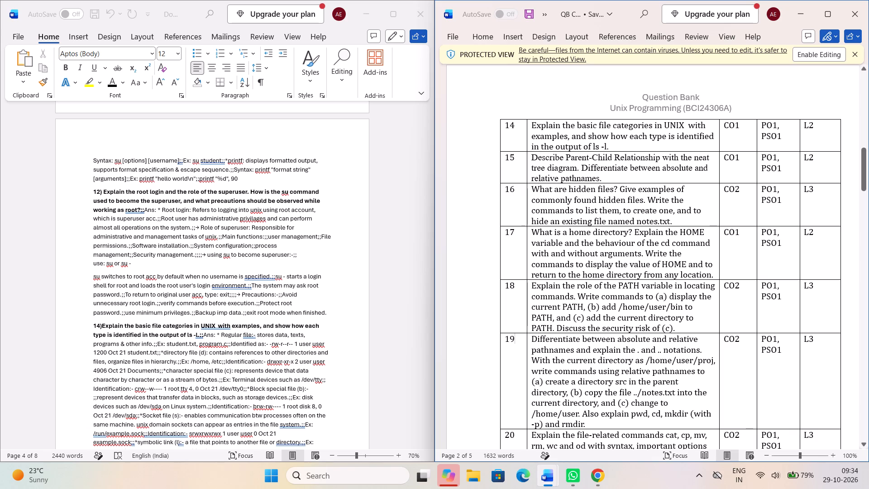
scroll(300, 228, up, 5)
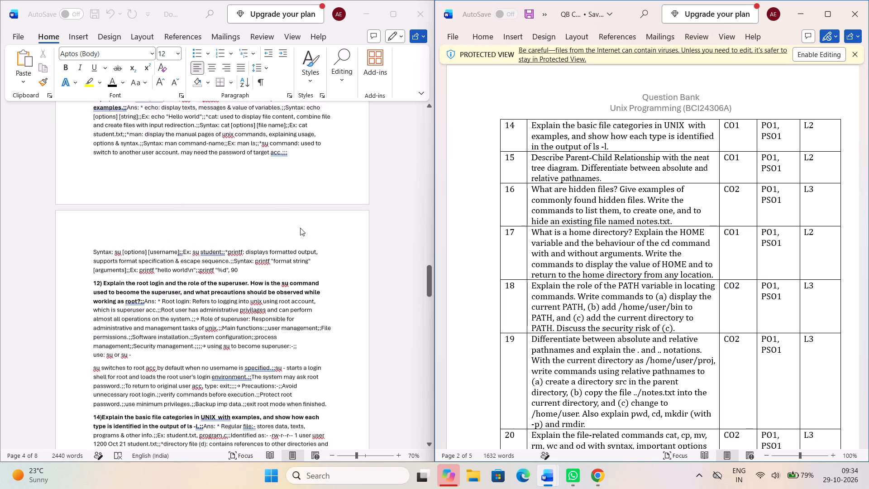
scroll(300, 228, down, 20)
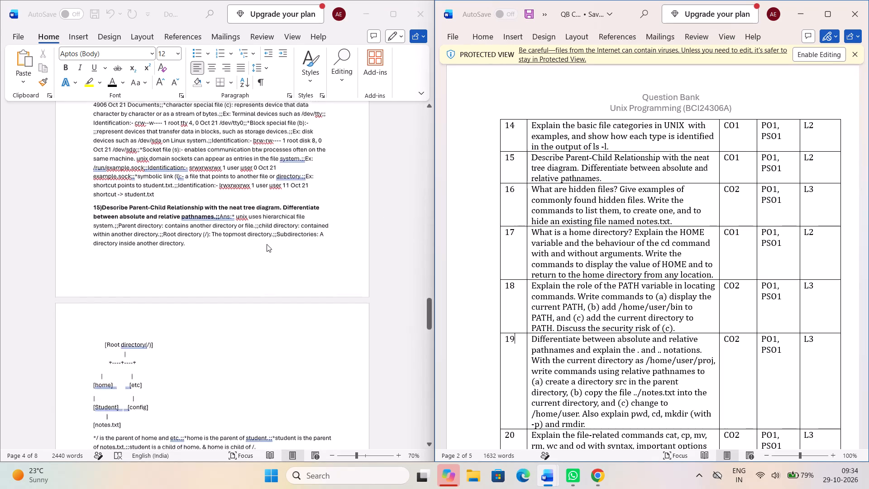
scroll(267, 244, down, 2)
scroll(154, 327, down, 4)
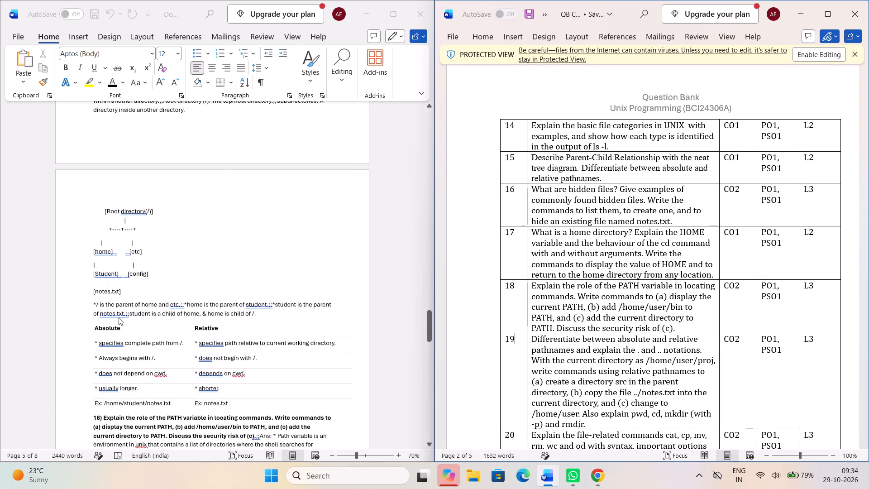
Copy the whole Absolute/Relative comparison table and paste it between question 19's "absolute & Relative diff done!" line and the ". & .. Notation:-" line.
click(97, 324)
click(92, 330)
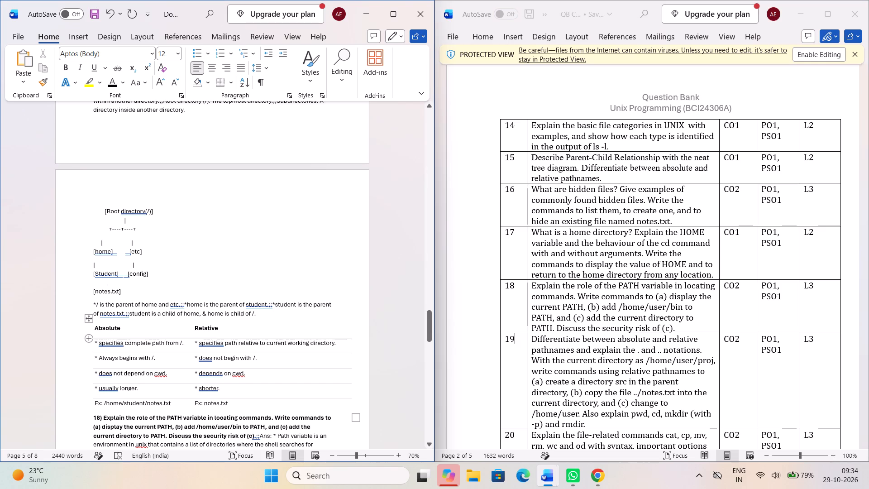
drag(92, 330, 85, 357)
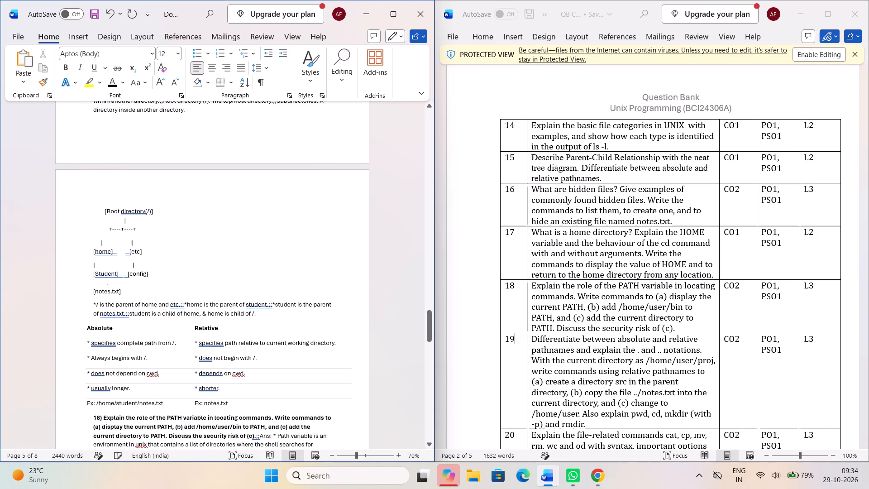
click(82, 314)
click(91, 325)
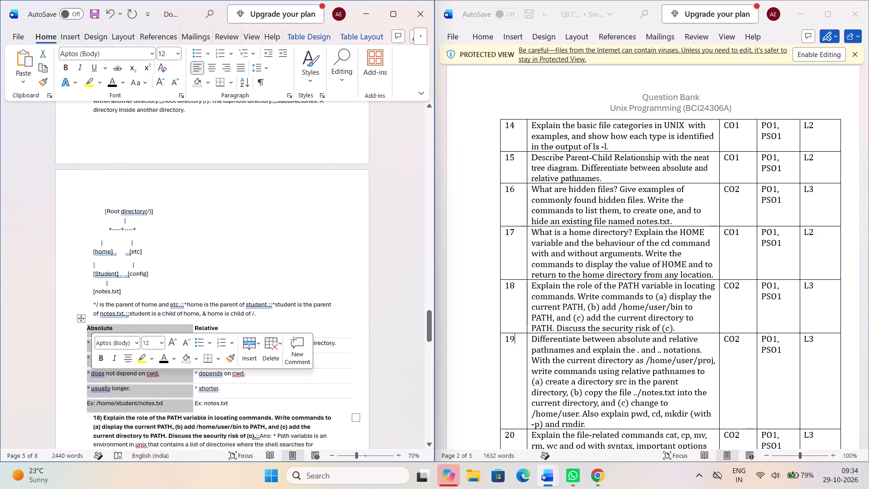
click(237, 255)
drag(339, 409, 251, 373)
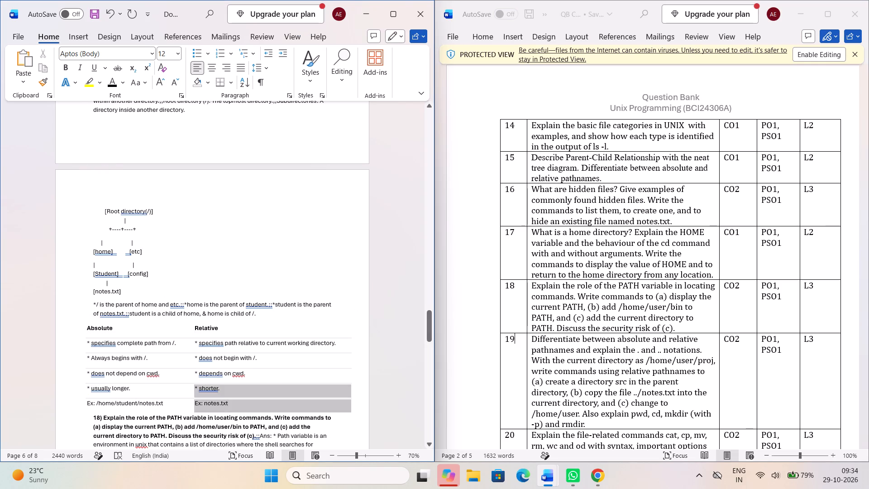
drag(251, 373, 115, 333)
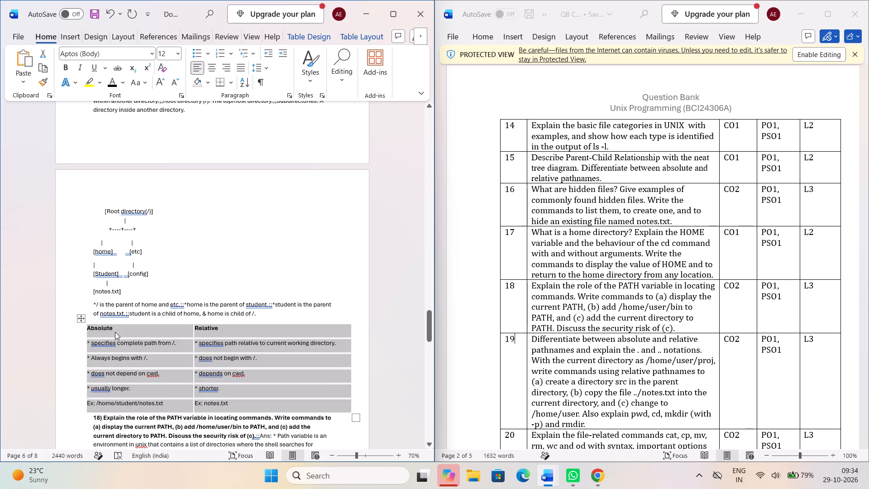
key(ctrl+c)
click(219, 273)
scroll(261, 302, down, 20)
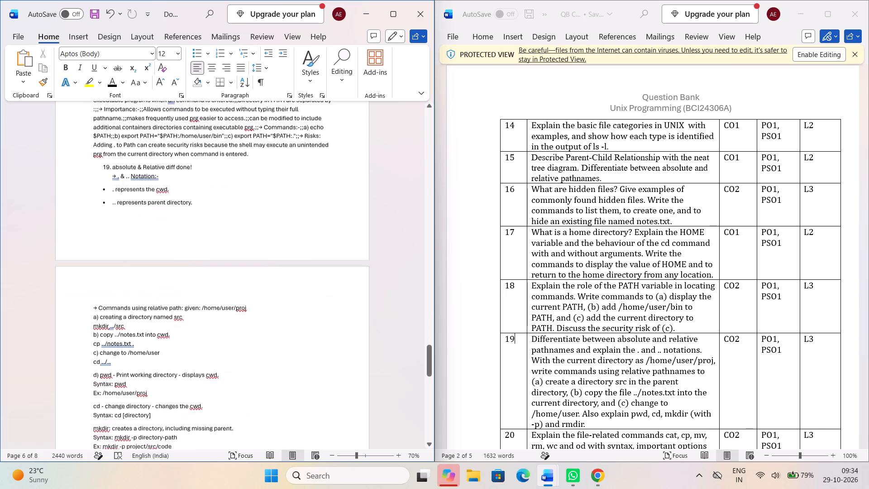
scroll(258, 300, up, 3)
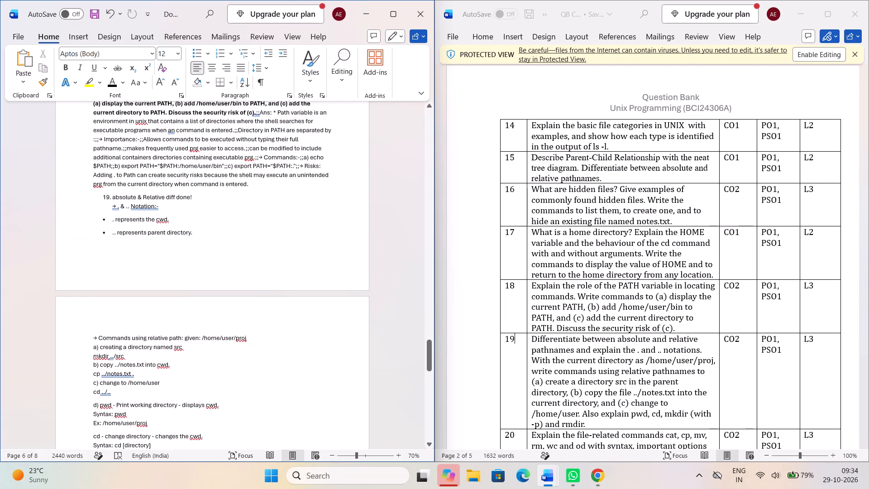
click(113, 206)
key(ctrl+v)
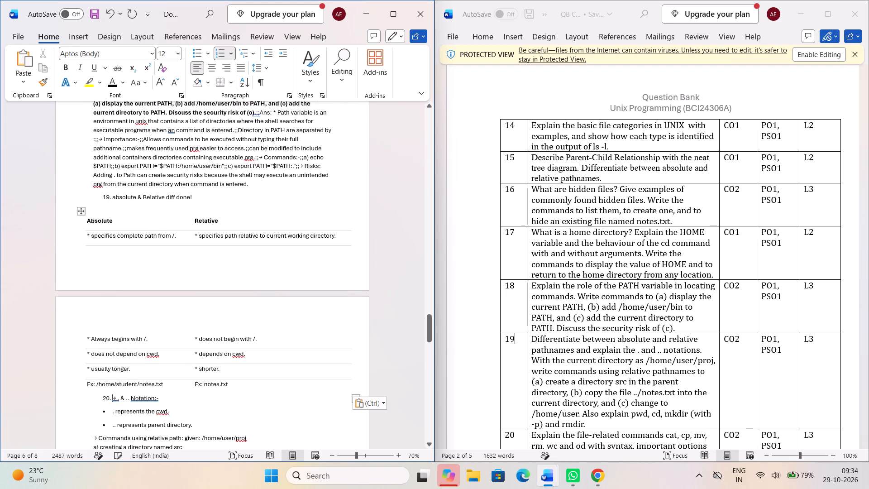
Replace the "absolute & Relative diff done!" placeholder with question 19's full wording copied from the question bank.
drag(191, 198, 103, 198)
scroll(590, 321, down, 2)
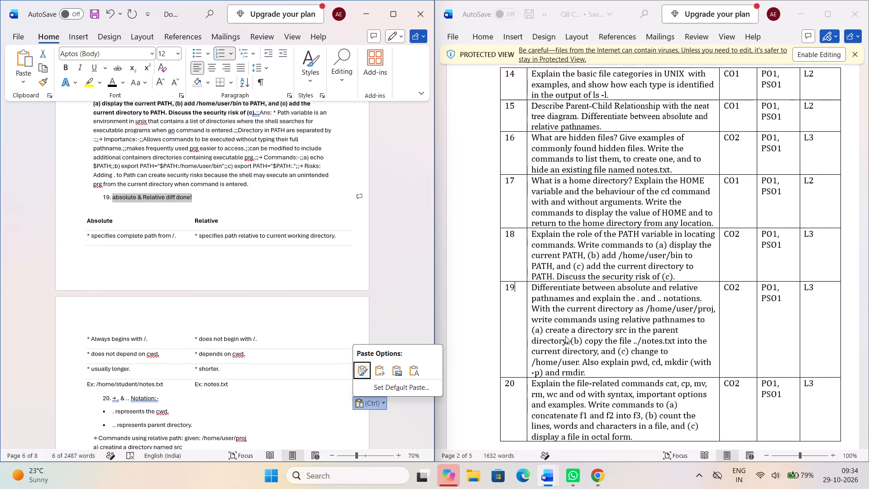
click(587, 370)
drag(587, 370, 531, 295)
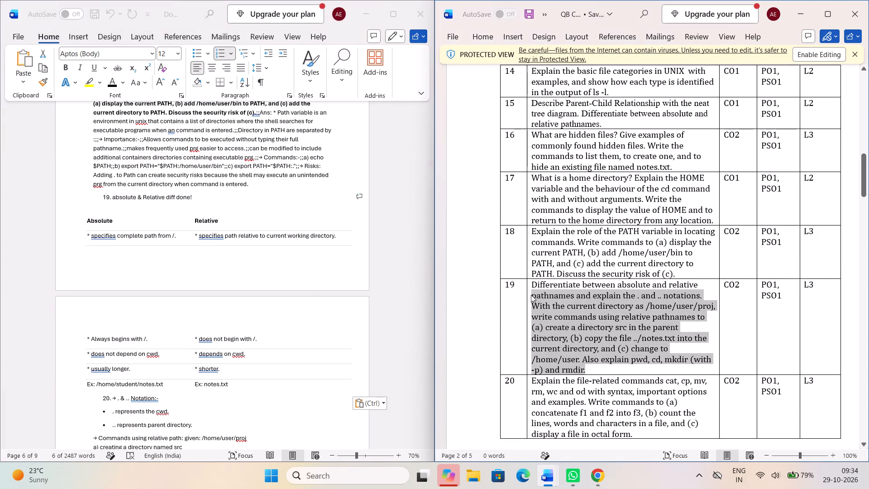
drag(531, 295, 529, 284)
key(ctrl+c)
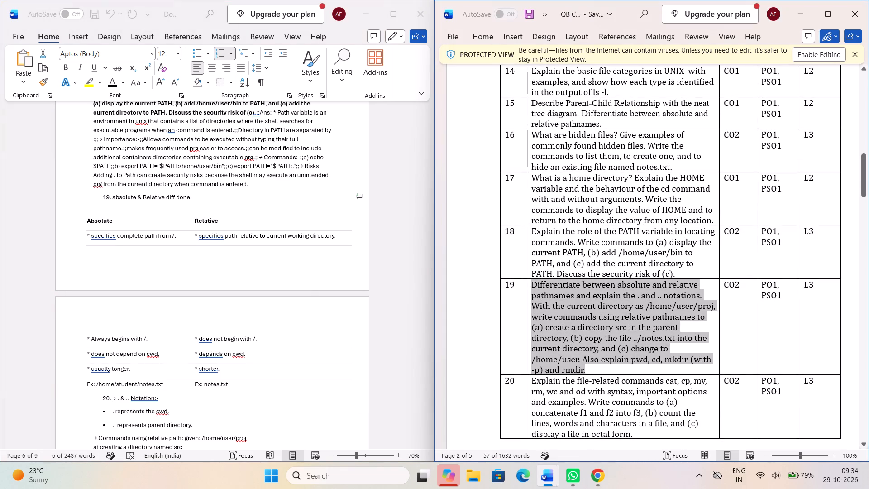
click(296, 199)
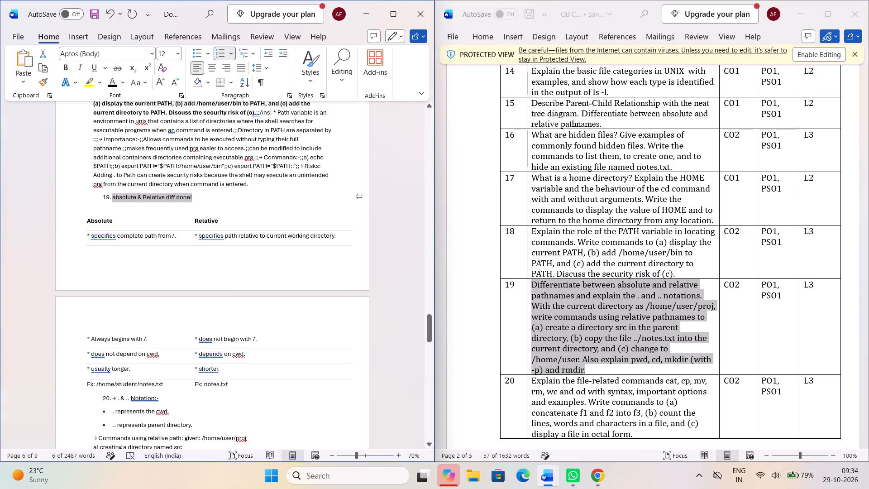
drag(199, 195, 119, 196)
key(ctrl+v)
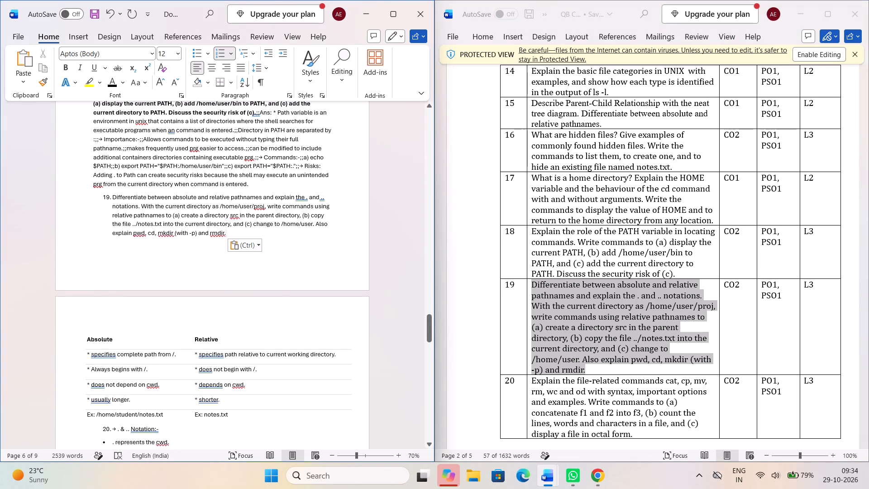
Replace the automatic list number before question 19's wording with a plain "19)" aligned to the text margin.
click(111, 197)
key(BackSpace)
key(BackSpace)
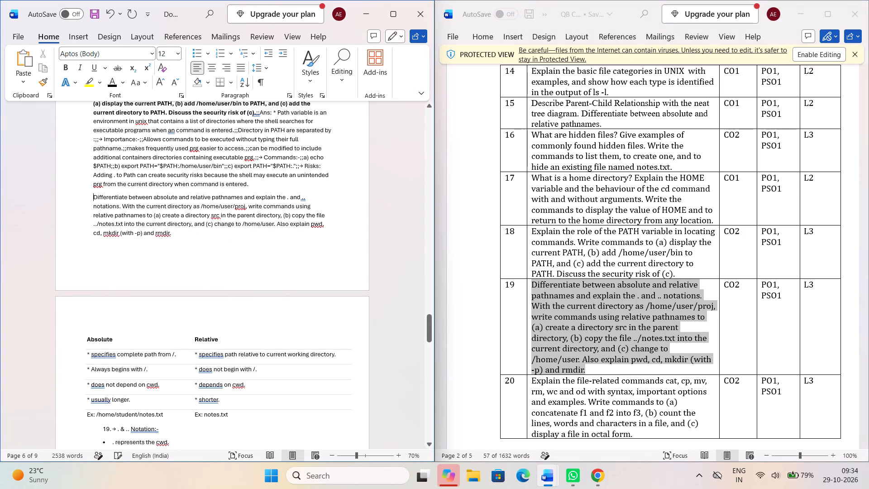
text(19))
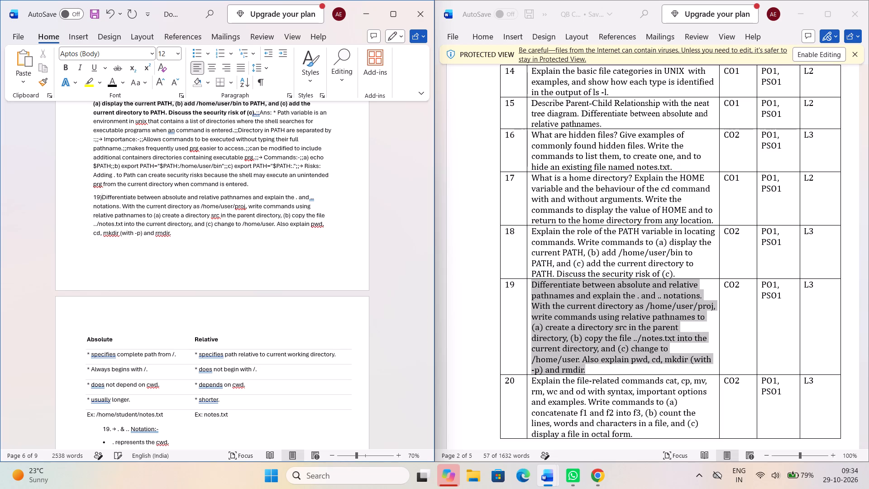
Make question 19's full wording bold, including its "19)" number.
scroll(167, 235, up, 1)
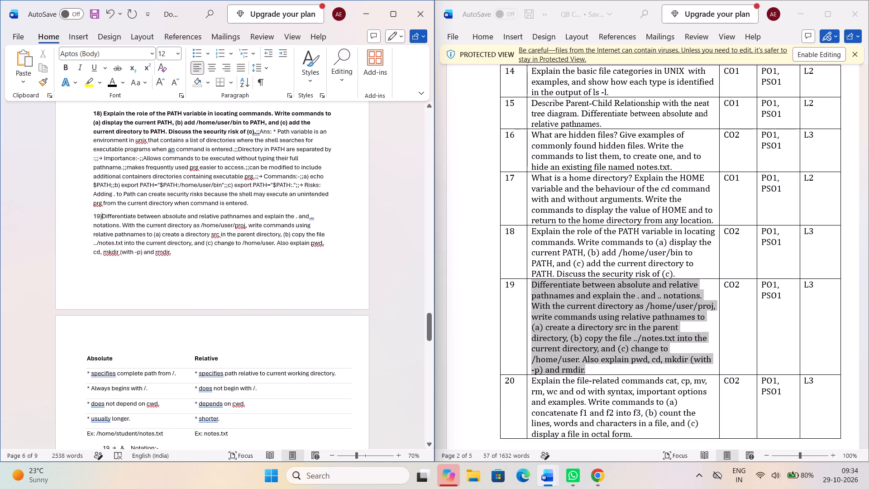
click(203, 255)
drag(203, 255, 153, 225)
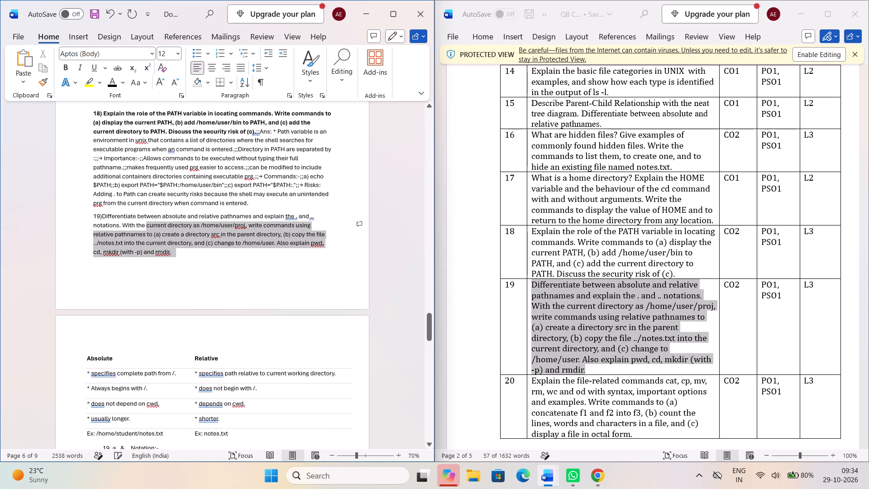
drag(153, 225, 79, 216)
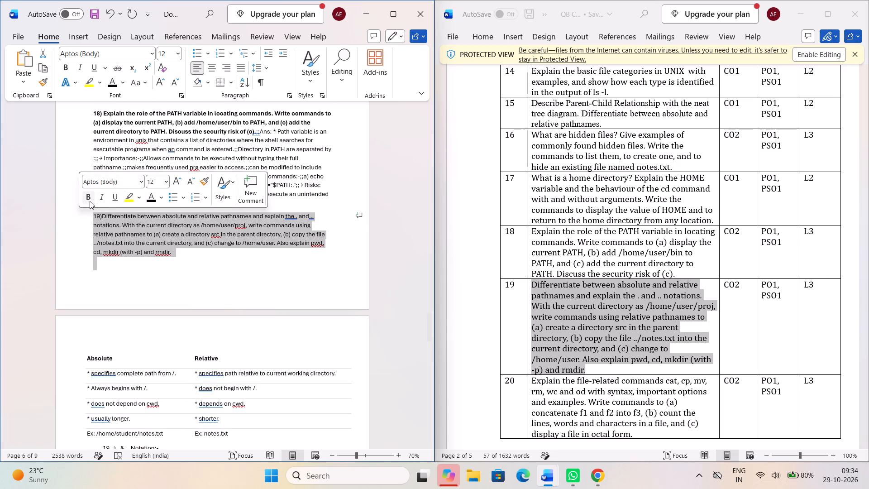
click(90, 201)
Append ";;Ans:-" to the end of question 19's wording, after "rmdir.".
click(229, 250)
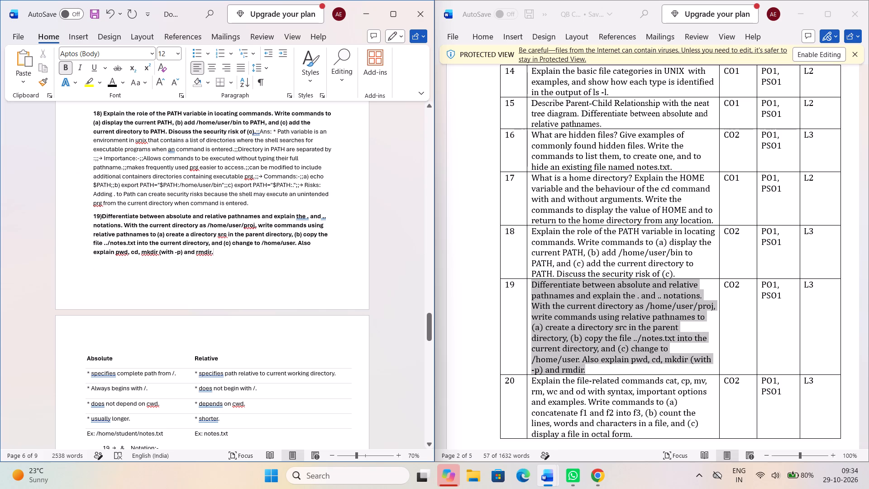
text(;;)
text(Ans)
key(semicolon)
key(BackSpace)
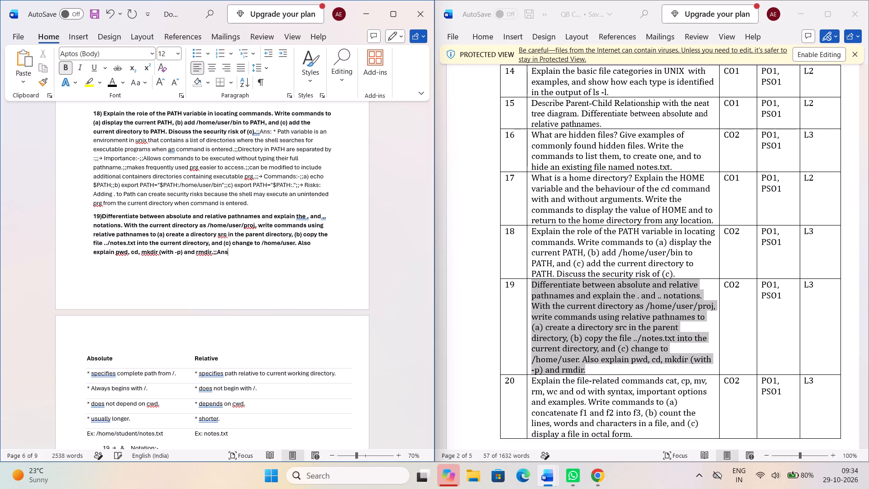
text(:-)
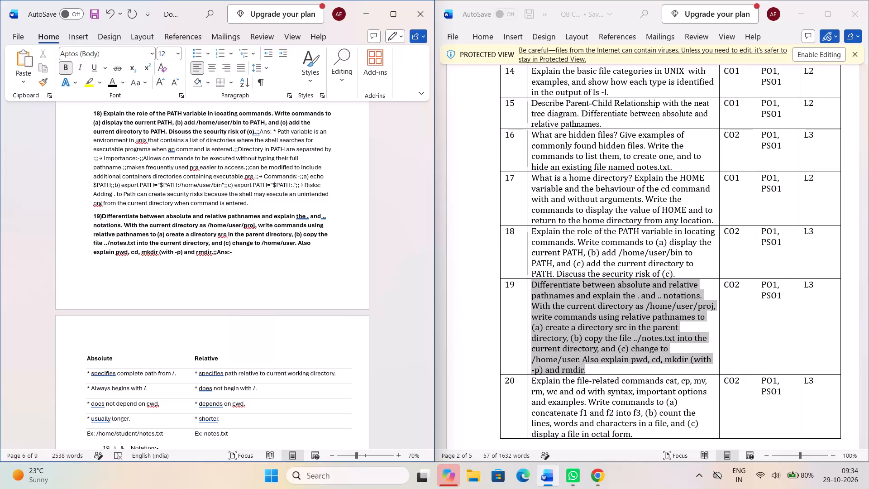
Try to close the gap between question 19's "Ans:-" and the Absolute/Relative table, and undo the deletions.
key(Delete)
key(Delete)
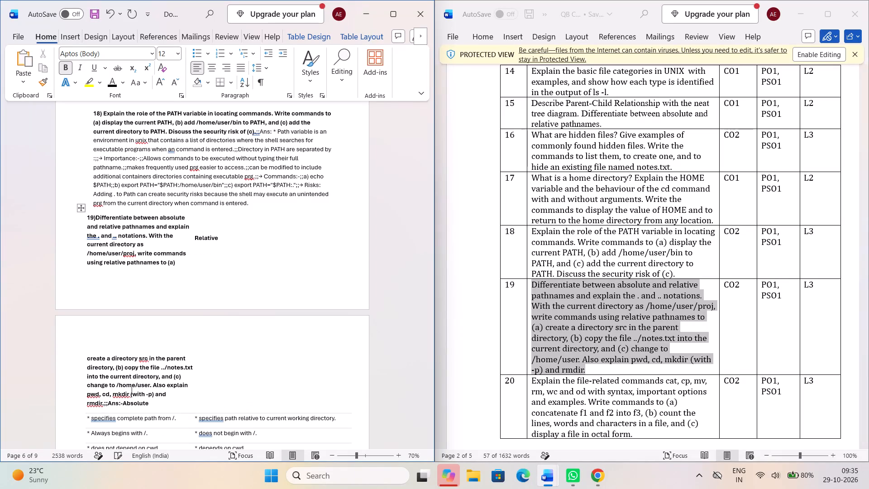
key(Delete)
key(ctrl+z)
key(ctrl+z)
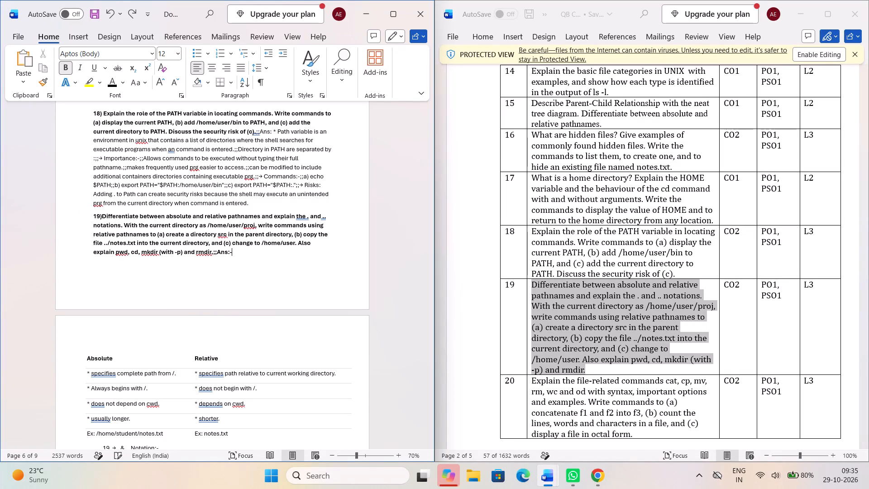
Remove the automatic list number and the arrow from the ". & .. Notation:-" line below the pasted table.
scroll(272, 262, down, 3)
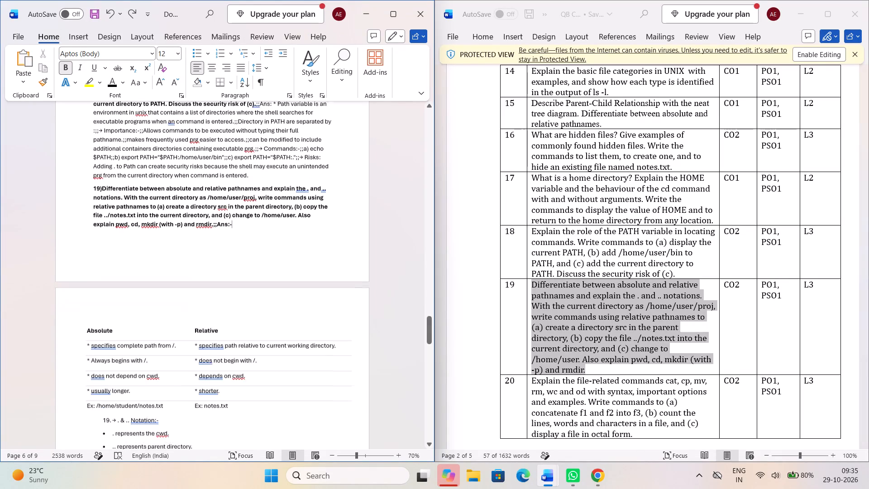
scroll(272, 262, down, 1)
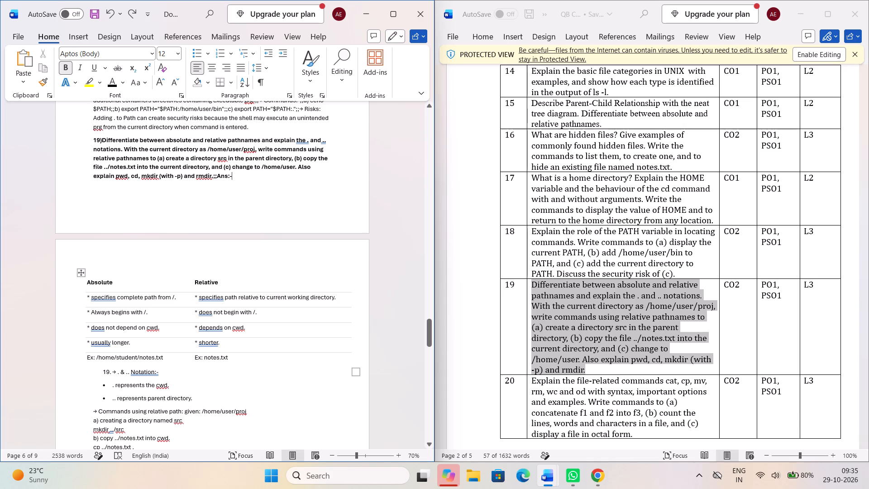
scroll(192, 270, down, 2)
click(229, 321)
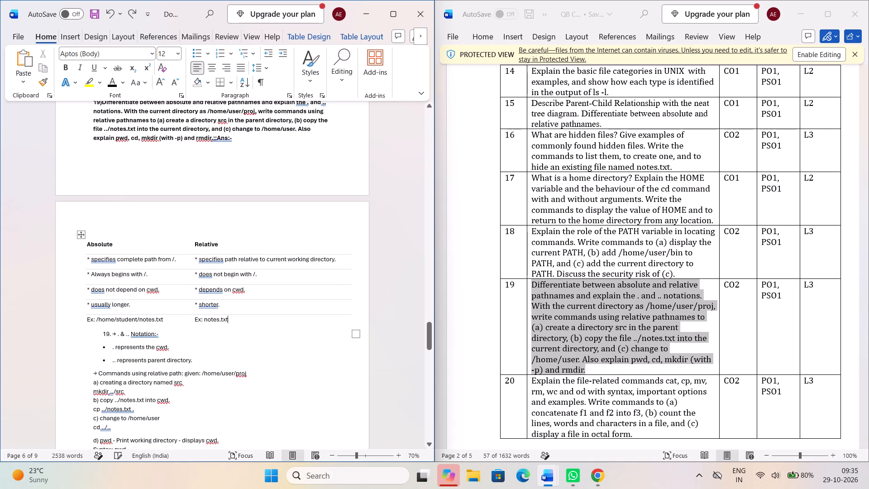
click(111, 334)
key(BackSpace)
key(BackSpace)
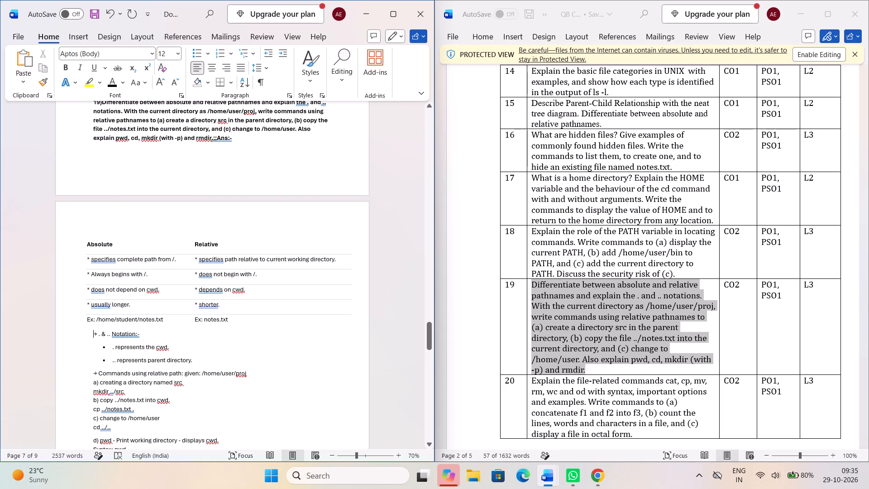
click(97, 334)
key(BackSpace)
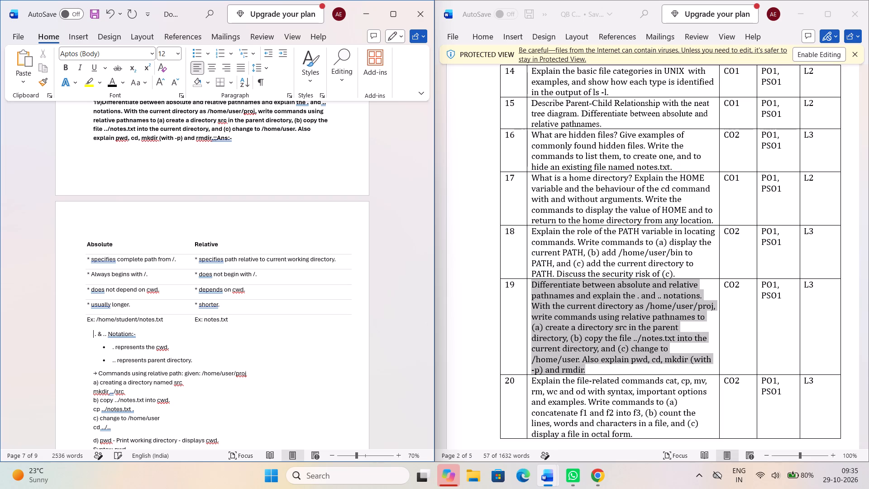
key(BackSpace)
Add ";;" separators at the start and end of the ". & .. Notation:-" line.
text(;;)
key(Right)
key(Right)
key(Right)
key(Right)
key(Right)
key(Right)
key(Right)
key(Right)
key(Right)
key(Right)
key(Right)
key(Right)
key(Right)
key(Right)
key(Right)
key(Right)
key(Right)
key(Right)
text(;;)
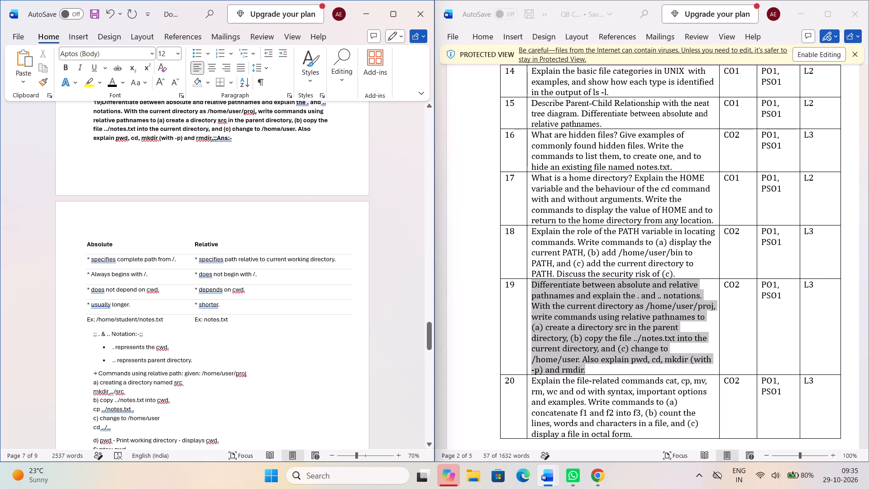
Merge the "." and ".." bullets into the ". & .. Notation:-" line, with ";;" between the two definitions.
key(Delete)
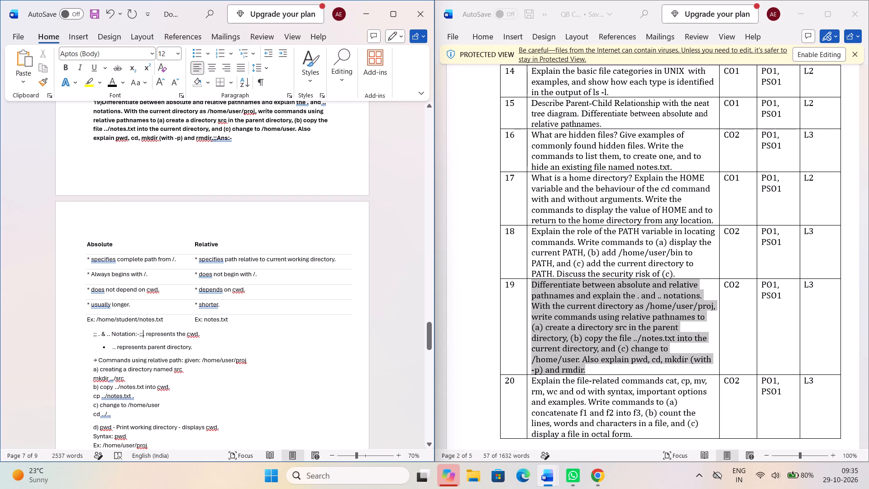
click(201, 336)
text(;;)
key(Delete)
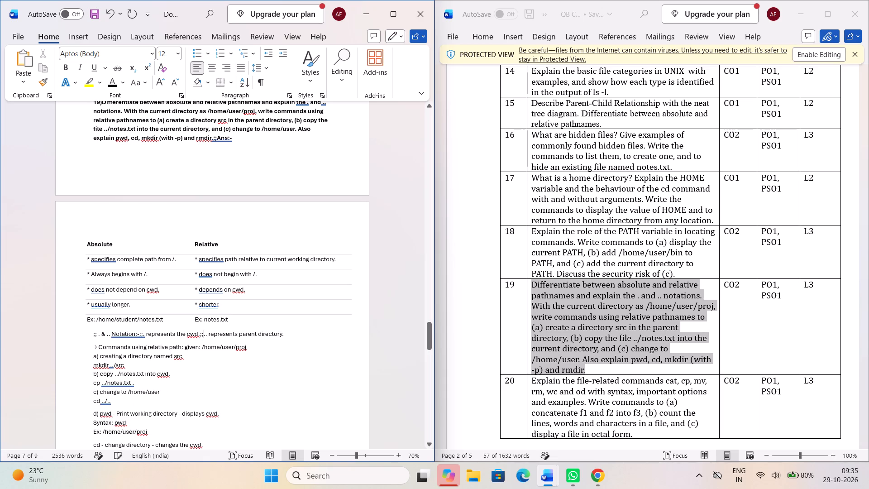
Mark the two definitions on the Notation line with asterisks, as "* .represents" and "*..represents".
click(145, 334)
key(BackSpace)
key(asterisk)
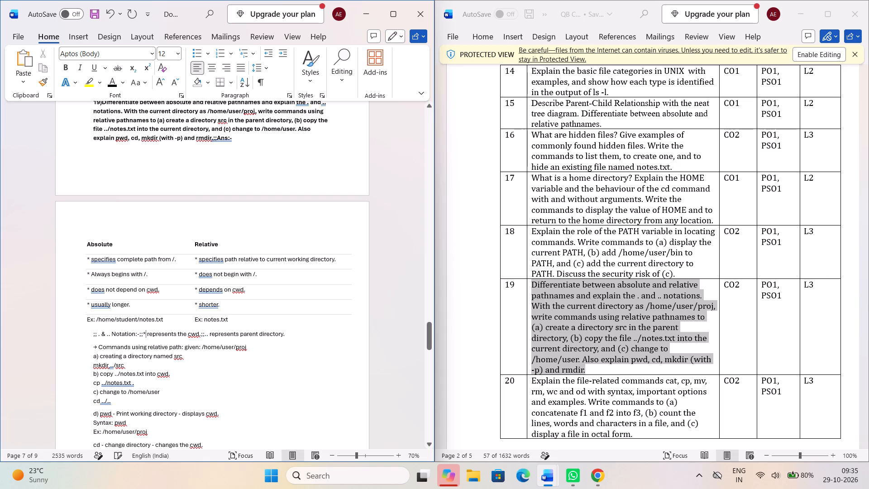
click(210, 333)
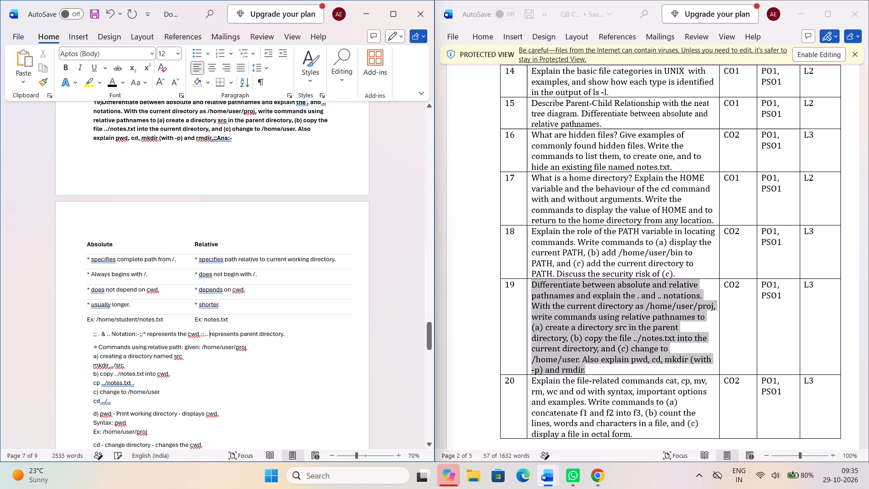
key(BackSpace)
key(BackSpace)
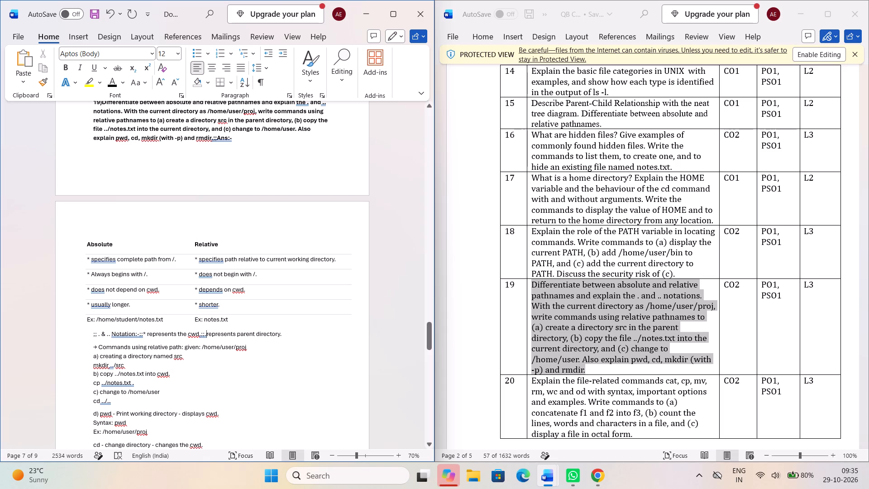
key(asterisk)
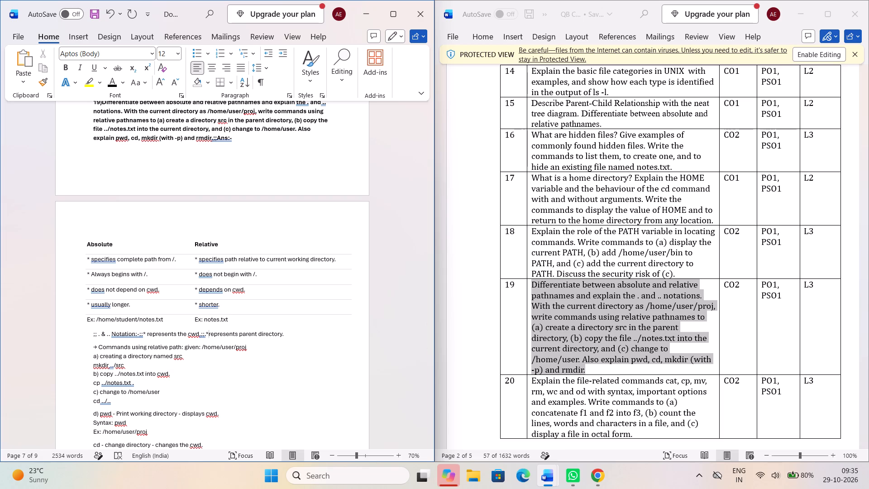
text(..)
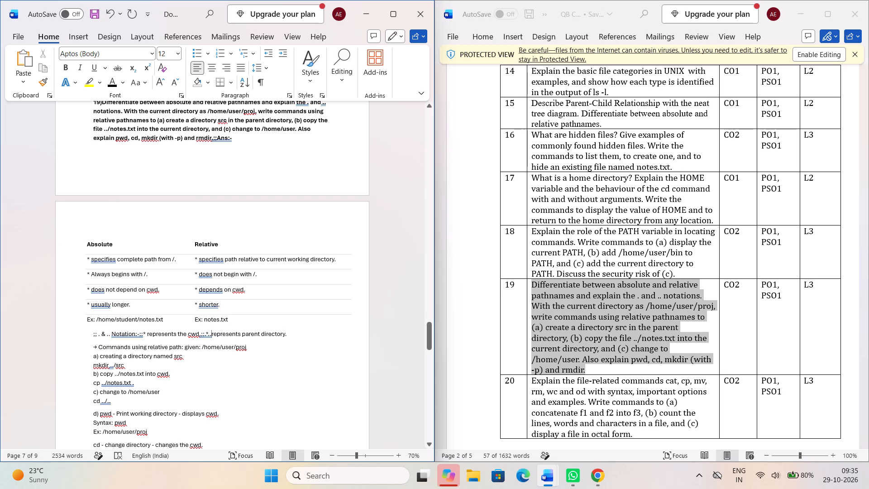
click(147, 334)
key(period)
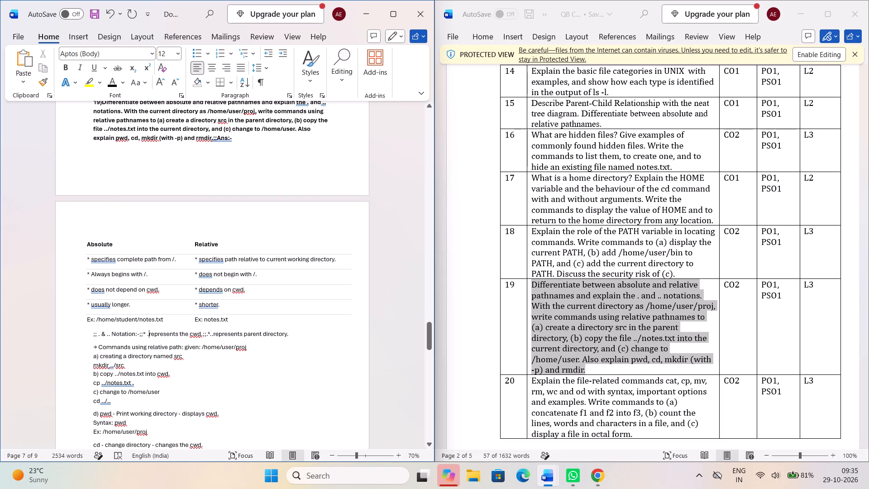
Run the relative-path commands heading, item a), its mkdir ../src command and item b) together, separated by ";;".
click(291, 336)
click(252, 350)
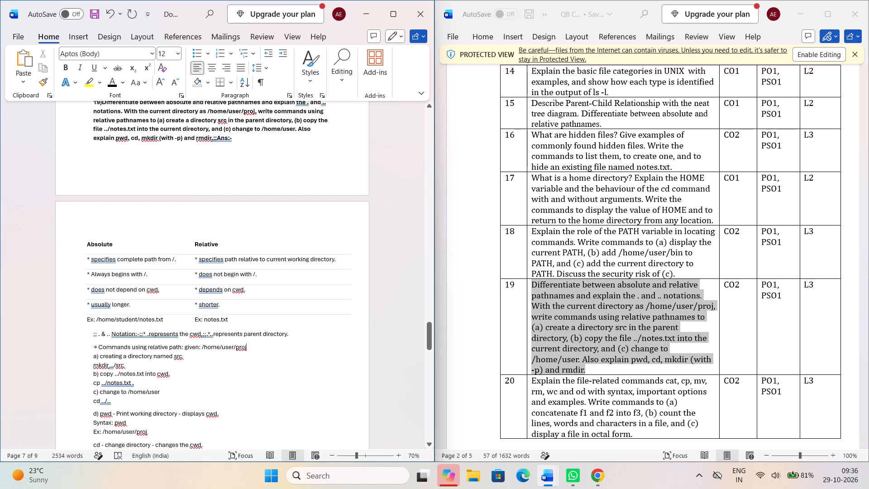
key(Delete)
text(;;)
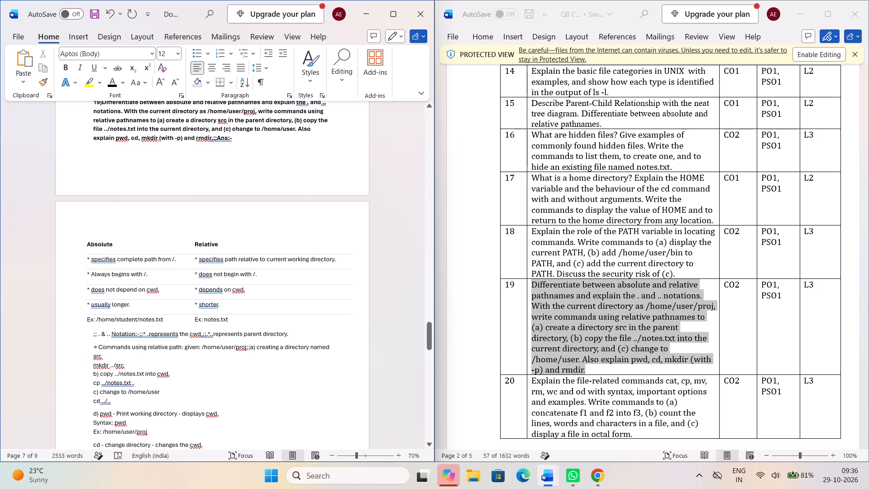
click(345, 345)
click(195, 357)
text(;;)
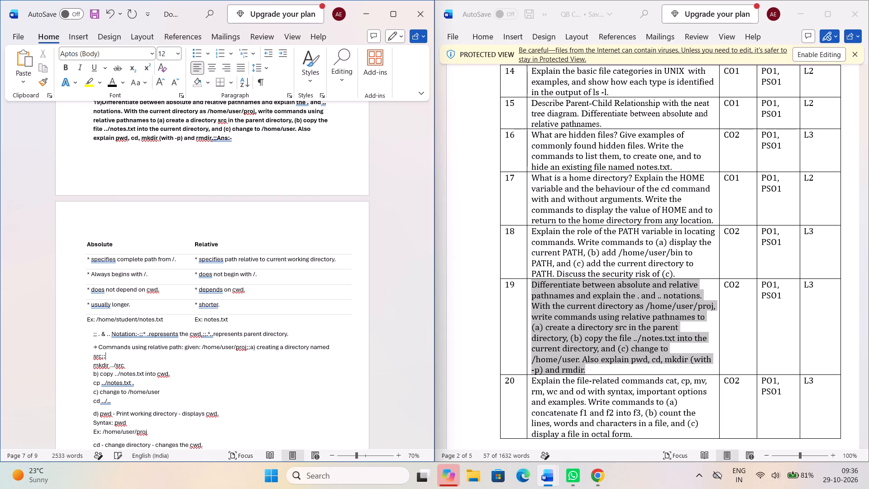
key(Delete)
click(177, 355)
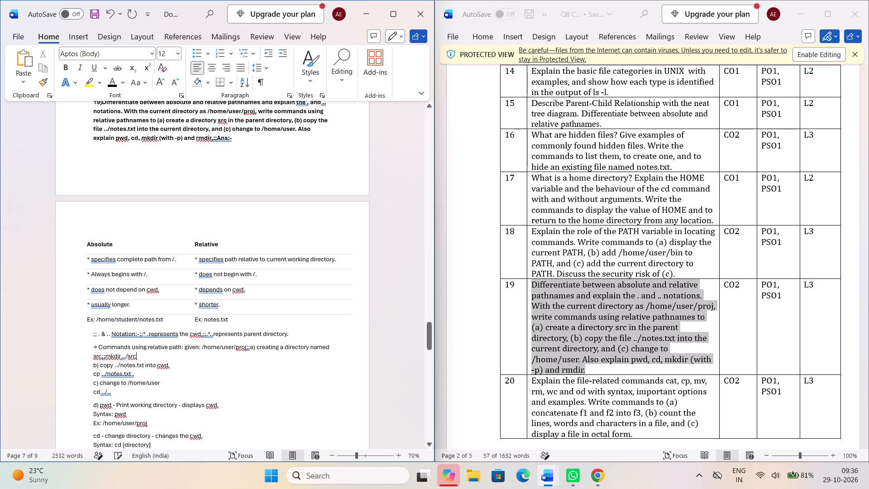
text(;;)
key(Delete)
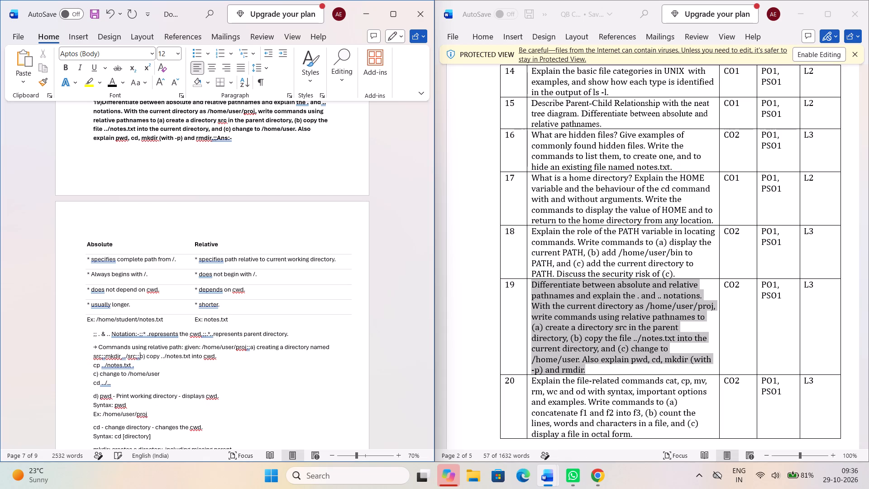
Join the cp ../notes.txt command and item c) onto item b) in the same paragraph, separated by ";;".
click(224, 357)
text(;;)
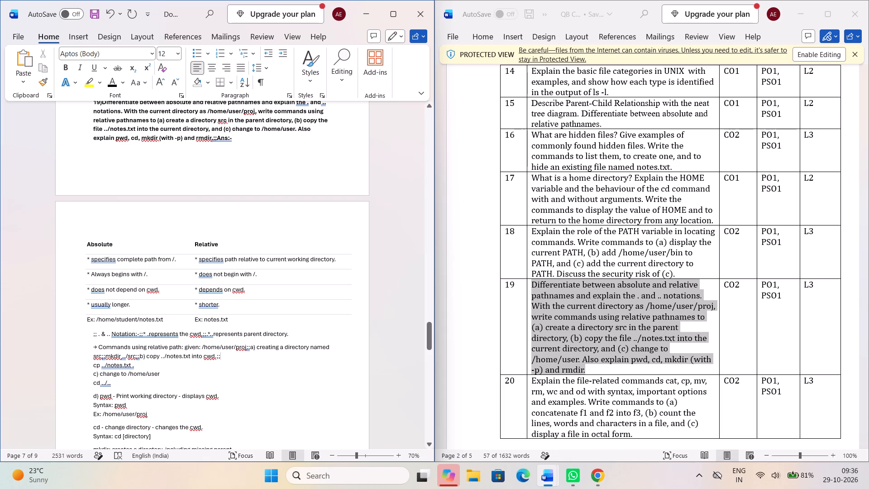
key(Delete)
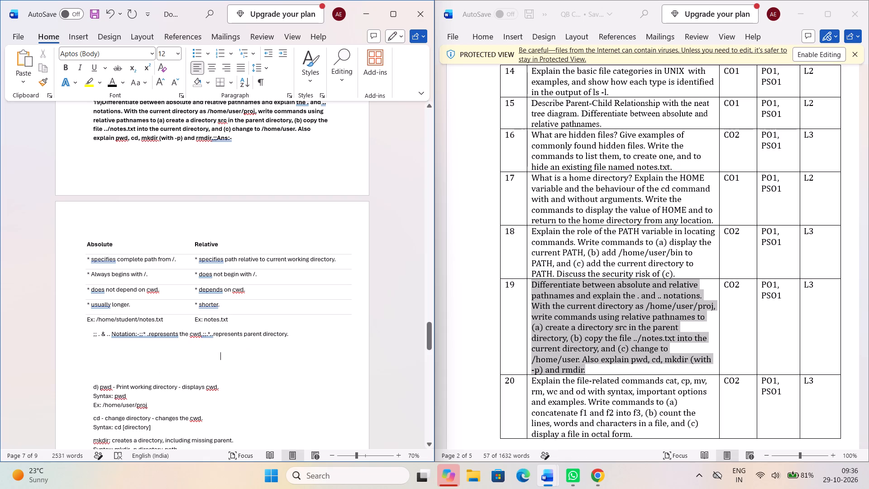
click(277, 359)
text(;;)
key(Delete)
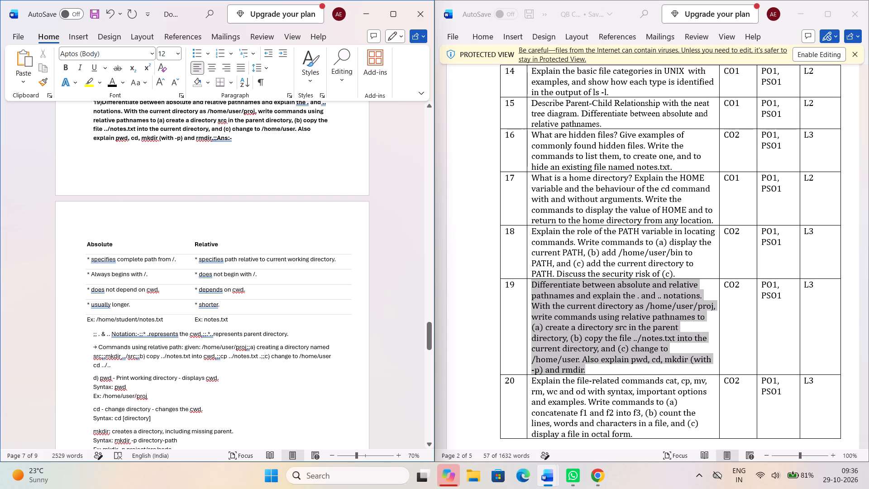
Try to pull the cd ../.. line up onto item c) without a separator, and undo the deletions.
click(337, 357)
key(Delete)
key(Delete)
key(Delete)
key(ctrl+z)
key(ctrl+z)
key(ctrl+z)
Join the cd ../.. command and the d) pwd description onto item c), separated by ";;".
key(semicolon)
key(semicolon)
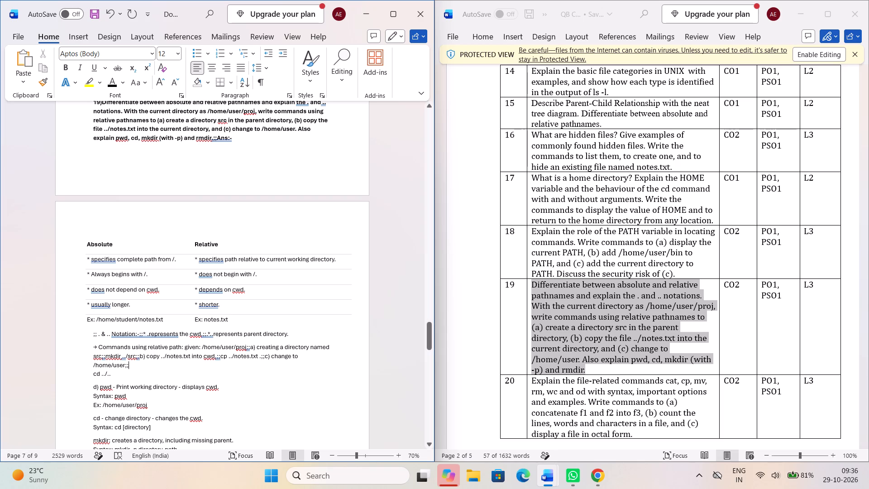
key(Delete)
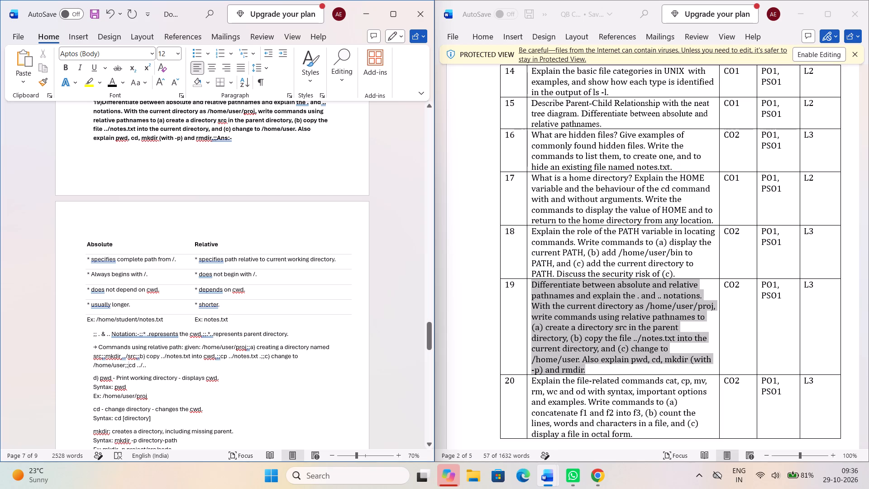
click(222, 365)
text(;;)
key(Delete)
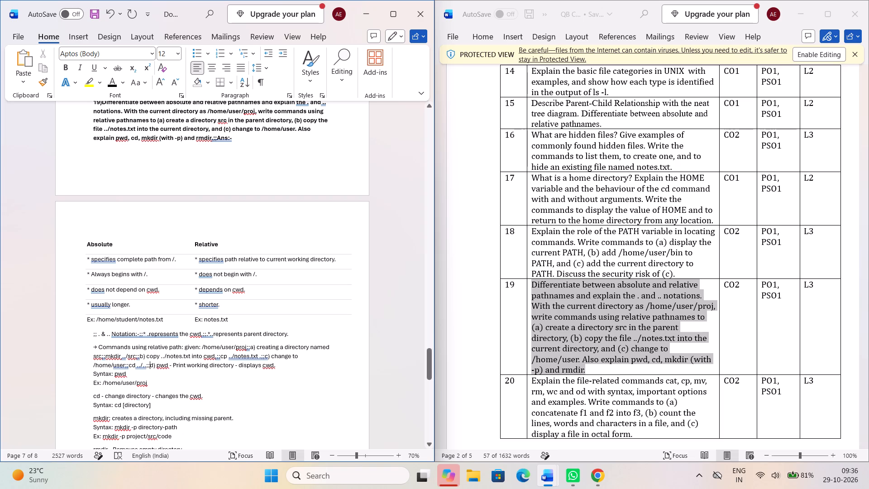
Join pwd's Syntax and Ex lines and the cd description onto the commands paragraph, separated by ";;".
click(292, 362)
text(;;)
key(Delete)
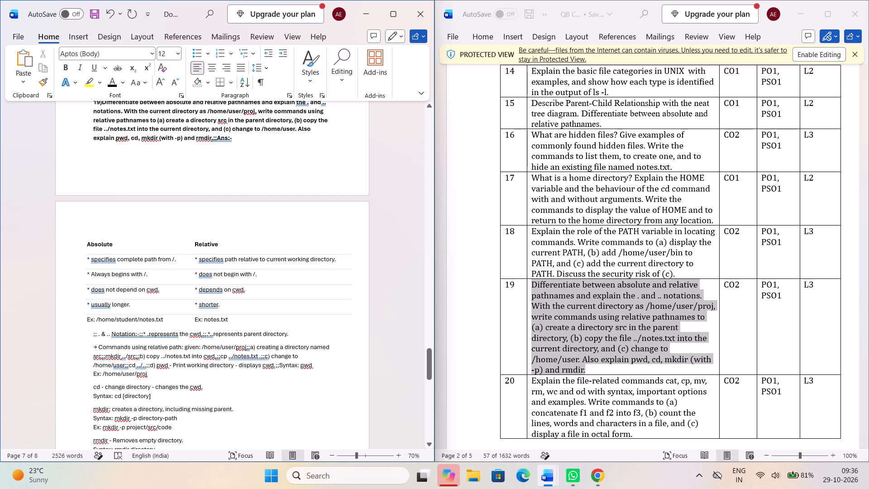
click(316, 365)
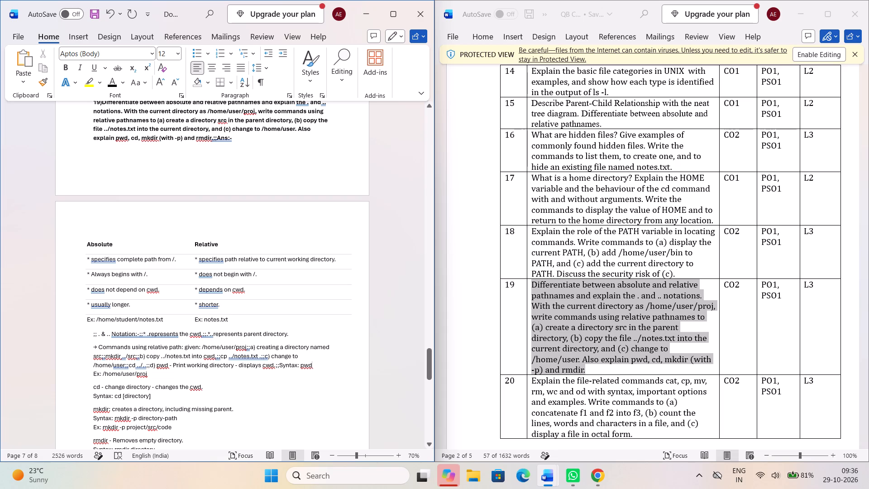
click(317, 365)
key(Delete)
text(;;)
click(304, 375)
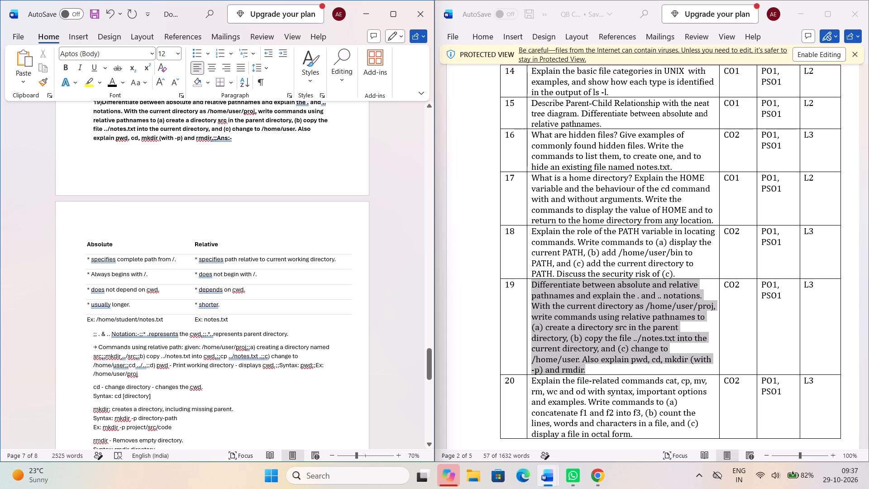
text(;;)
key(Delete)
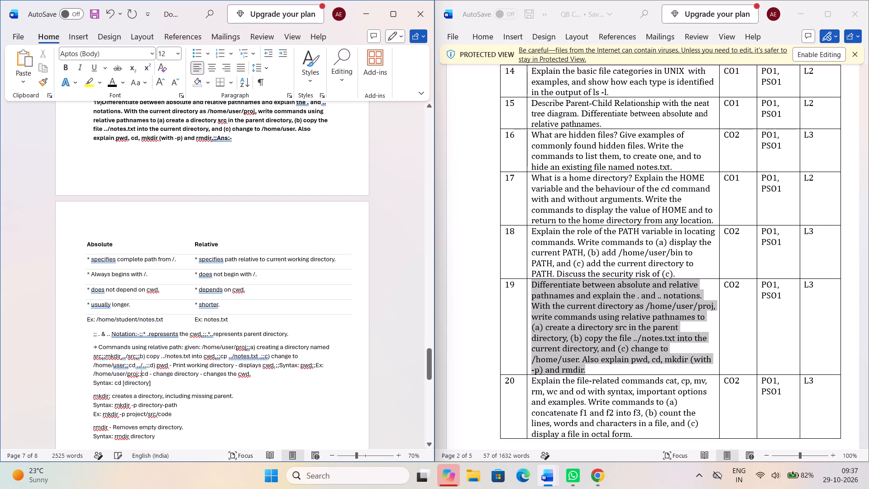
Join cd's Syntax line and the mkdir description onto the commands paragraph with ";;", adding a space before "mkdir".
click(286, 374)
text(;;)
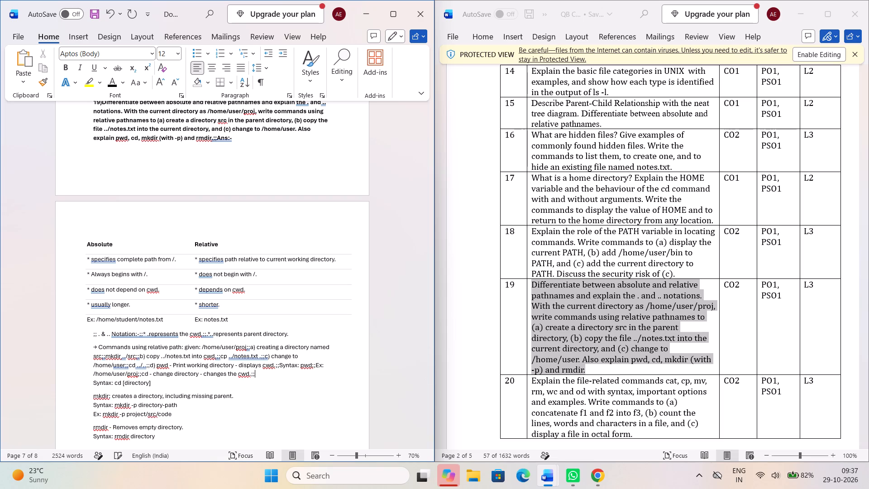
key(Delete)
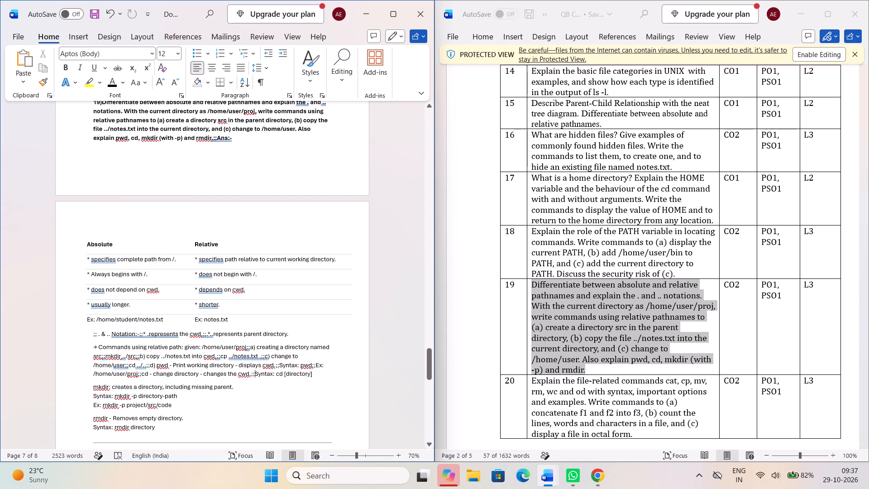
click(322, 377)
key(Delete)
text(;;)
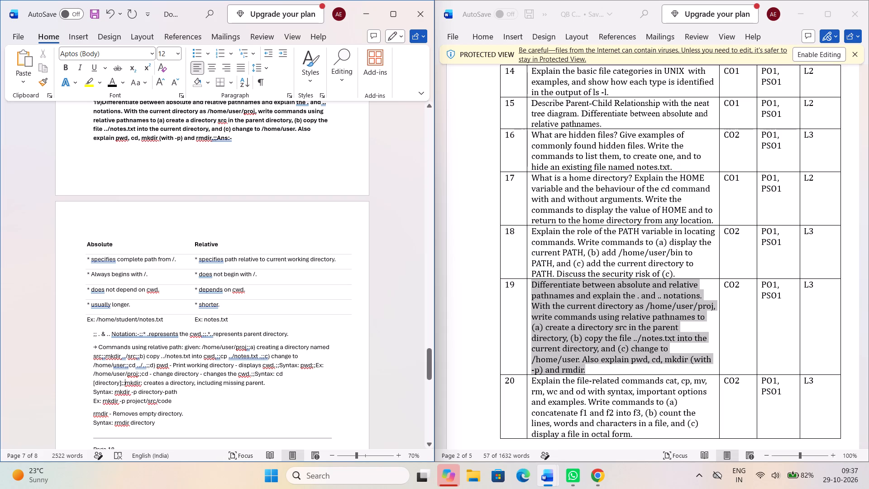
key(space)
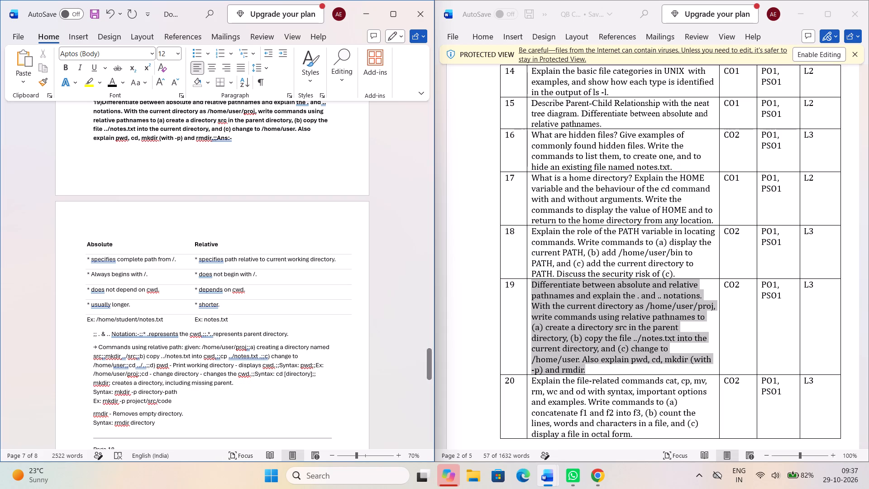
Join mkdir's Syntax and Ex lines onto question 19's commands paragraph, separated by ";;".
click(233, 380)
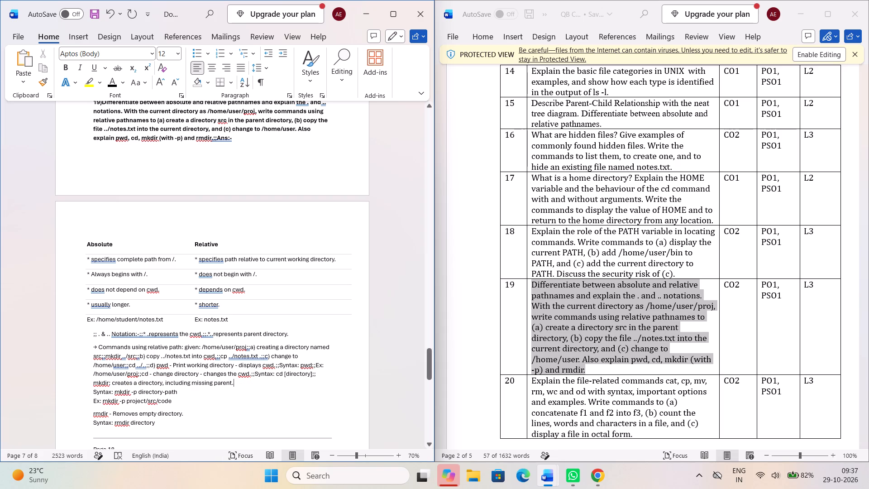
click(242, 386)
text(;;)
key(Delete)
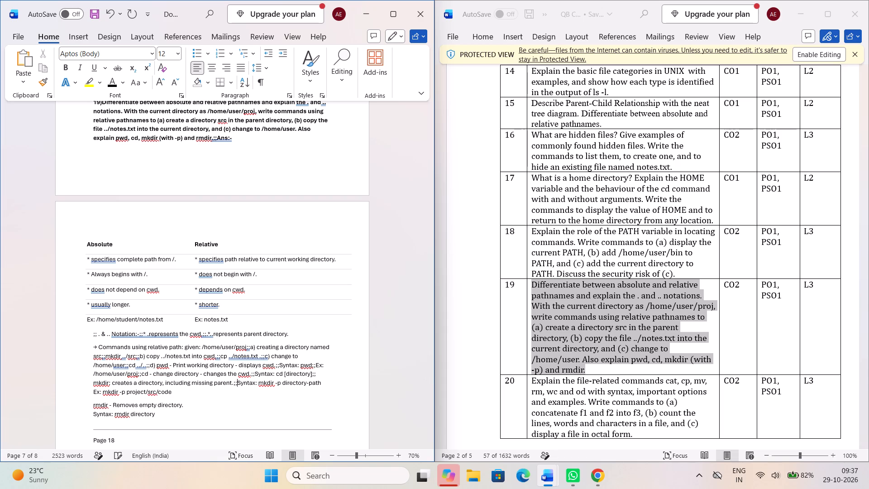
click(321, 383)
key(Delete)
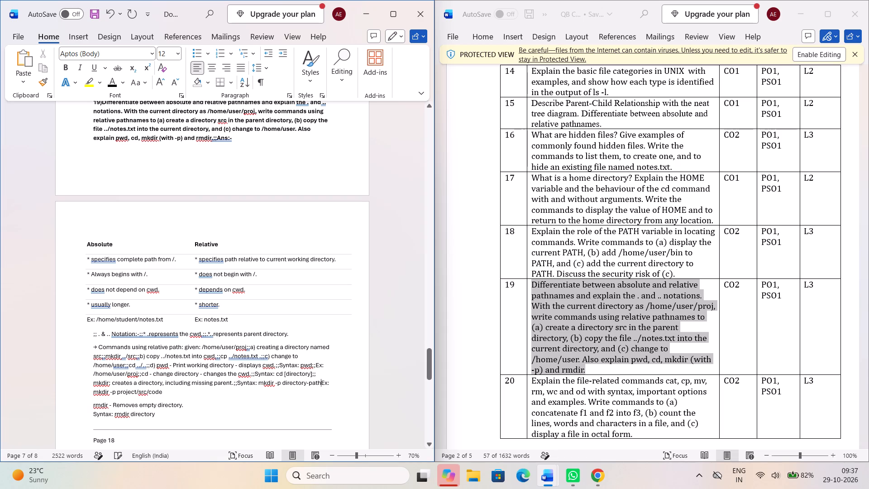
text(;;)
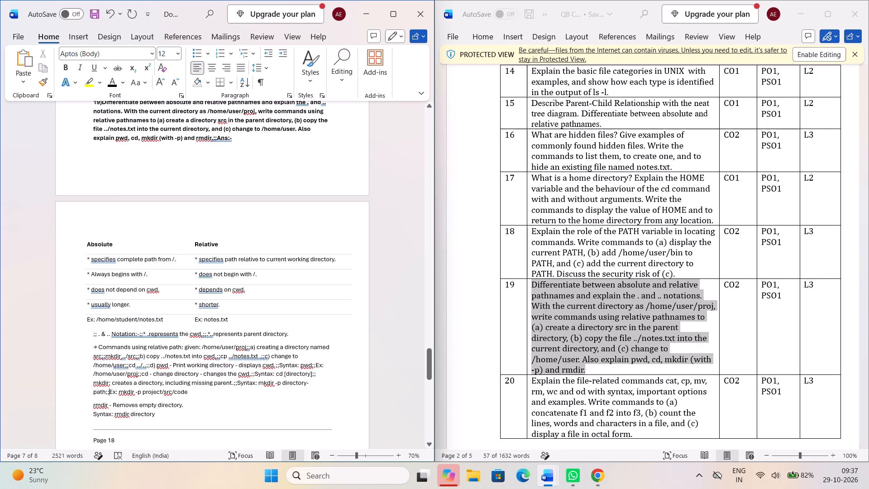
Join the rmdir description and its Syntax line onto the commands paragraph with ";;", adding a space before "rmdir".
click(209, 395)
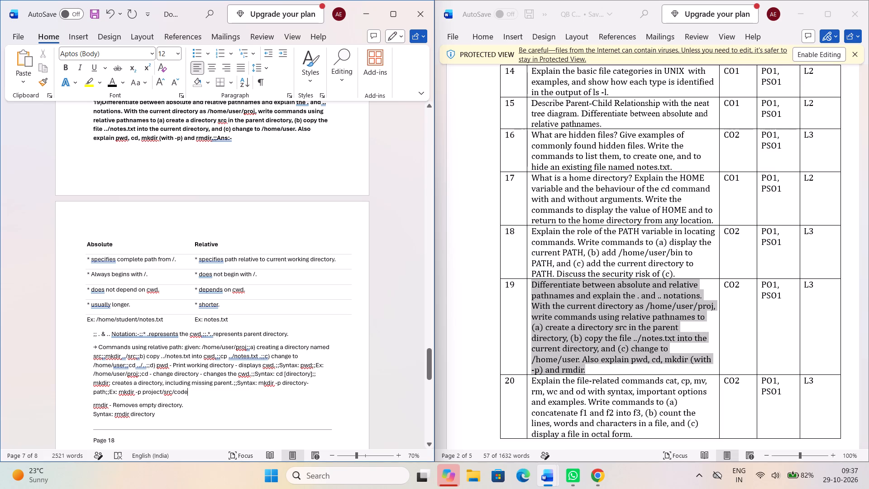
text(;;)
key(space)
key(Delete)
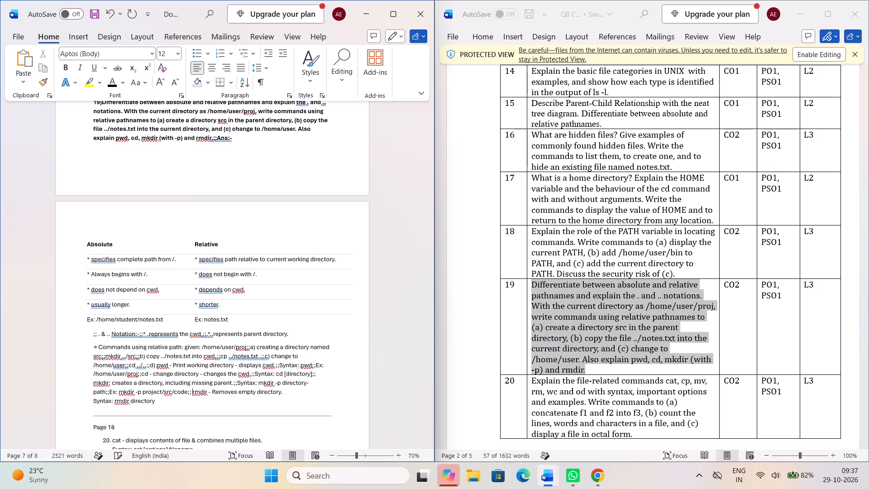
click(290, 393)
key(Delete)
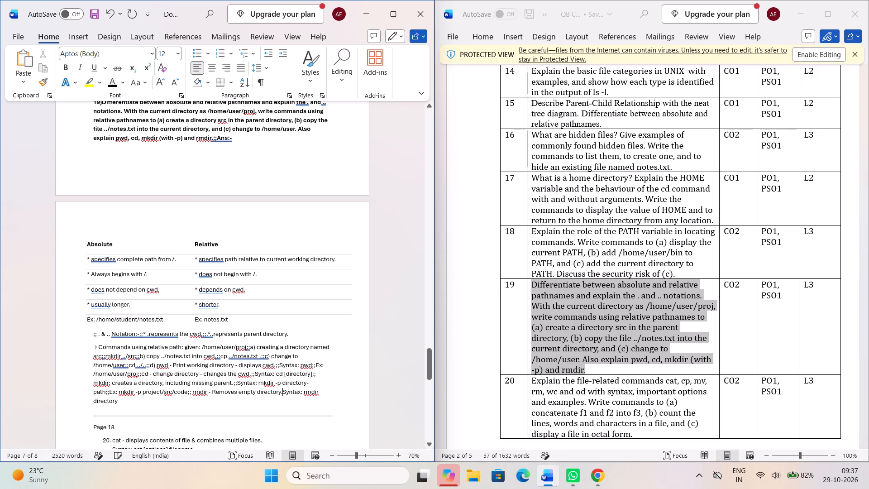
text(;;)
click(263, 402)
Remove the divider and "Page 18" label before question 20, and replace its automatic list number with "20)" as plain text.
scroll(287, 361, down, 8)
scroll(353, 288, down, 6)
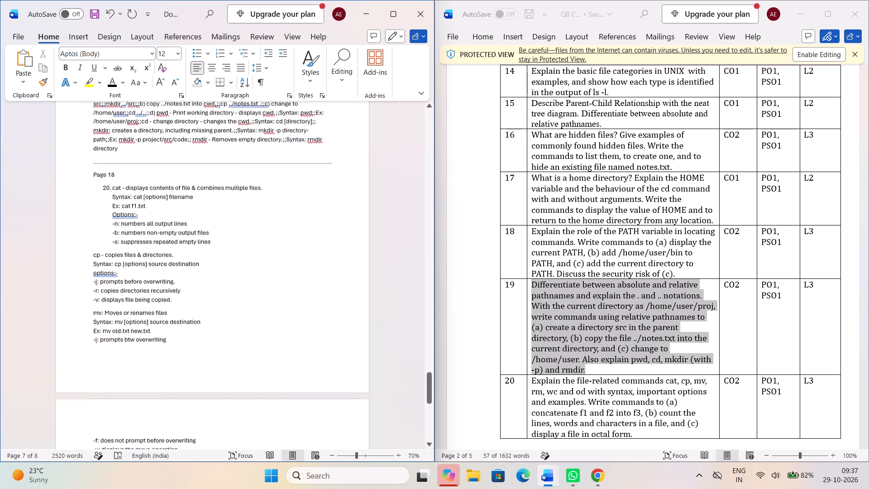
scroll(261, 307, down, 17)
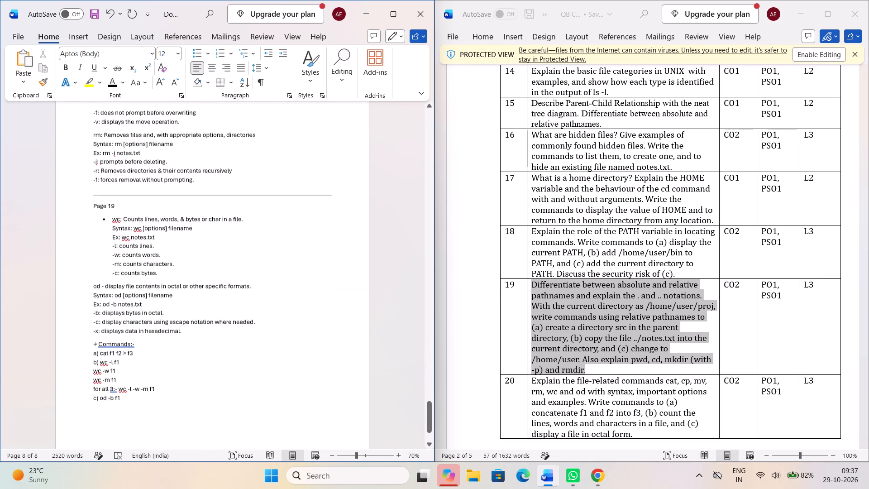
scroll(247, 316, down, 3)
scroll(247, 317, up, 1)
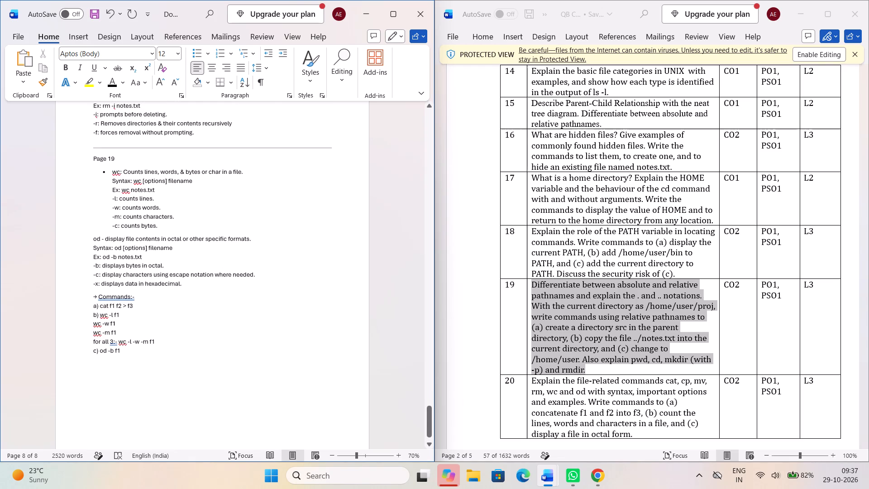
scroll(246, 317, up, 20)
scroll(246, 317, up, 7)
scroll(244, 317, down, 4)
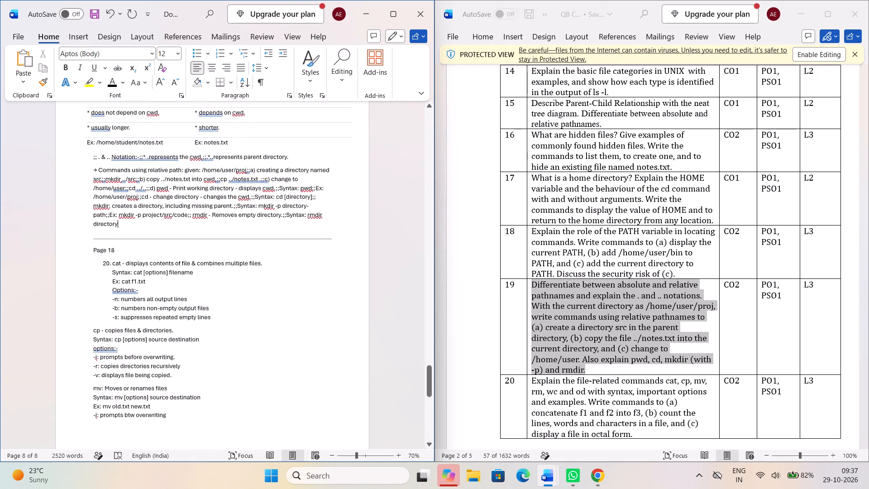
scroll(244, 317, up, 2)
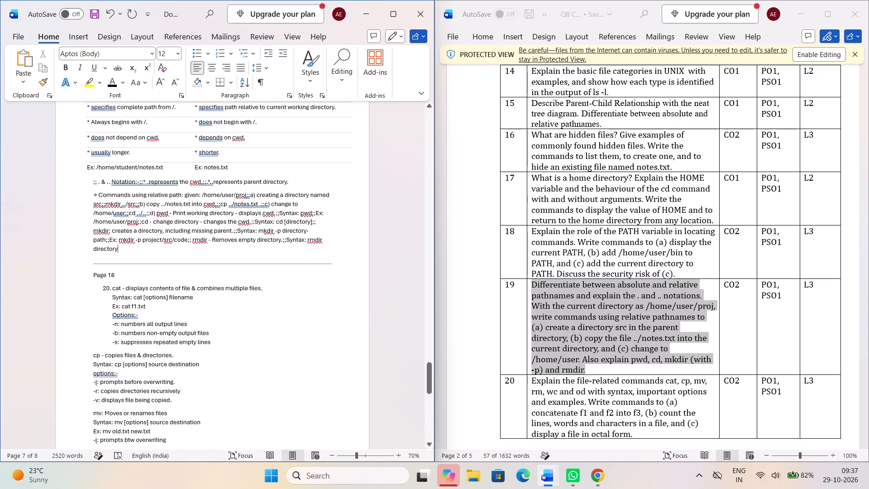
drag(131, 282, 100, 266)
key(BackSpace)
key(BackSpace)
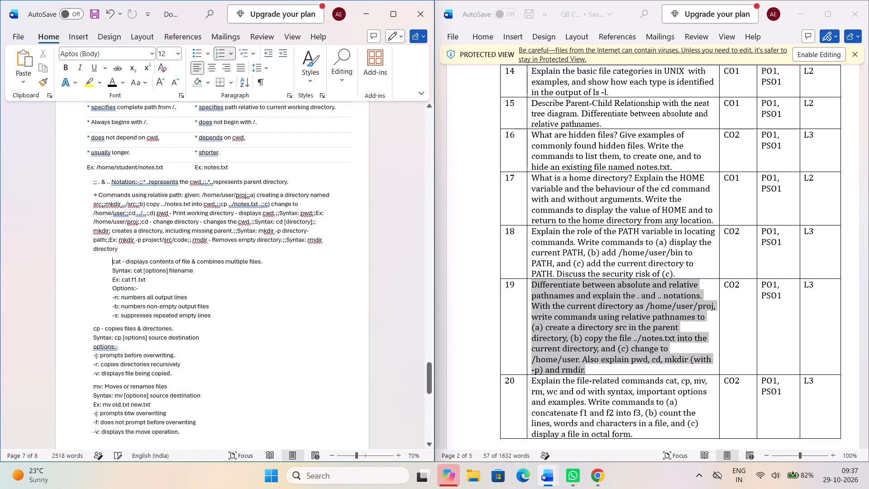
key(BackSpace)
text(20))
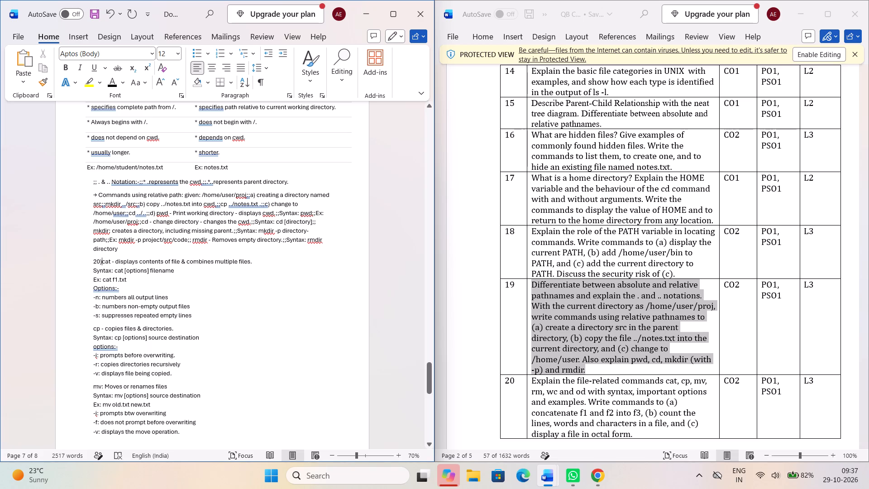
Copy question 20's full wording from the question bank table and insert it after "20)", leaving the cat description on a new line.
scroll(606, 317, down, 2)
drag(638, 379, 541, 342)
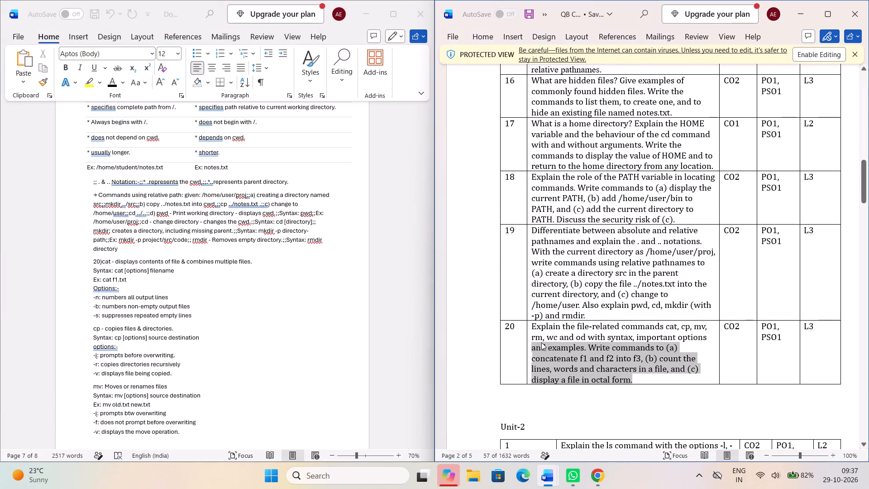
drag(541, 342, 532, 327)
right_click(532, 327)
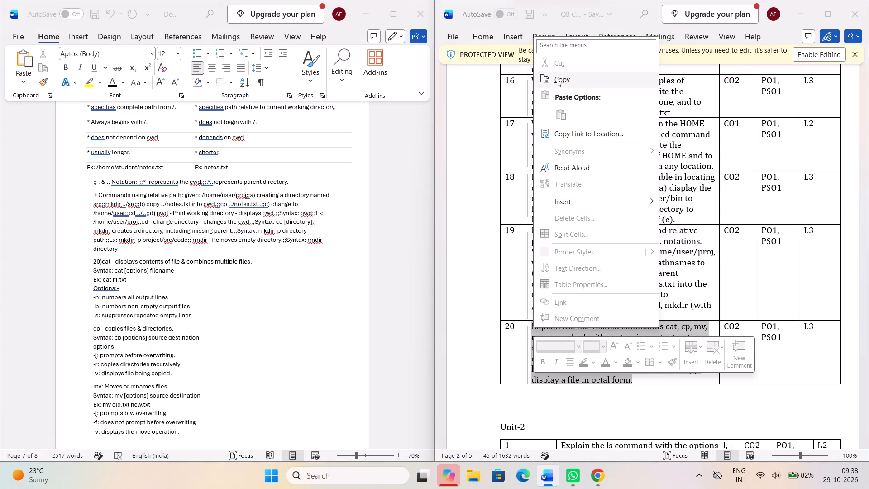
click(557, 78)
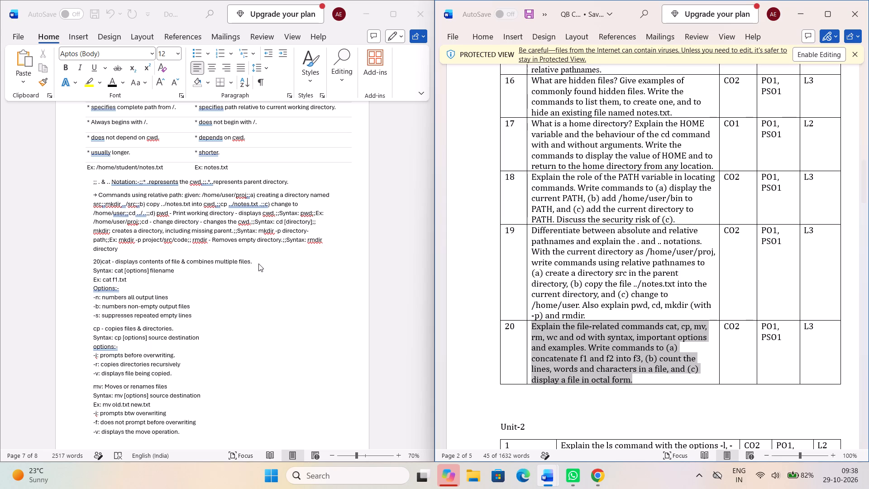
click(252, 261)
drag(253, 261, 105, 261)
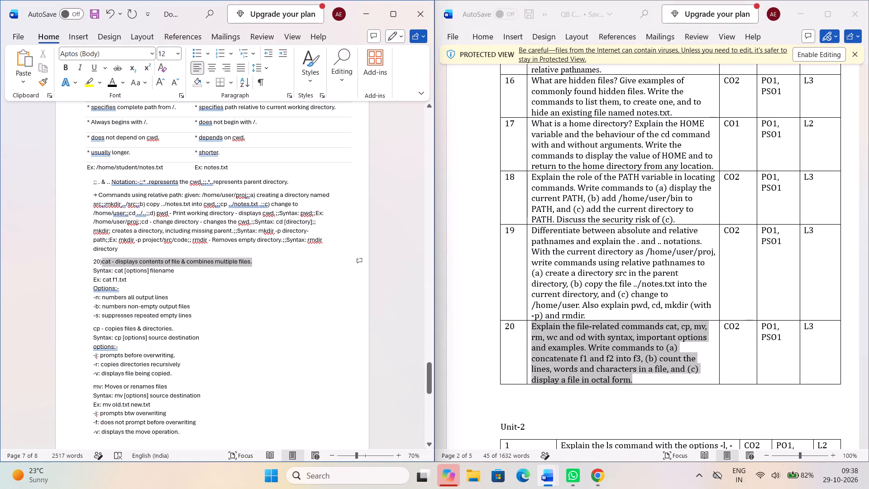
drag(105, 261, 105, 261)
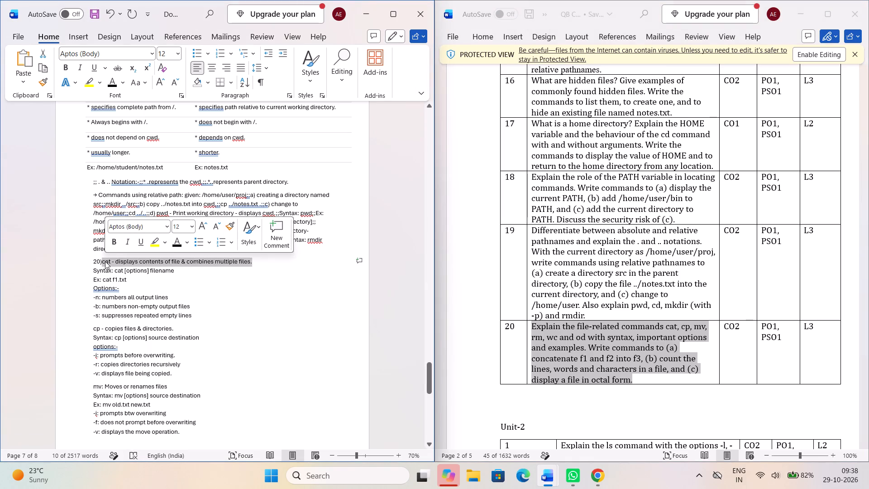
click(105, 261)
key(Left)
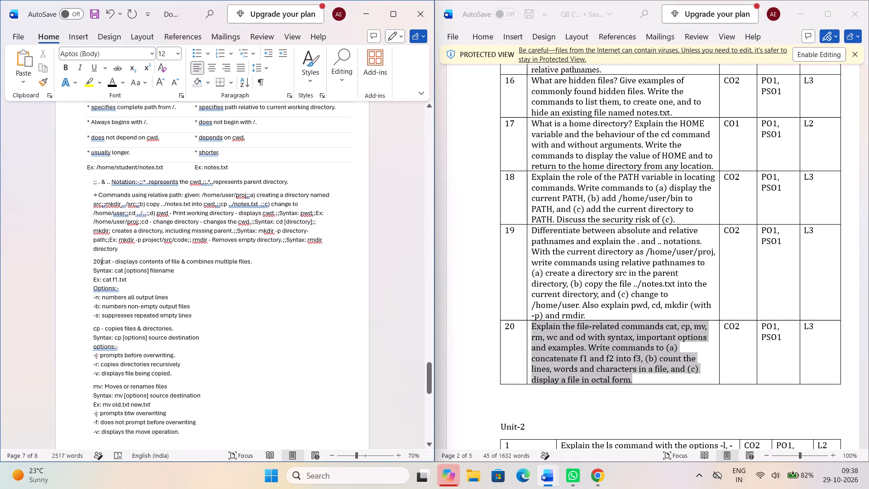
key(ctrl+v)
key(Return)
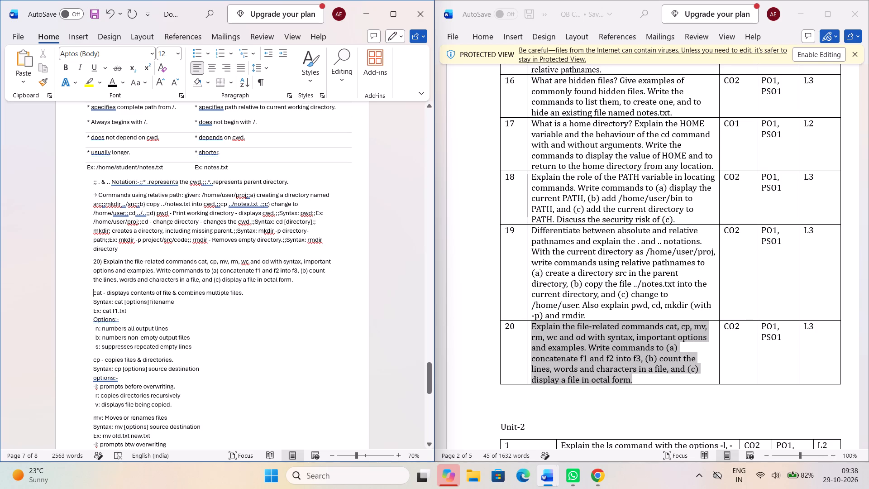
Make question 20's number and wording bold.
drag(301, 280, 97, 262)
click(103, 245)
click(203, 319)
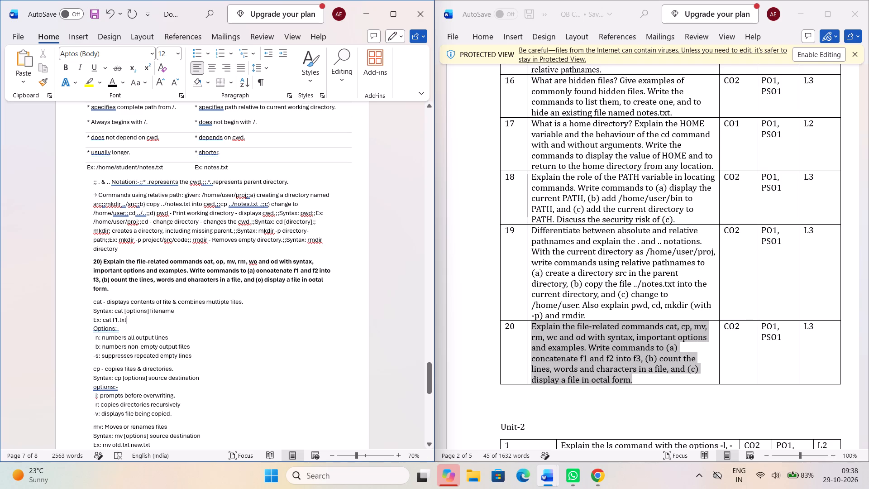
Add ";; Ans:-;;" after question 20's wording and join the cat description onto the same paragraph.
click(111, 291)
text(AN)
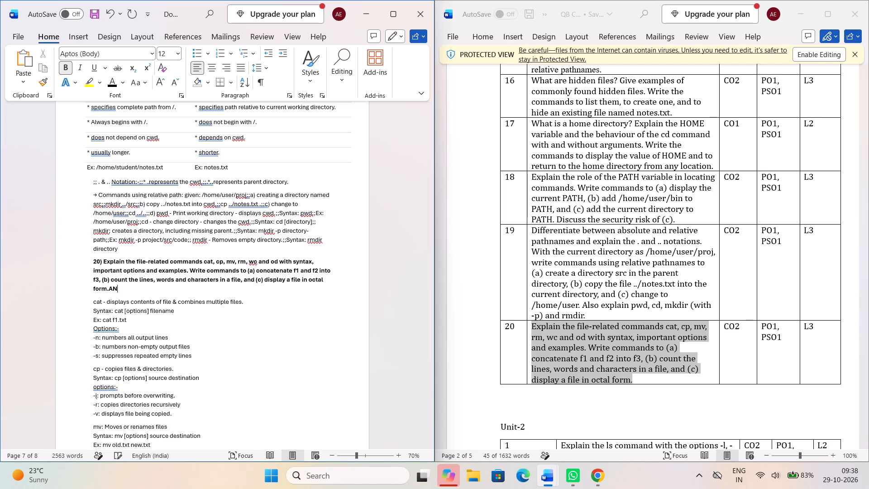
key(shift+BackSpace)
key(BackSpace)
text(;;)
key(c)
key(Delete)
key(space)
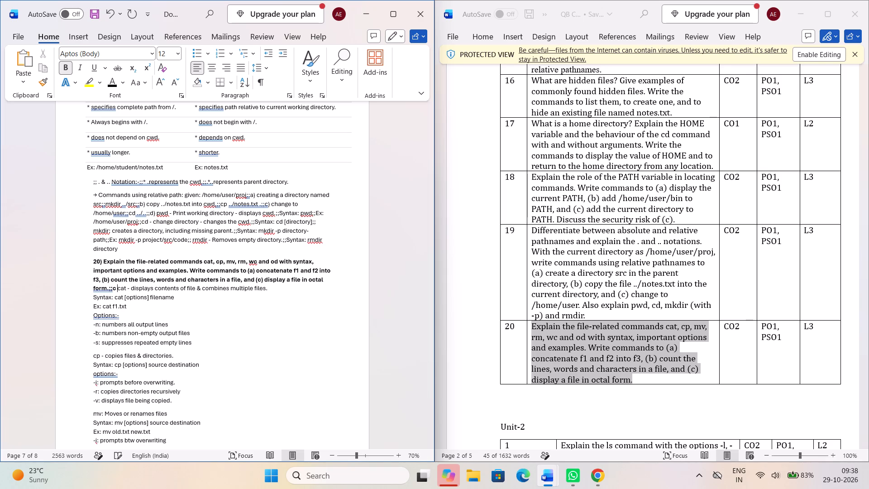
key(BackSpace)
key(BackSpace)
key(space)
text(Answ)
key(BackSpace)
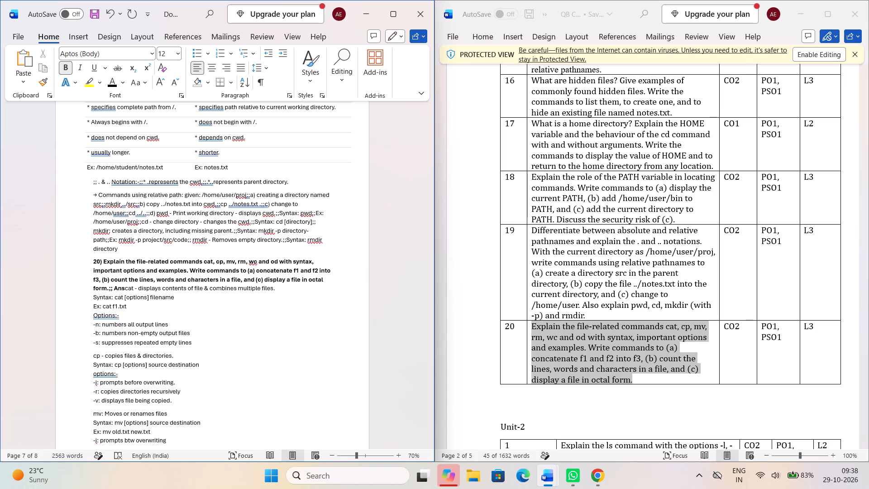
text(:-)
text(;;)
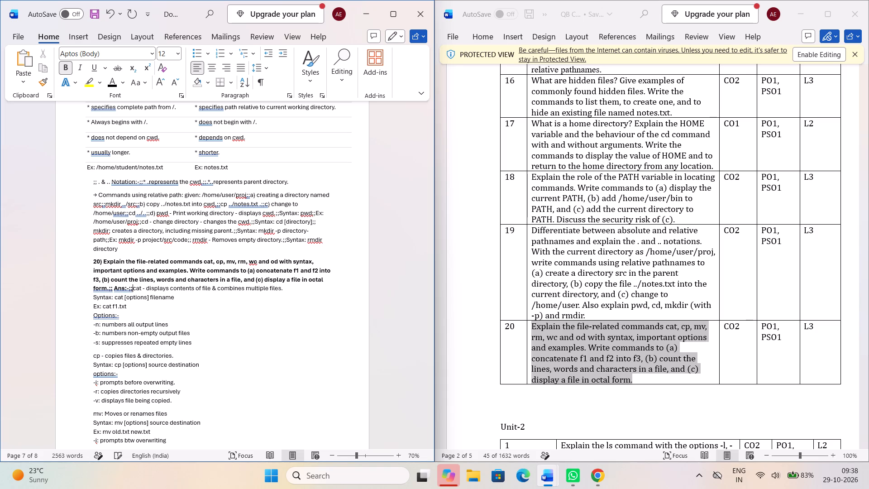
Join cat's Syntax, Ex, "Options:-" and -n lines onto question 20's paragraph, separated by ";;".
click(301, 289)
text(;;)
key(Delete)
click(291, 301)
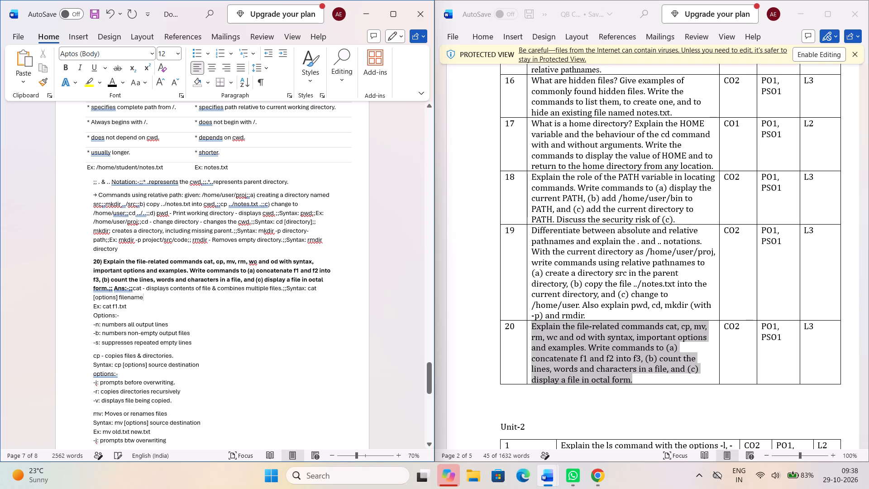
text(;;)
key(Delete)
click(291, 301)
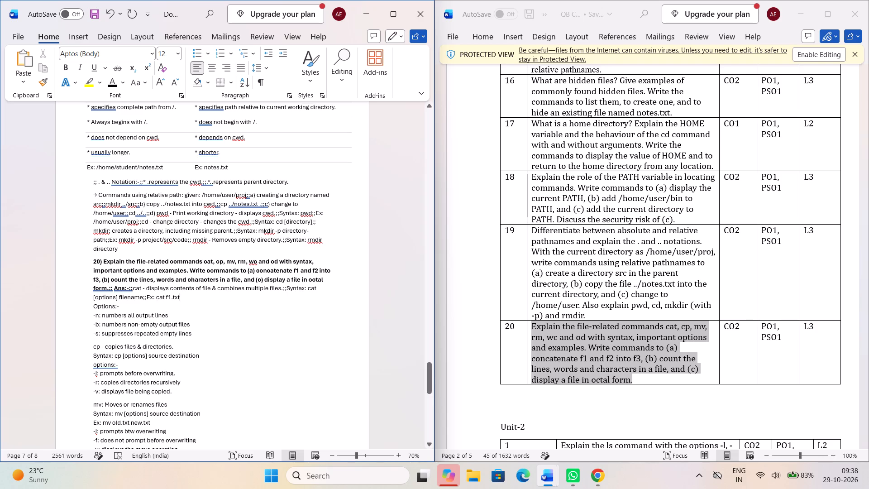
text(;;)
key(Delete)
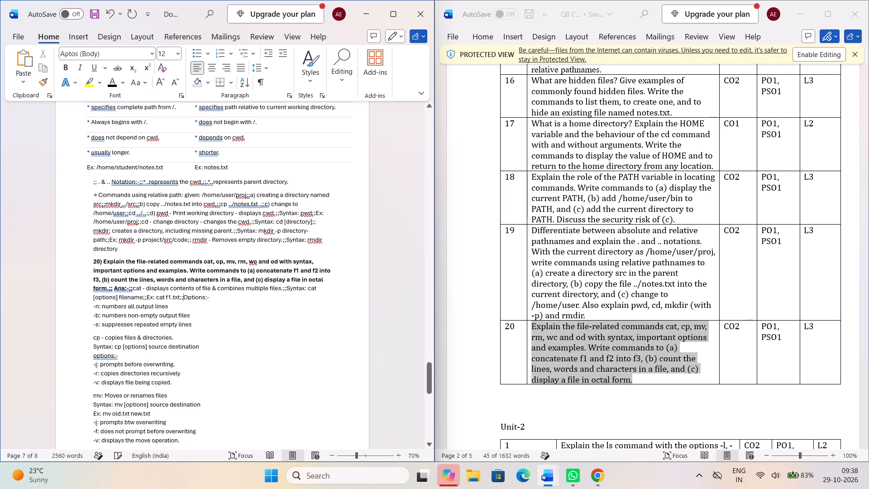
click(215, 294)
key(semicolon)
key(semicolon)
key(Delete)
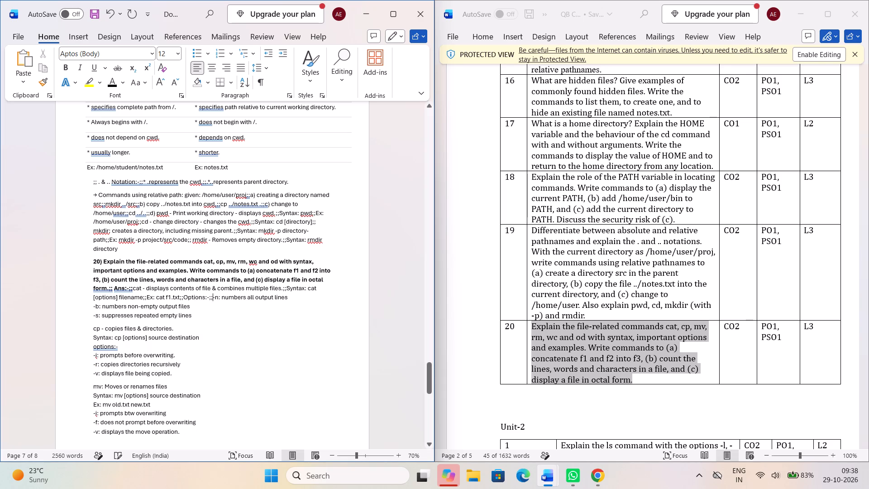
Join cat's -b and -s option lines onto question 20's paragraph, separated by ";;".
click(291, 297)
key(Delete)
key(semicolon)
key(semicolon)
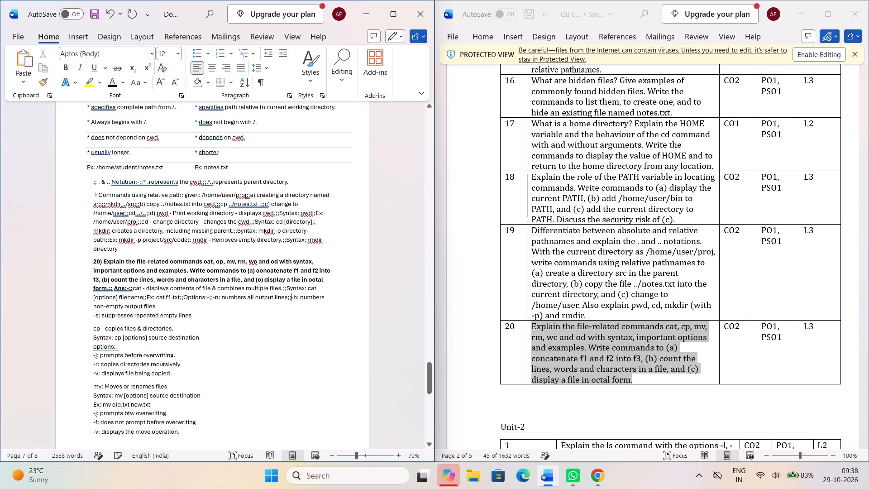
click(287, 307)
text(;;)
key(Delete)
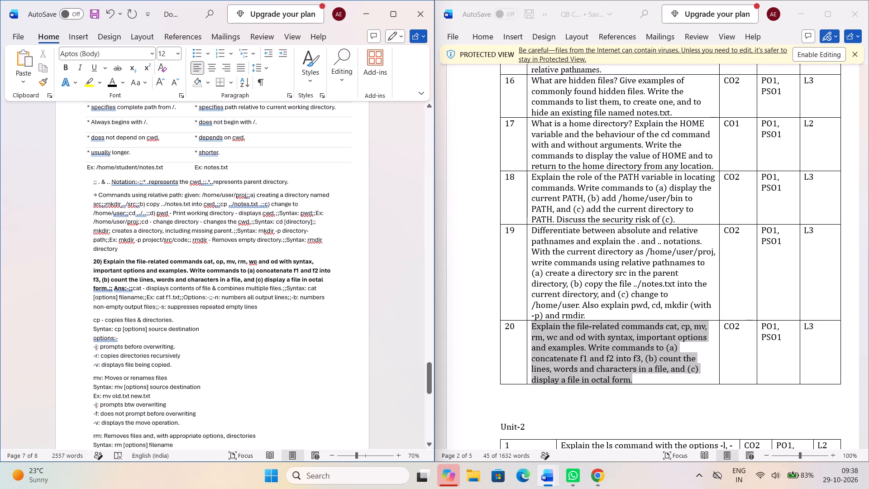
Join the cp description, its Syntax line and the "options:-" heading onto question 20's paragraph, separated by ";;".
click(273, 312)
text(;;)
key(Delete)
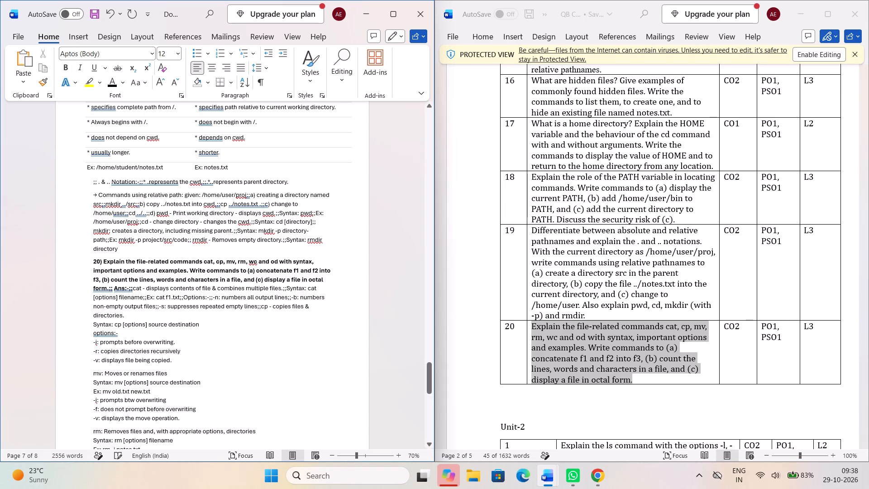
click(191, 320)
text(;;)
key(Delete)
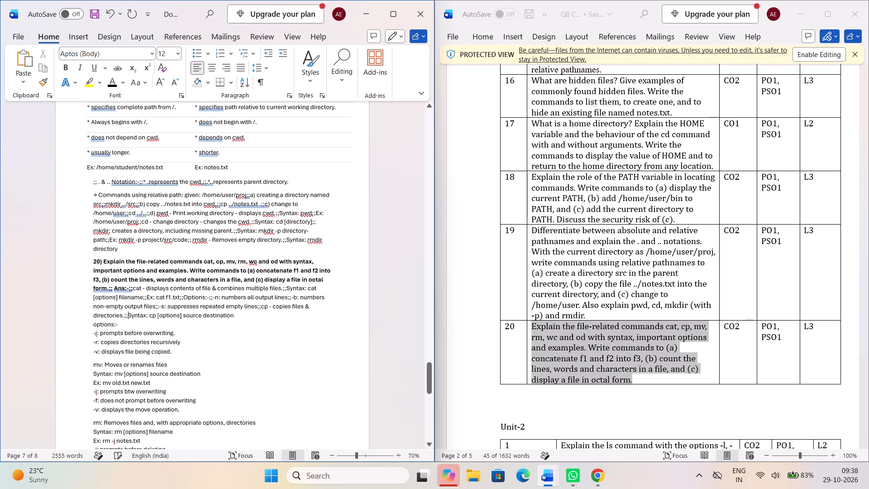
click(238, 314)
text(;;)
key(Delete)
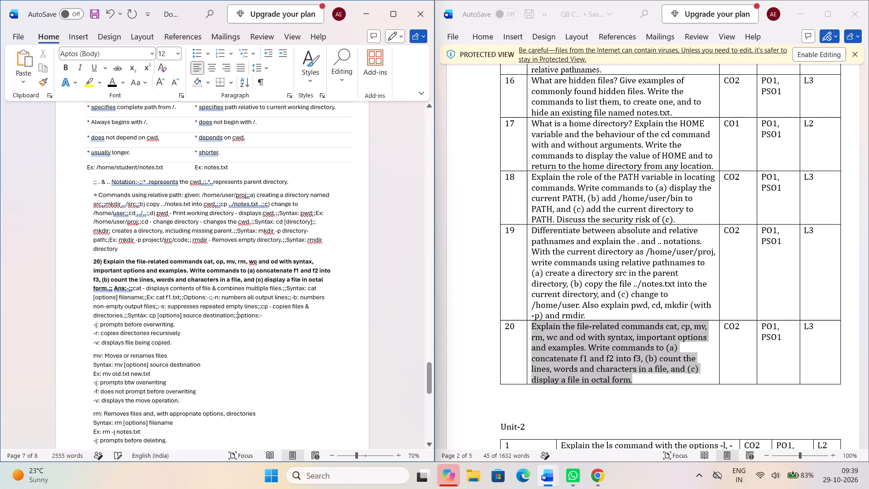
Join cp's -i, -r and -v option lines onto question 20's paragraph, separated by ";;".
click(261, 316)
text(;;)
key(Delete)
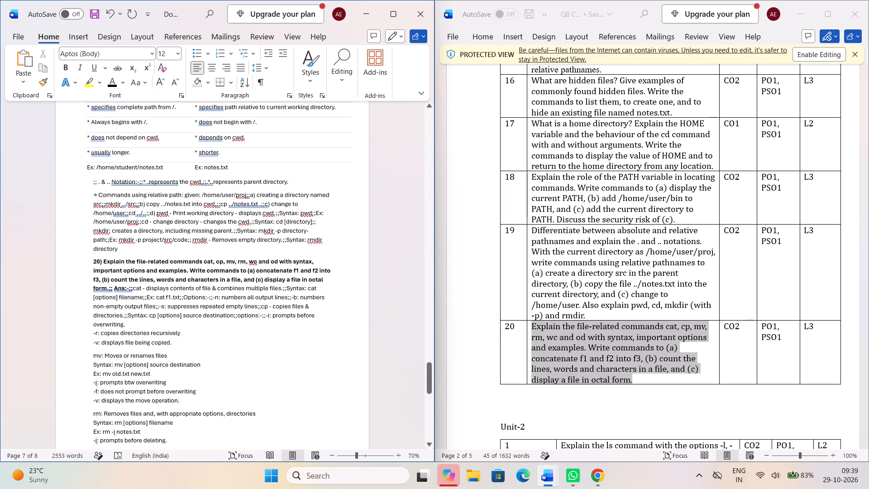
click(253, 324)
key(Delete)
text(;;)
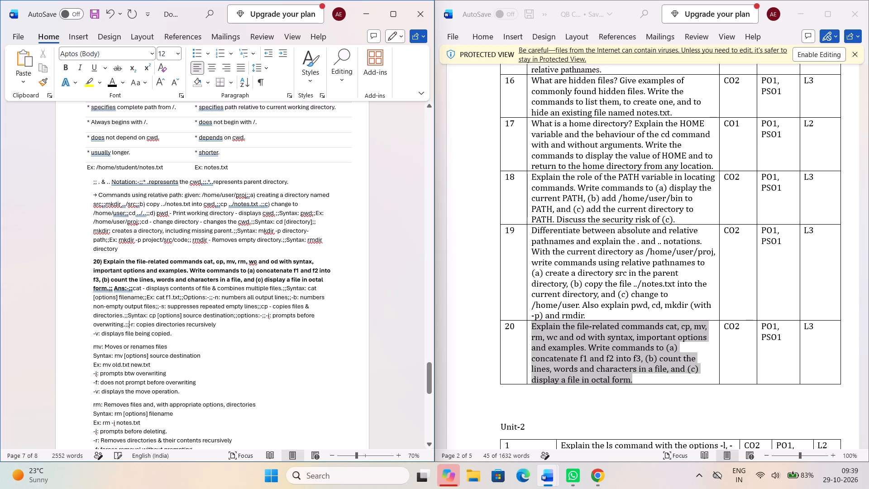
click(258, 323)
text(;;)
key(Delete)
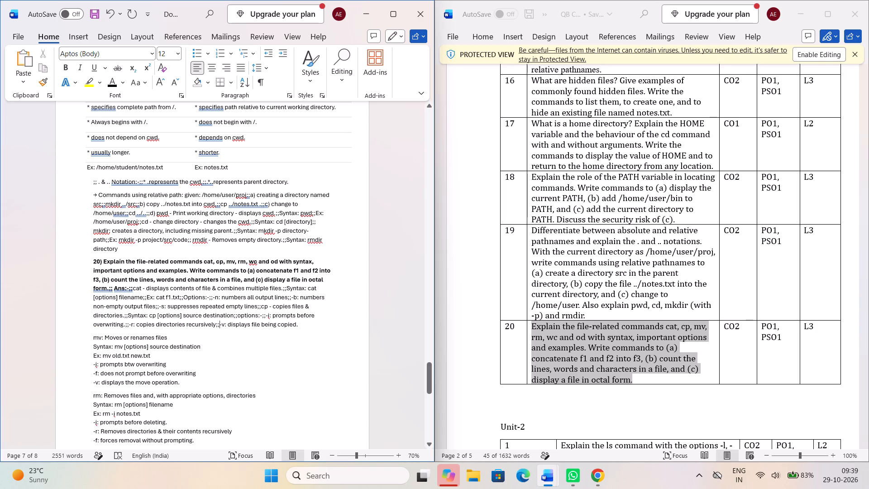
Join the mv description and its Syntax and Ex lines onto question 20's paragraph, separated by ";;".
click(296, 325)
text(;;)
key(Delete)
key(Delete)
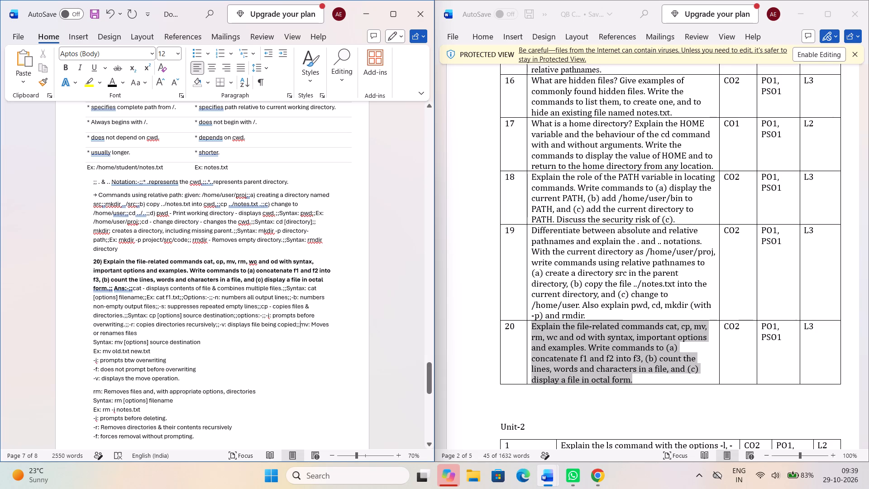
click(265, 331)
text(;;)
key(Delete)
click(267, 333)
key(semicolon)
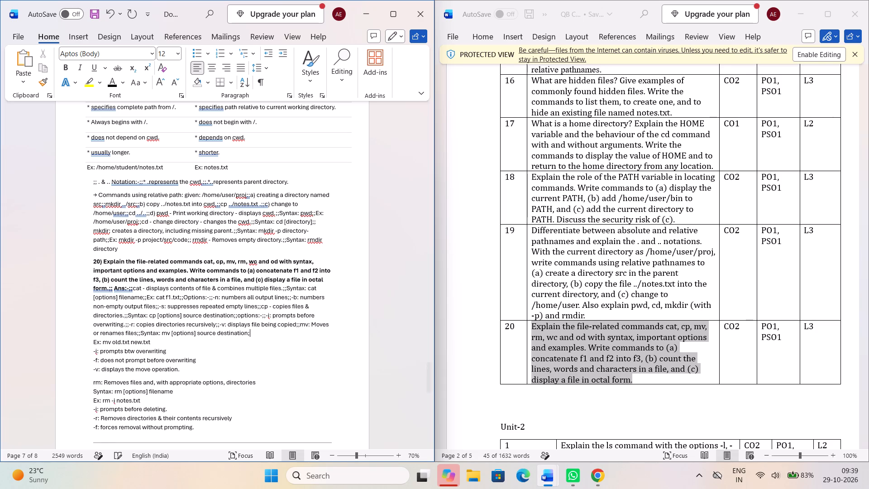
key(Delete)
key(Delete)
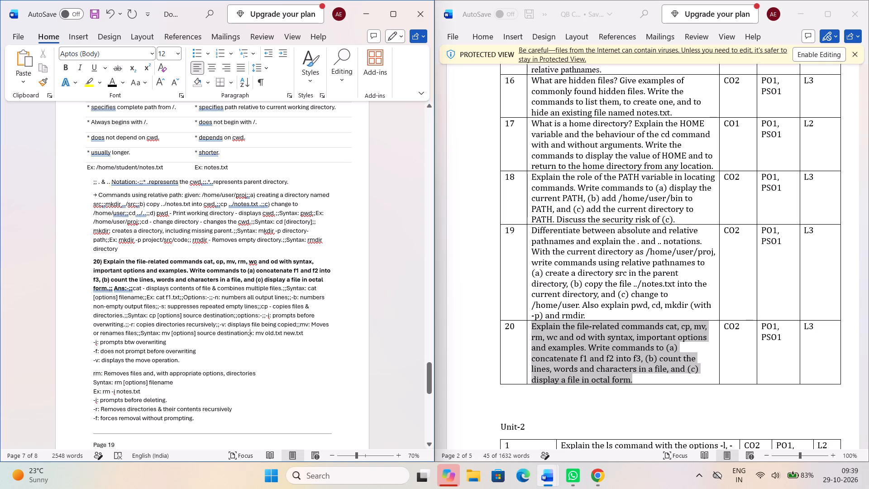
key(ctrl+z)
key(ctrl+z)
key(semicolon)
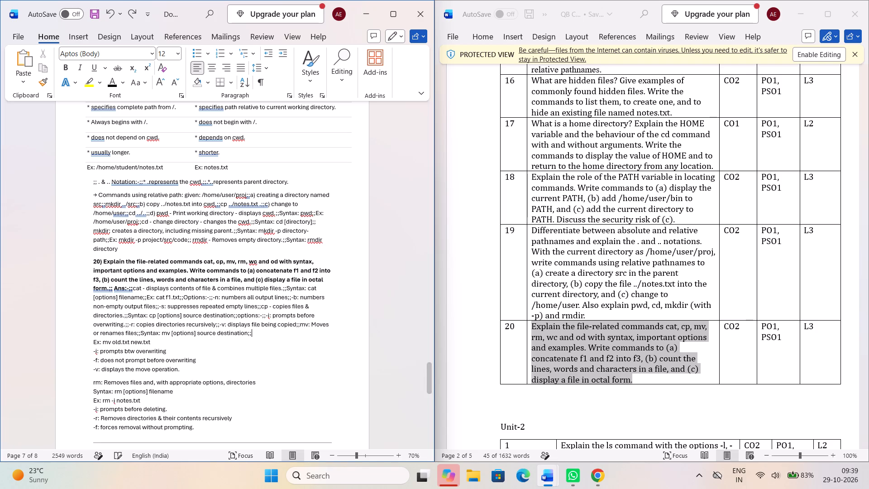
key(Delete)
Join mv's -f line onto its -i line with ";;" and add ";;" after the "mv old.txt new.txt" example.
click(272, 343)
text(;;)
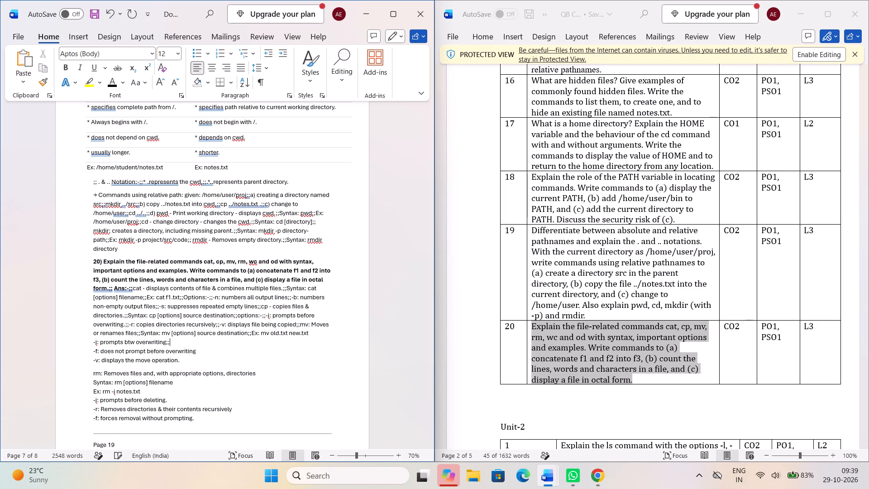
key(Delete)
click(308, 333)
text(;;)
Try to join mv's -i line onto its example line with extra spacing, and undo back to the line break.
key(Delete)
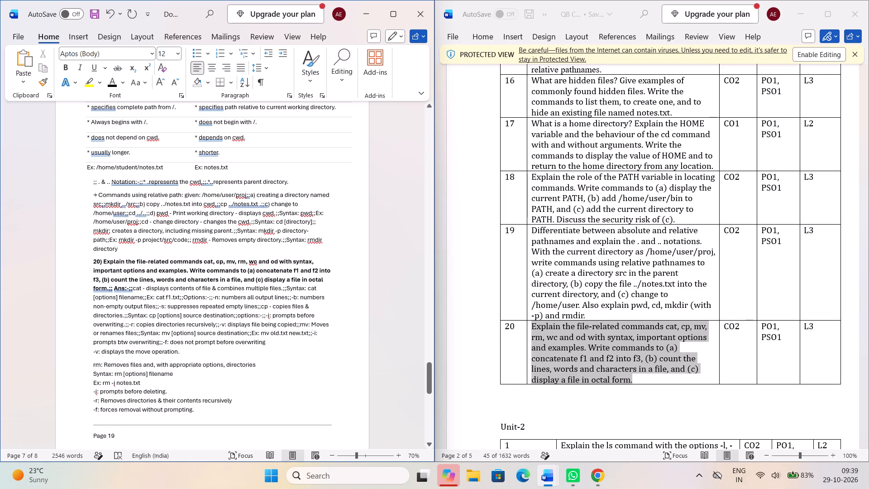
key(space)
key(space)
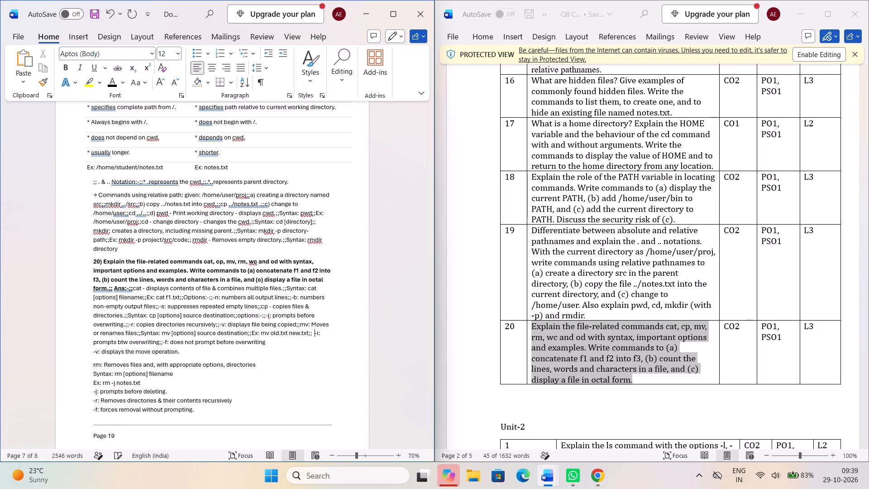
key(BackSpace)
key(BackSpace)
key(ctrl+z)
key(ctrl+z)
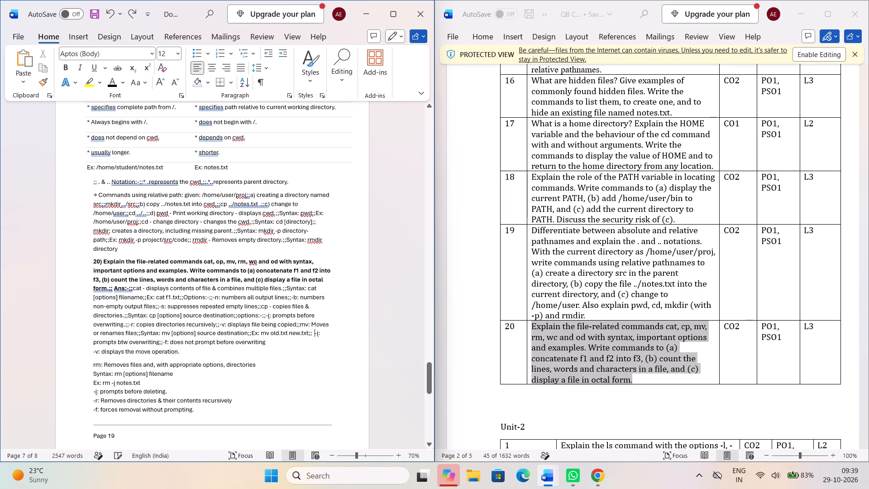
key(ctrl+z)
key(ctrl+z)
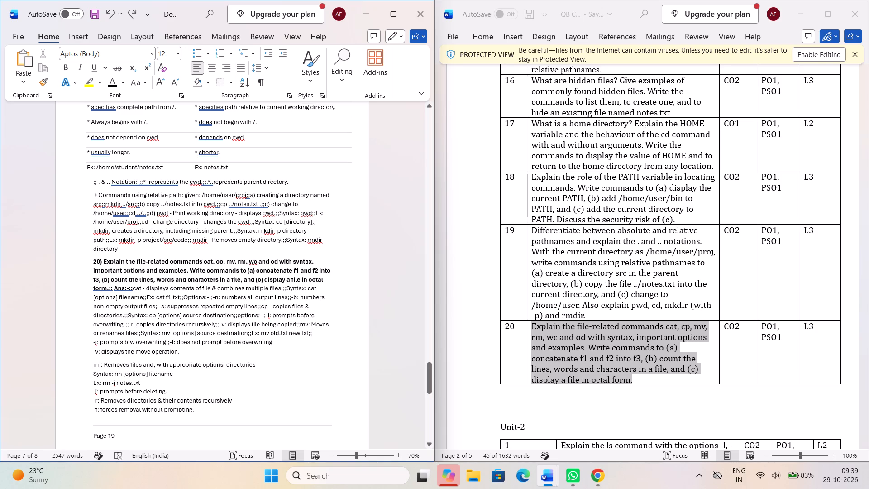
Join mv's -v line after its -f description, separated by ";;".
click(297, 349)
click(295, 343)
text(;;)
key(Delete)
Join the rm description and its Syntax and Ex lines onto question 20's text, separated by ";;".
click(300, 350)
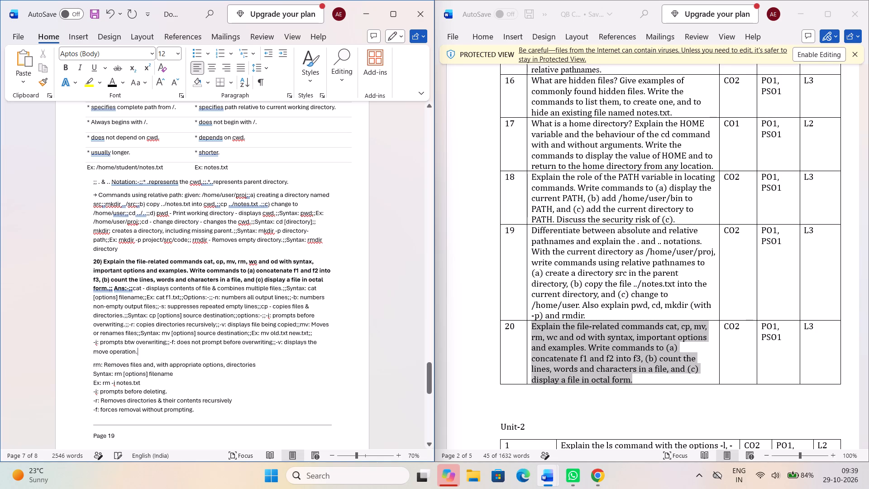
text(;;)
key(Delete)
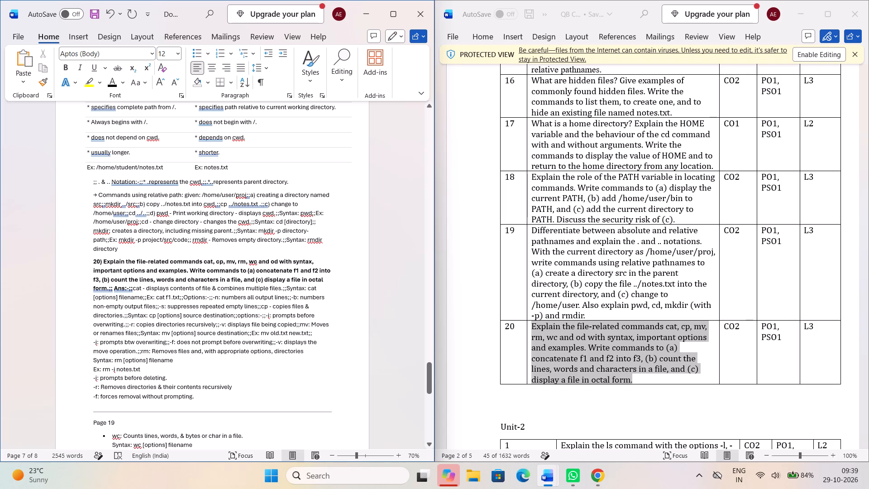
click(305, 351)
text(;;;)
key(Delete)
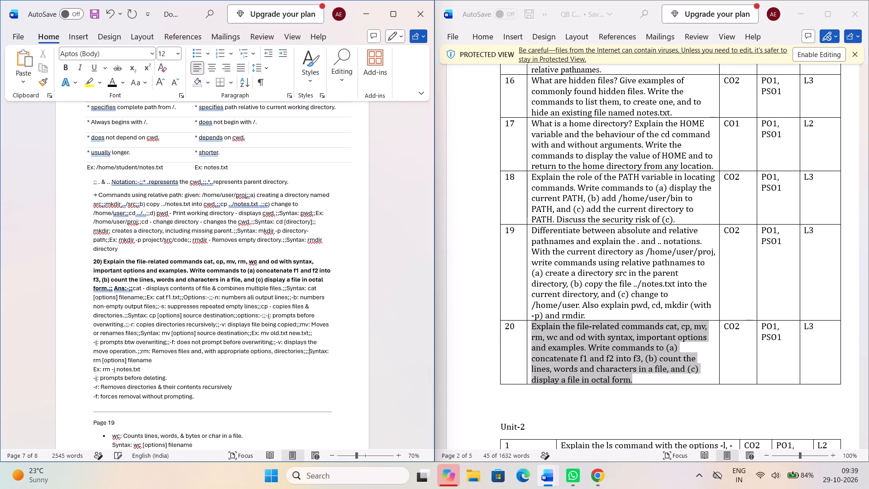
key(BackSpace)
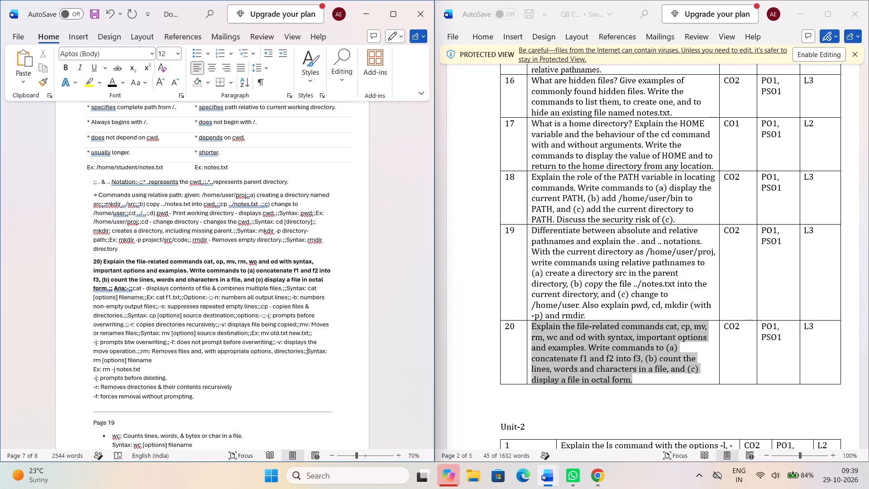
click(305, 351)
click(297, 357)
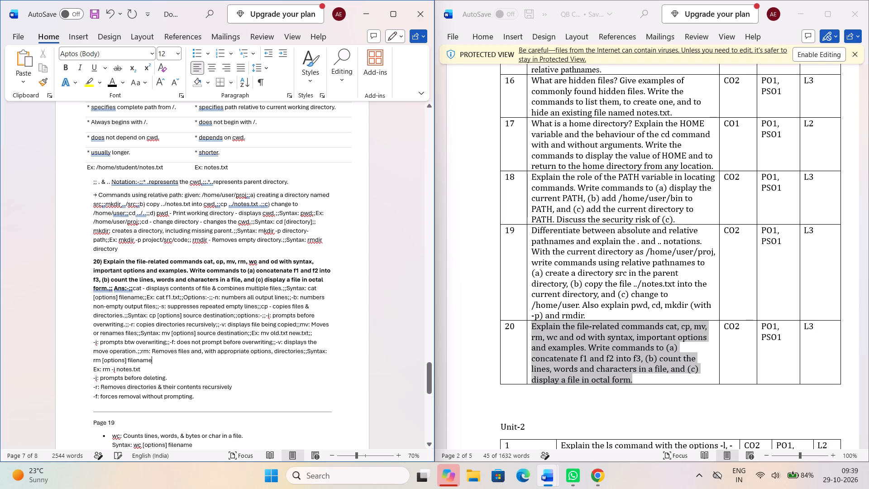
text(;;)
key(Delete)
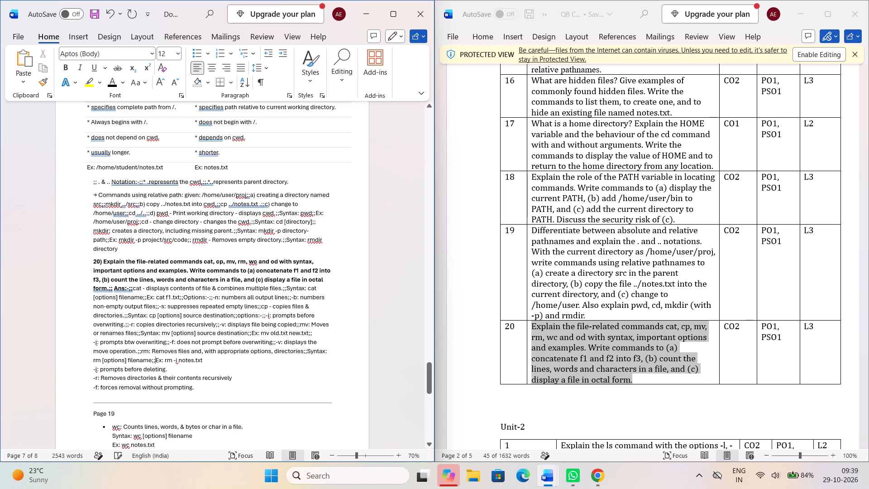
Join rm's -i, -r and -f option lines onto question 20's text, separated by ";;".
click(248, 362)
key(semicolon)
key(semicolon)
key(Delete)
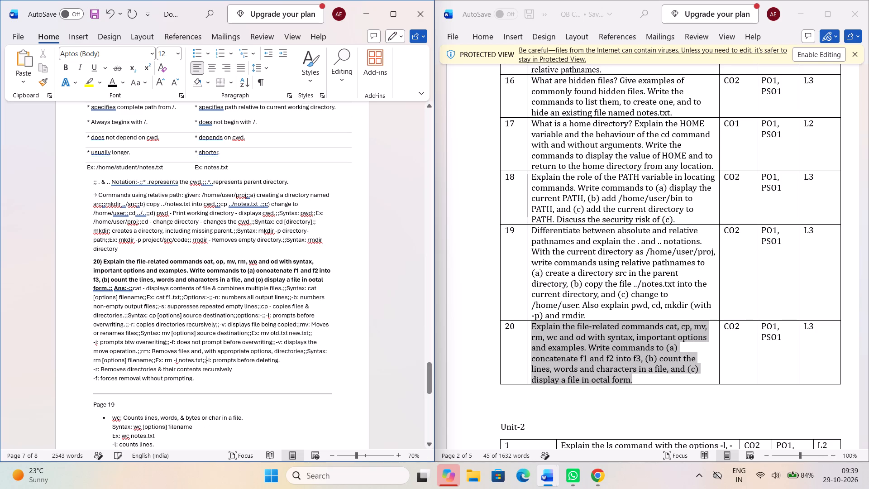
click(283, 361)
text(;;)
key(Delete)
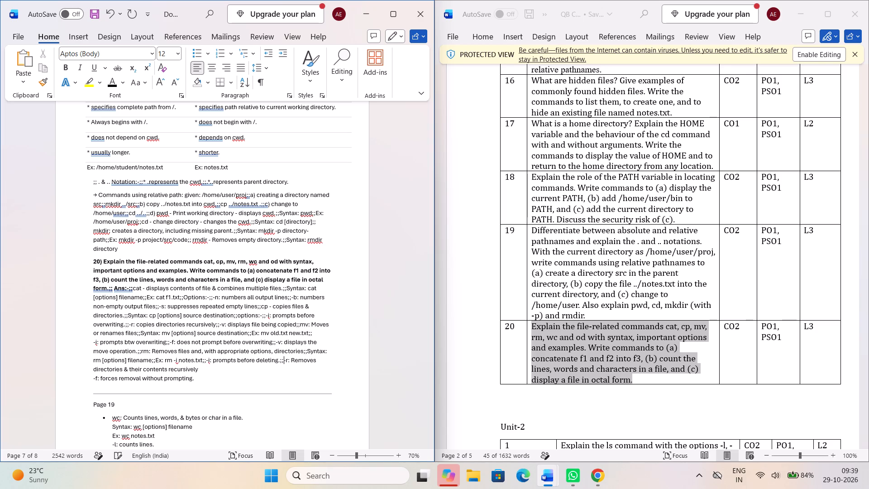
click(236, 369)
text(;;)
key(Delete)
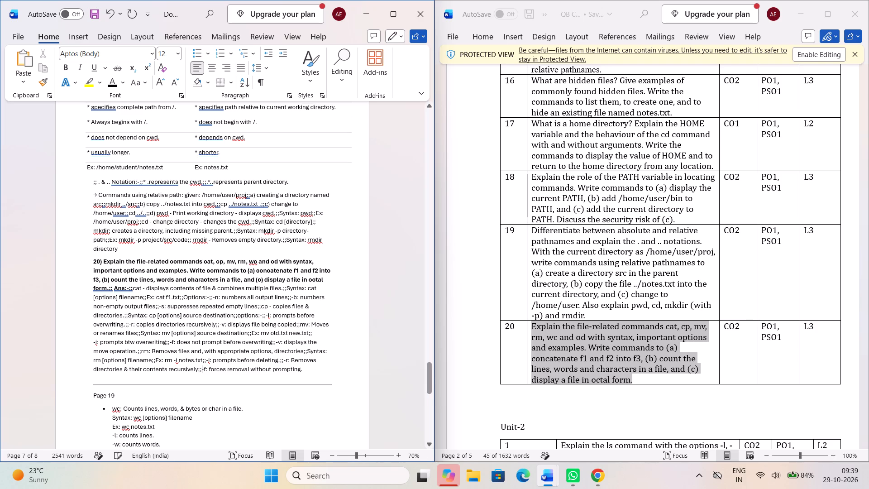
Delete the horizontal rule and the "Page 19" label following rm's -f line.
click(312, 371)
key(Delete)
key(Delete)
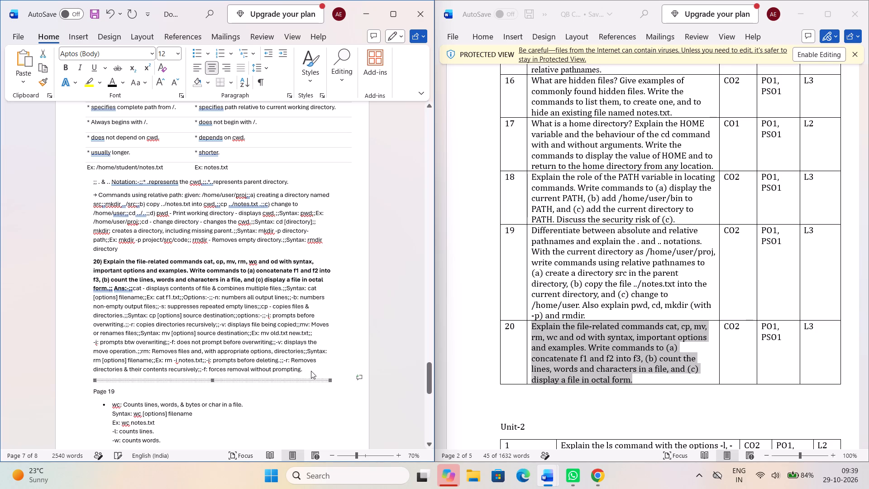
key(Delete)
key(Delete)
key(Delete)
key(Delete)
key(Delete)
key(Delete)
key(Delete)
key(Delete)
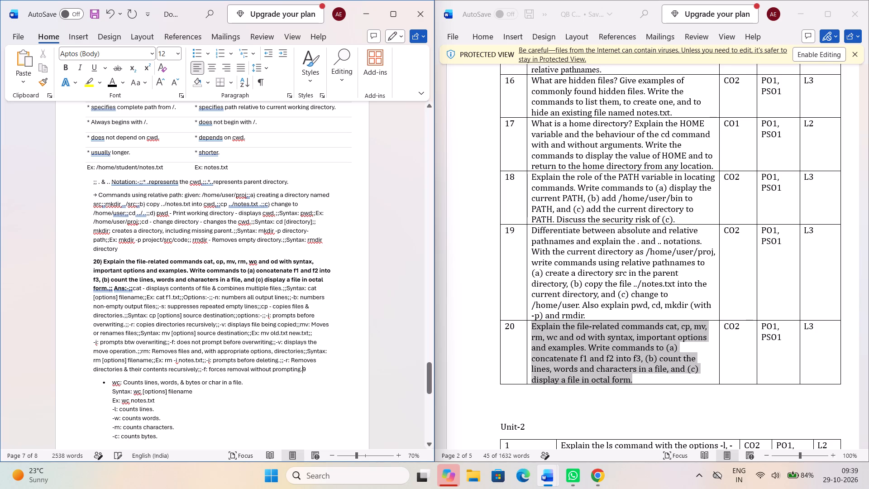
key(Delete)
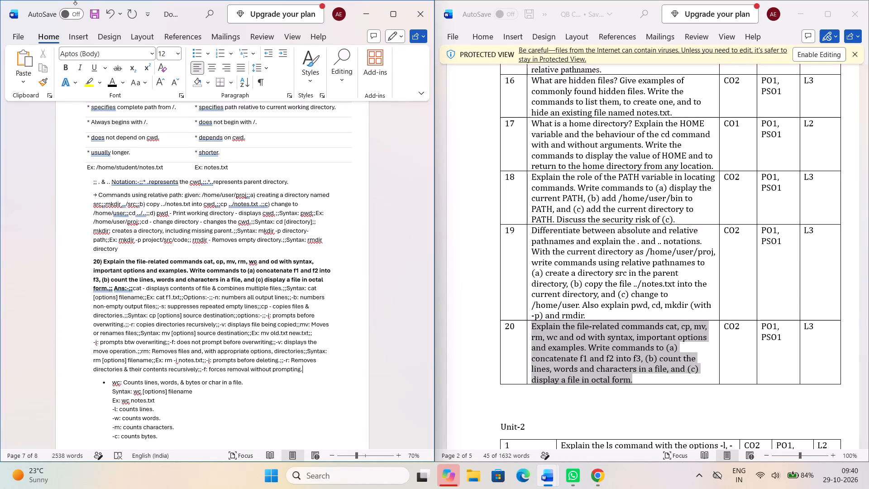
Add ";;*" after rm's -f description and join the bulleted wc description onto the same paragraph.
key(asterisk)
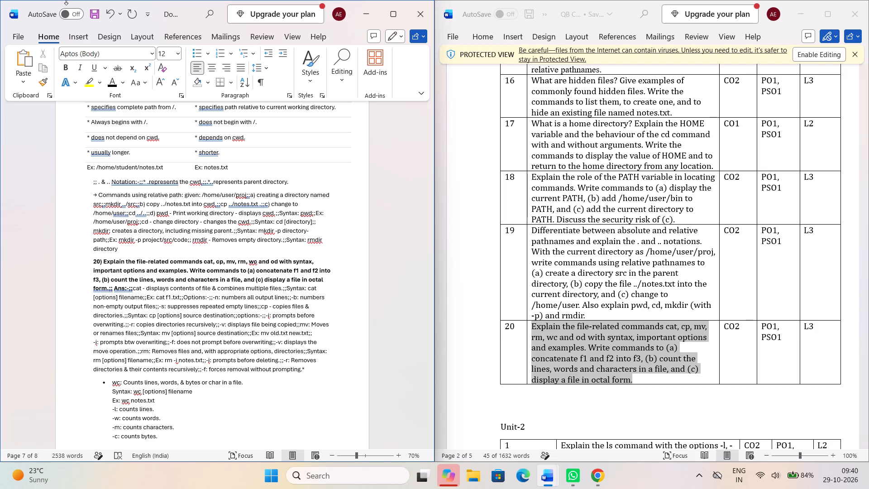
key(Left)
text(;;)
key(Right)
key(Delete)
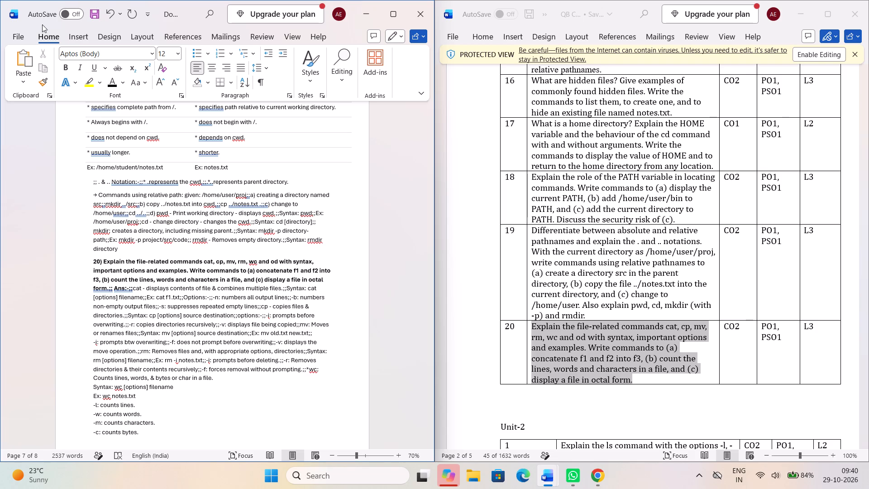
Join wc's Syntax and Ex lines onto question 20's paragraph, separated by ";;", and add ";;" after the example.
click(319, 370)
click(301, 379)
text(;;)
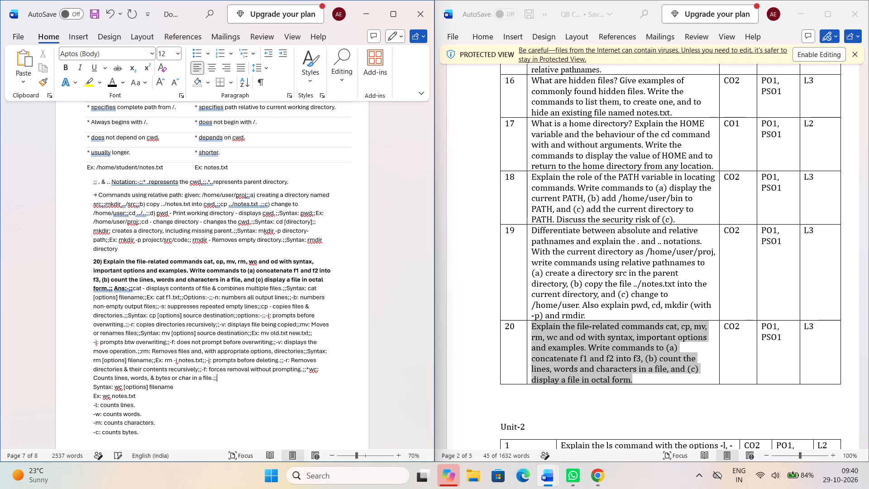
key(Delete)
click(309, 381)
key(Delete)
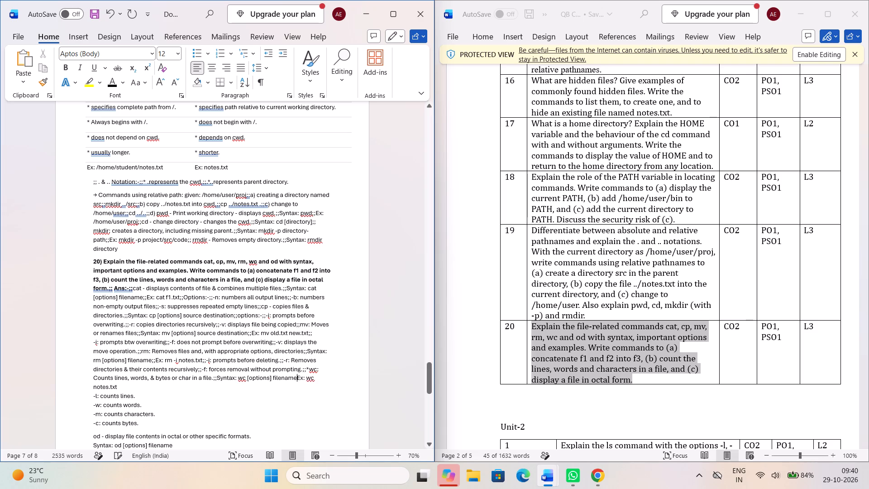
key(semicolon)
key(semicolon)
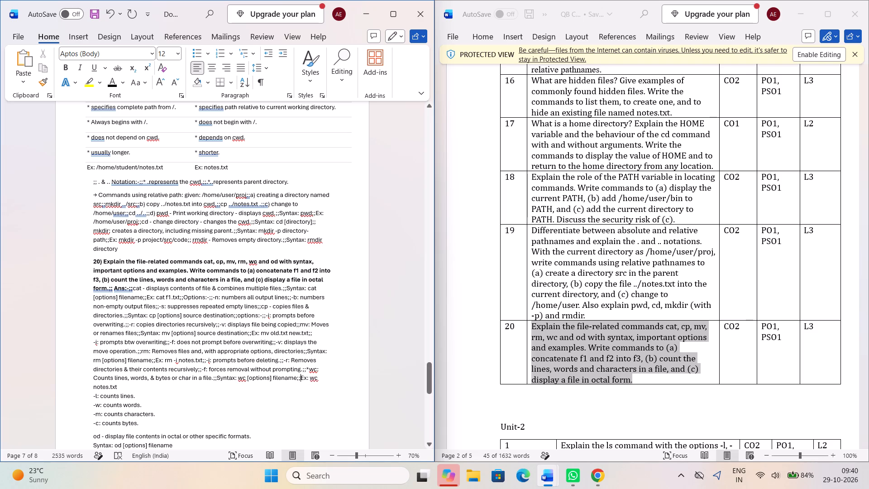
click(244, 391)
text(;;)
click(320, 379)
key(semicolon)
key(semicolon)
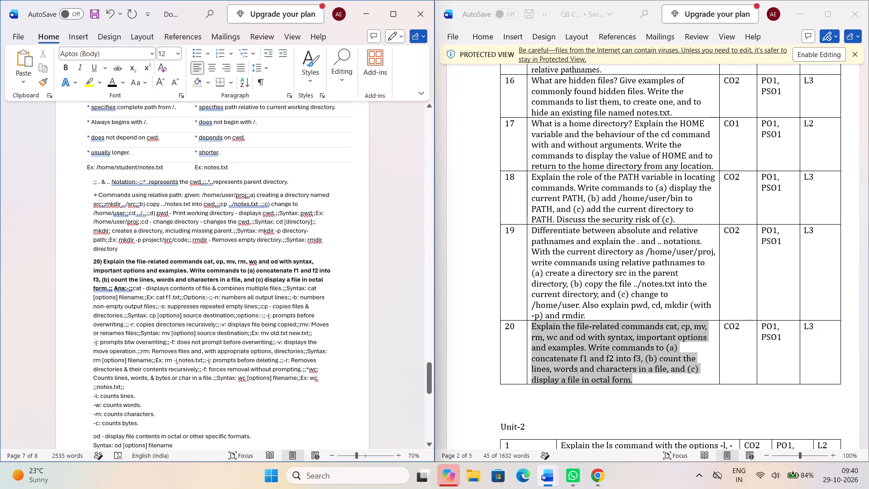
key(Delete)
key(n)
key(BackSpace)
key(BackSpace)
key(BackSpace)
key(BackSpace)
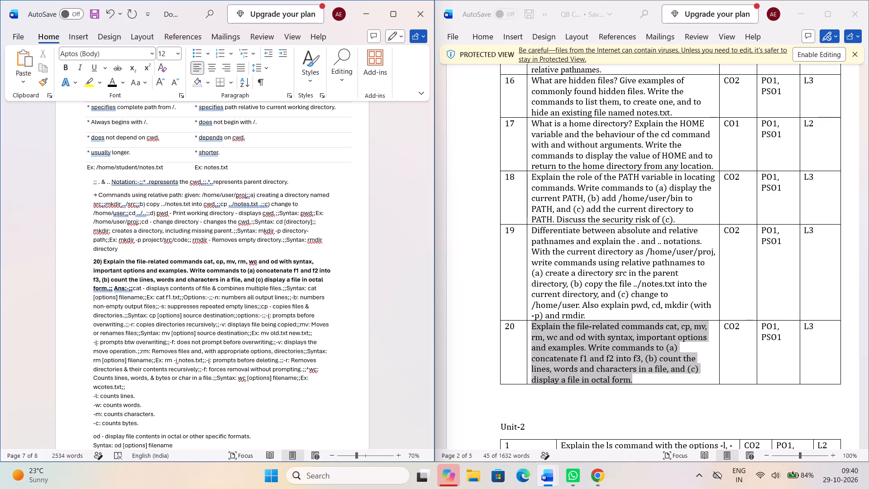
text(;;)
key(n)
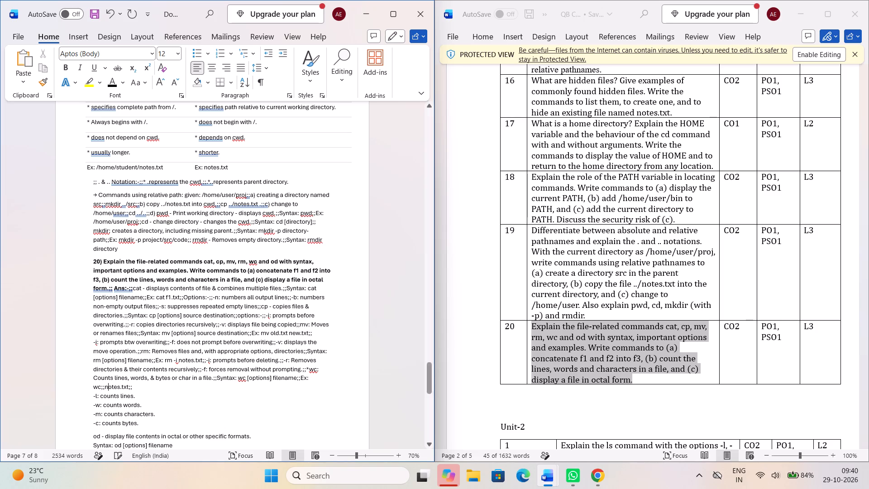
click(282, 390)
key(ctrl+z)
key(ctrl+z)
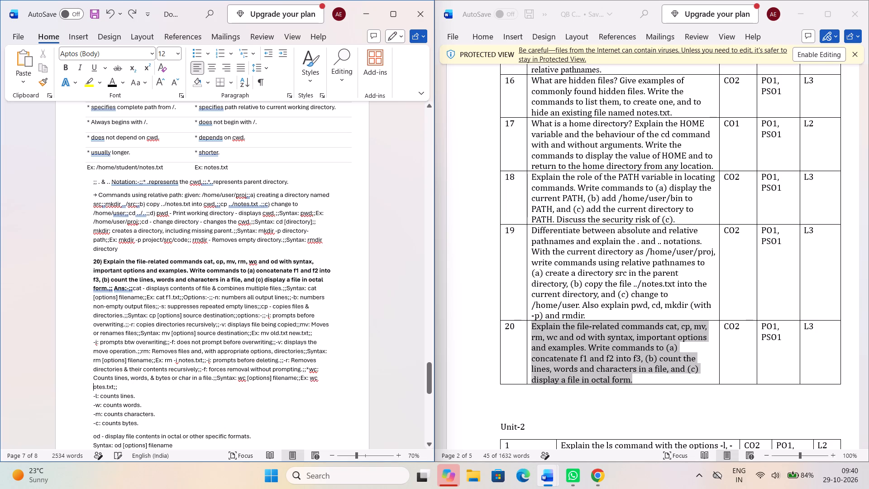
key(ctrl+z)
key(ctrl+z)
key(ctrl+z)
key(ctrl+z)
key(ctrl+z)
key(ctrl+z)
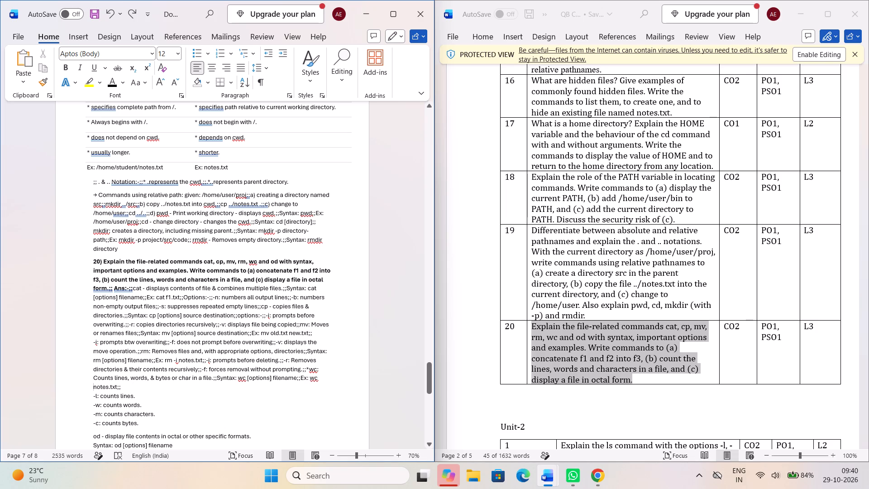
Join wc's -l, -w, -m and -c option lines onto question 20's paragraph, separated by ";;".
click(258, 380)
click(258, 384)
key(Delete)
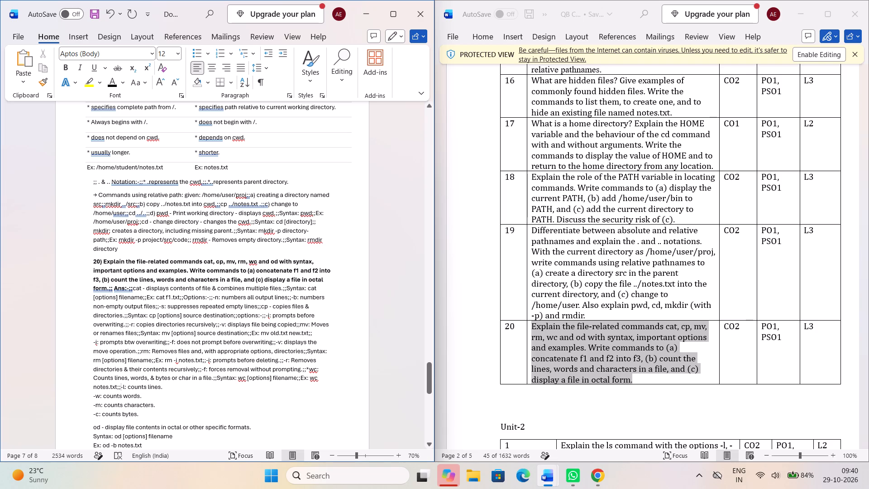
click(210, 396)
key(Delete)
key(Delete)
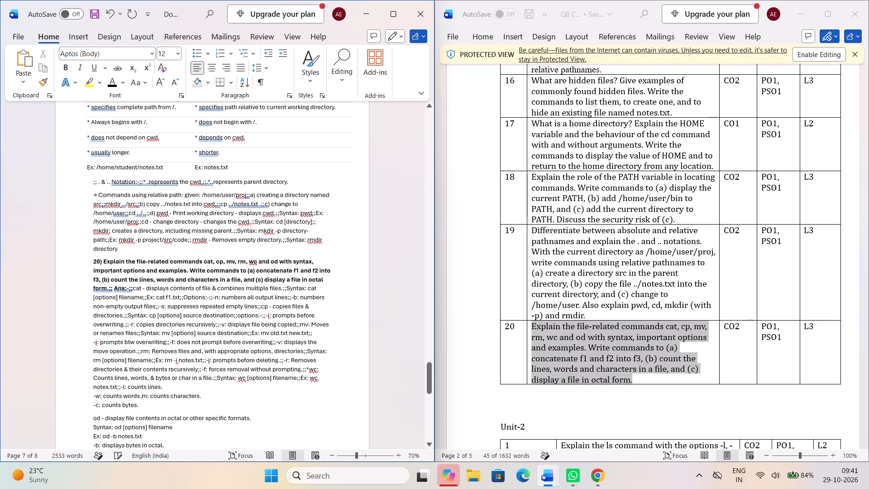
key(ctrl+z)
key(ctrl+z)
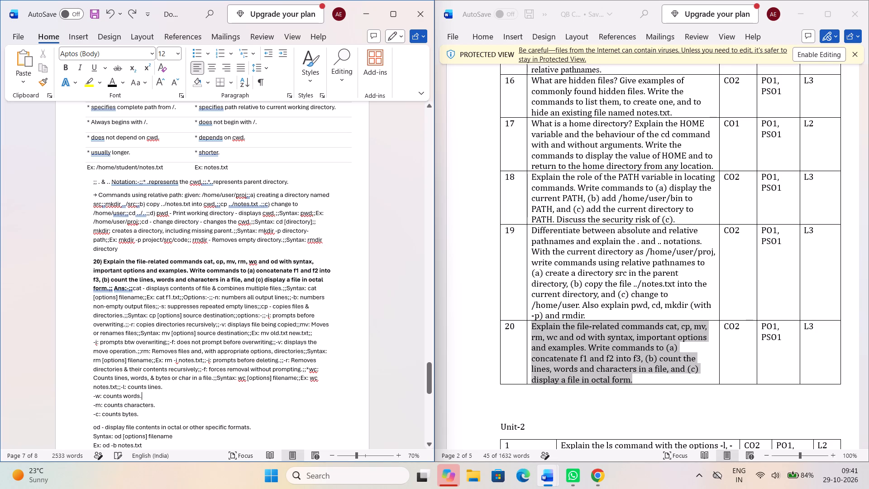
key(Delete)
text(;;)
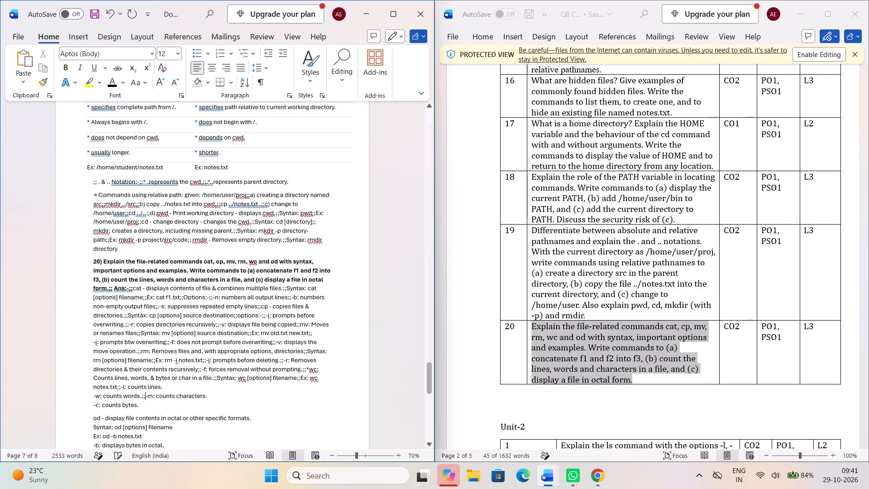
click(236, 398)
key(semicolon)
key(semicolon)
key(Delete)
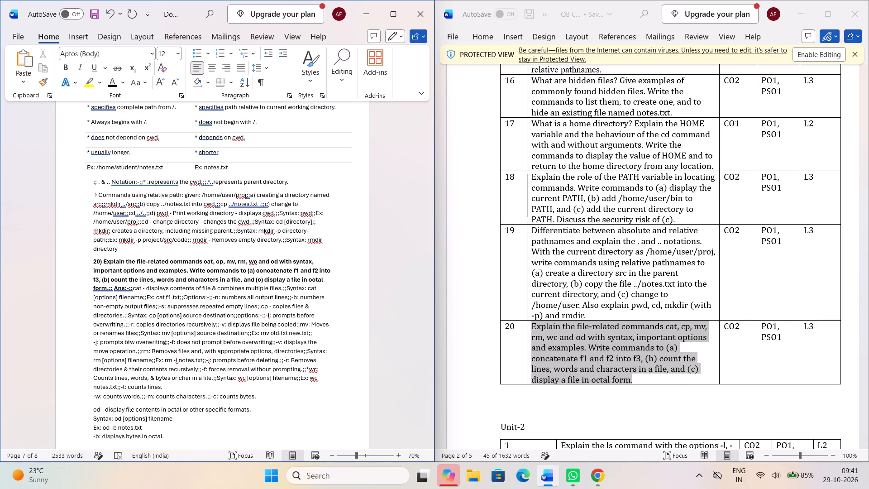
click(229, 385)
text(;;)
key(Delete)
Join the od description after wc's -c option, separated by a space and ";;*".
click(339, 386)
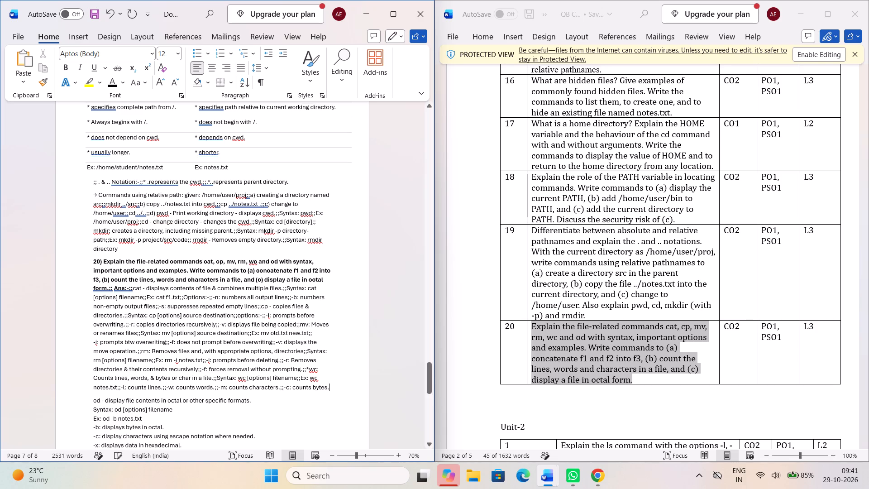
key(Delete)
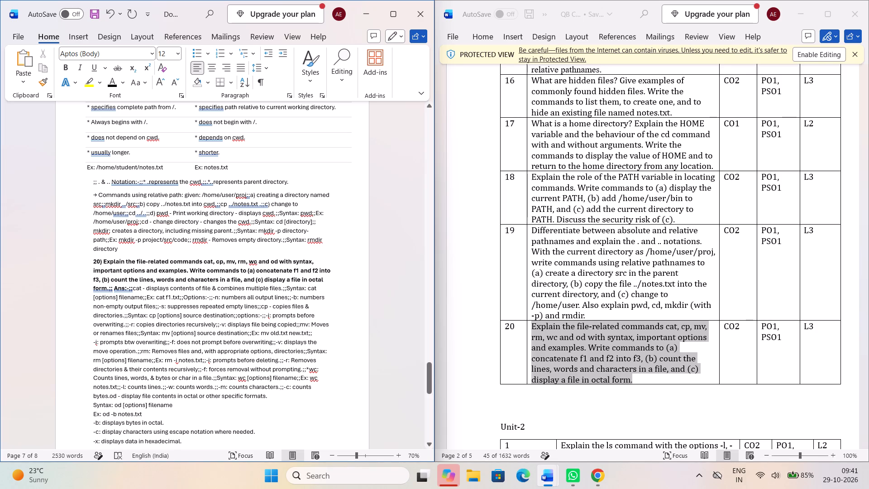
text(;;*)
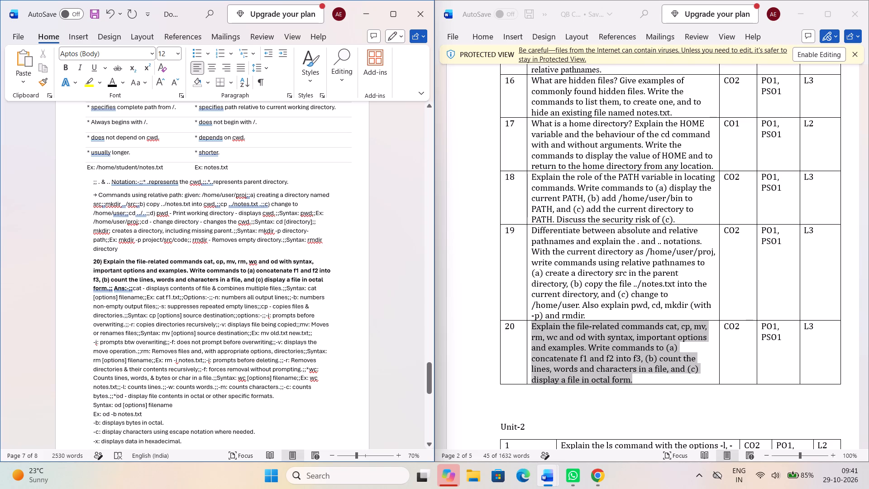
click(109, 397)
key(space)
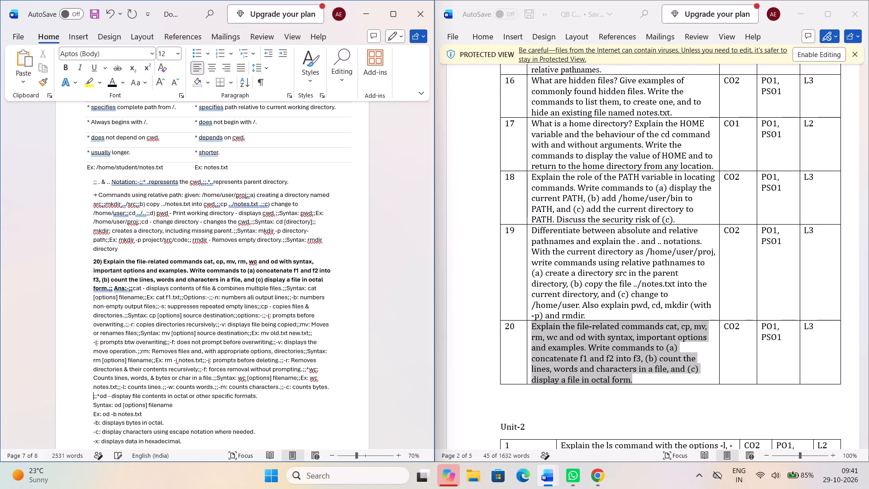
Join od's Syntax and Ex lines onto question 20's paragraph, separated by ";;".
click(255, 395)
click(260, 397)
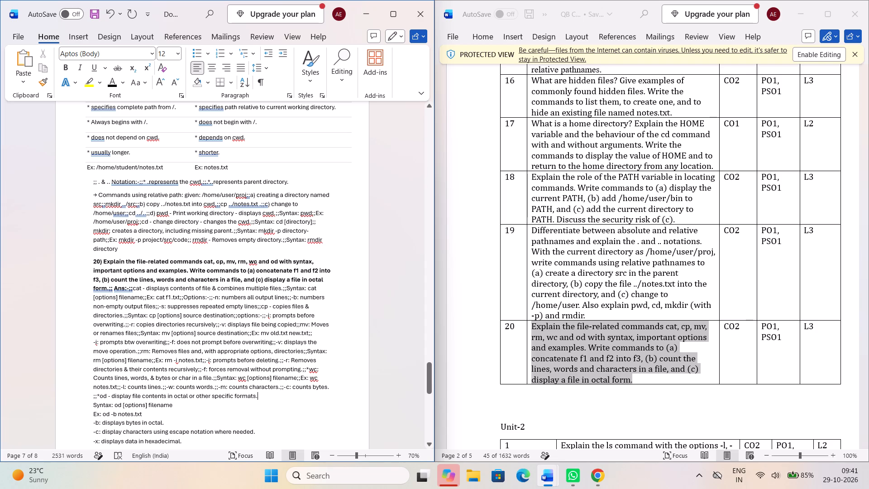
text(;;)
key(Delete)
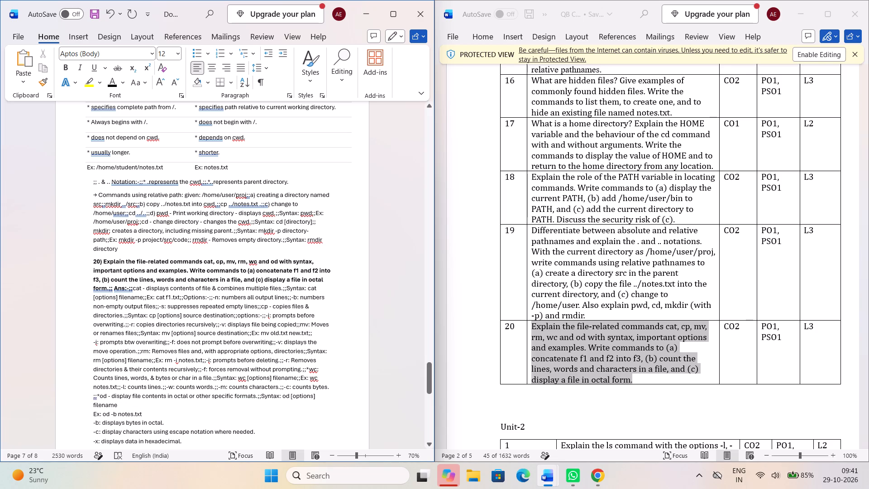
click(252, 398)
click(320, 400)
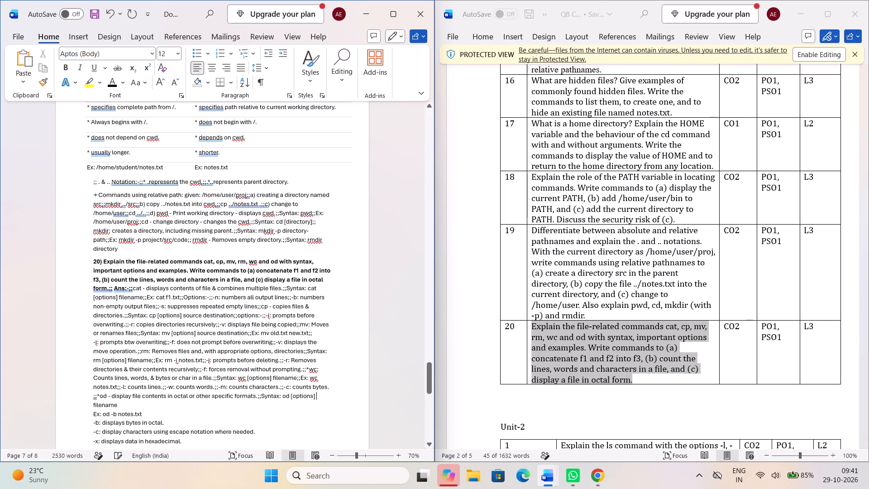
click(247, 407)
text(;;)
key(Delete)
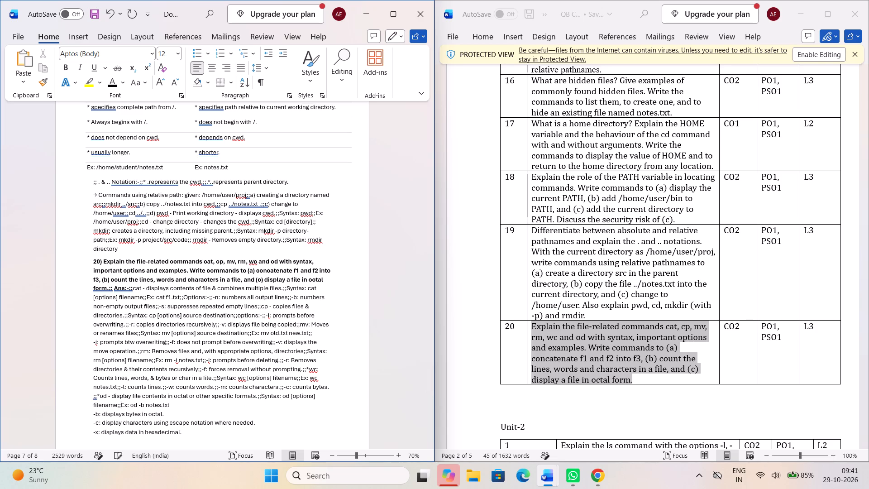
Join od's -b, -c and -x option lines onto question 20's paragraph, separated by ";;".
click(246, 405)
text(;;)
key(Delete)
click(246, 405)
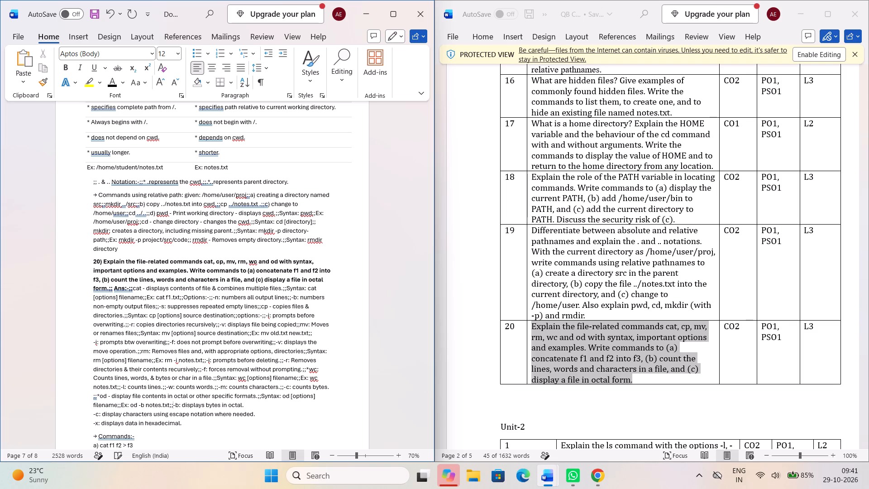
text(;;)
key(Delete)
click(246, 415)
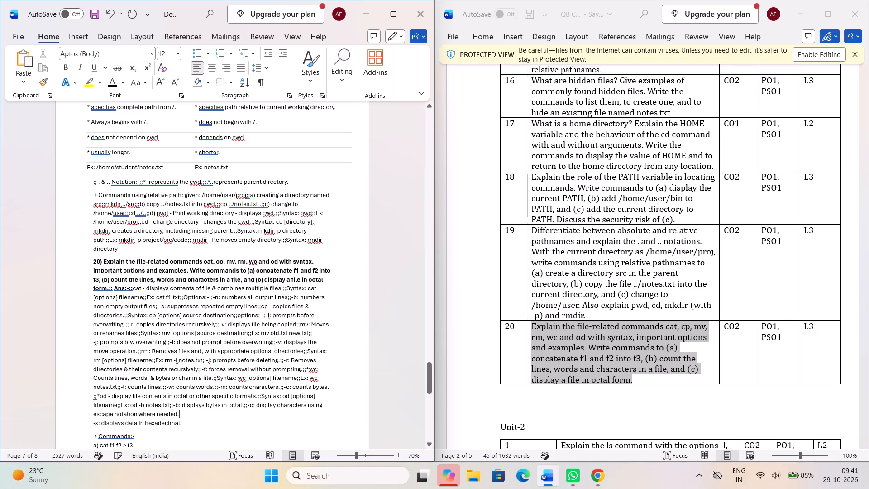
text(;;)
key(Delete)
Join the "→ Commands:-" heading and the "a) cat f1 f2 > f3" line onto question 20's paragraph, separated by ";;".
click(272, 416)
text(;;)
key(Delete)
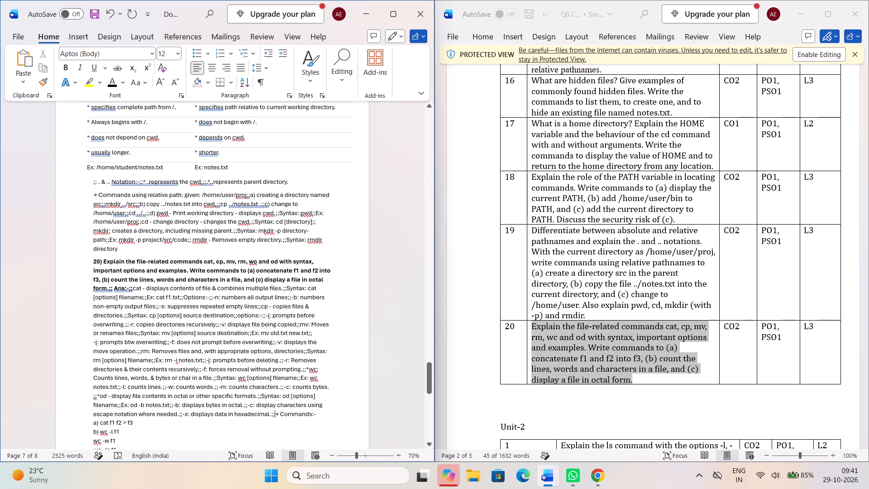
scroll(282, 306, down, 4)
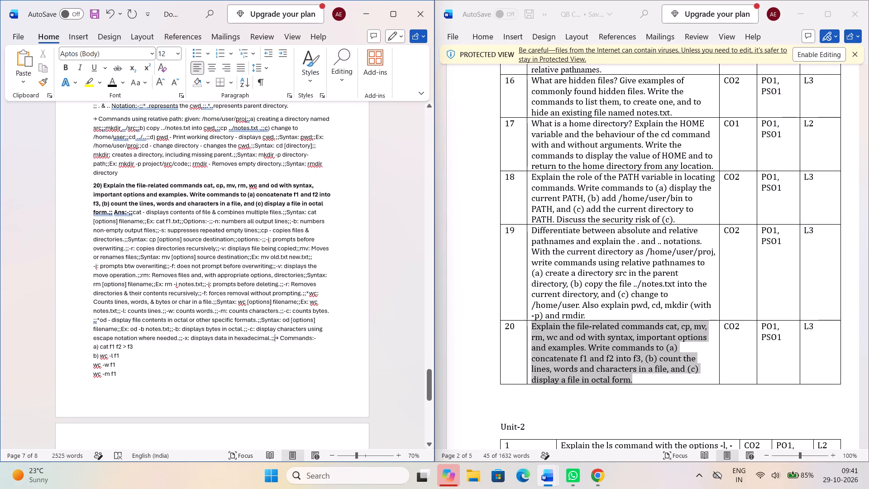
scroll(322, 352, down, 7)
scroll(306, 323, up, 4)
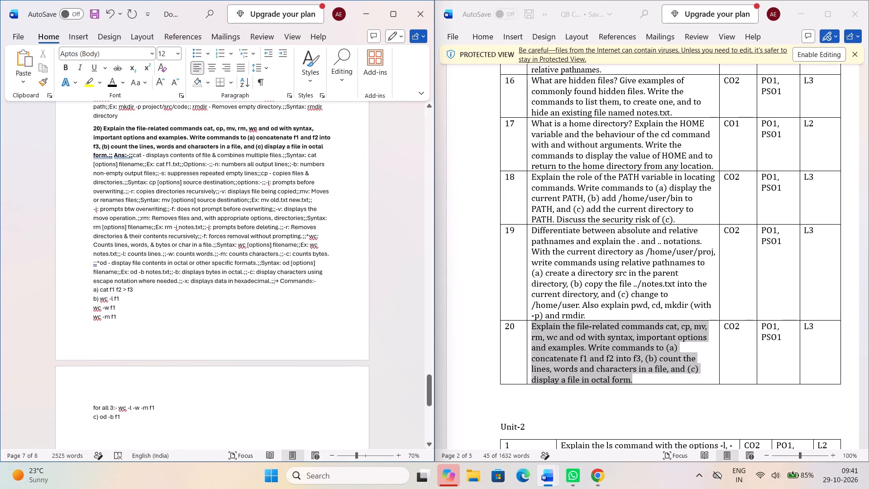
click(327, 282)
text(;;)
key(Delete)
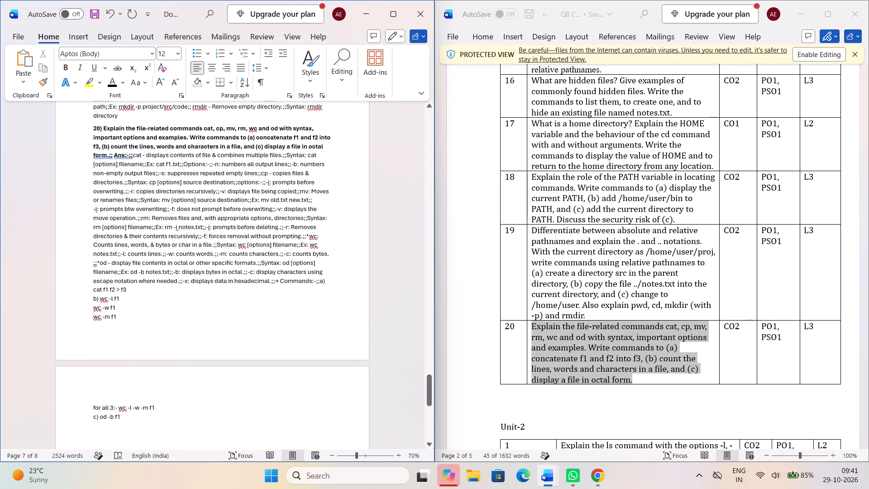
Join part b's wc -l, wc -w, wc -m and "for all 3" command lines onto question 20's paragraph, separated by ";;".
click(278, 291)
text(;;)
key(Delete)
click(278, 291)
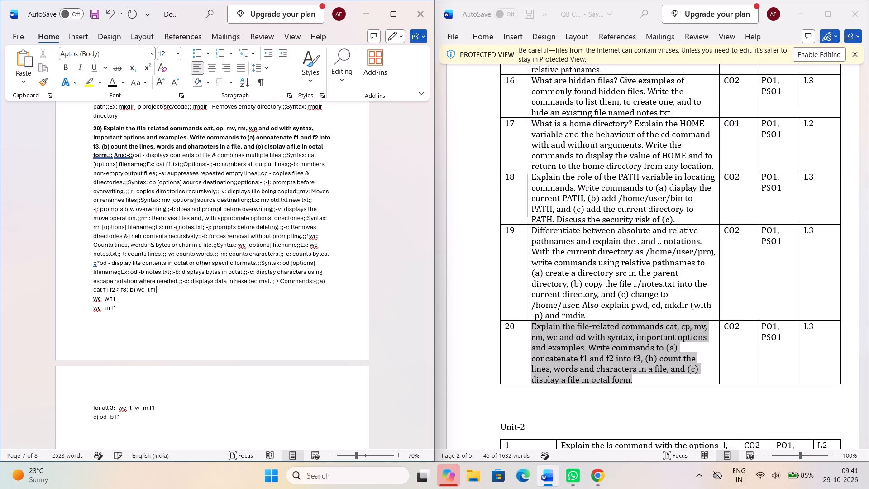
text(;;)
key(Delete)
click(278, 291)
text(;;)
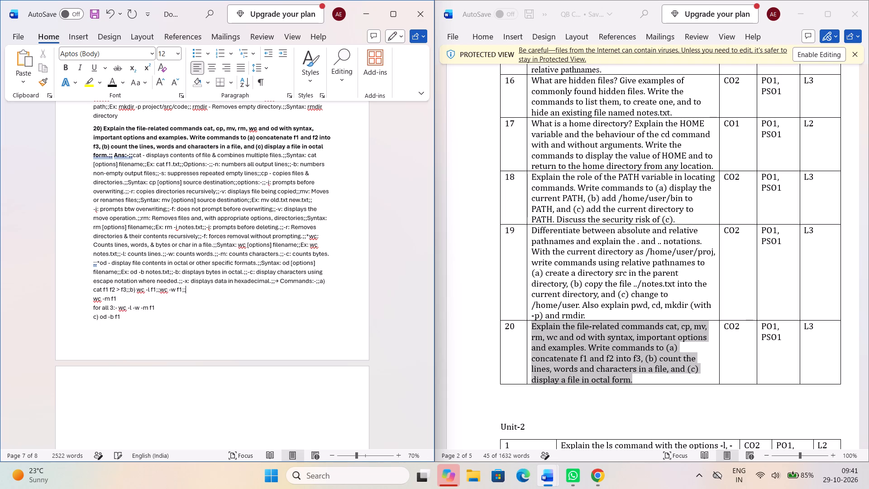
key(Delete)
click(278, 291)
text(;;)
key(Delete)
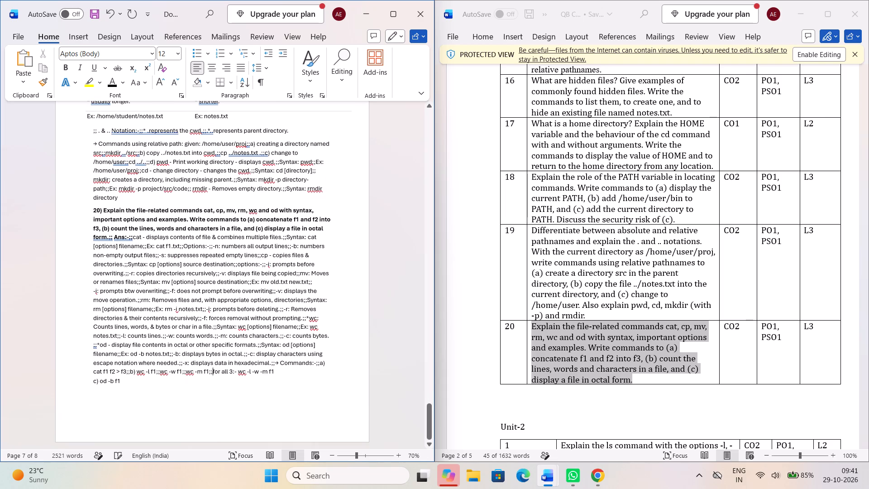
Join the "c) od -b f1" line onto the end of question 20's paragraph, separated by ";;;;".
click(279, 370)
text(;;;;)
key(Delete)
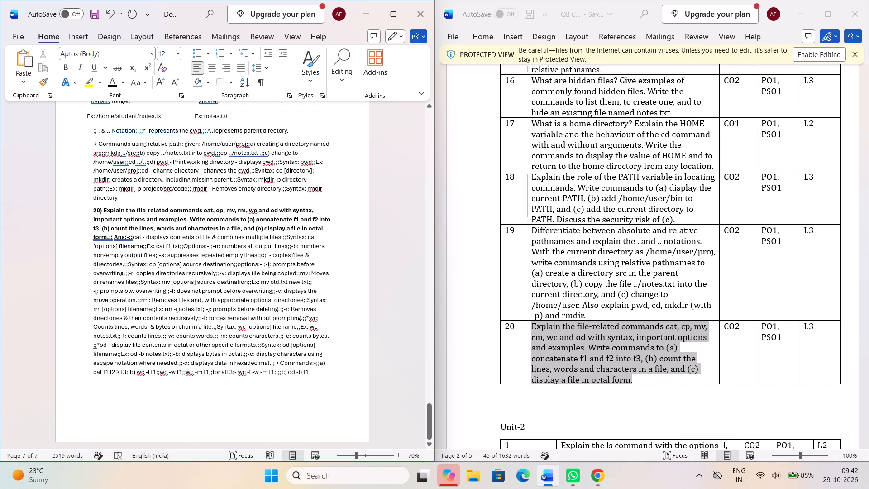
Insert an asterisk before the cat, cp, mv and rm command descriptions in question 20's answer.
scroll(320, 377, down, 4)
scroll(320, 377, up, 8)
scroll(320, 377, down, 3)
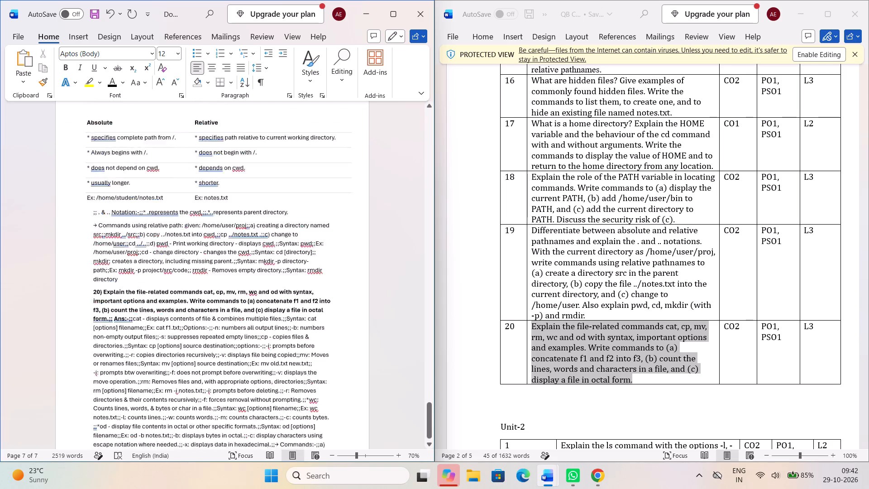
scroll(320, 377, down, 10)
scroll(319, 376, up, 14)
scroll(316, 361, down, 8)
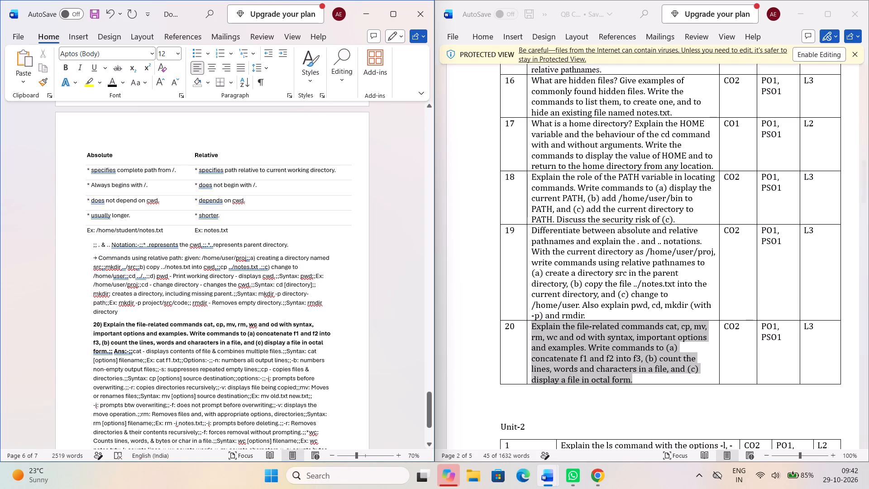
click(134, 347)
key(Left)
key(asterisk)
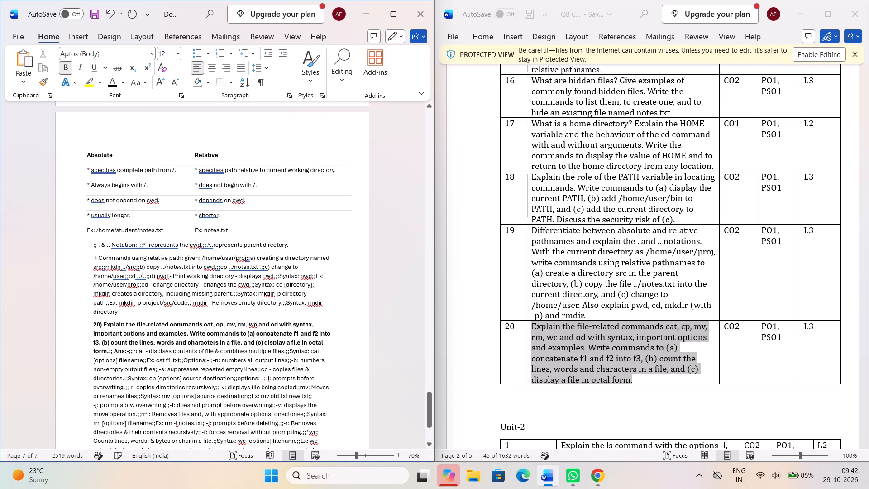
click(260, 367)
key(asterisk)
click(220, 388)
click(301, 389)
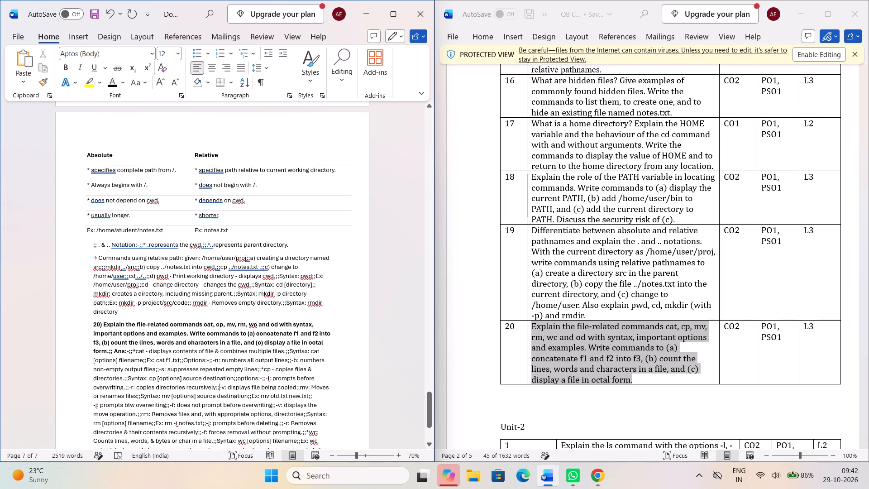
key(asterisk)
click(326, 388)
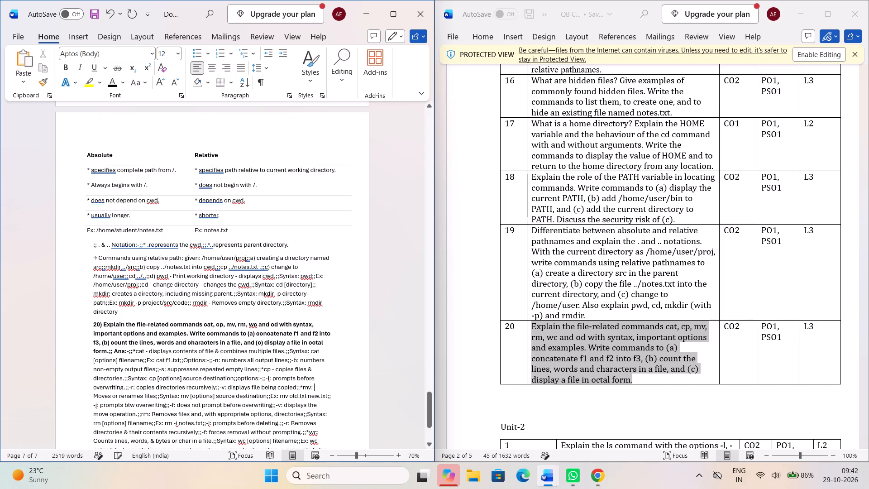
click(143, 413)
key(Left)
key(asterisk)
click(332, 335)
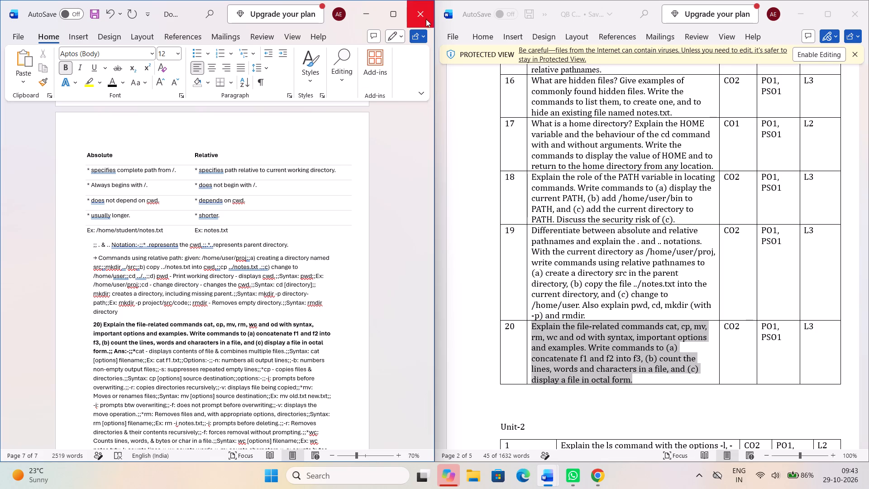
Maximize the answers document and save it as "answers module 1" in the OneDrive Documents folder.
click(399, 15)
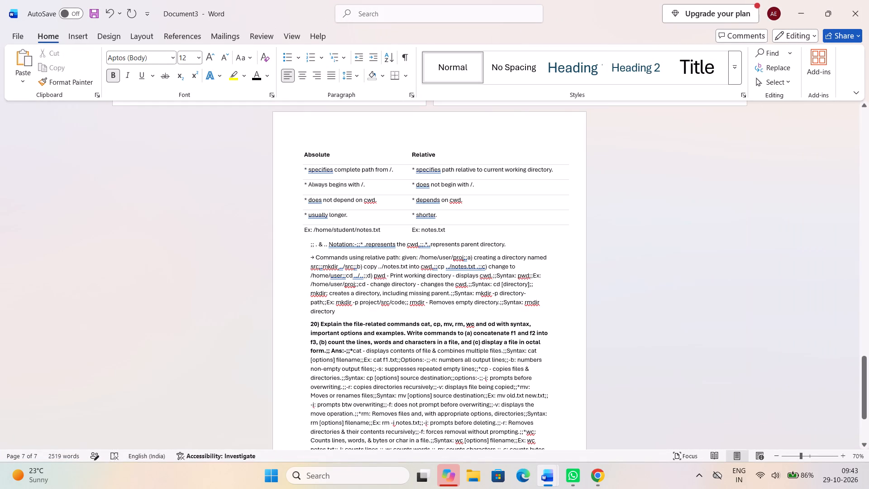
key(ctrl+s)
click(406, 198)
key(BackSpace)
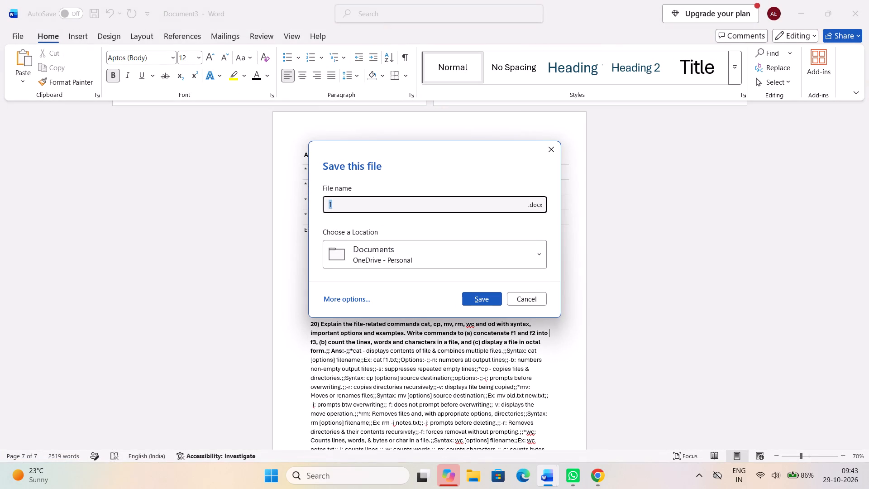
text(answers module 1)
click(492, 298)
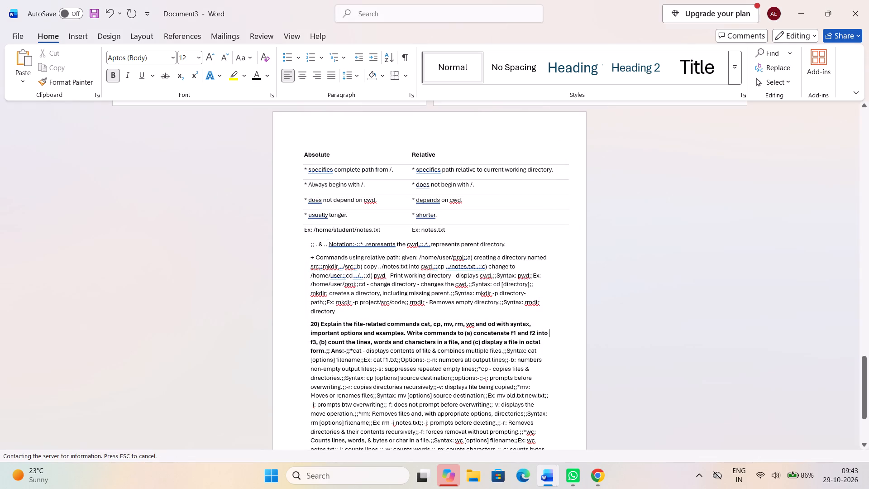
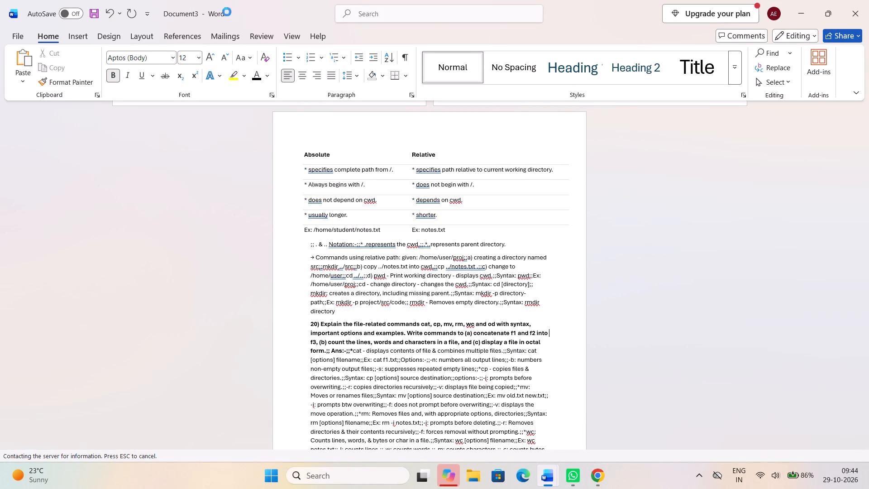
Save the current state of the answers document again.
right_click(327, 182)
key(ctrl+s)
key(ctrl+s)
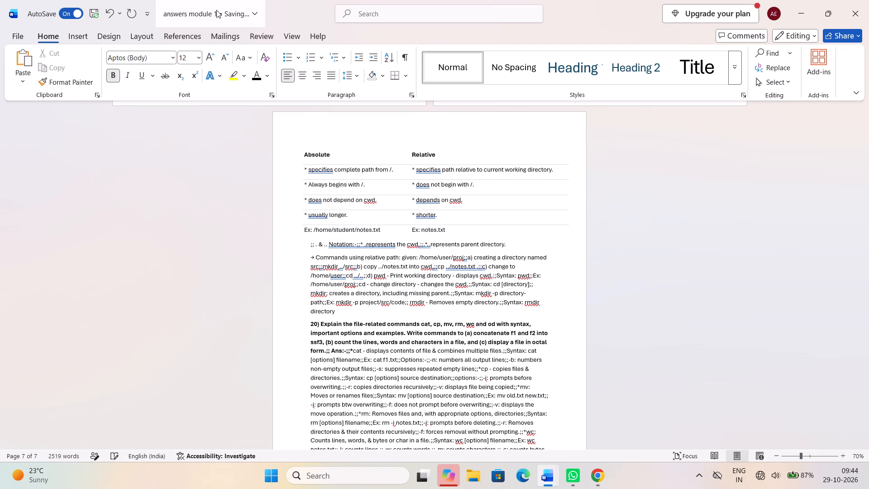
Open the file name and location details of "answers module 1" and try to change its OneDrive Documents location.
click(216, 10)
click(249, 66)
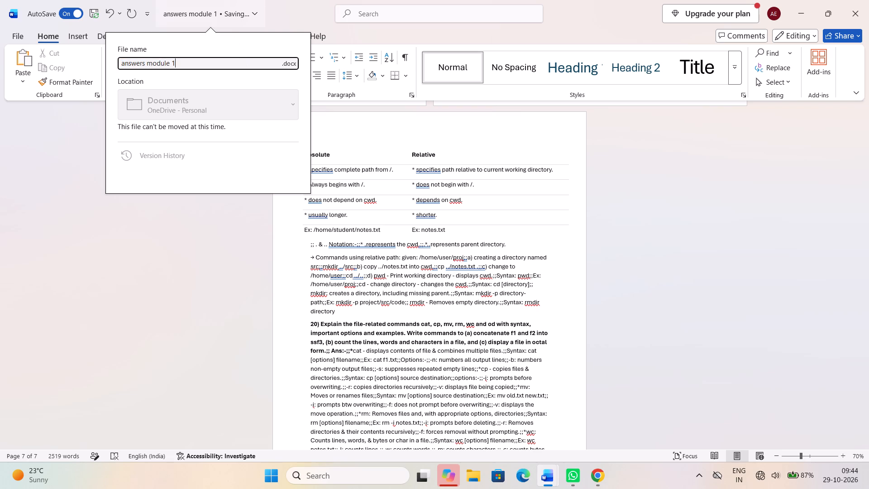
triple_click(258, 106)
double_click(270, 101)
Dismiss the file name and location details and save the answers document again.
click(220, 225)
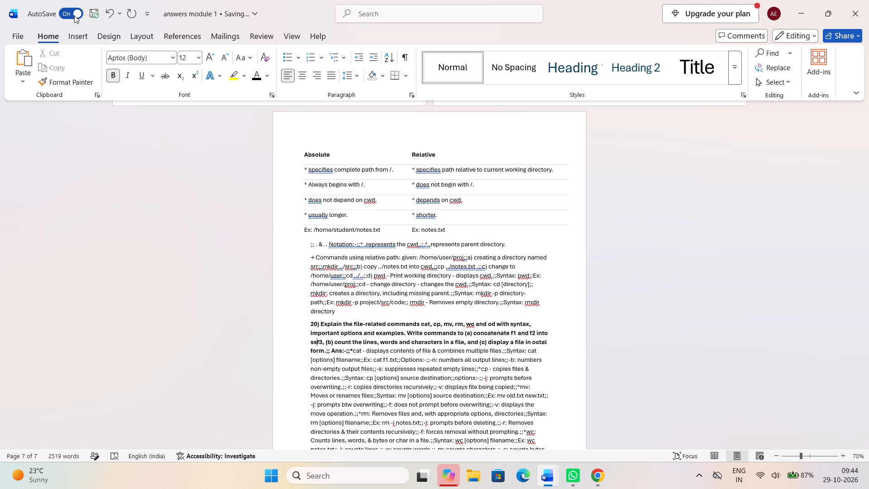
click(91, 15)
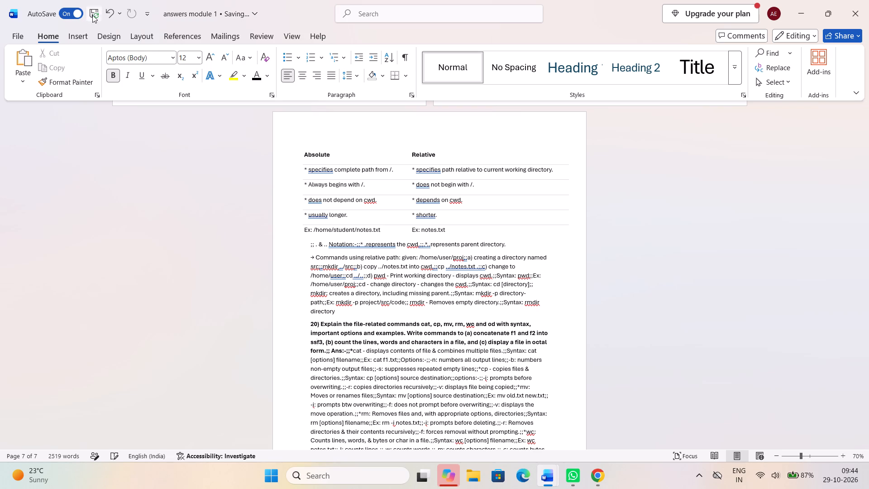
triple_click(92, 15)
click(92, 15)
key(ctrl+s)
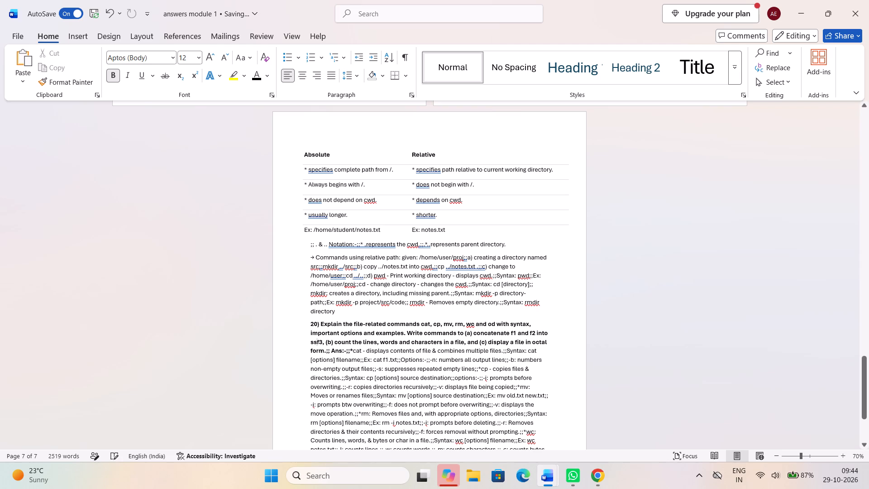
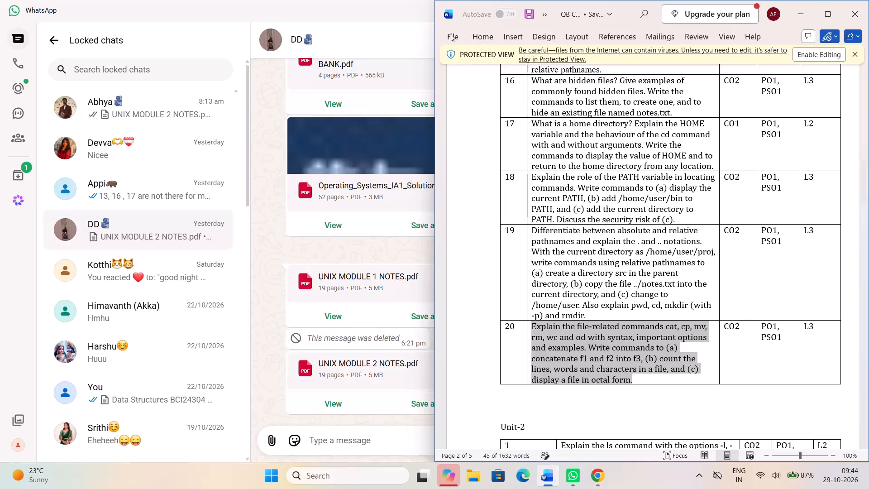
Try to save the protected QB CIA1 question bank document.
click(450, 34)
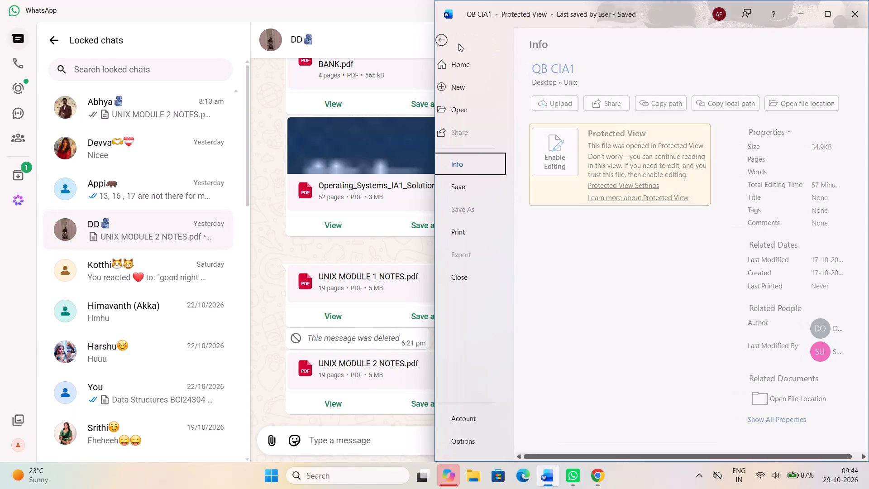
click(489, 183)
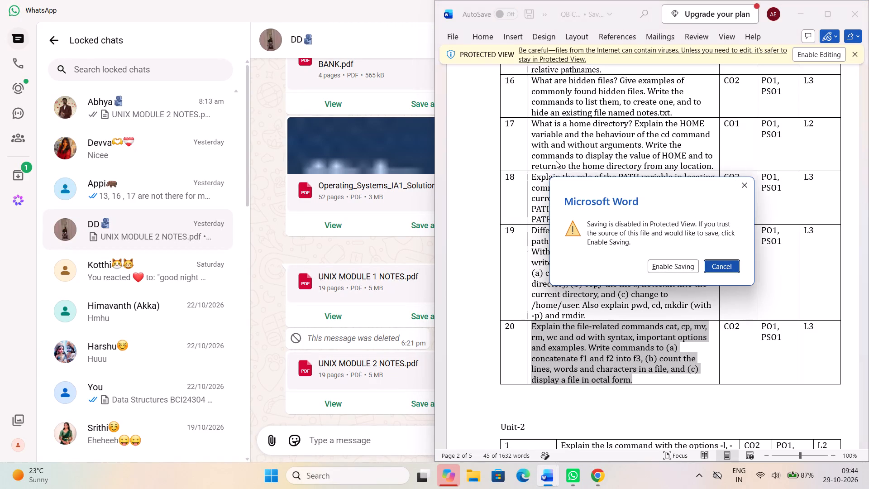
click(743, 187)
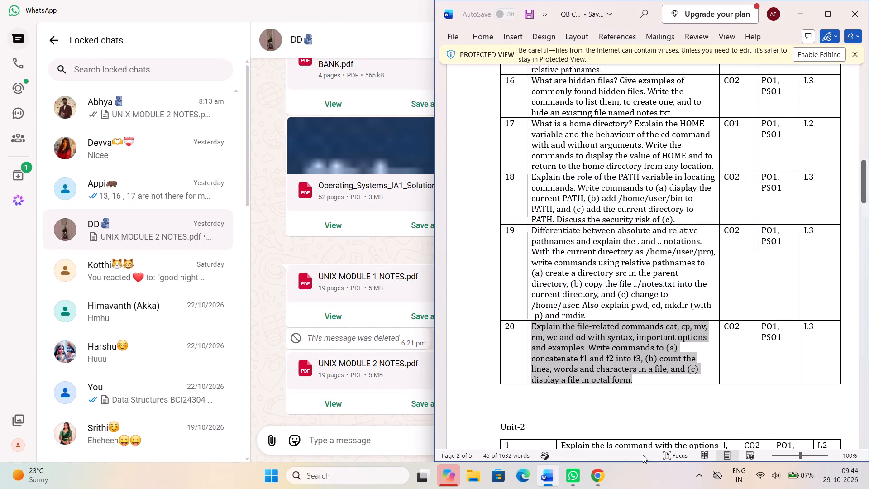
Return to the "answers module 1" document and start sharing it.
click(583, 433)
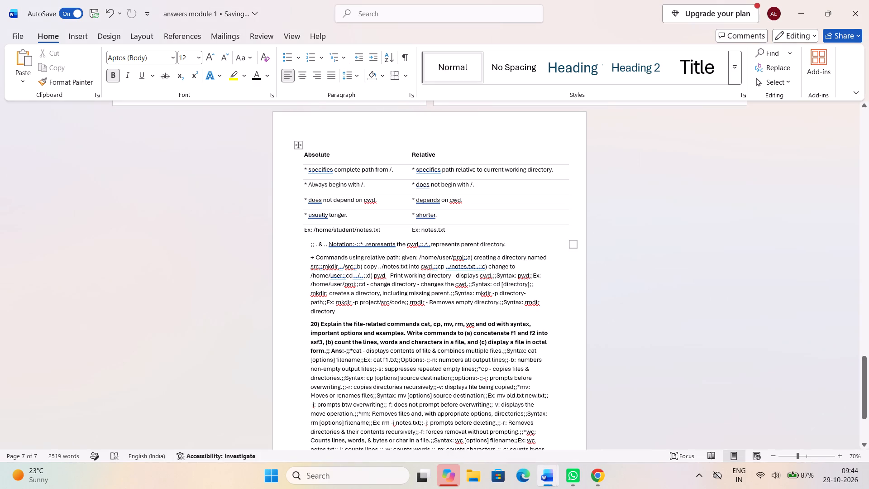
scroll(501, 193, up, 6)
scroll(501, 193, down, 14)
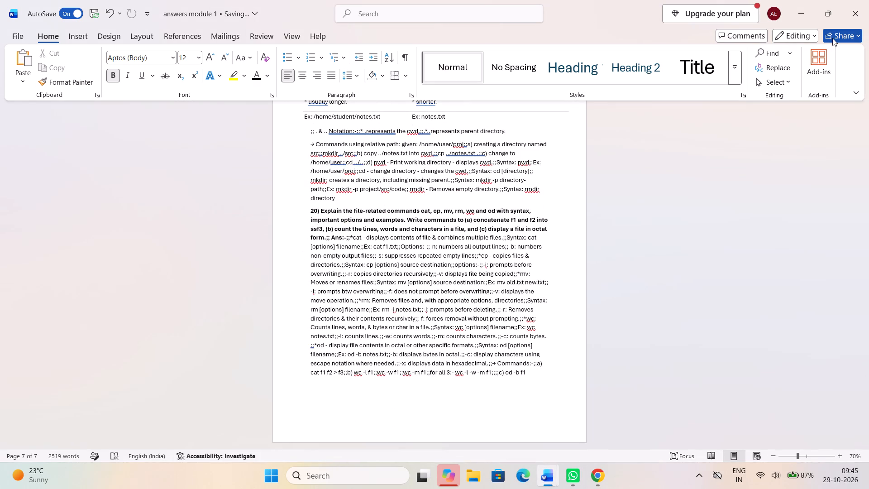
click(832, 38)
click(818, 49)
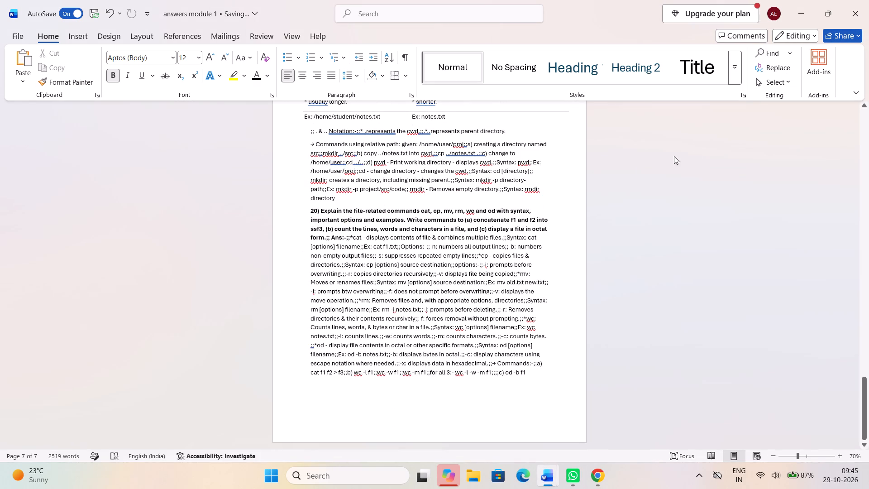
Open the sharing options for the "answers module 1" document.
click(845, 32)
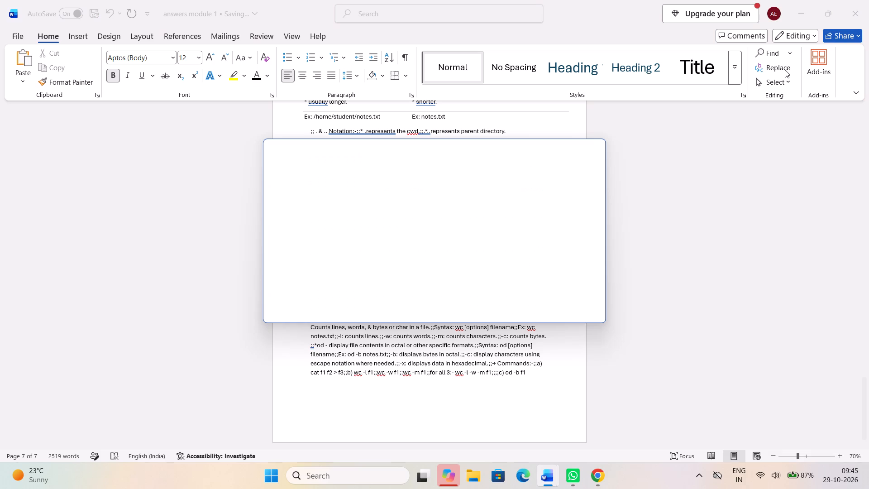
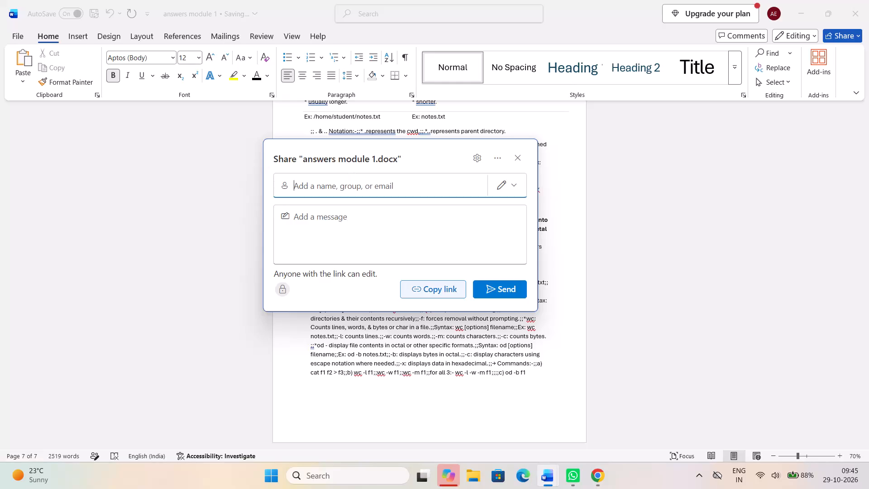
Enter the recipient's name to share the "answers module 1" document with them.
click(344, 182)
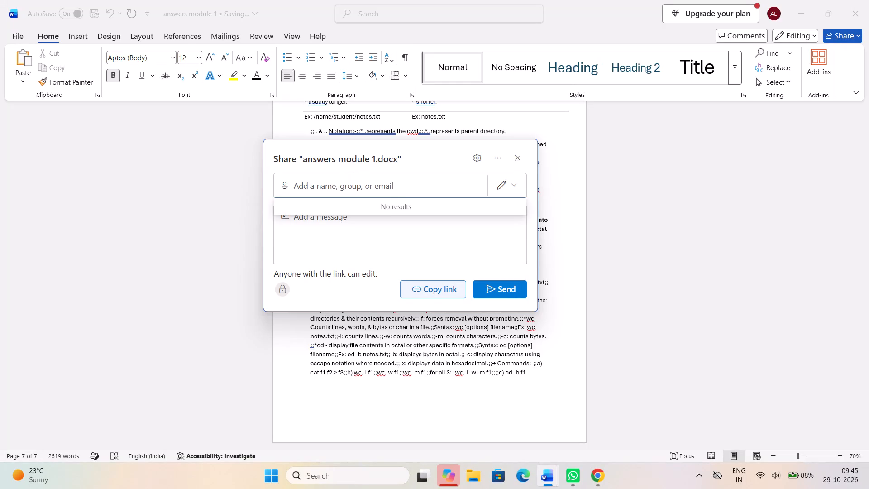
text(adarsh)
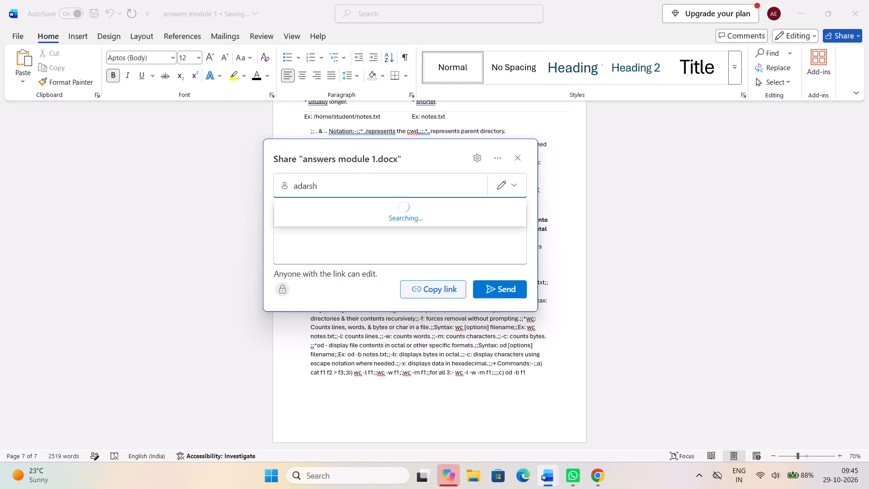
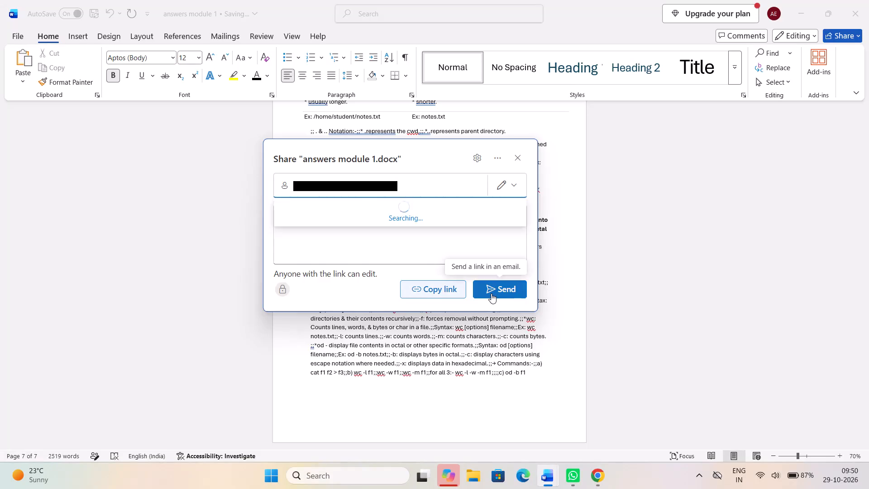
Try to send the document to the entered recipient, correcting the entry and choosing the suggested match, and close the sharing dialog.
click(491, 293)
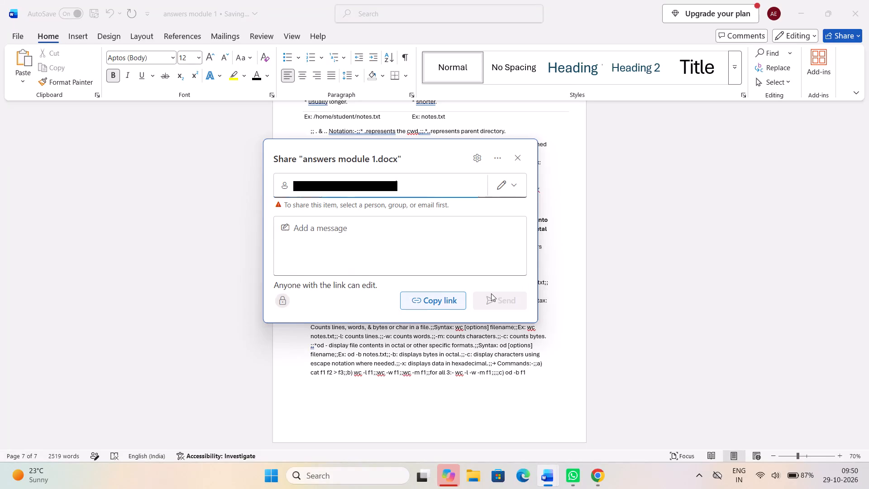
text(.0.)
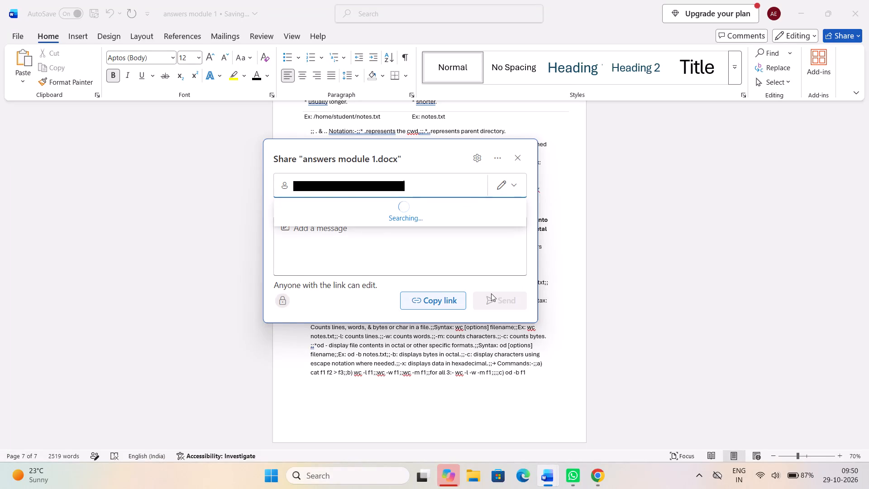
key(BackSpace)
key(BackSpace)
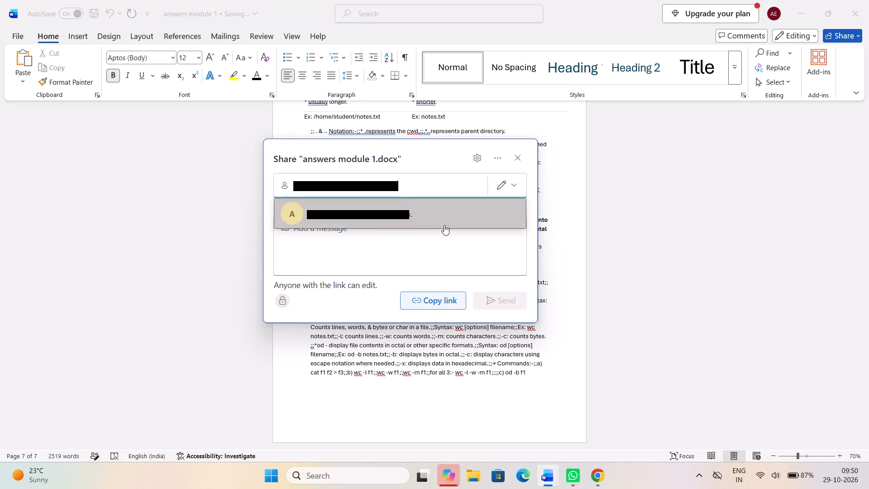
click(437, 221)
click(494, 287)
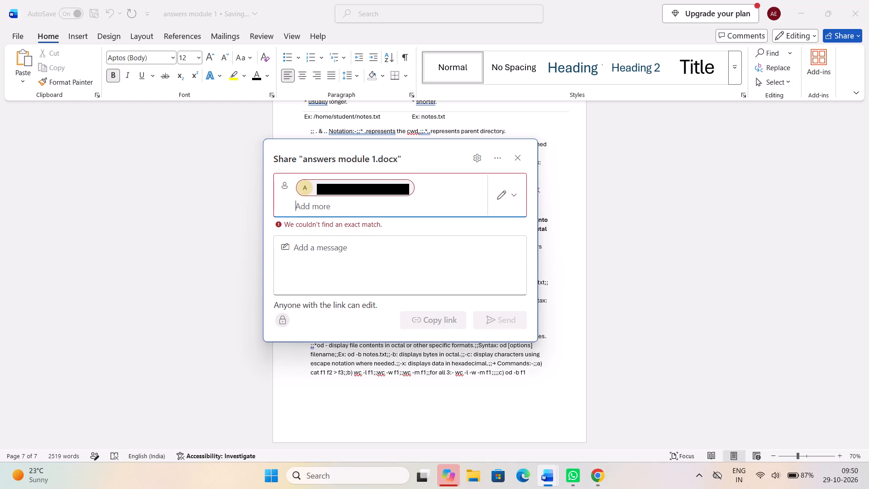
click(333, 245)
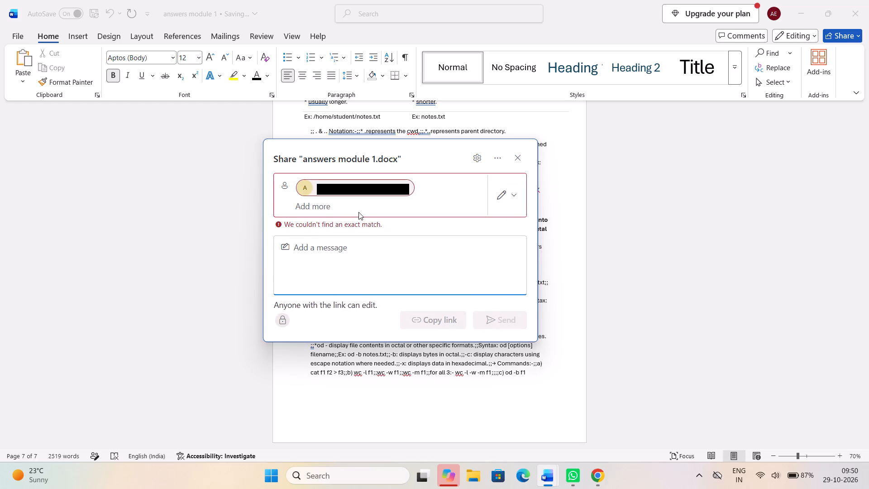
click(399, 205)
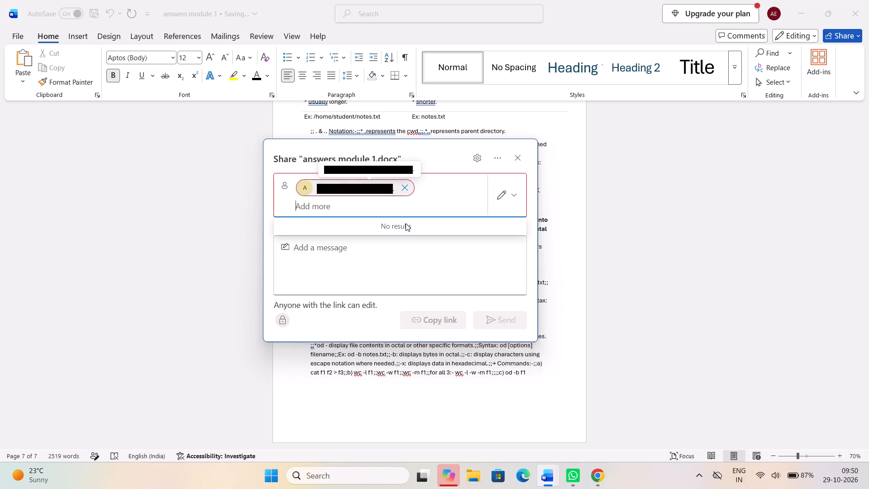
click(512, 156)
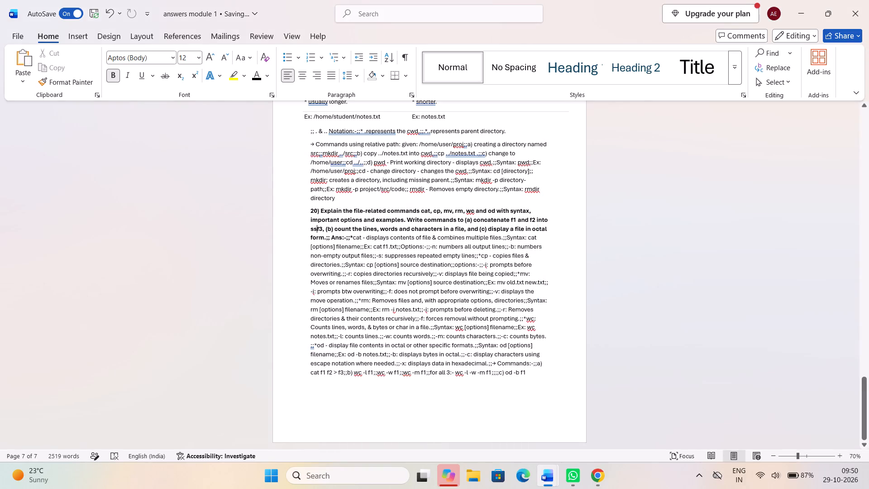
Check who has access to the "answers module 1" document and close the access overview.
click(831, 34)
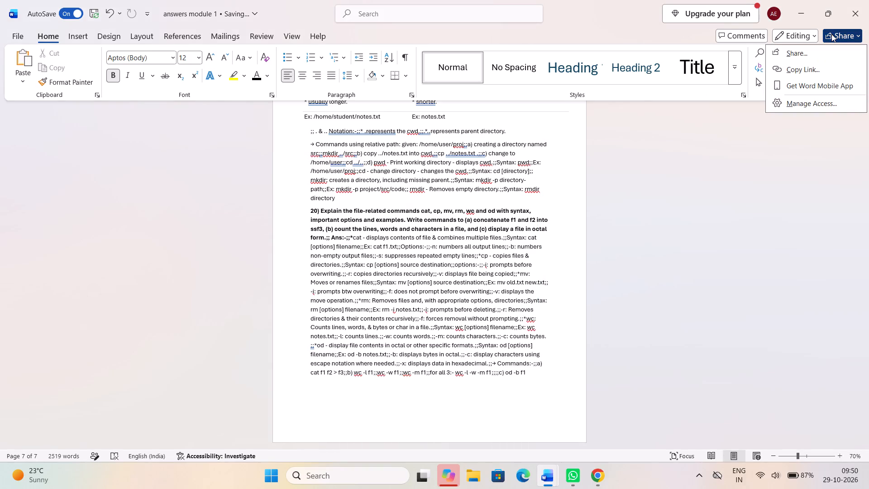
click(800, 101)
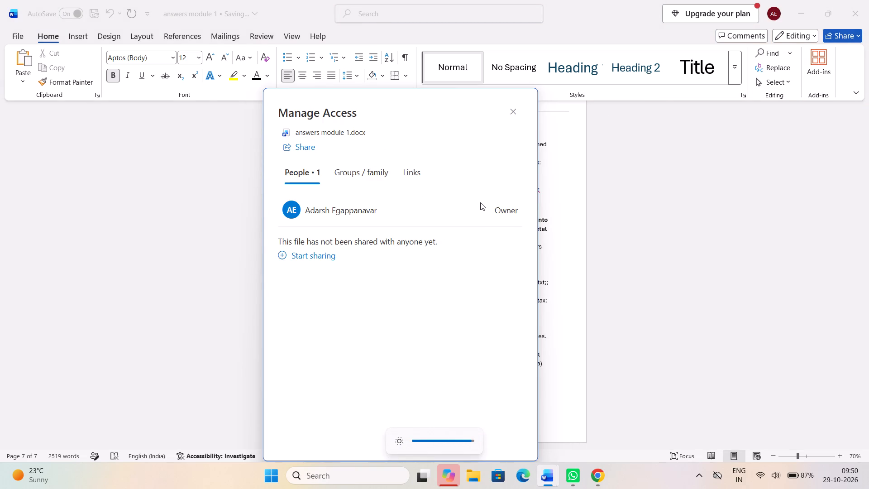
click(516, 113)
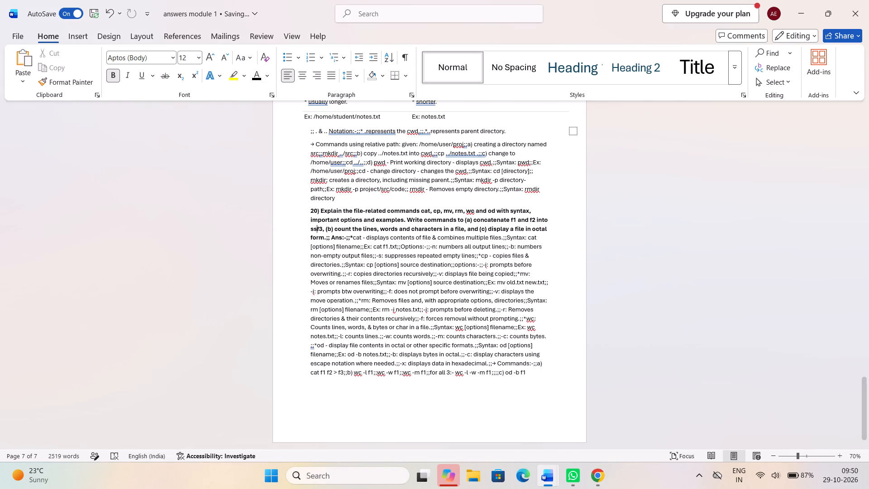
Reopen the sharing dialog for the "answers module 1" document.
click(844, 39)
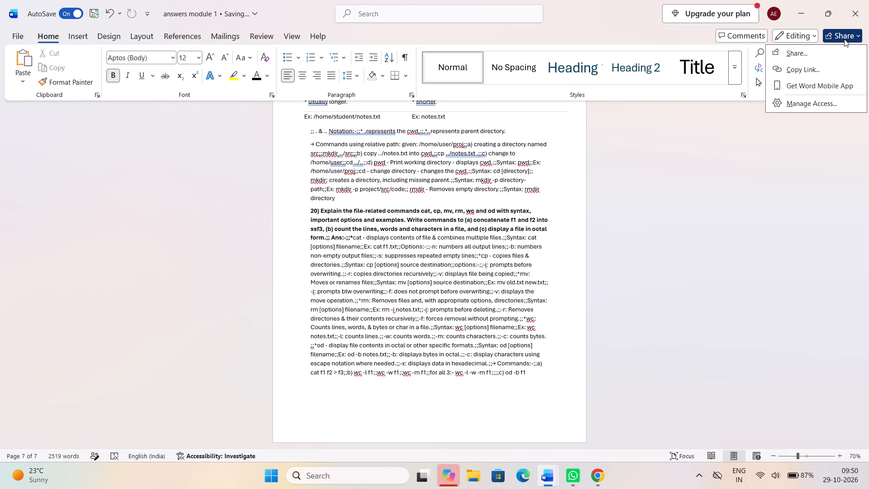
click(817, 53)
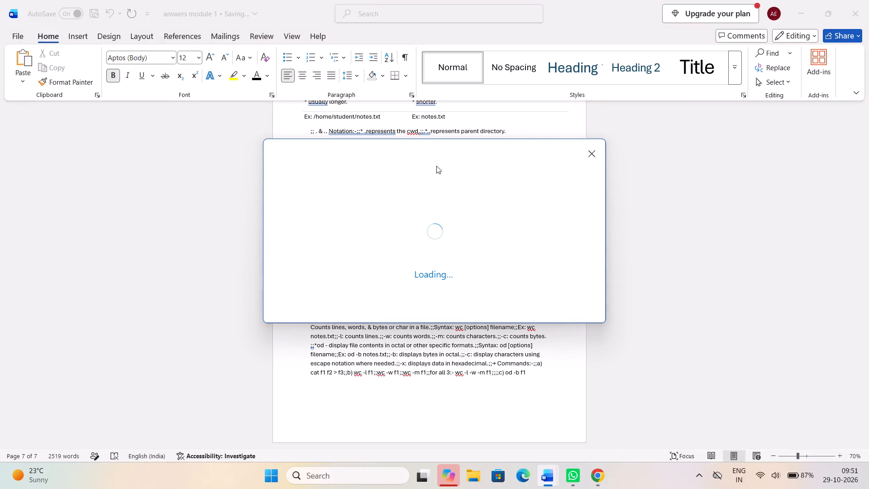
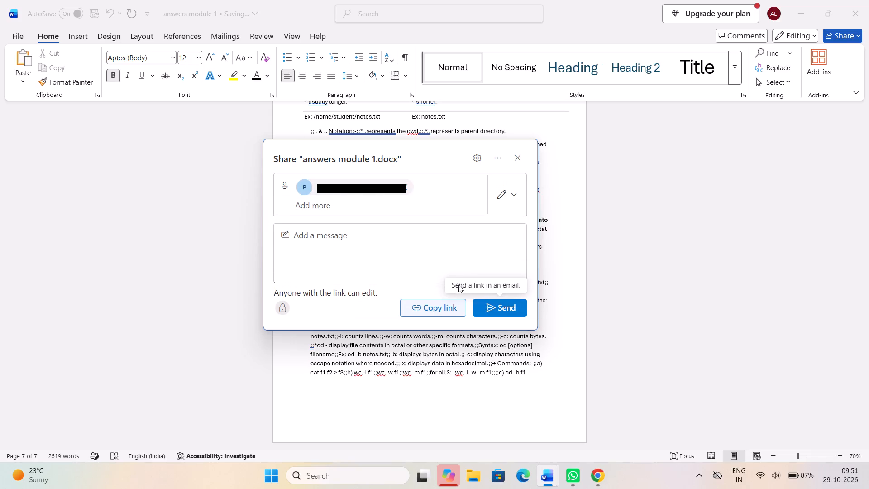
Send the "answers module 1" document's link to the entered recipient and dismiss the sharing confirmation.
click(484, 304)
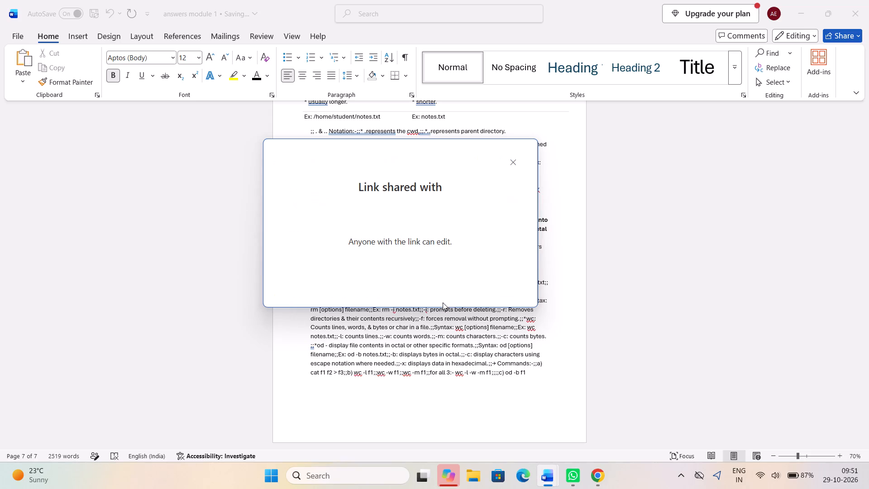
click(509, 163)
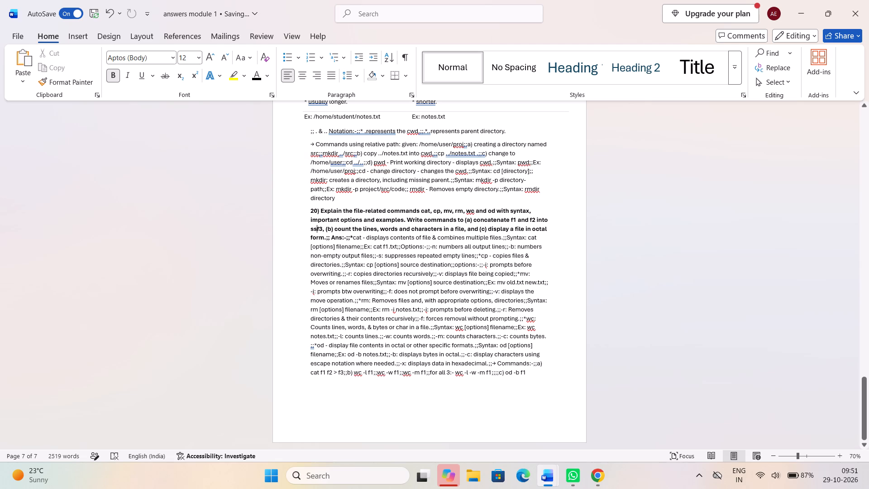
Copy the sharing link of the "answers module 1" document and close the link notice.
click(830, 38)
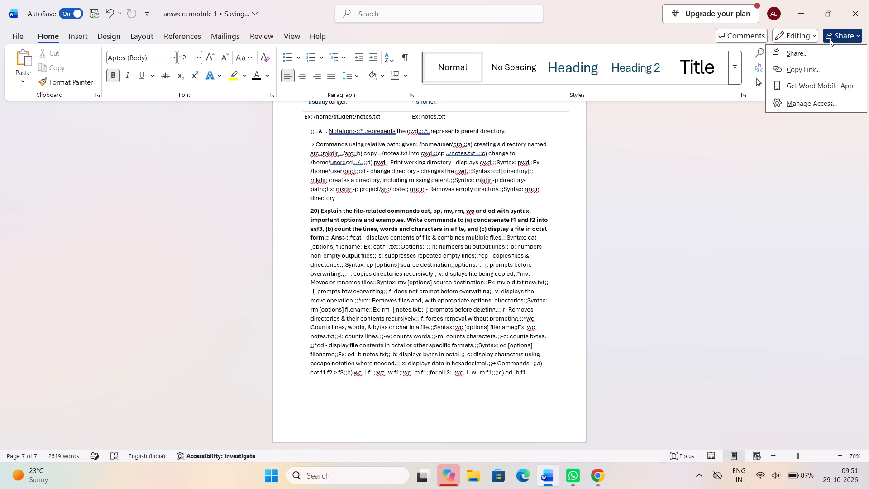
click(810, 68)
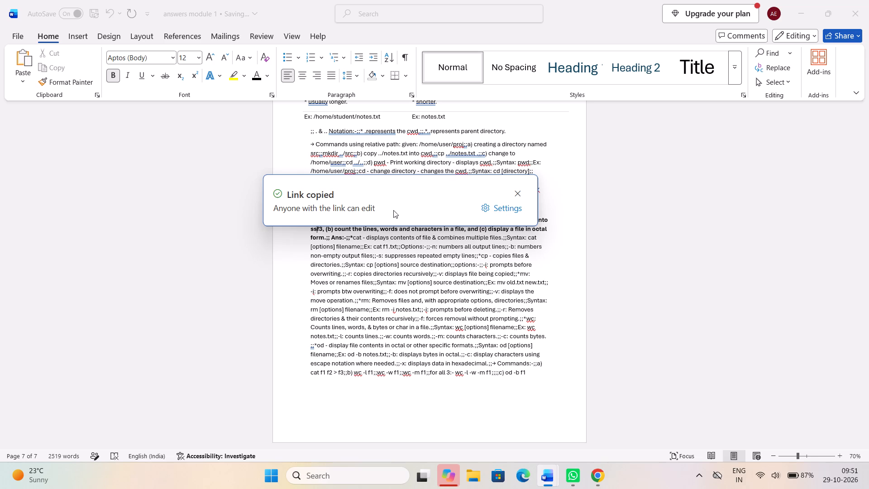
click(516, 193)
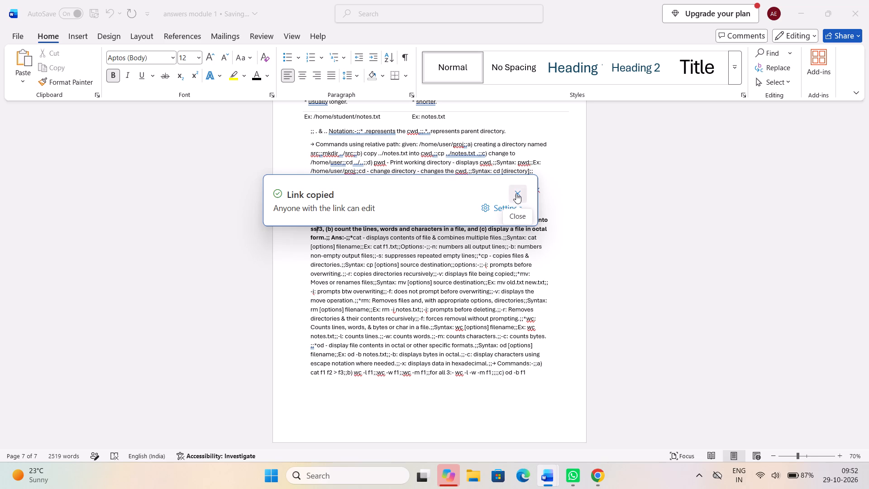
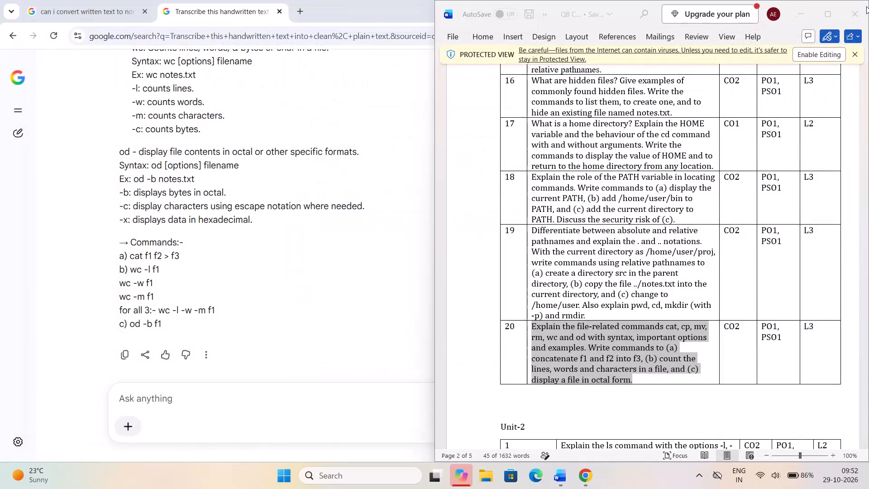
Close the question bank document and the browser window with the transcribed answers.
click(858, 9)
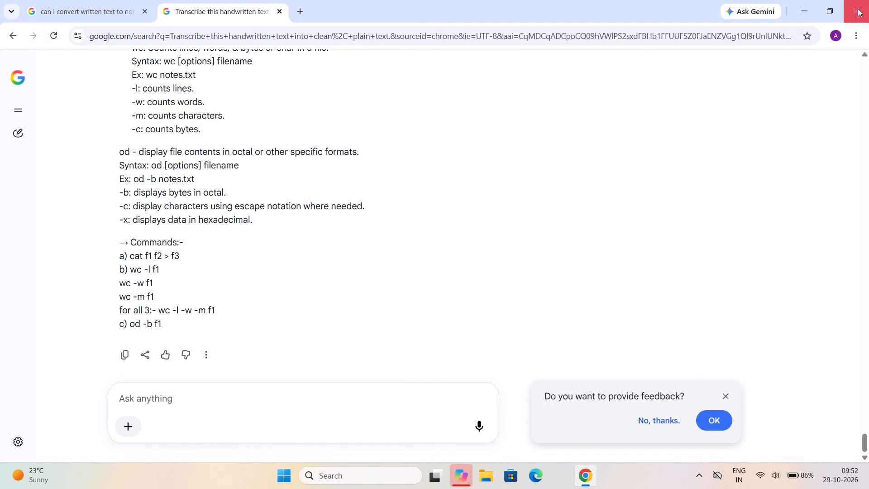
key(alt+F4)
Shut down the computer from the desktop.
key(alt+F4)
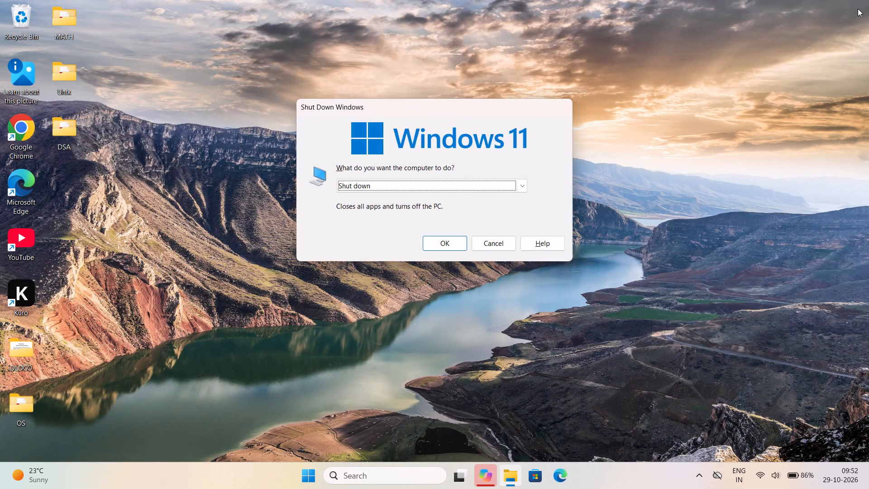
key(Return)
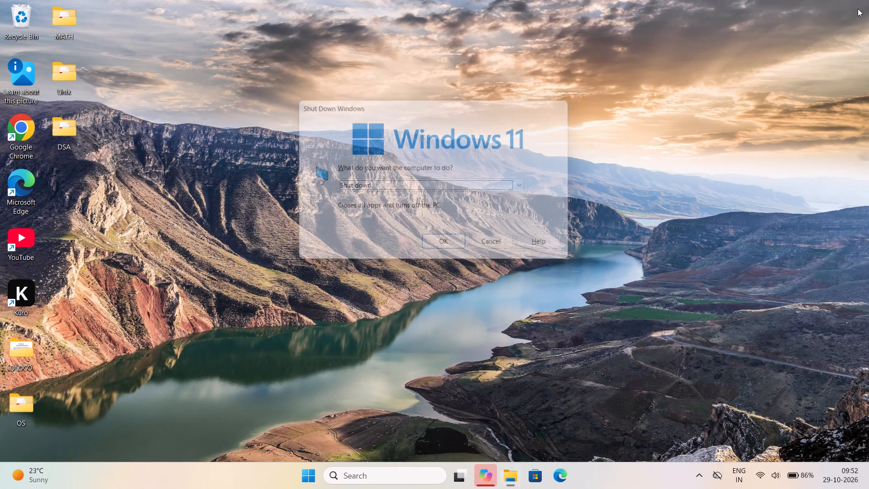